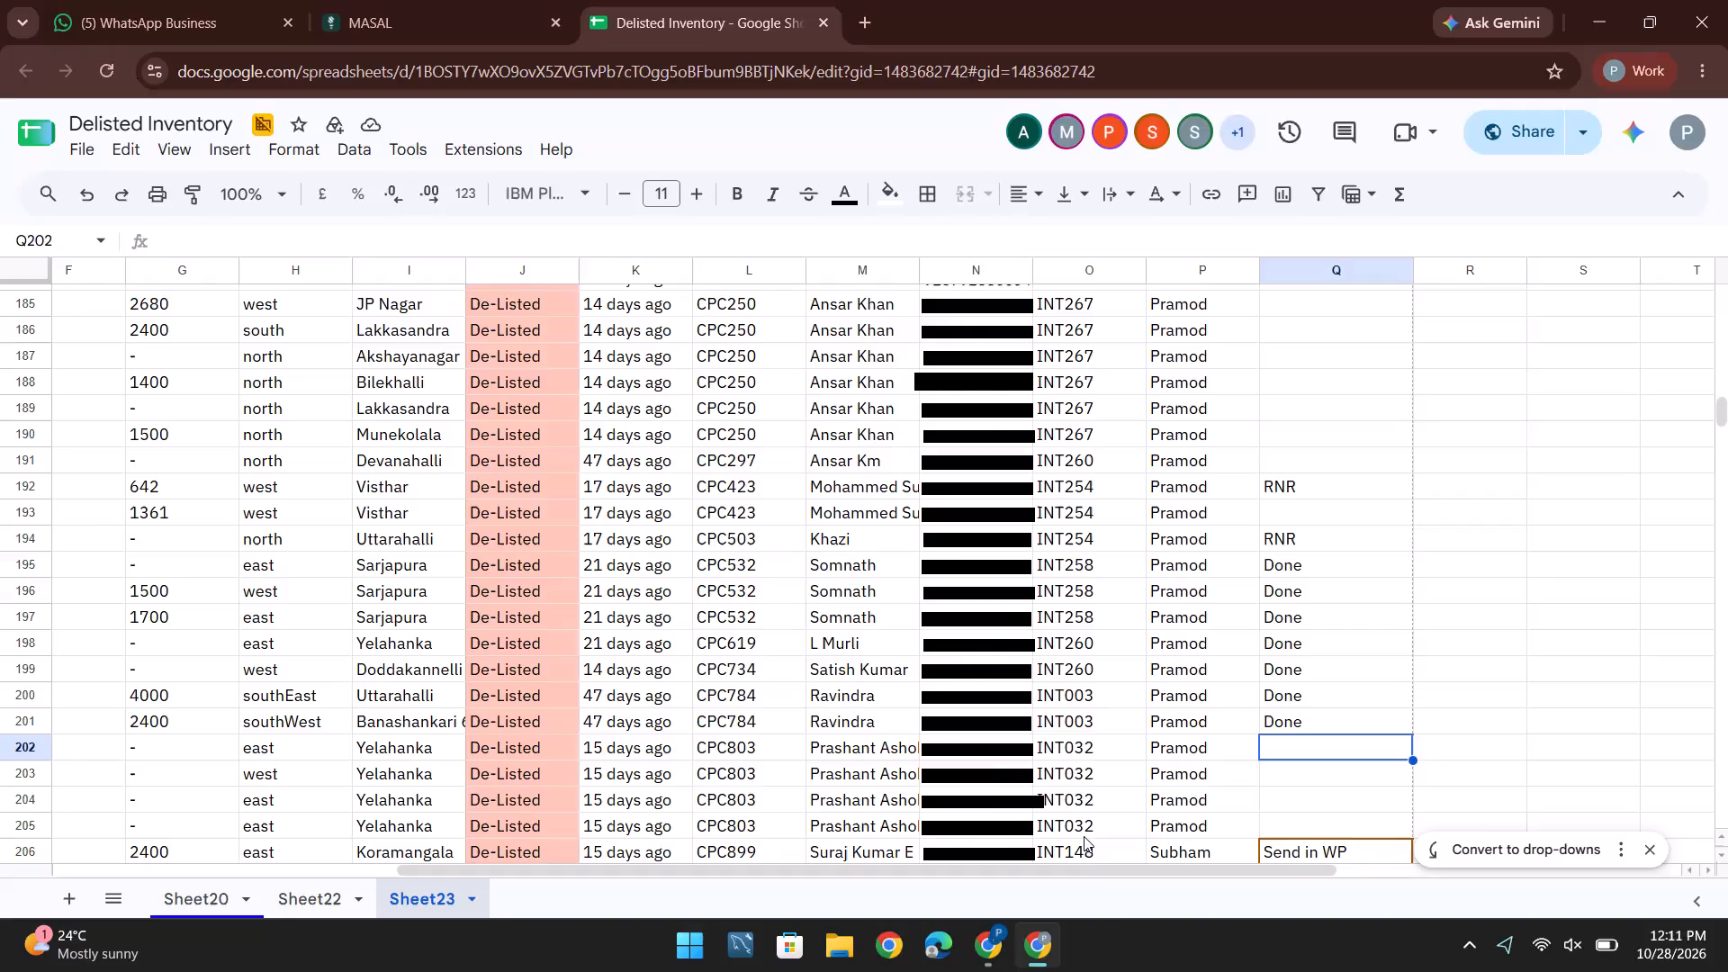
Examine the follow-up remarks in column Q against the assigned names in column P for the de-listed properties in rows 142 to 212.
{"action": "scroll", "coordinate": [1464, 739], "scroll_direction": "down", "scroll_amount": 1}
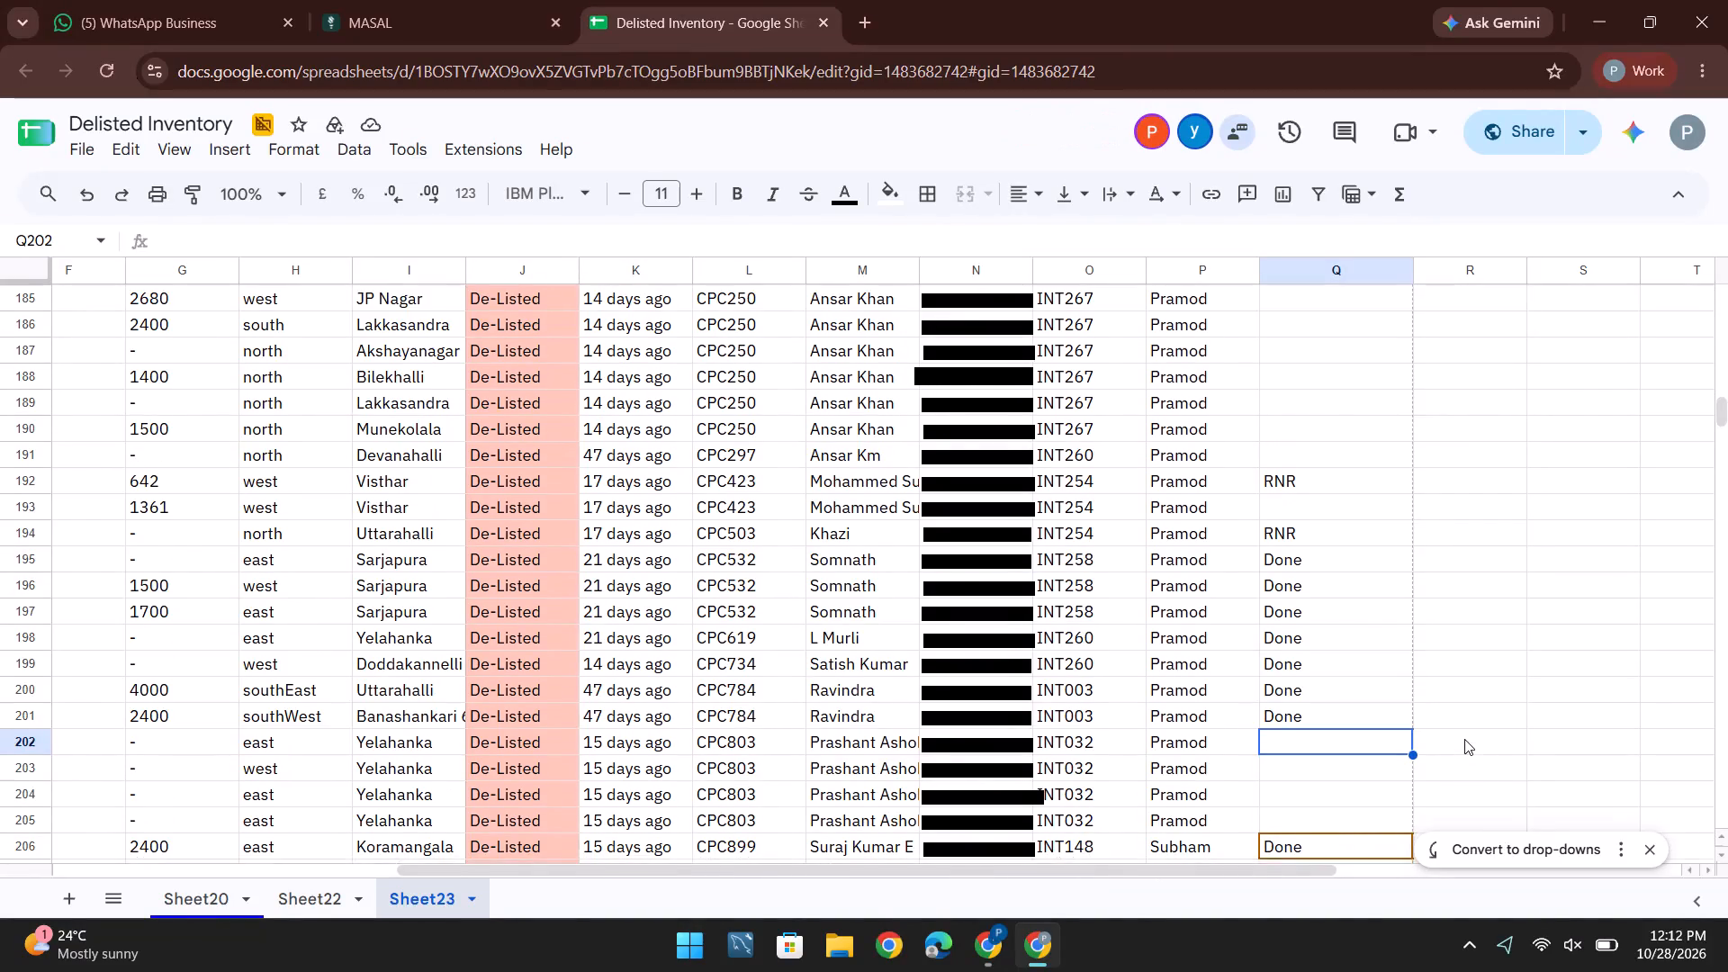
{"action": "scroll", "coordinate": [1464, 739], "scroll_direction": "down", "scroll_amount": 2}
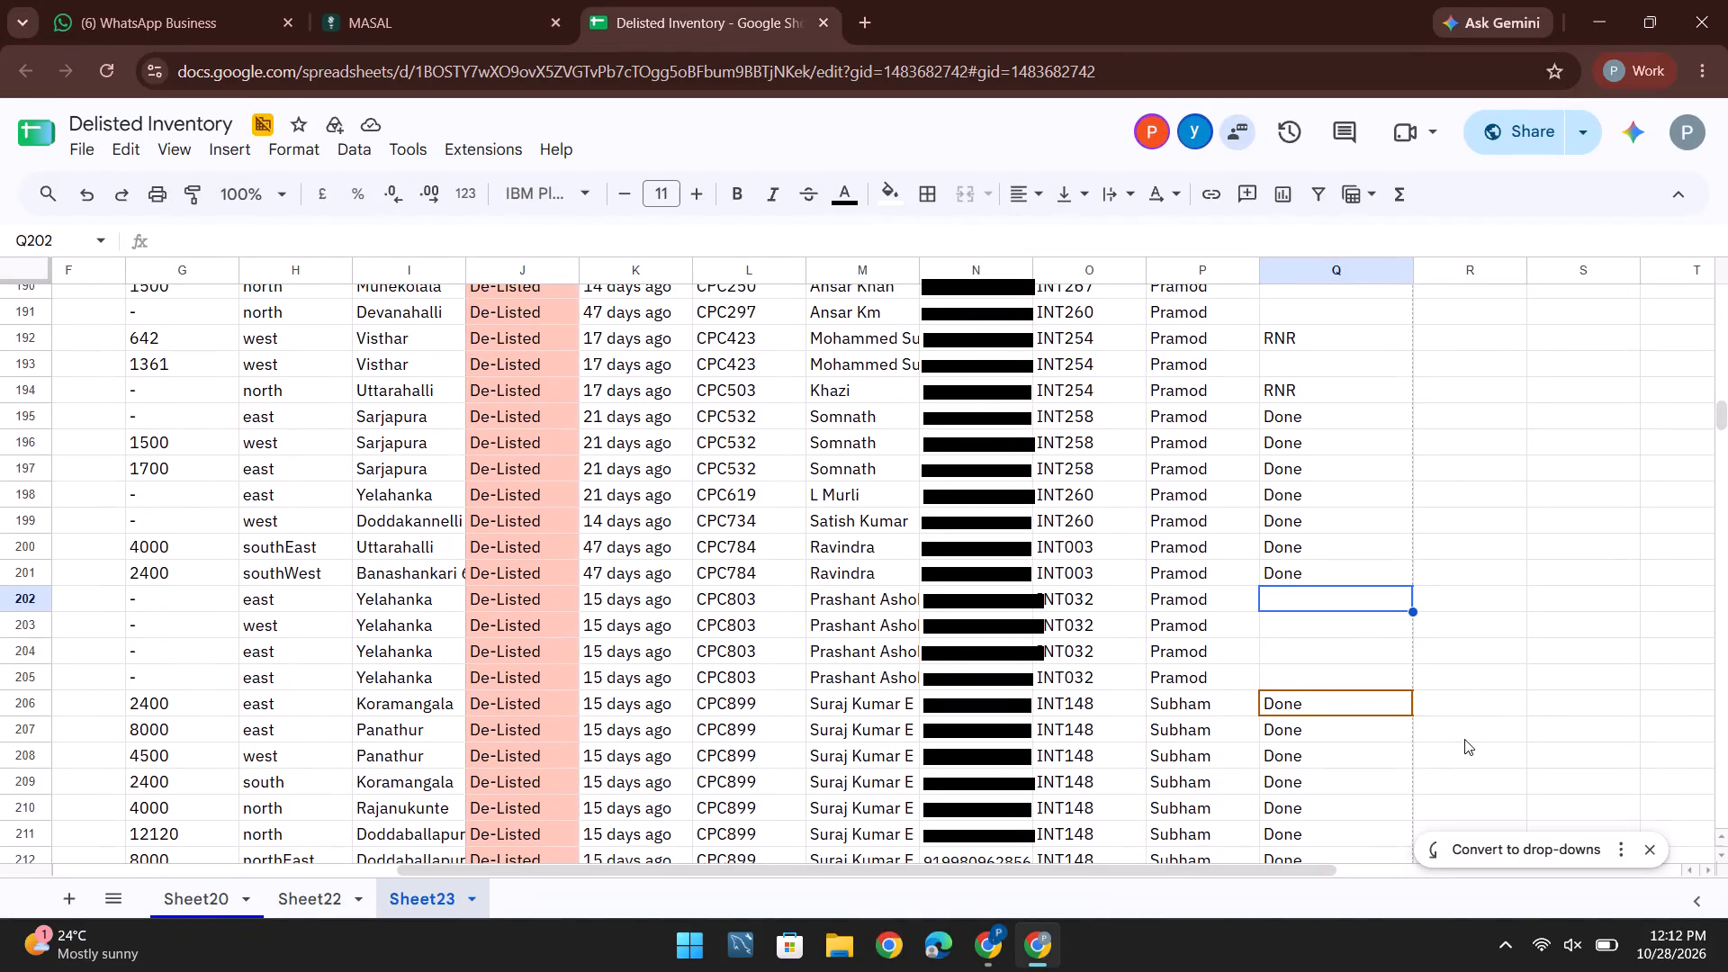
{"action": "left_click", "coordinate": [1464, 739]}
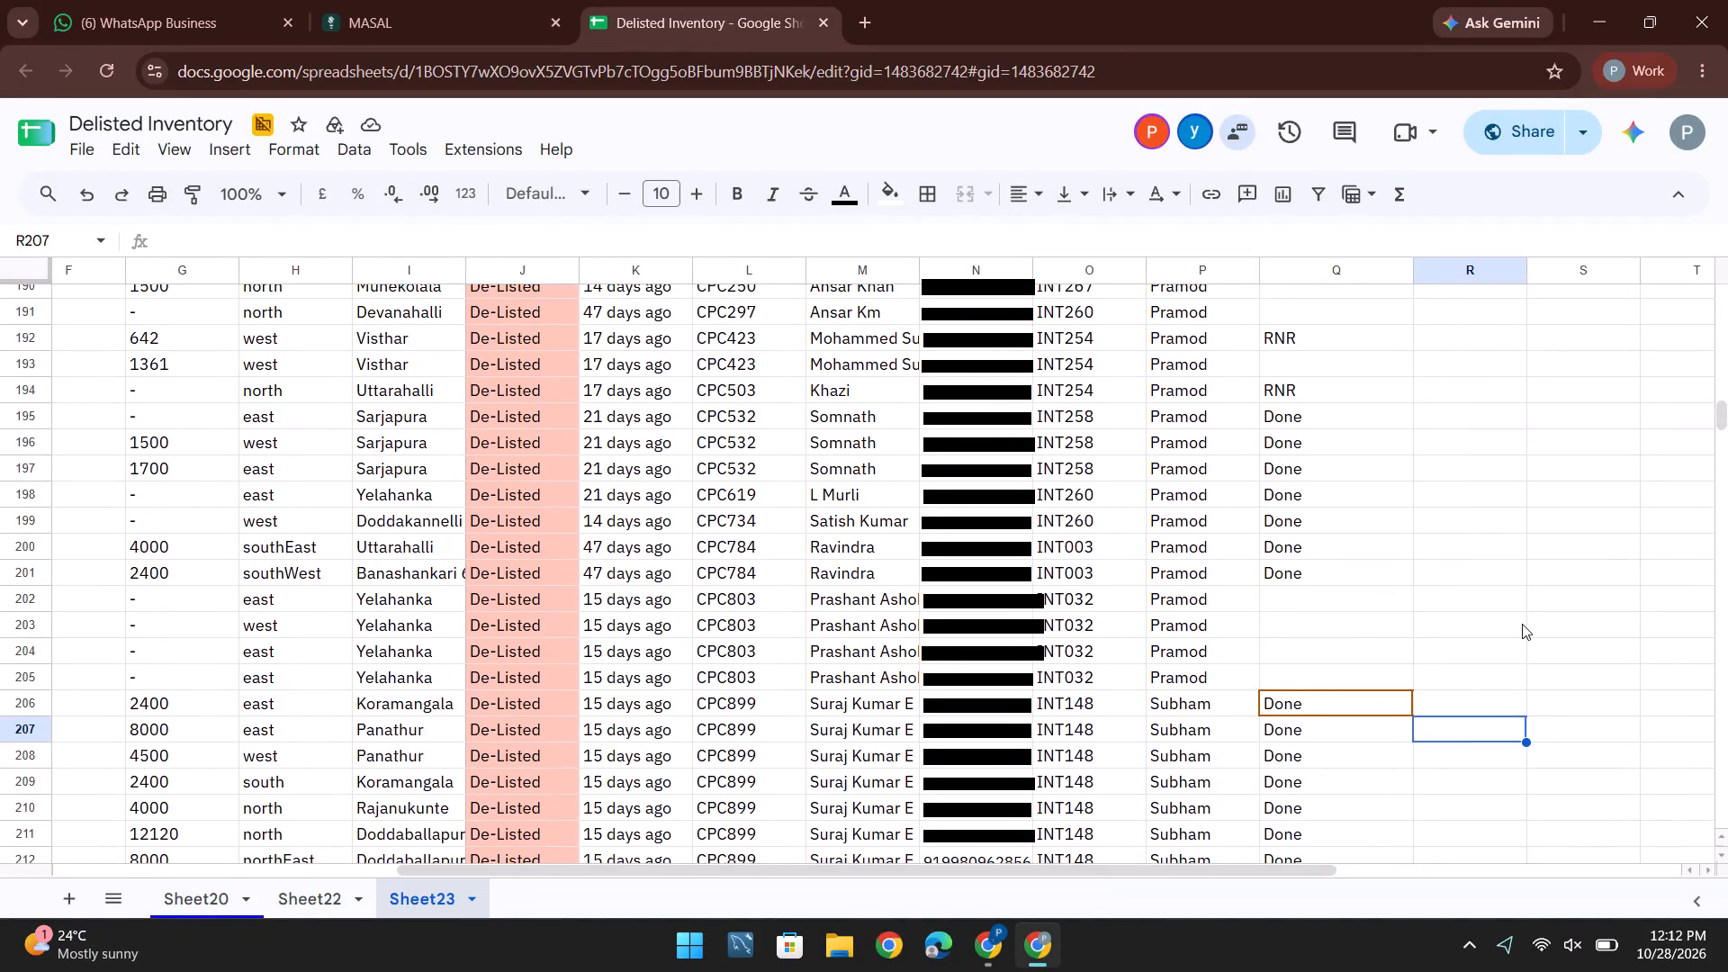
{"action": "left_click", "coordinate": [1522, 624]}
{"action": "scroll", "coordinate": [1522, 624], "scroll_direction": "up", "scroll_amount": 1}
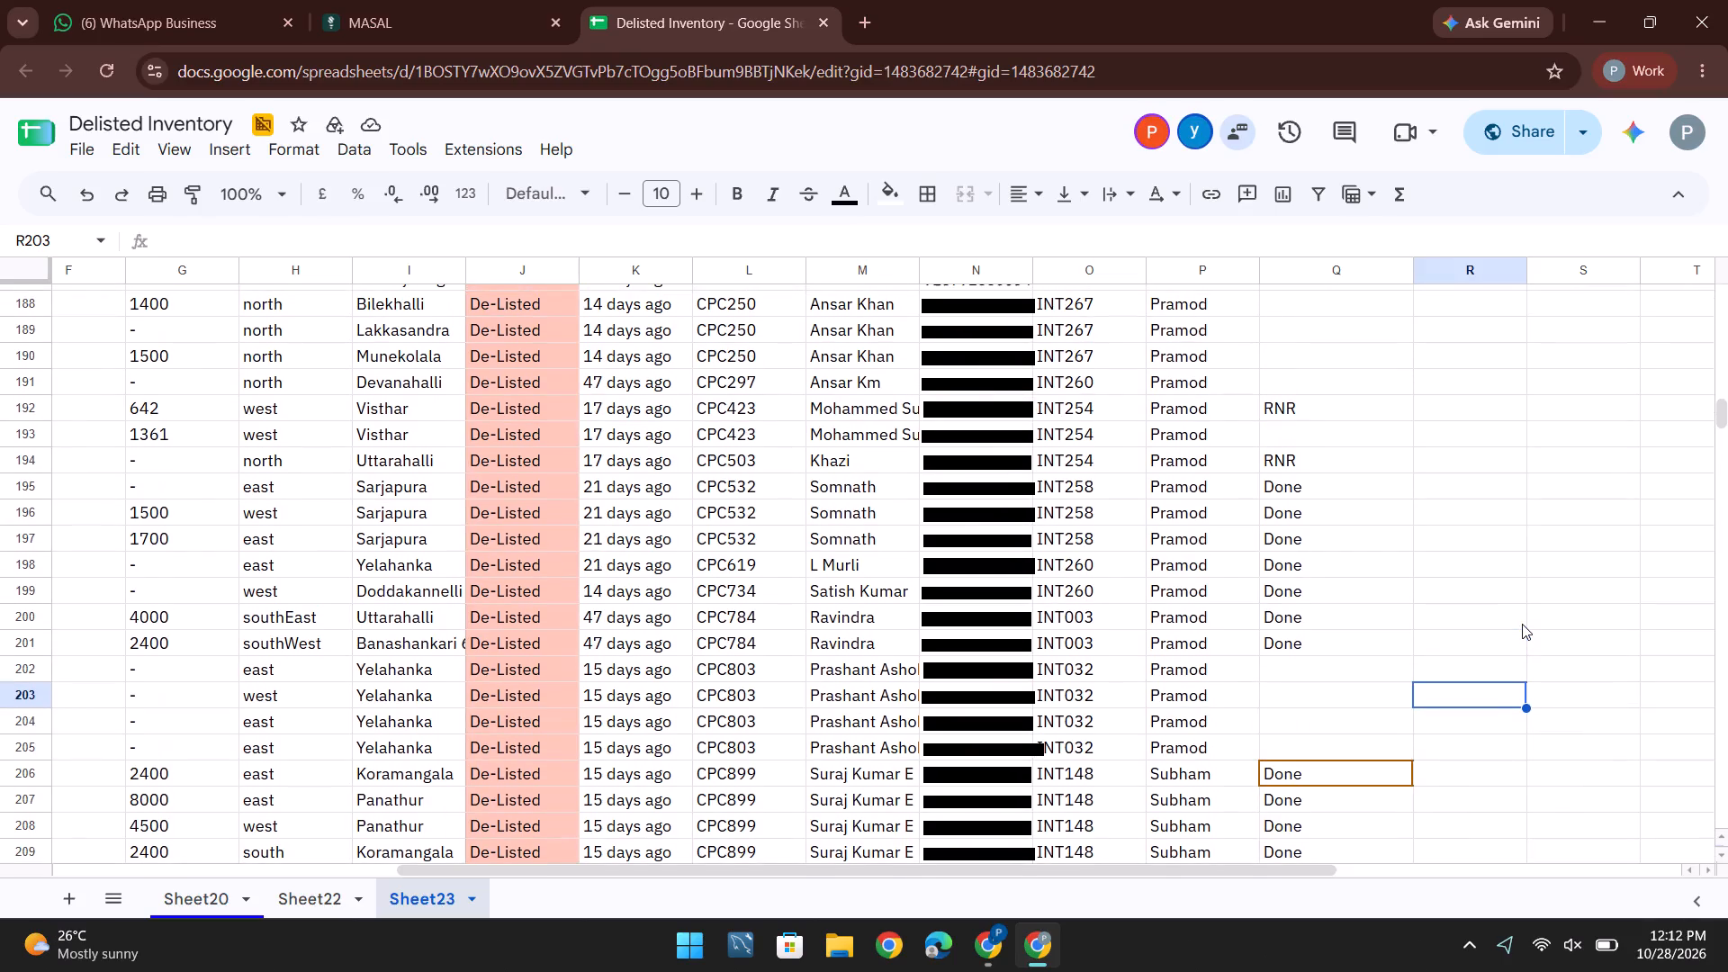
{"action": "scroll", "coordinate": [1522, 624], "scroll_direction": "up", "scroll_amount": 3}
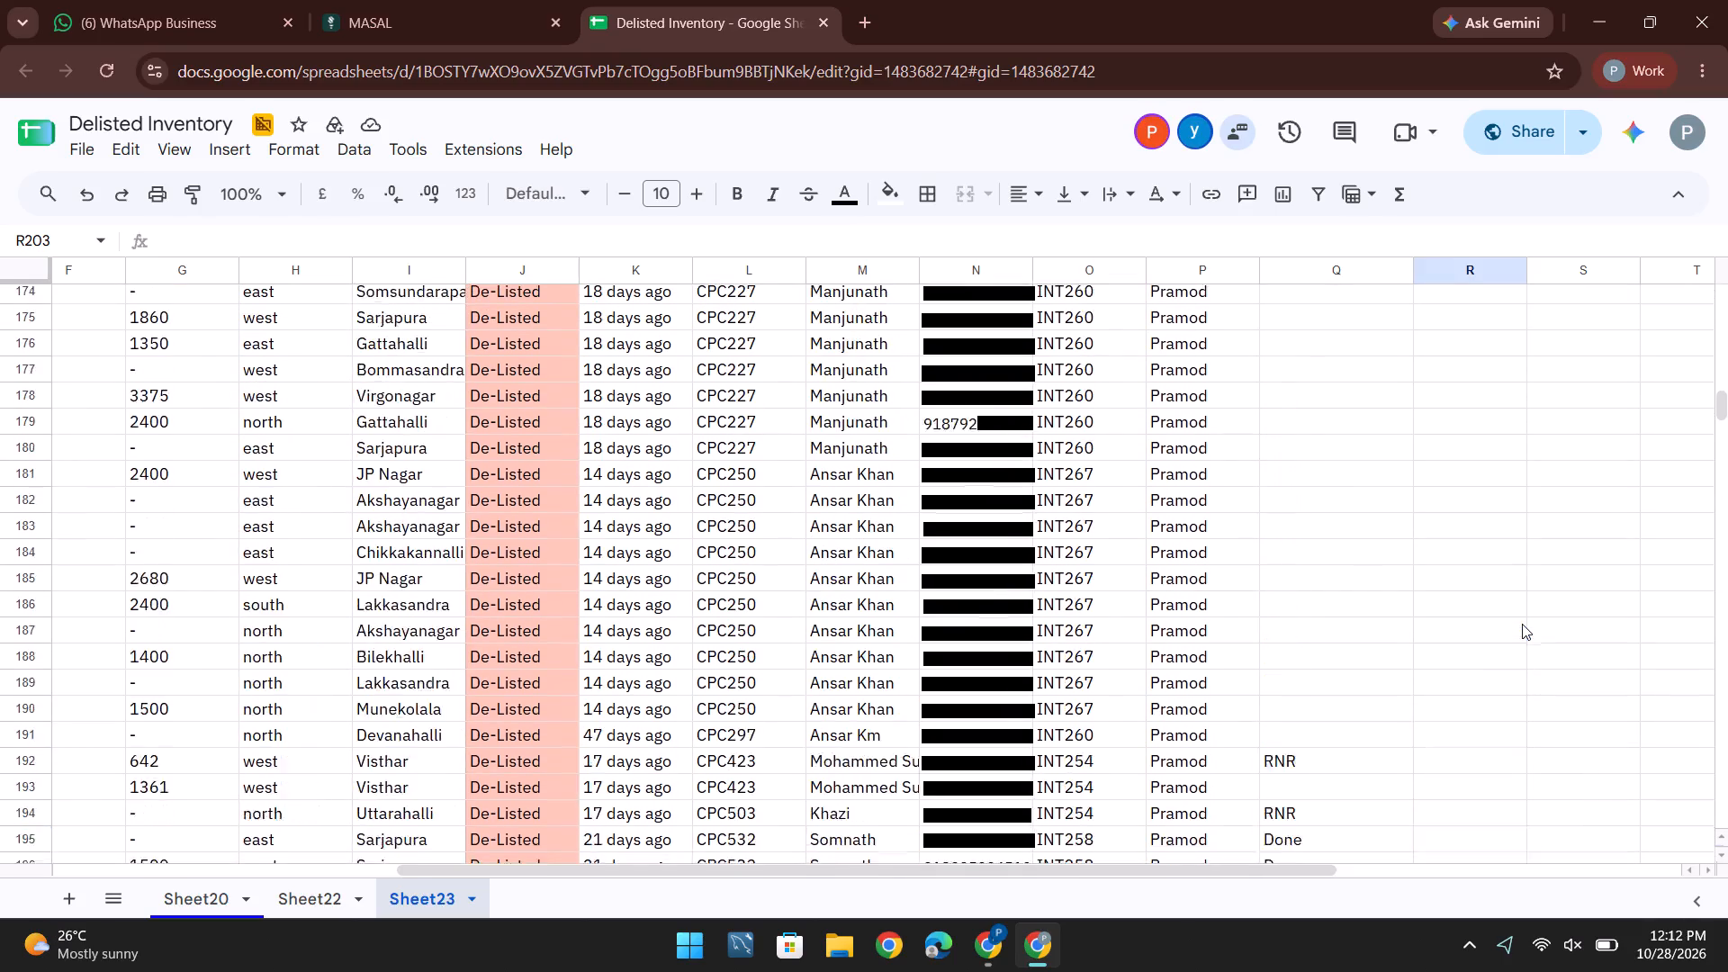
{"action": "scroll", "coordinate": [1522, 624], "scroll_direction": "up", "scroll_amount": 1}
{"action": "scroll", "coordinate": [1522, 624], "scroll_direction": "down", "scroll_amount": 1}
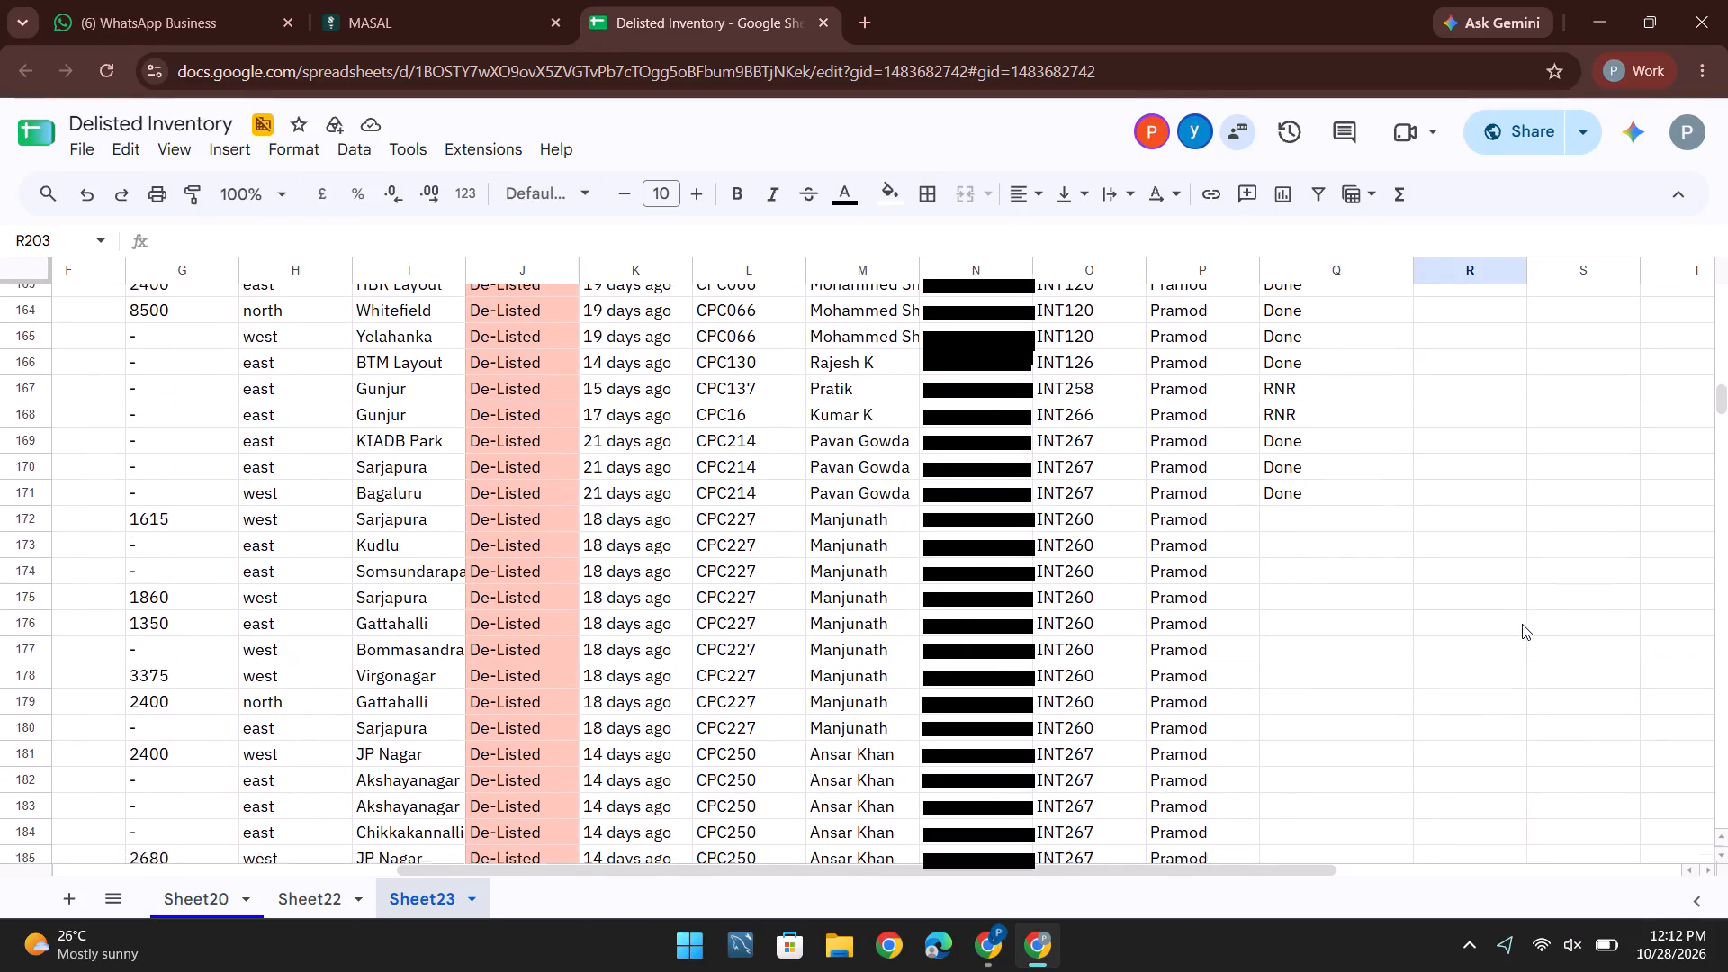
{"action": "scroll", "coordinate": [1522, 624], "scroll_direction": "down", "scroll_amount": 1}
{"action": "scroll", "coordinate": [1522, 624], "scroll_direction": "up", "scroll_amount": 4}
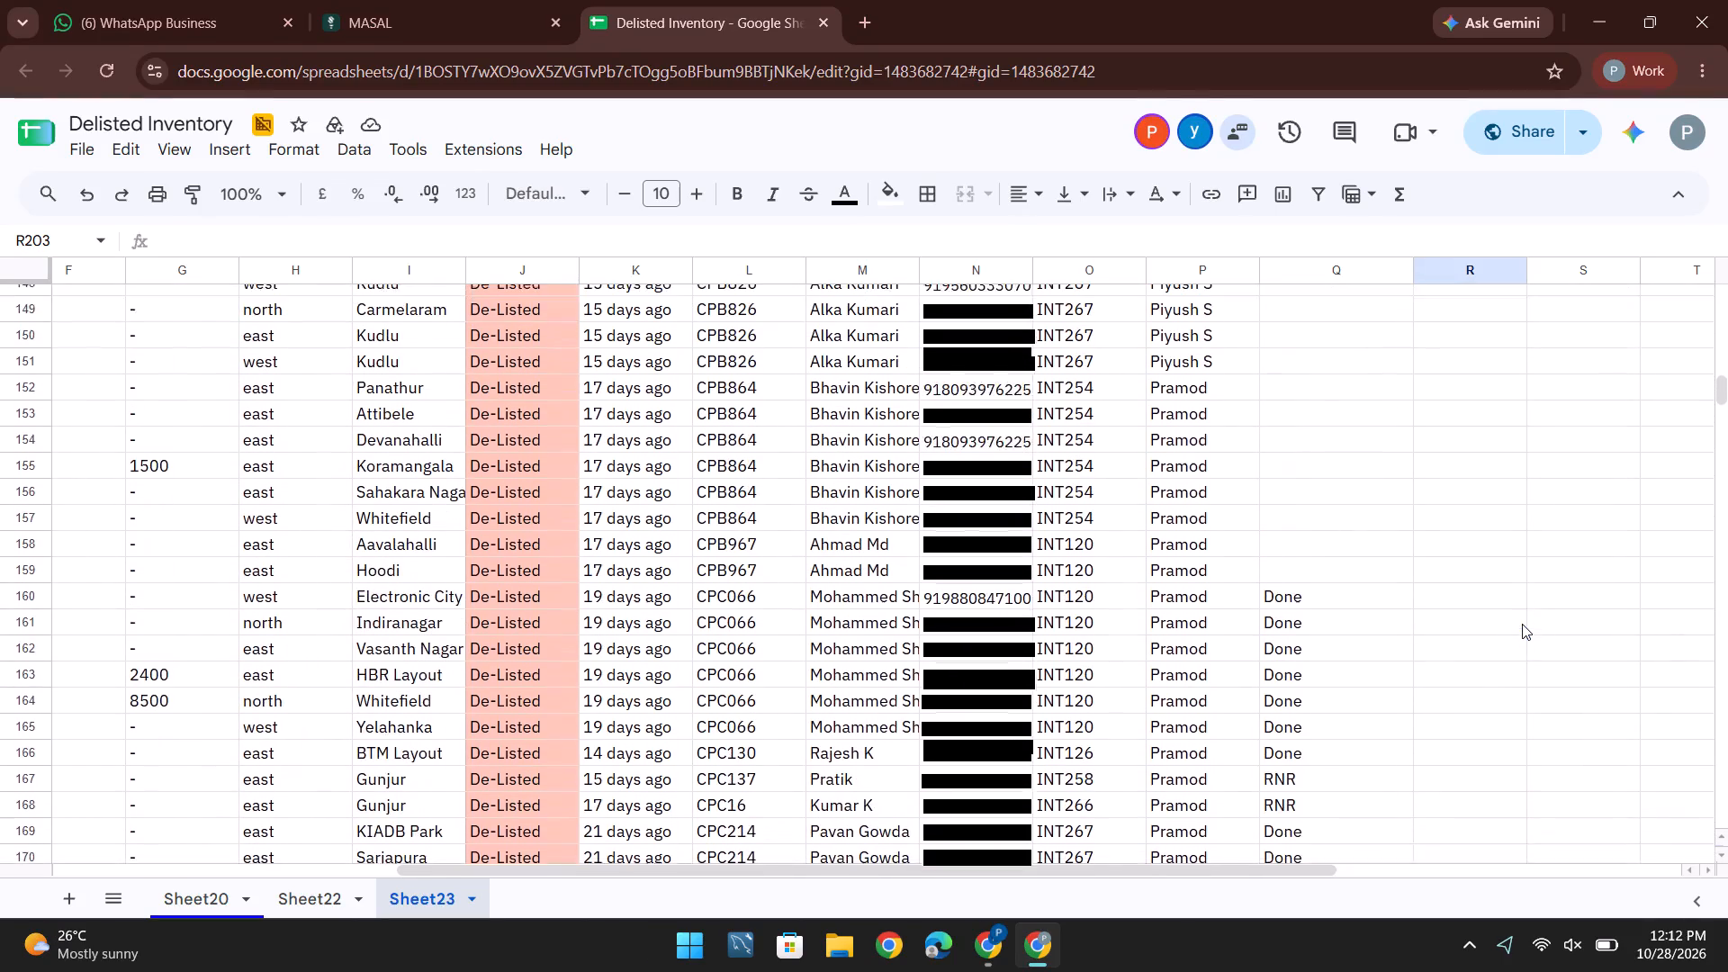
{"action": "scroll", "coordinate": [1522, 624], "scroll_direction": "up", "scroll_amount": 2}
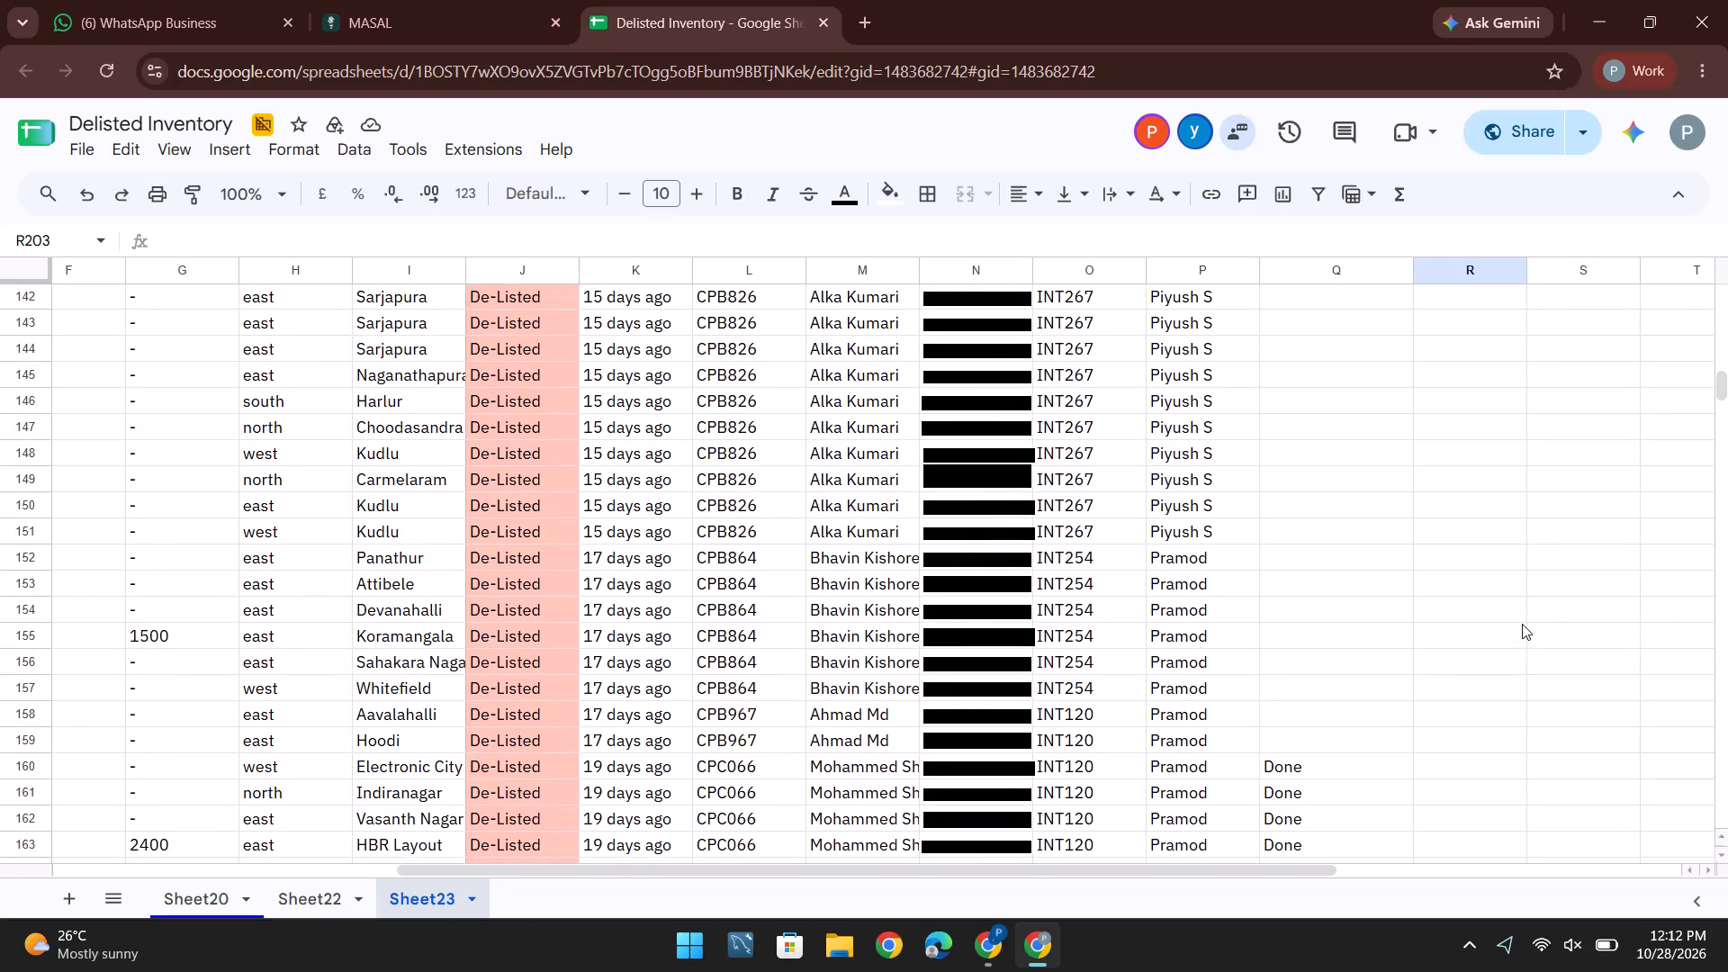
{"action": "scroll", "coordinate": [1522, 624], "scroll_direction": "down", "scroll_amount": 1}
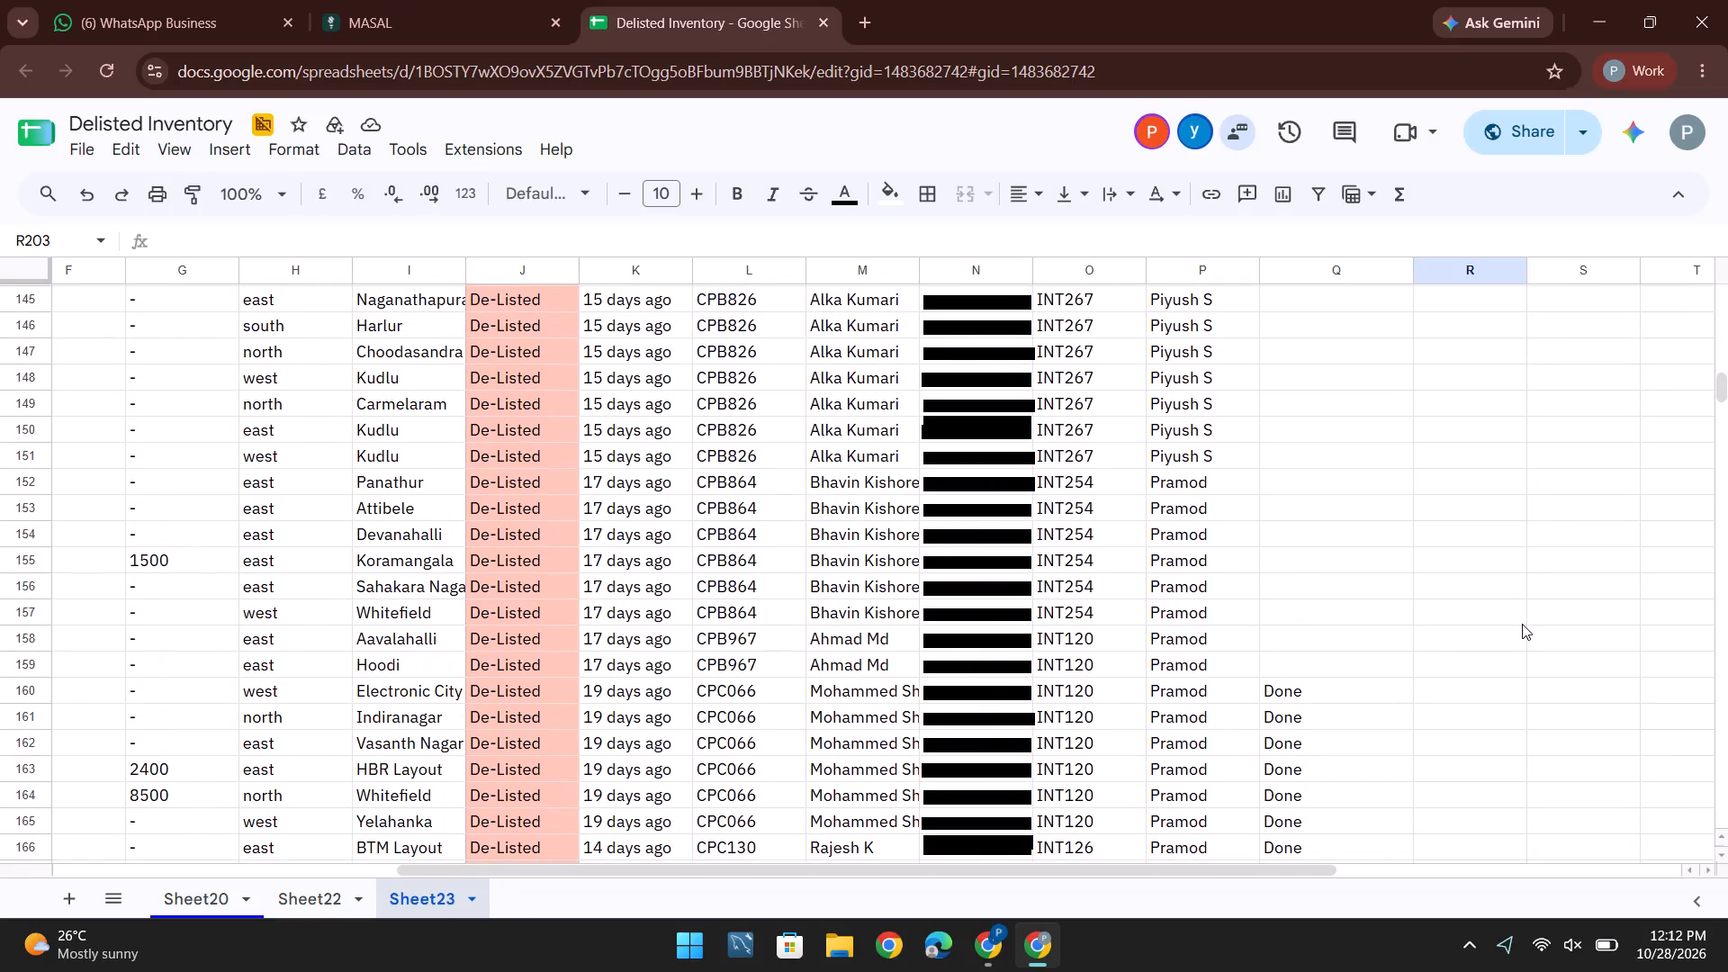
{"action": "double_click", "coordinate": [1522, 624]}
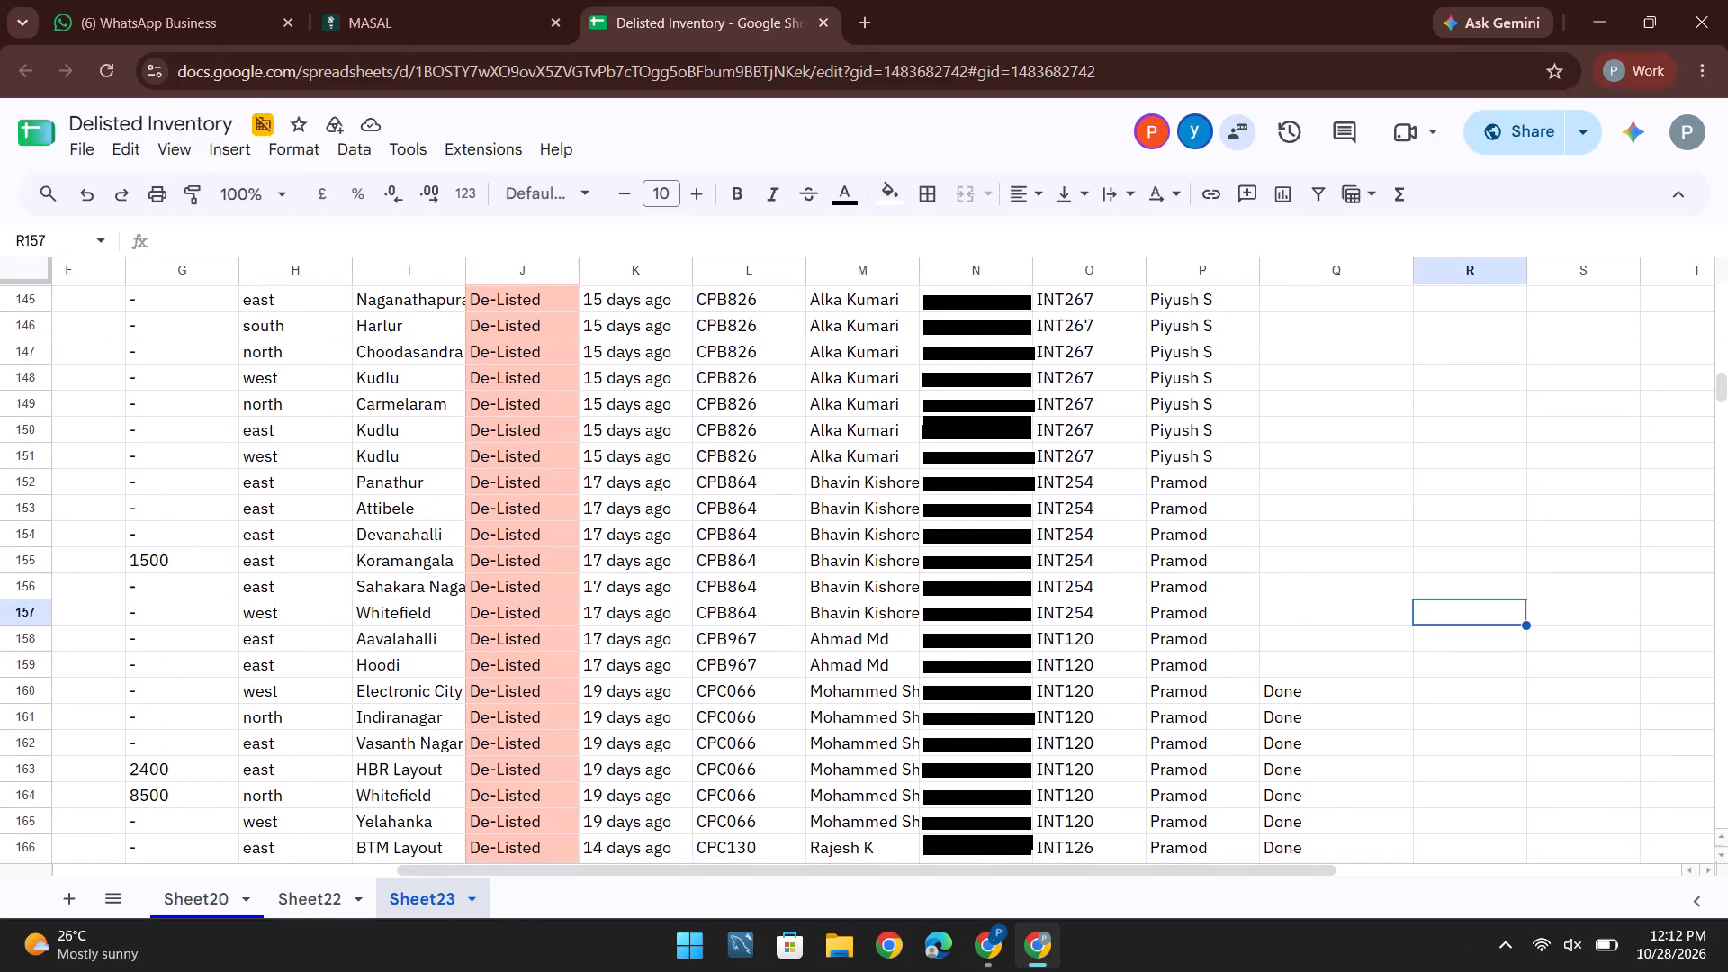
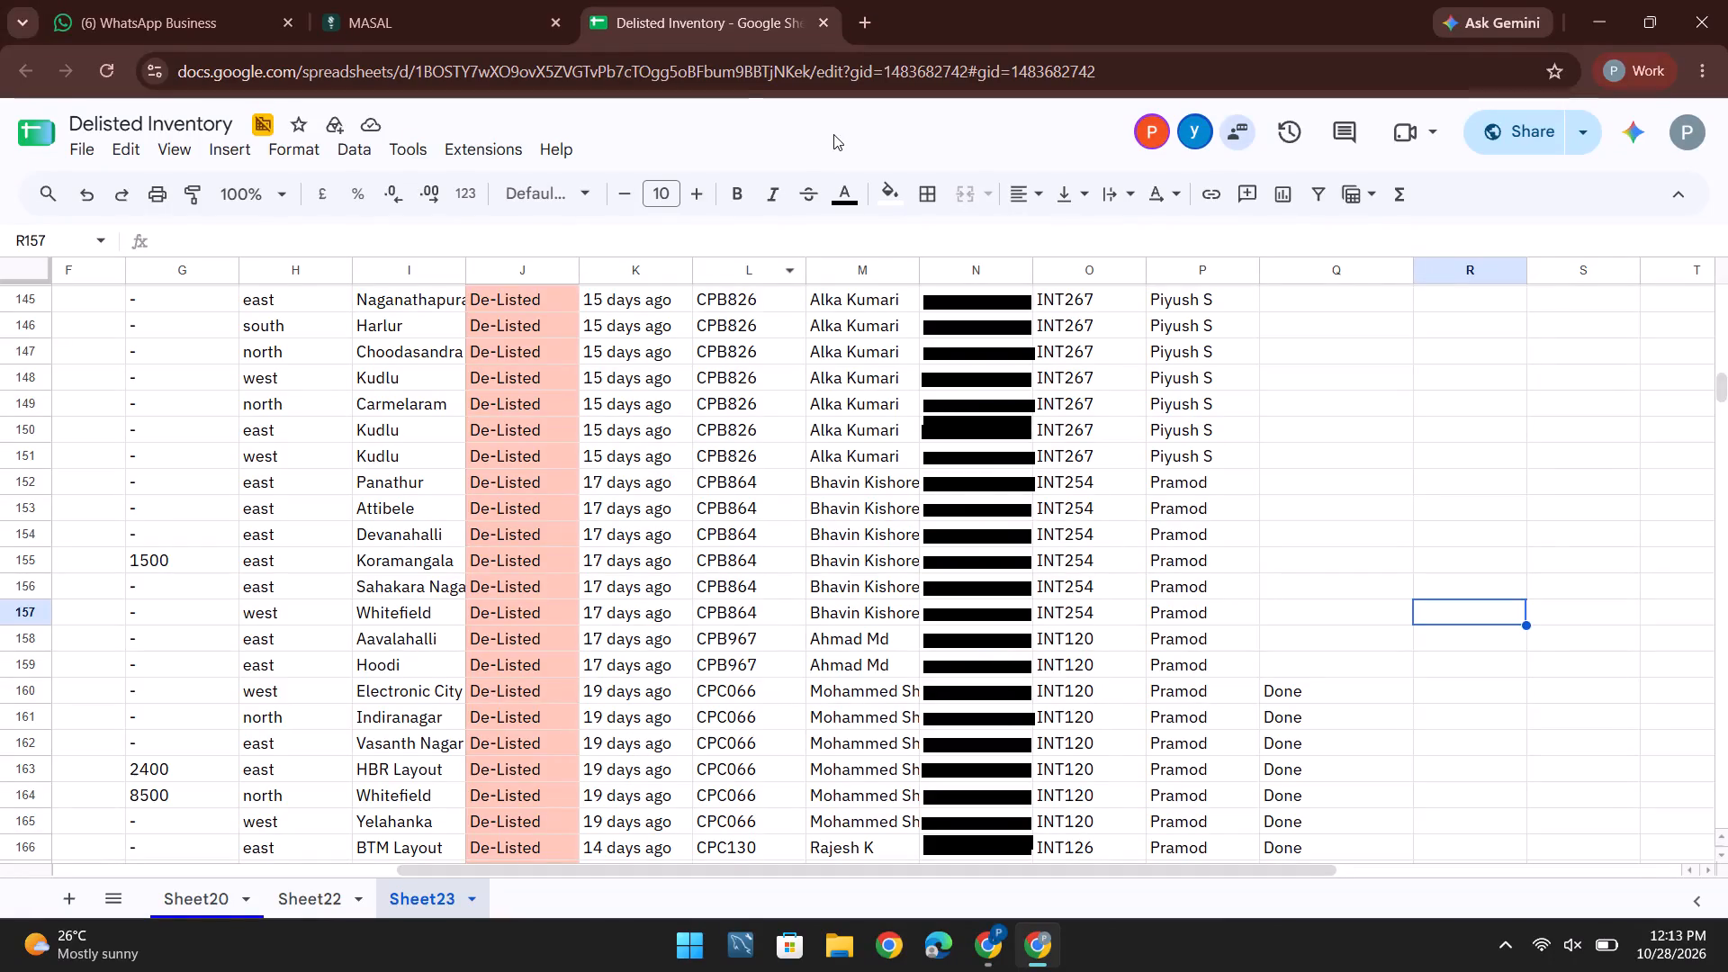
Open the MASAL site in a new browser tab alongside the Delisted Inventory spreadsheet.
{"action": "left_click", "coordinate": [877, 18]}
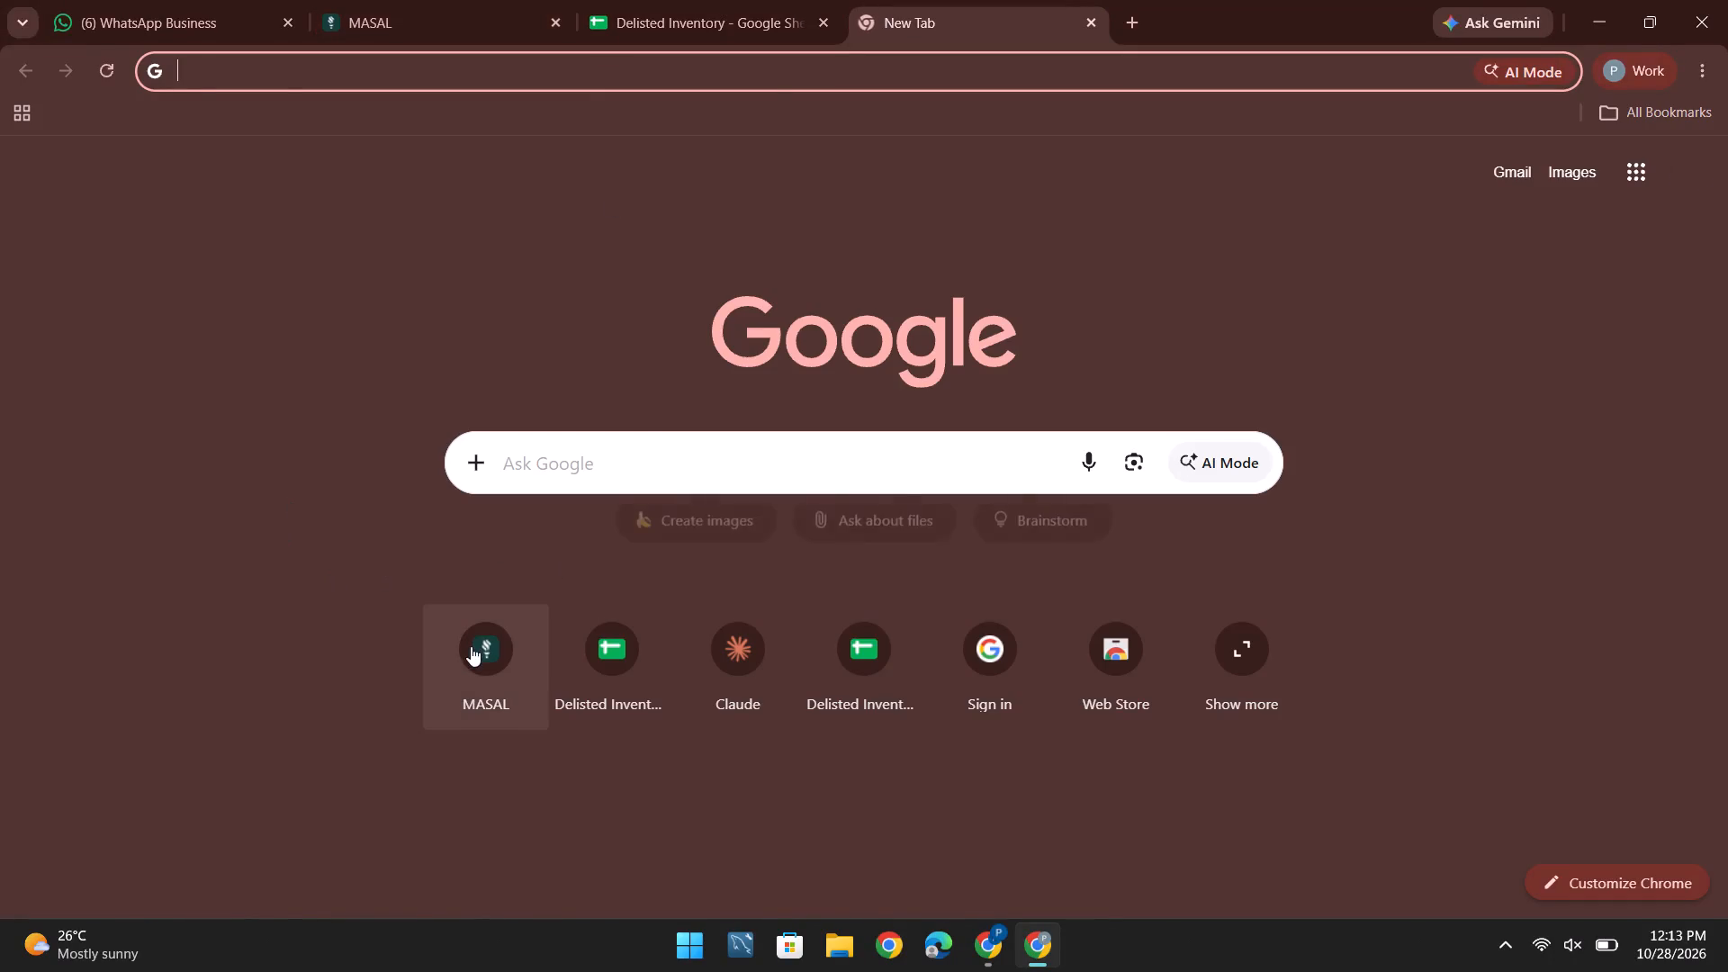
{"action": "left_click", "coordinate": [471, 647]}
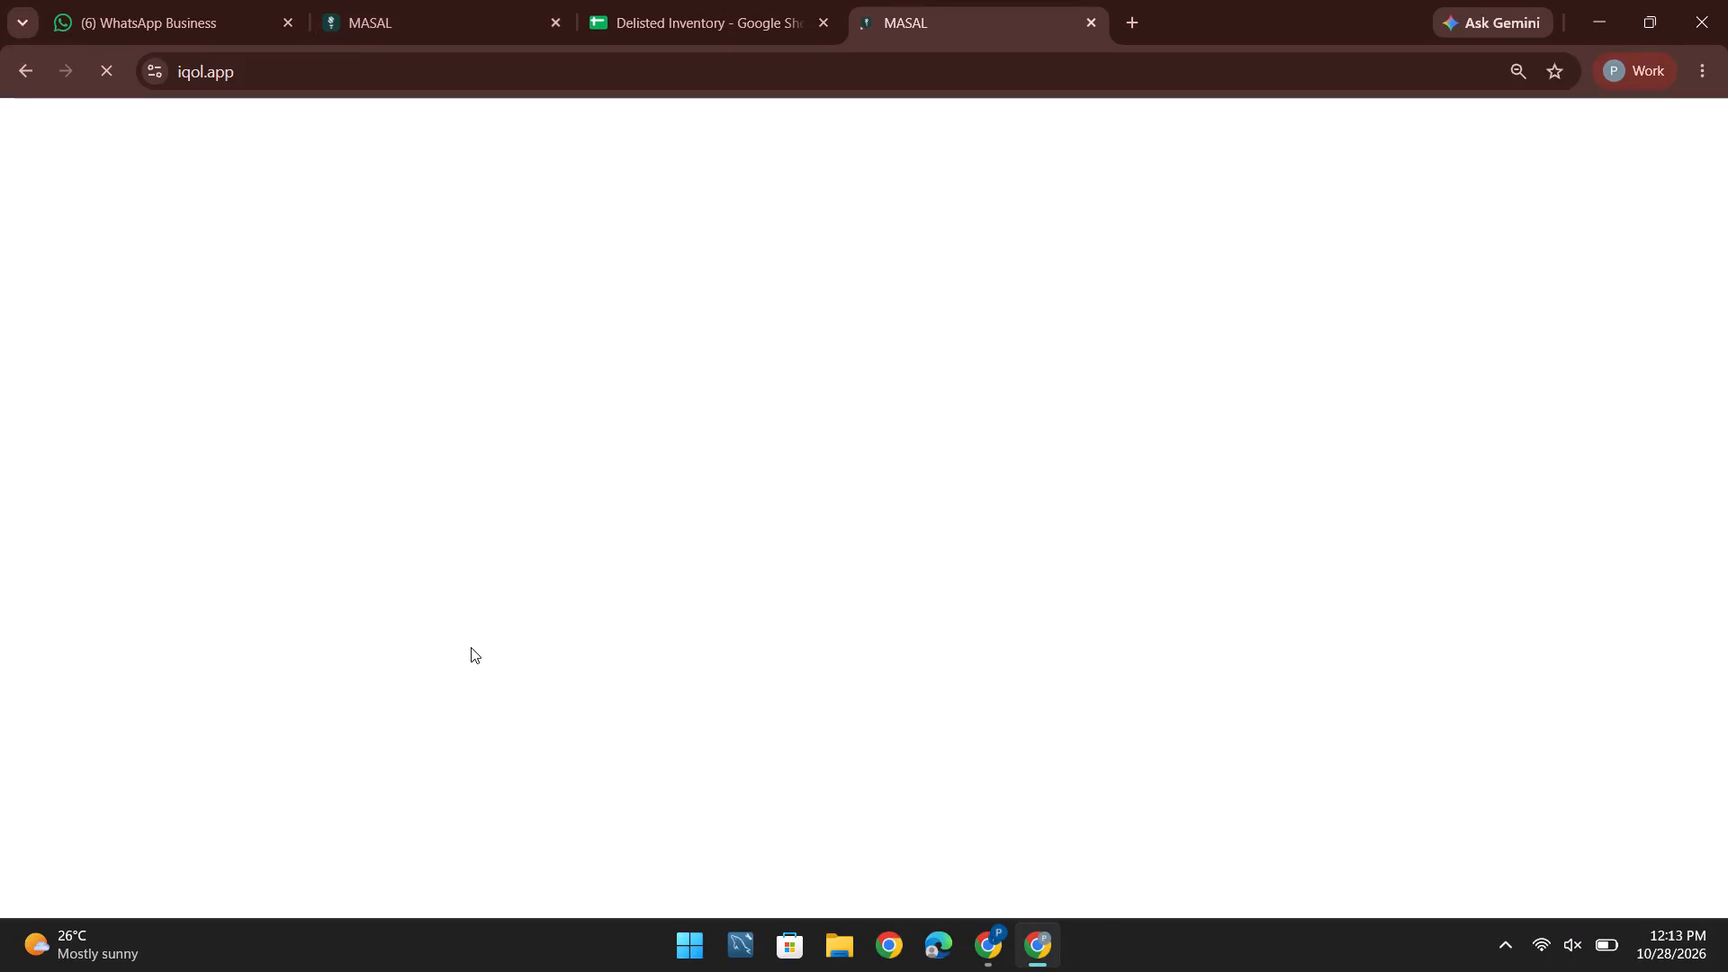
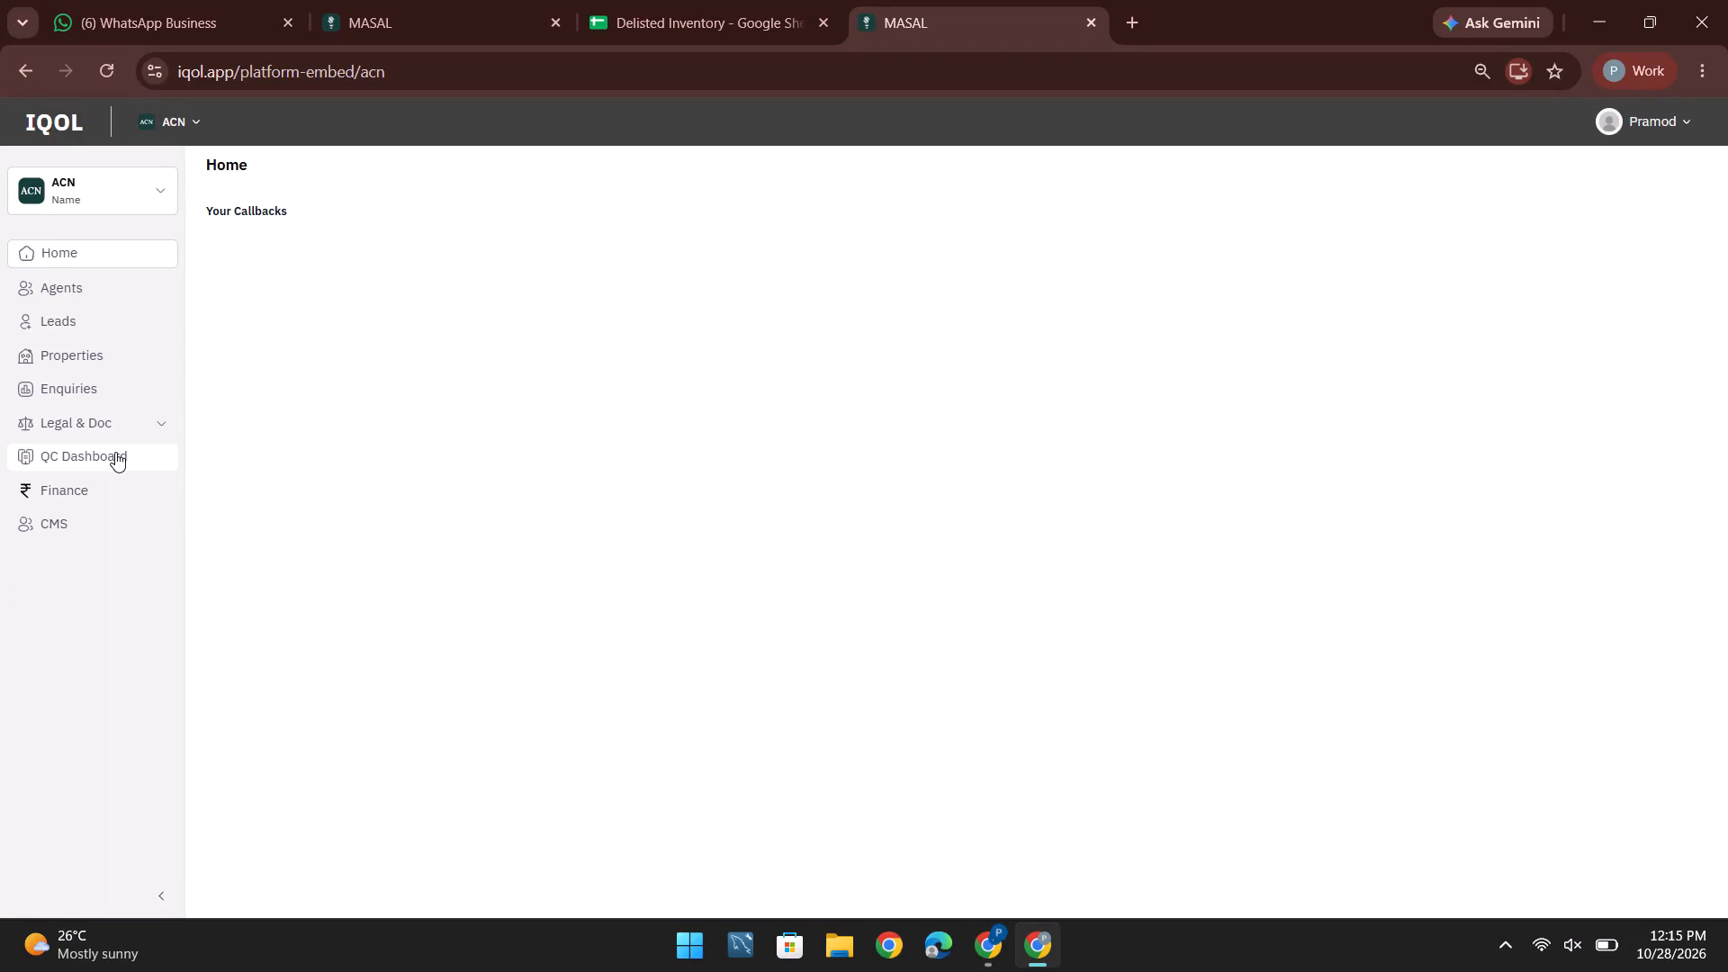
Open the ACN Leads list.
{"action": "left_click", "coordinate": [66, 349]}
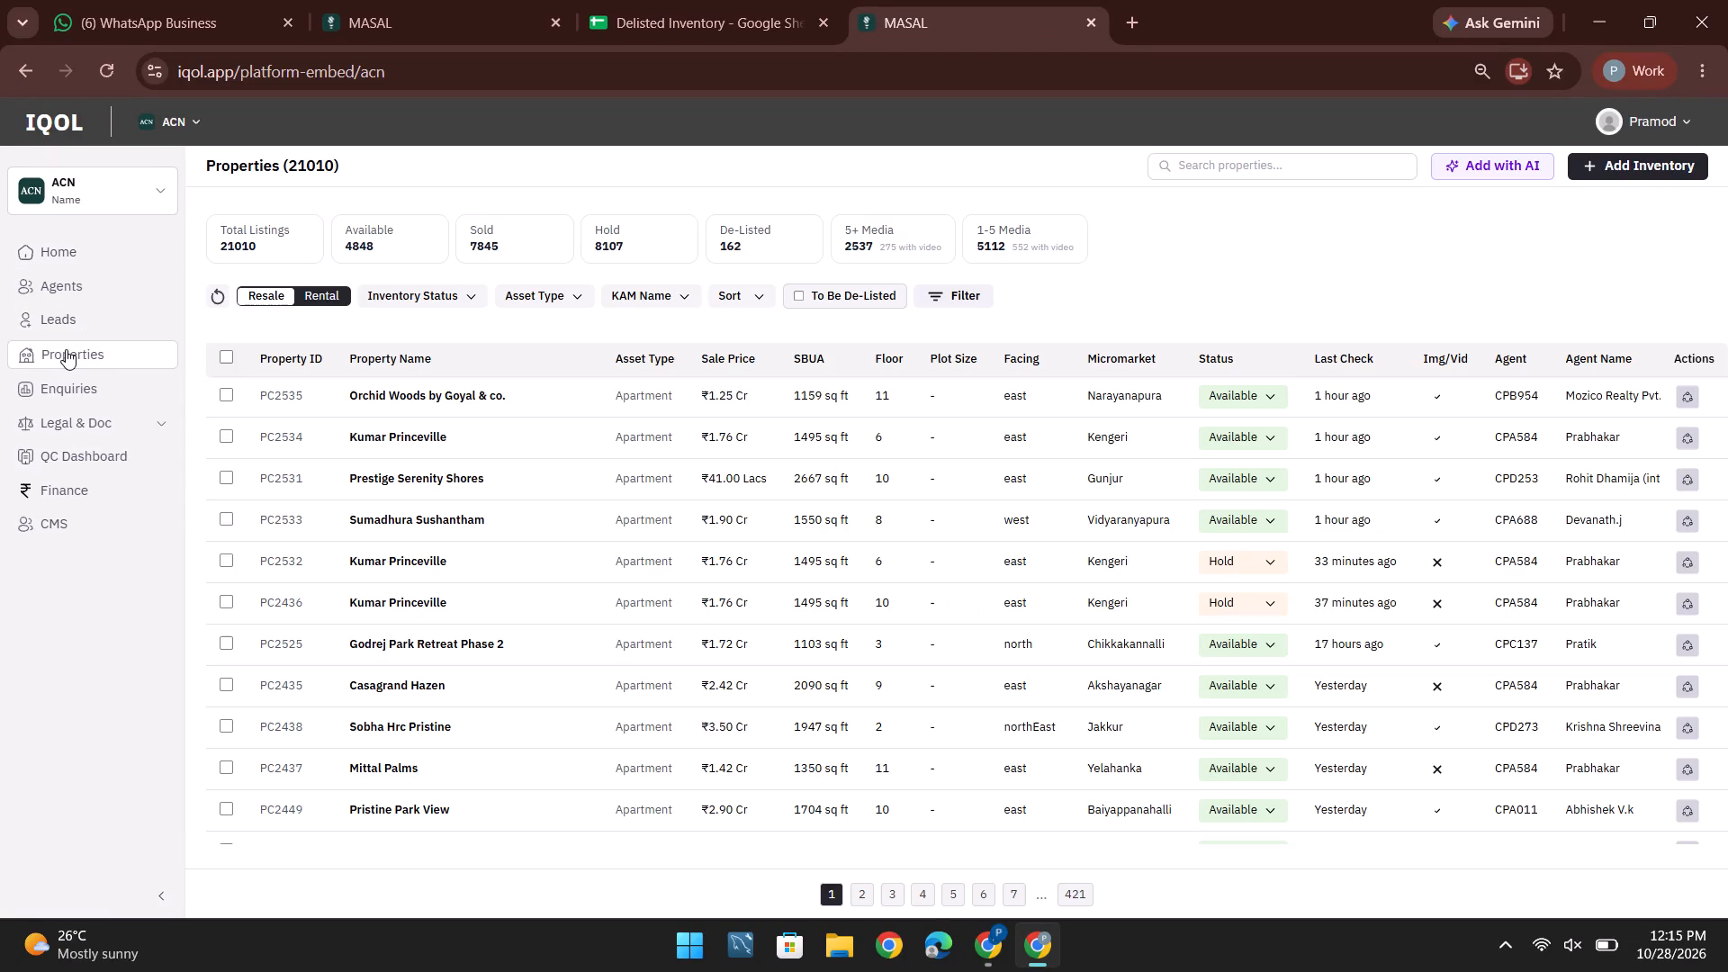
{"action": "left_click", "coordinate": [66, 321]}
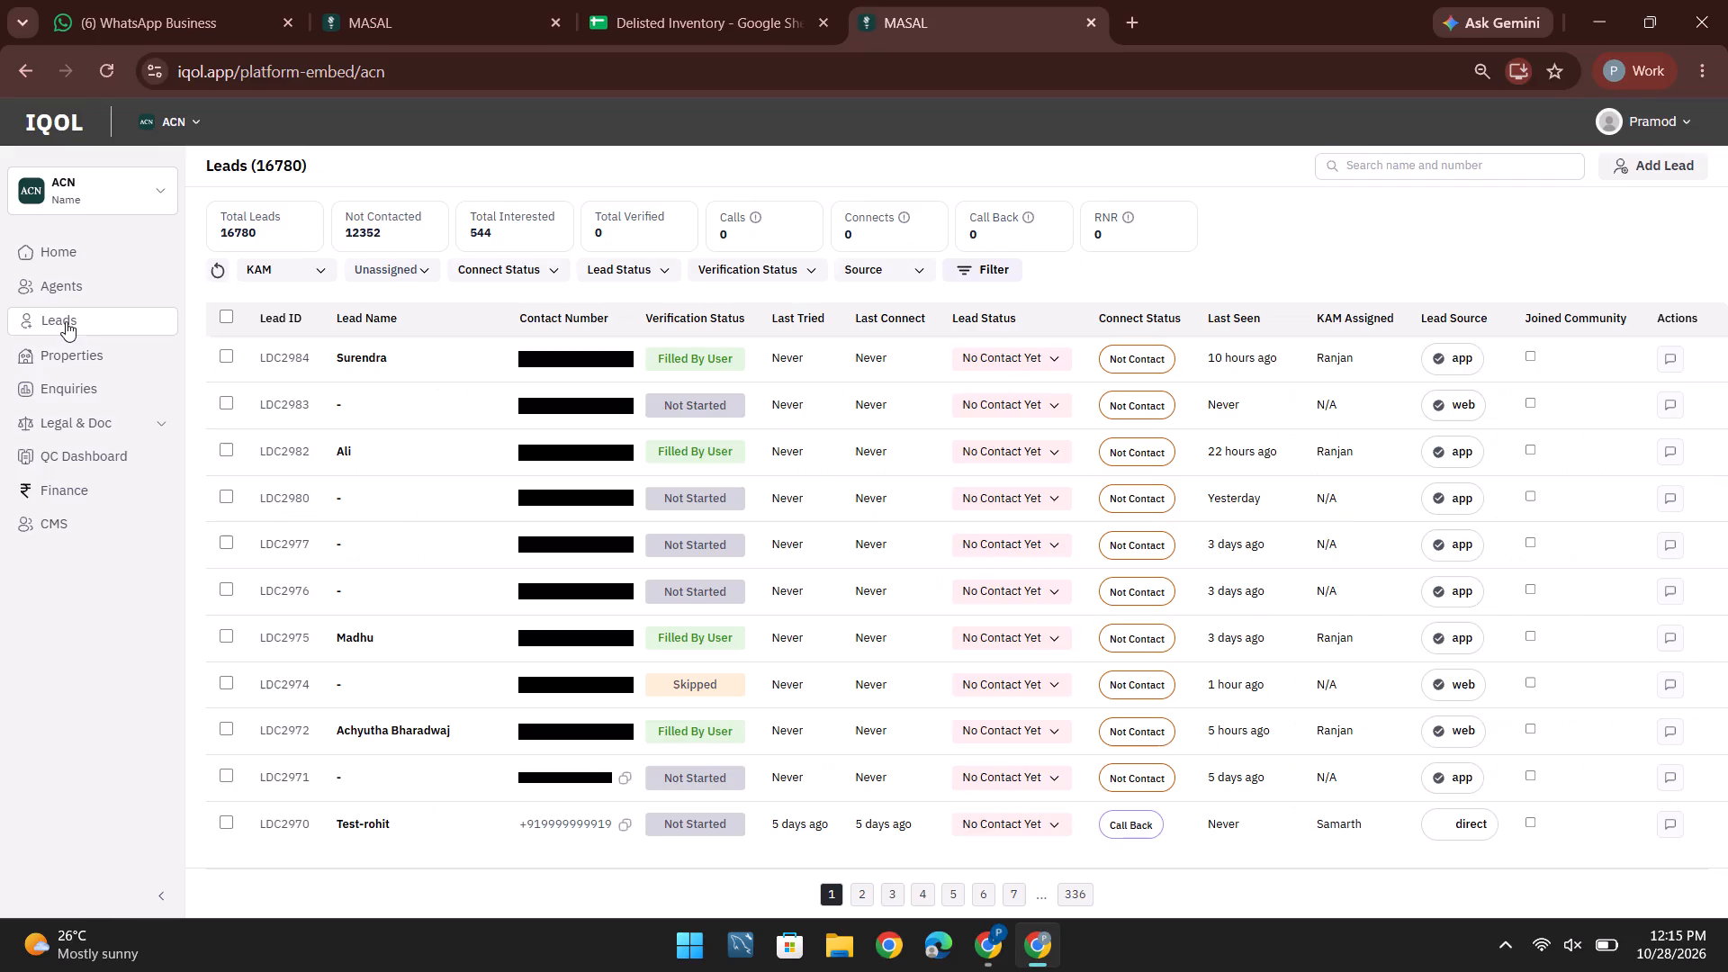
Look through the KAM filter options for the leads, down to the last name and back to the first.
{"action": "left_click", "coordinate": [310, 264]}
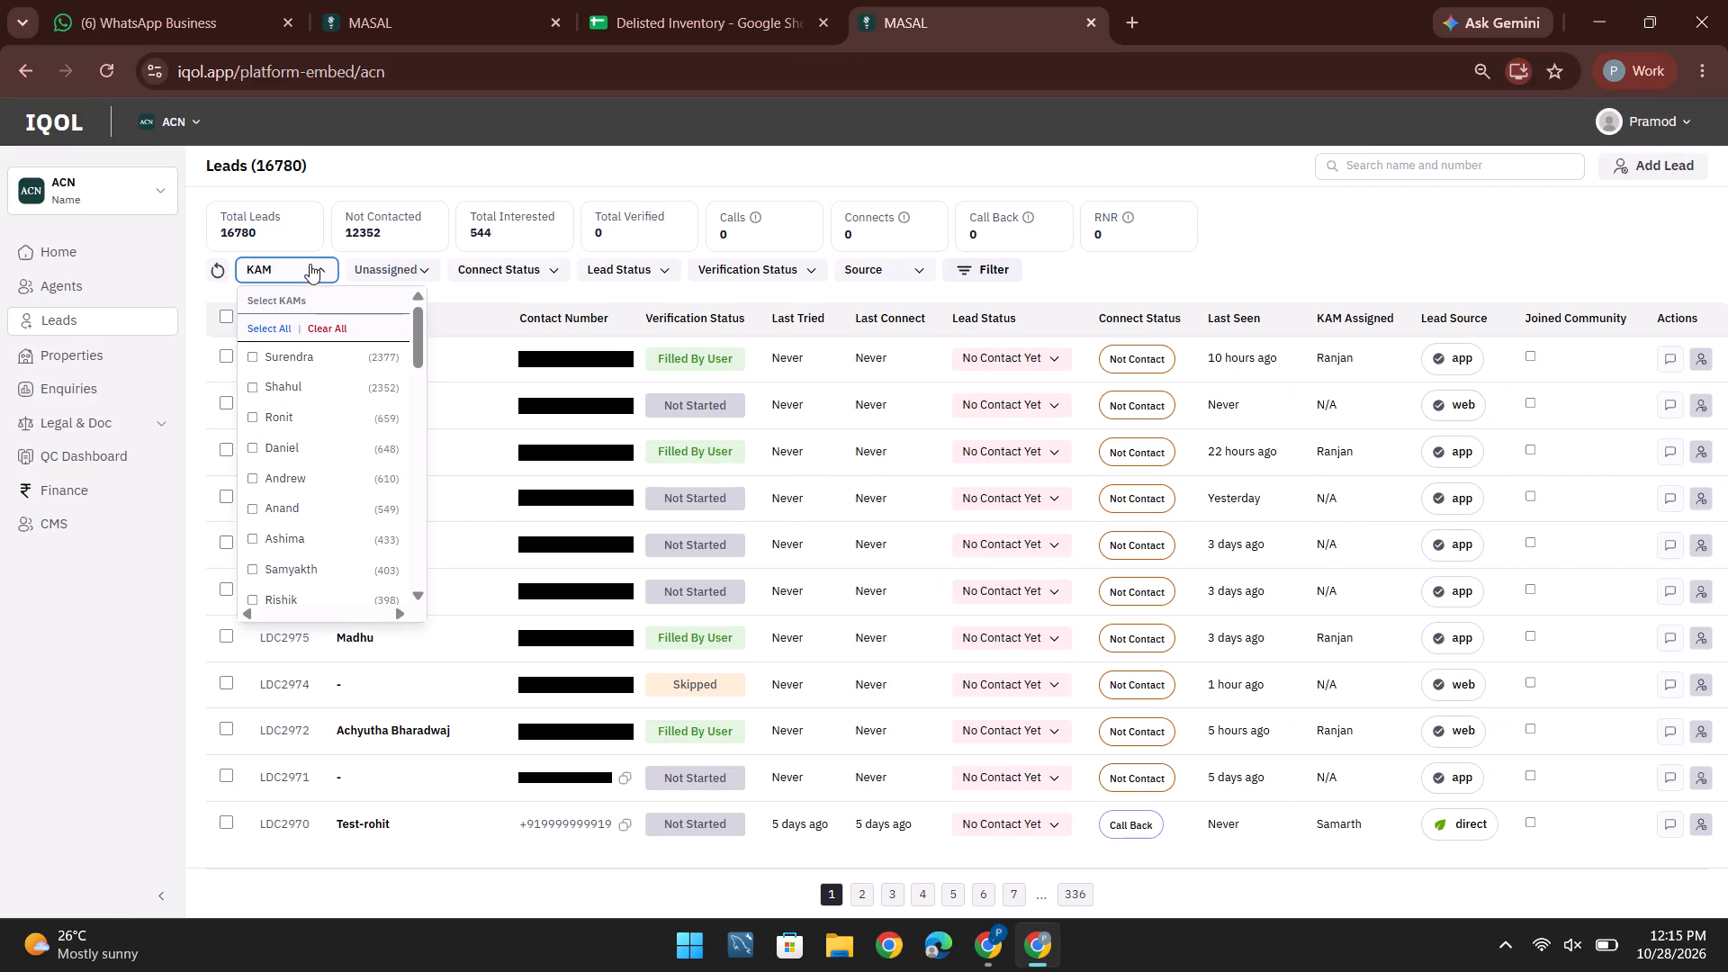
{"action": "left_click", "coordinate": [421, 598]}
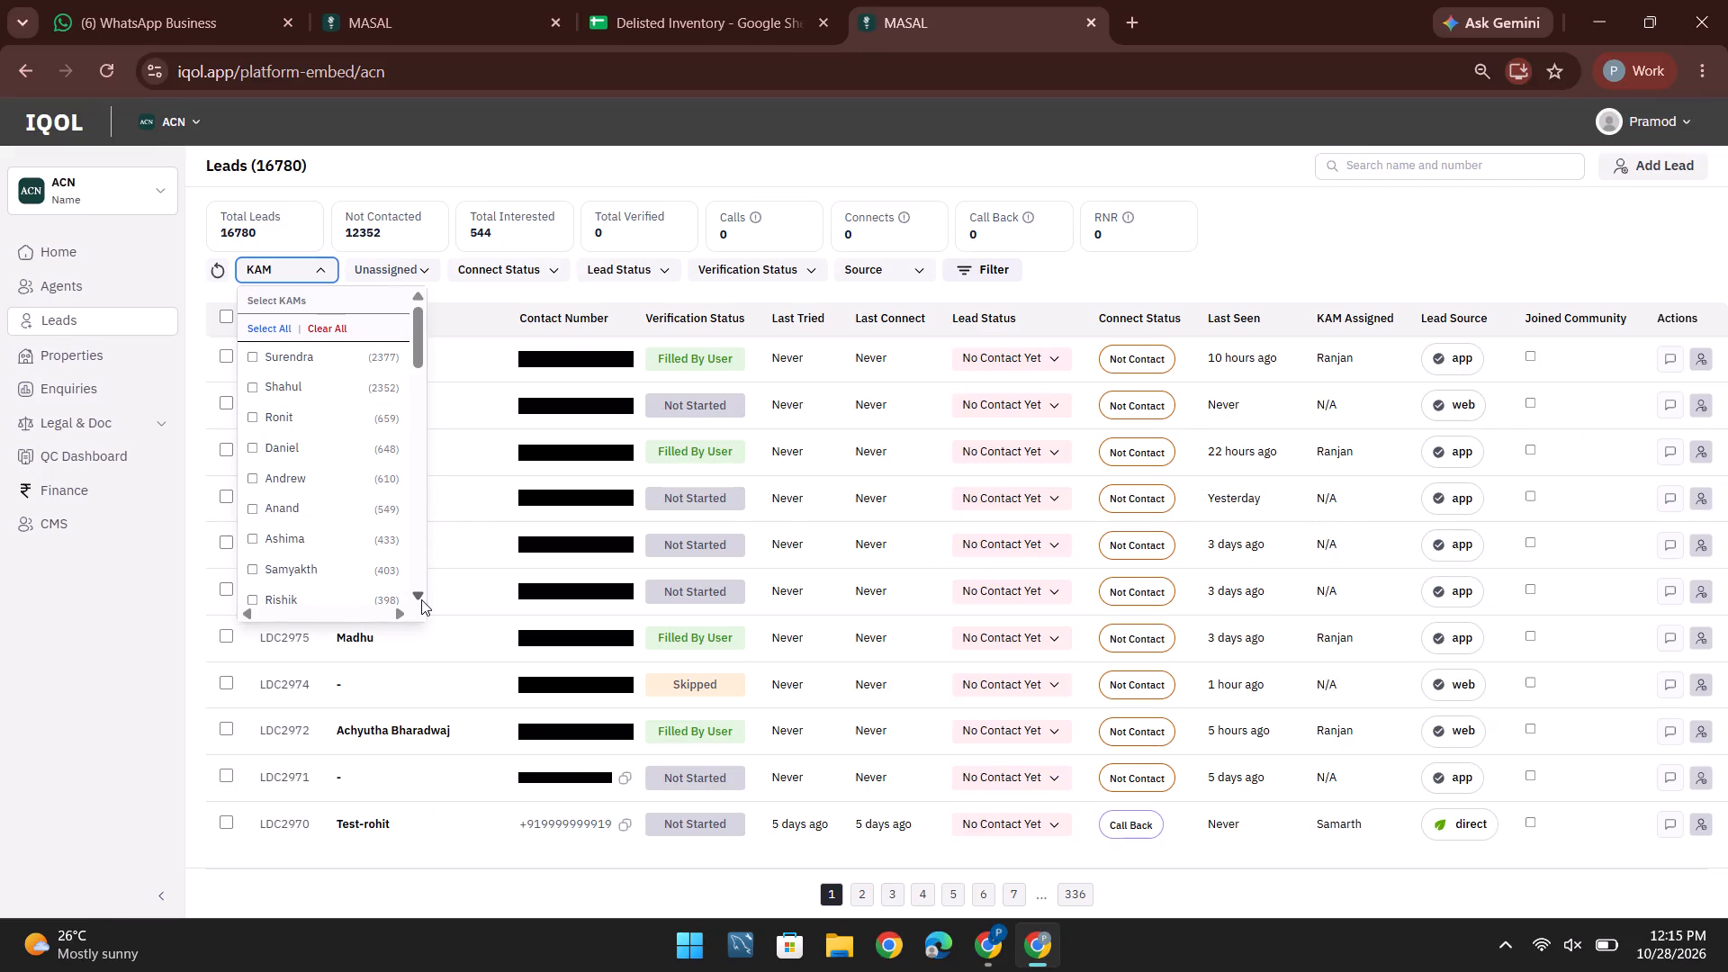
{"action": "left_click", "coordinate": [421, 598]}
{"action": "left_click", "coordinate": [421, 598]}
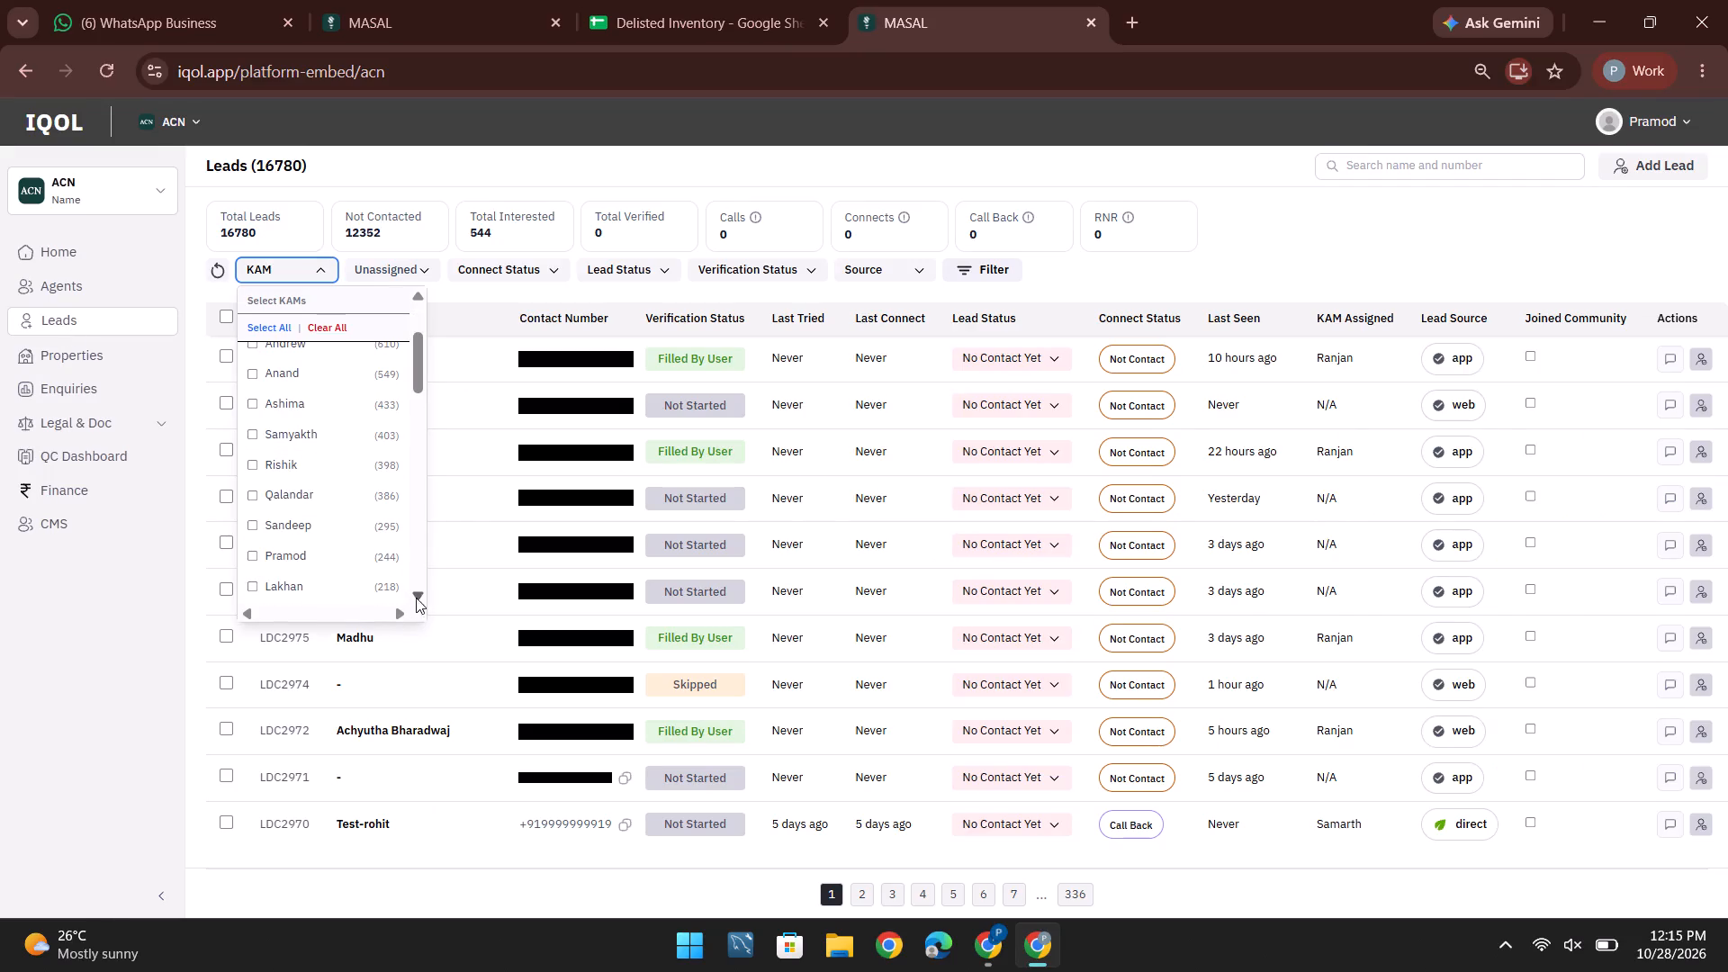
{"action": "left_click", "coordinate": [422, 596]}
{"action": "double_click", "coordinate": [422, 596]}
{"action": "left_click", "coordinate": [422, 596]}
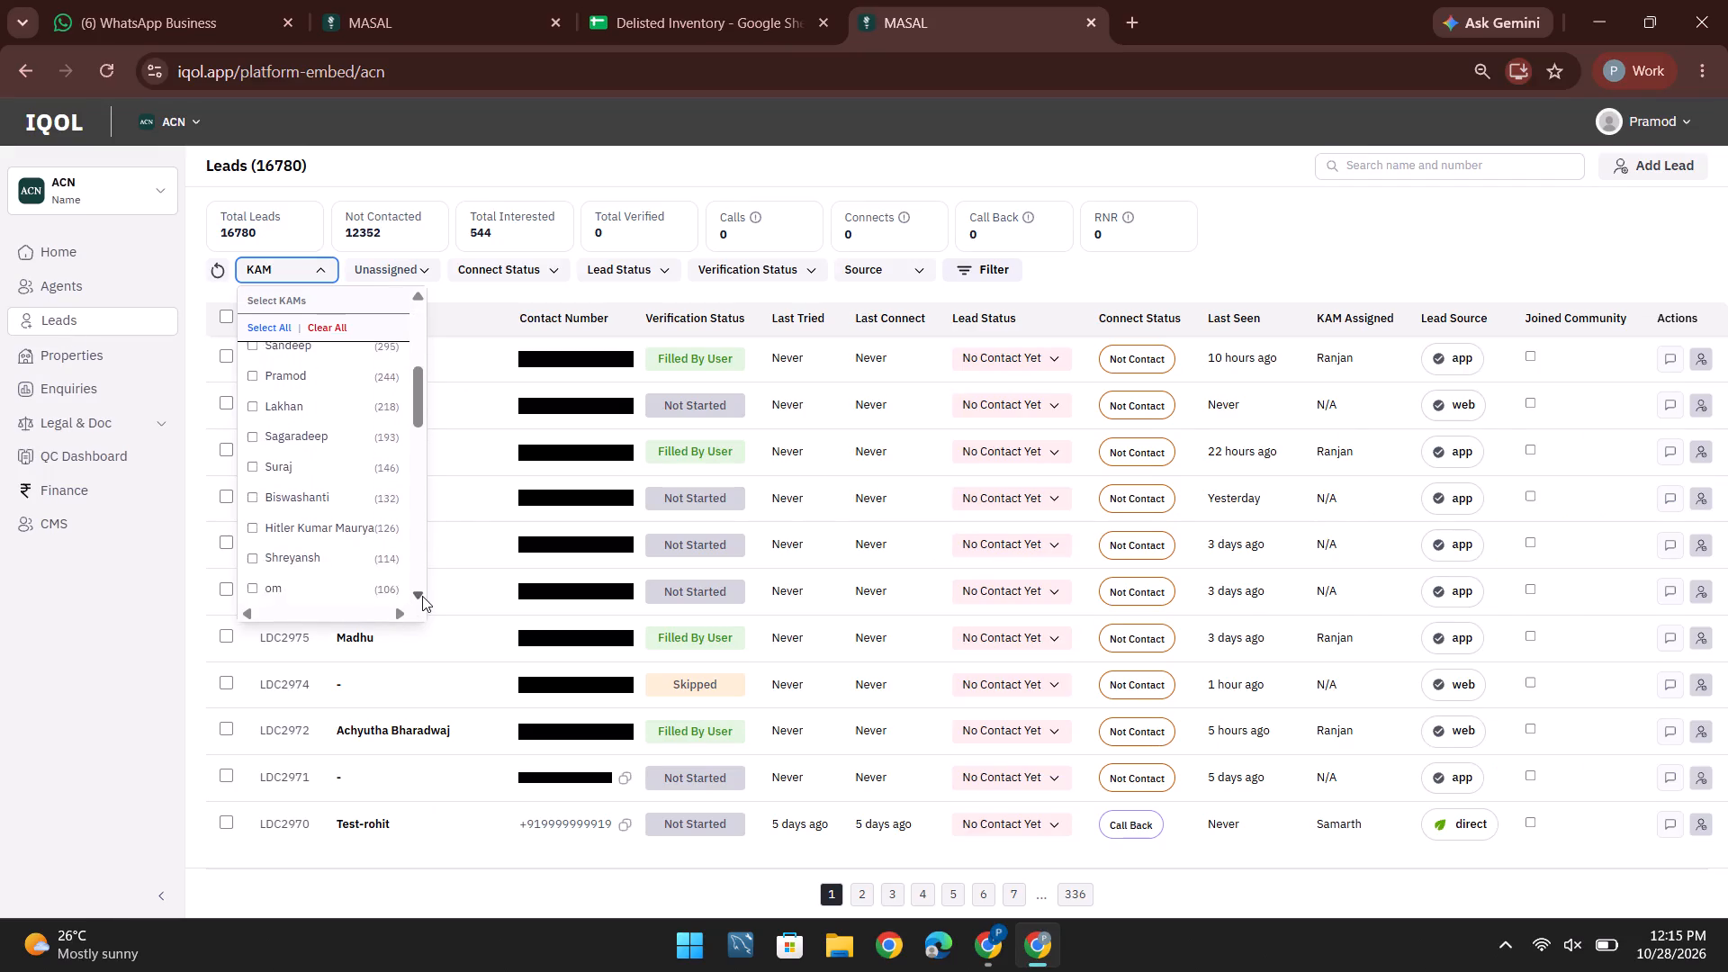
{"action": "left_click", "coordinate": [422, 596]}
{"action": "left_click", "coordinate": [422, 596]}
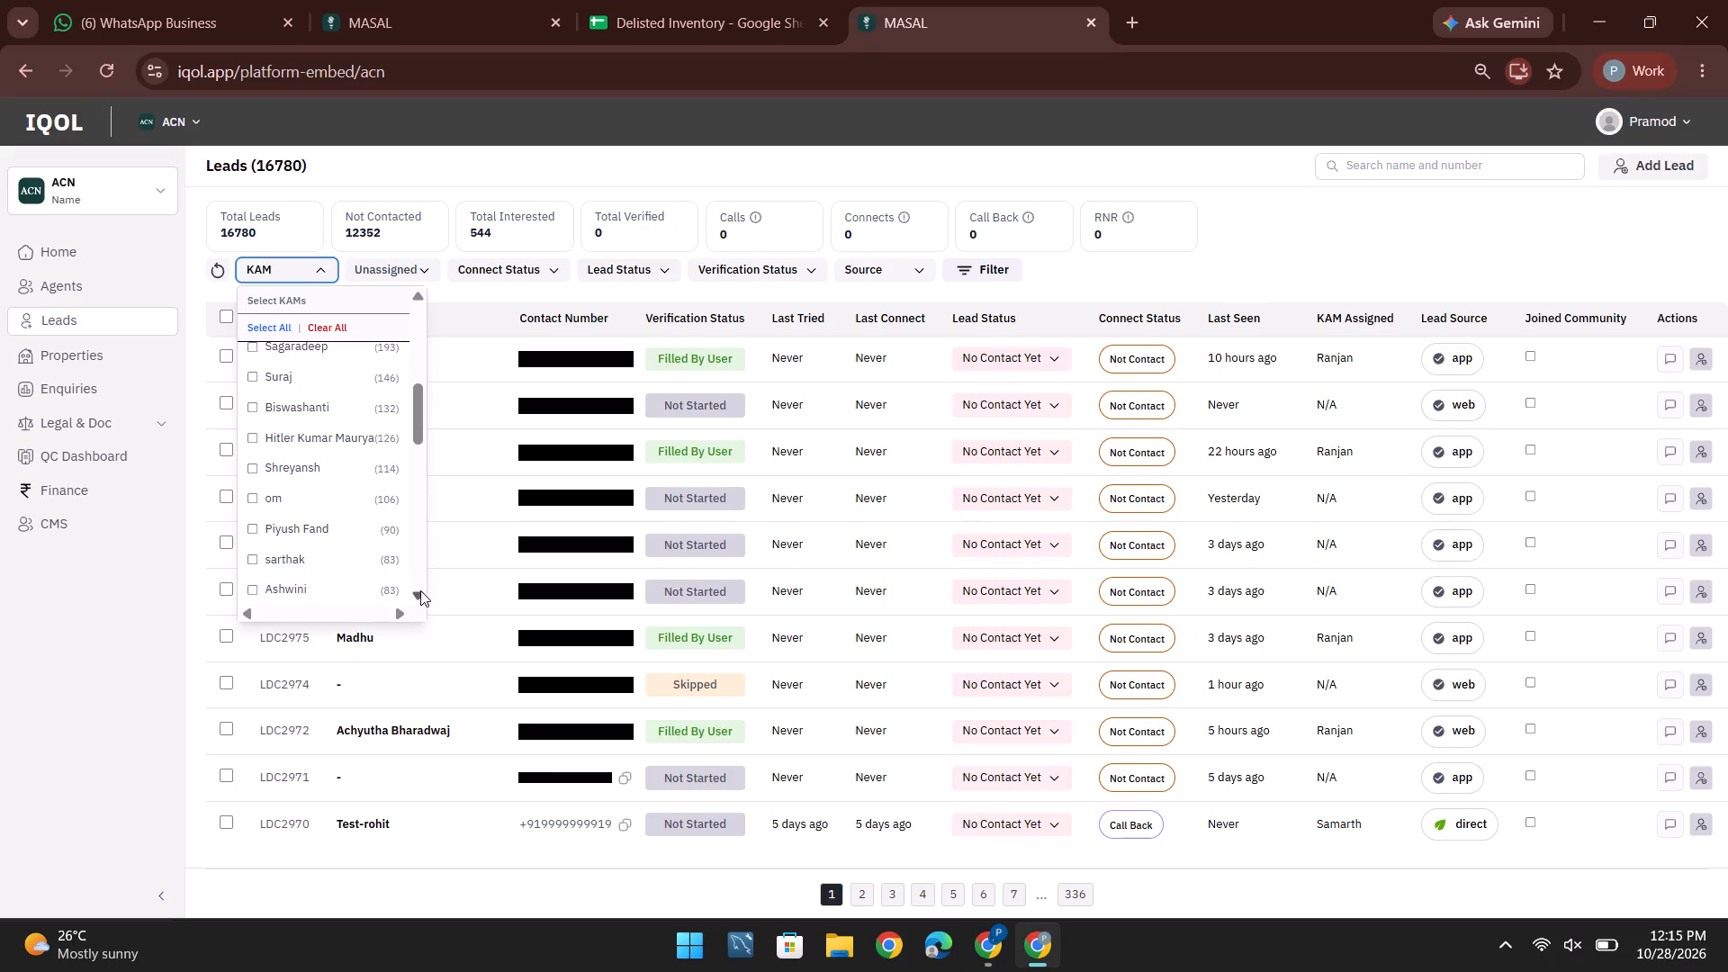
{"action": "left_click", "coordinate": [418, 591]}
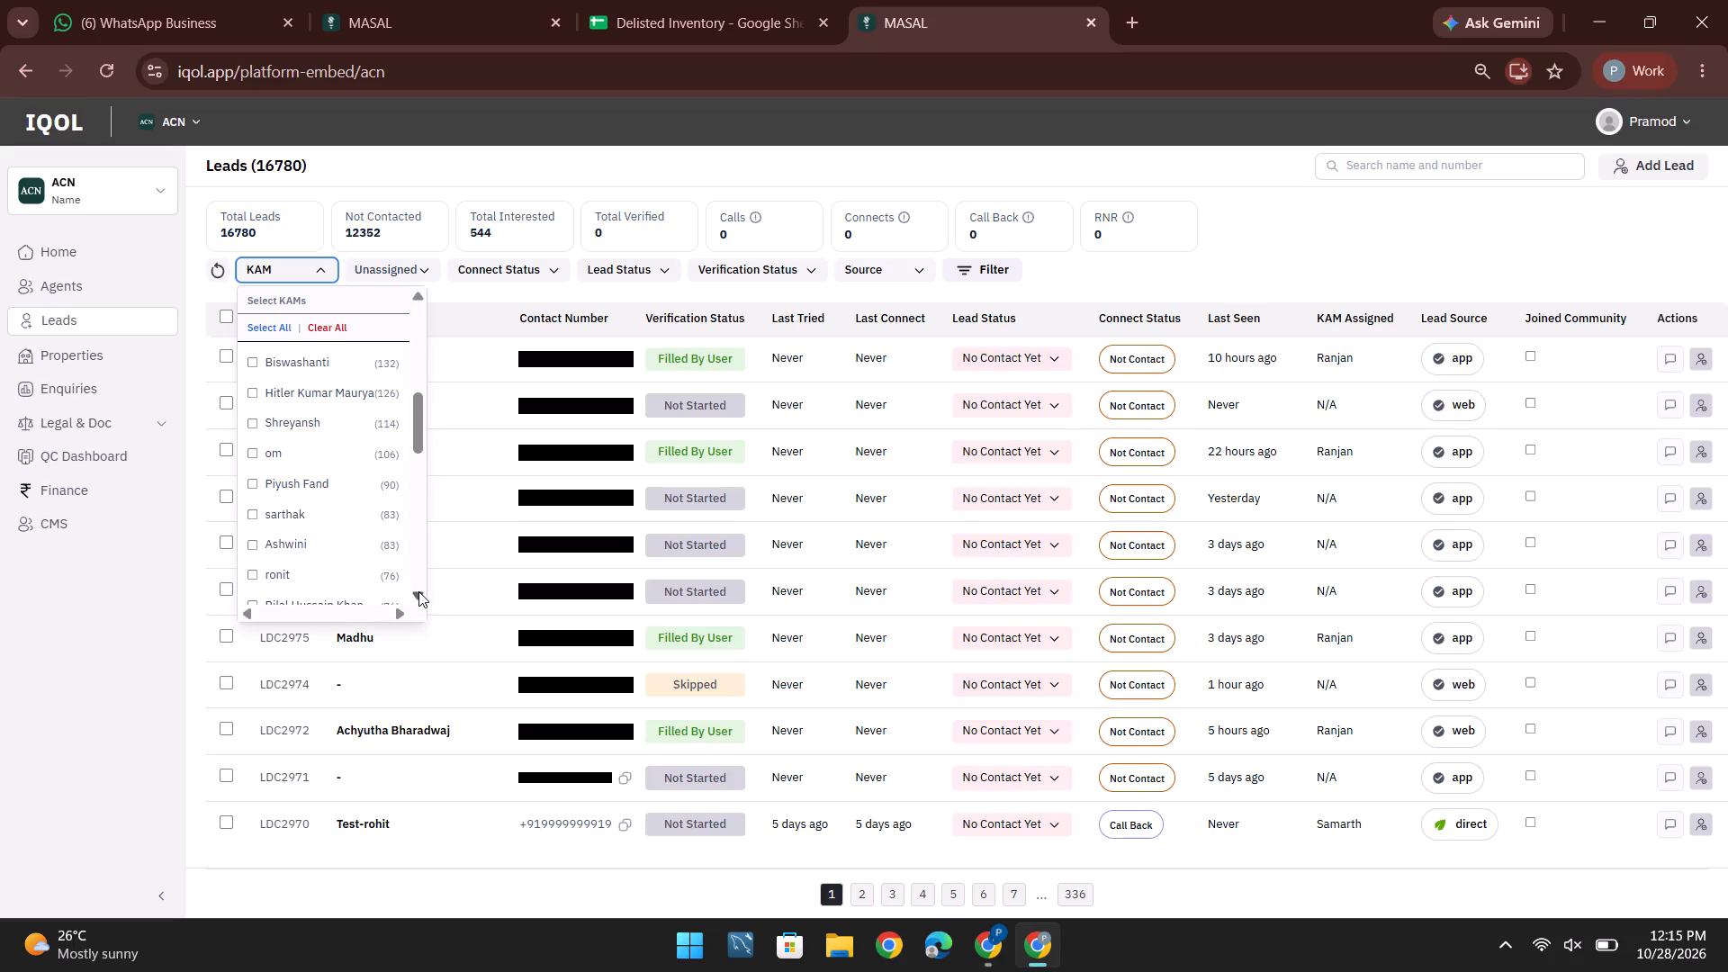
{"action": "left_click", "coordinate": [418, 591]}
{"action": "double_click", "coordinate": [418, 591]}
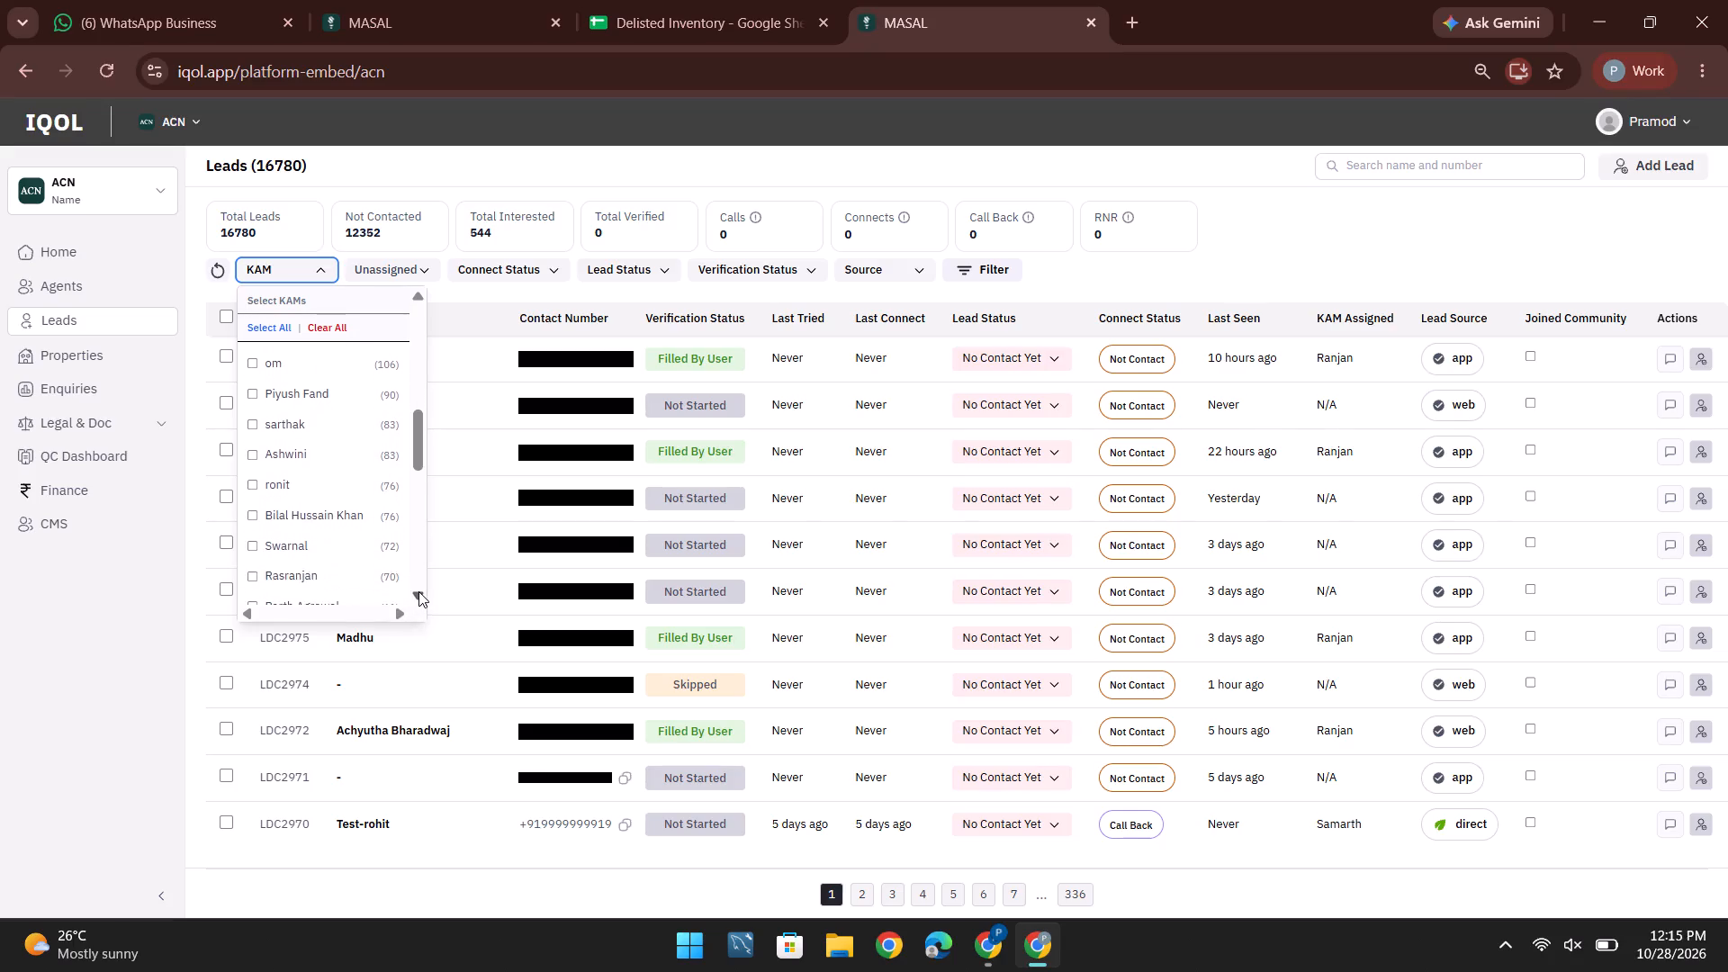
{"action": "left_click", "coordinate": [418, 591]}
{"action": "left_click", "coordinate": [418, 591]}
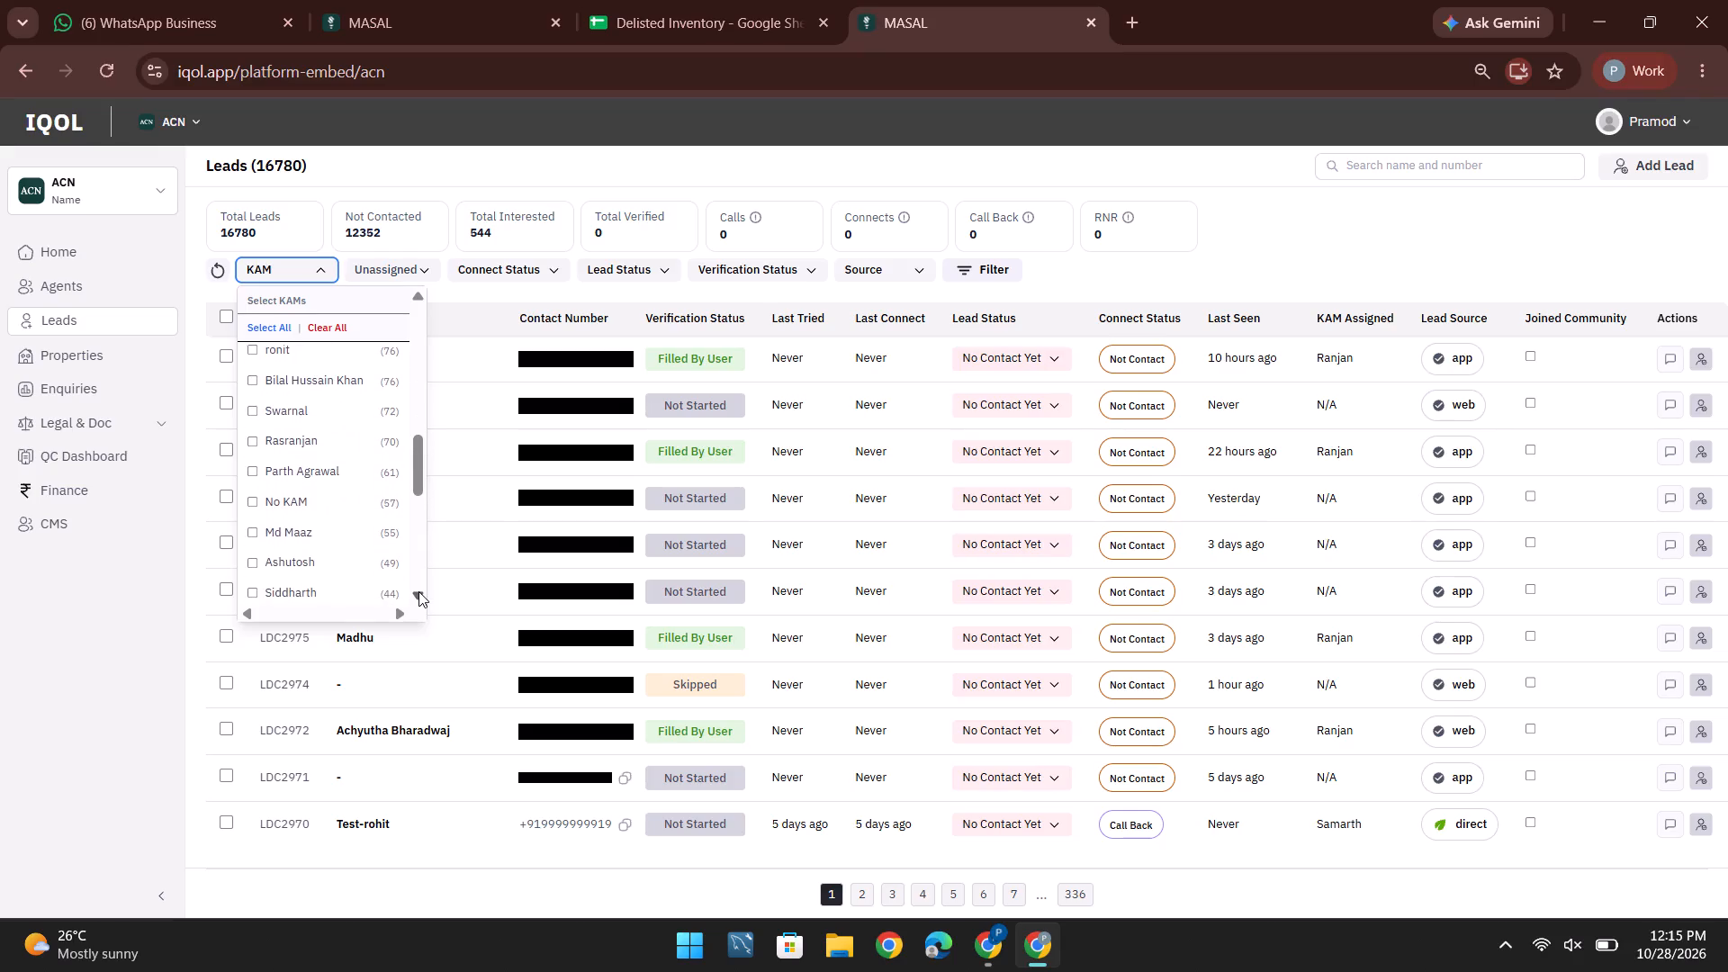
{"action": "left_click", "coordinate": [418, 591]}
{"action": "left_click", "coordinate": [418, 591]}
{"action": "left_click", "coordinate": [418, 591]}
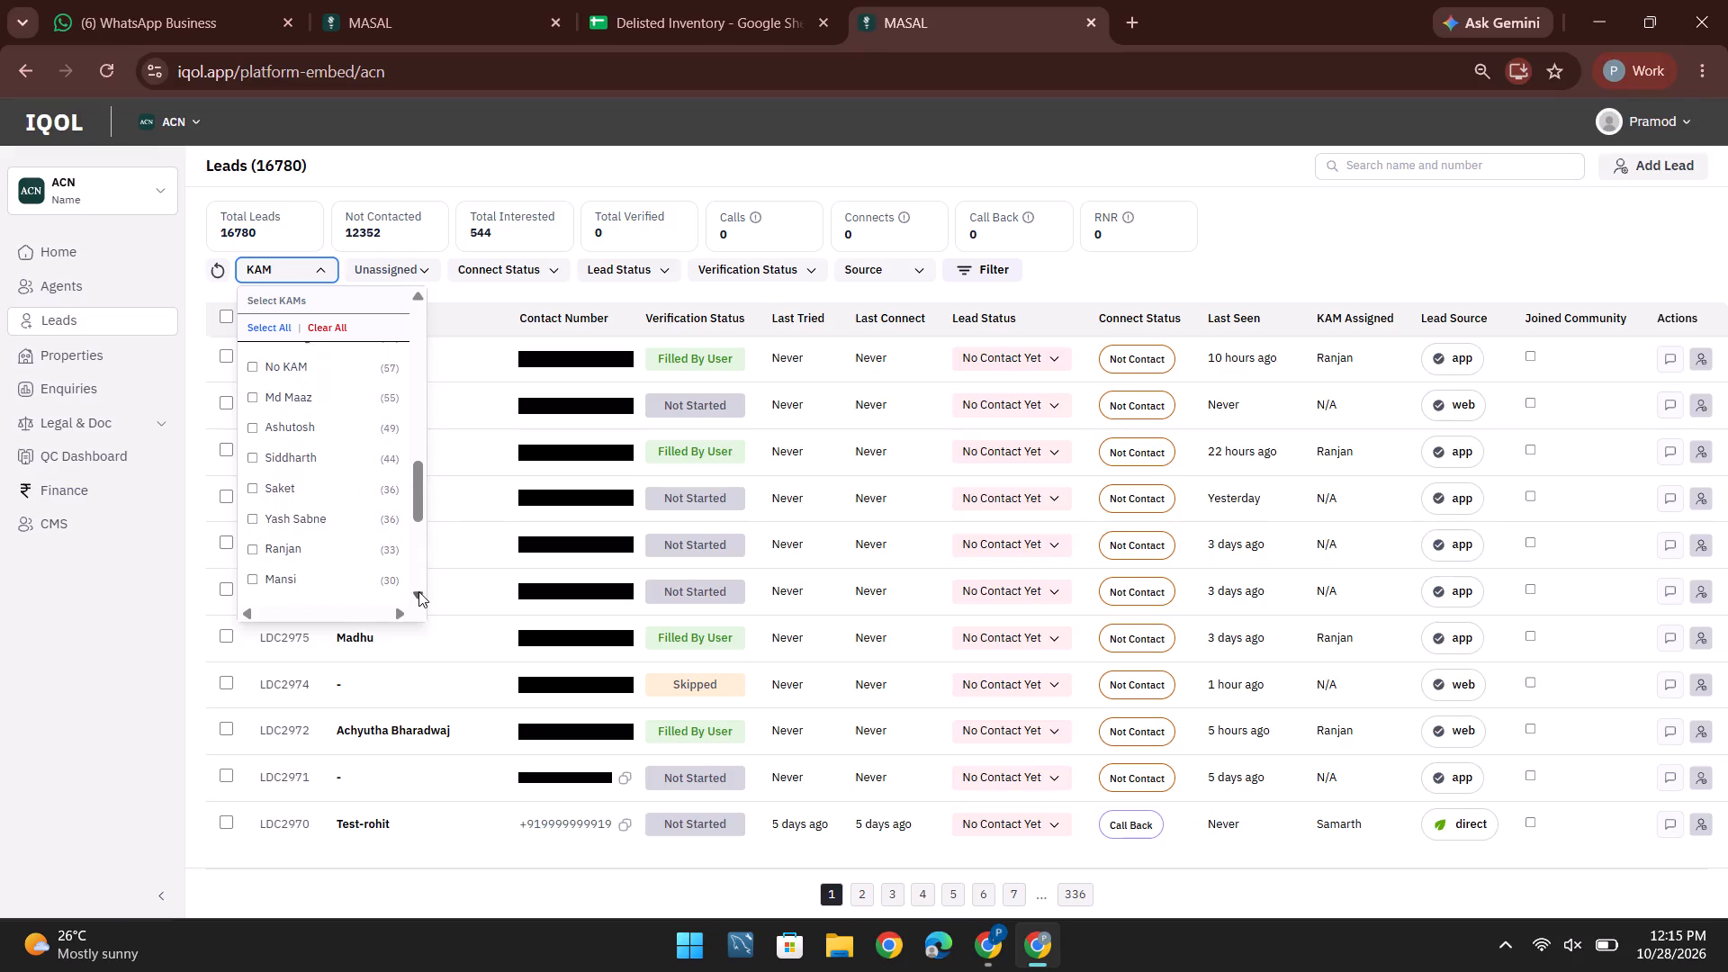
{"action": "triple_click", "coordinate": [418, 591]}
{"action": "left_click", "coordinate": [418, 591]}
{"action": "triple_click", "coordinate": [418, 591]}
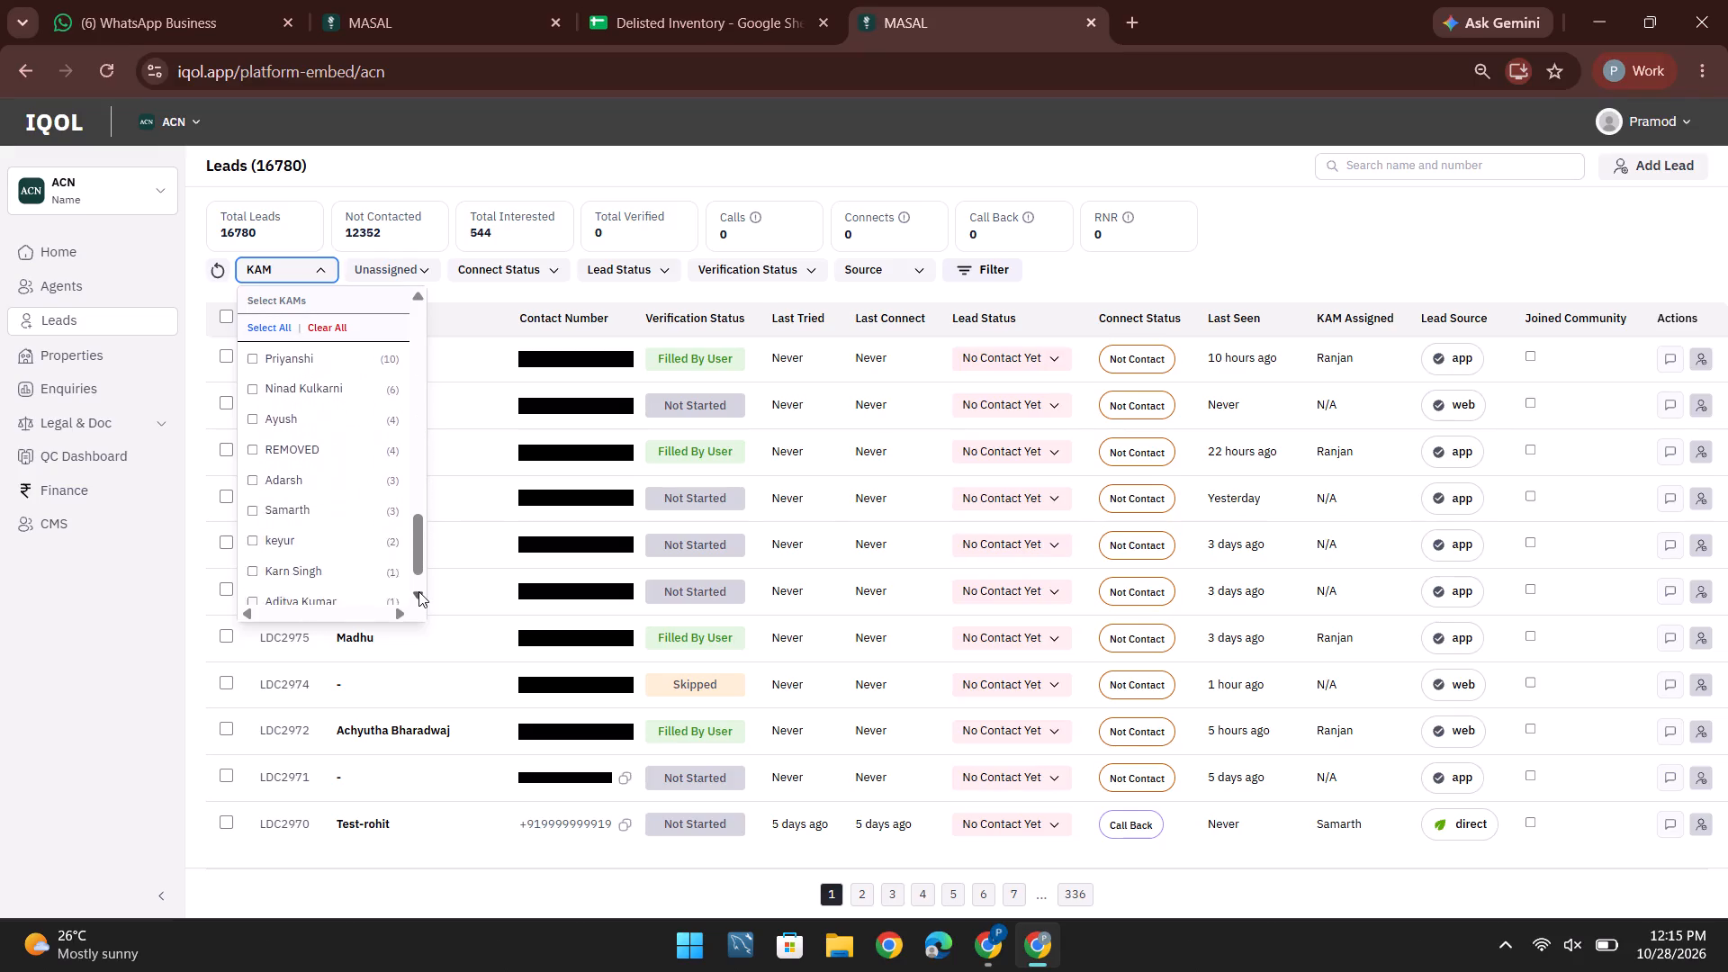
{"action": "left_click", "coordinate": [418, 591]}
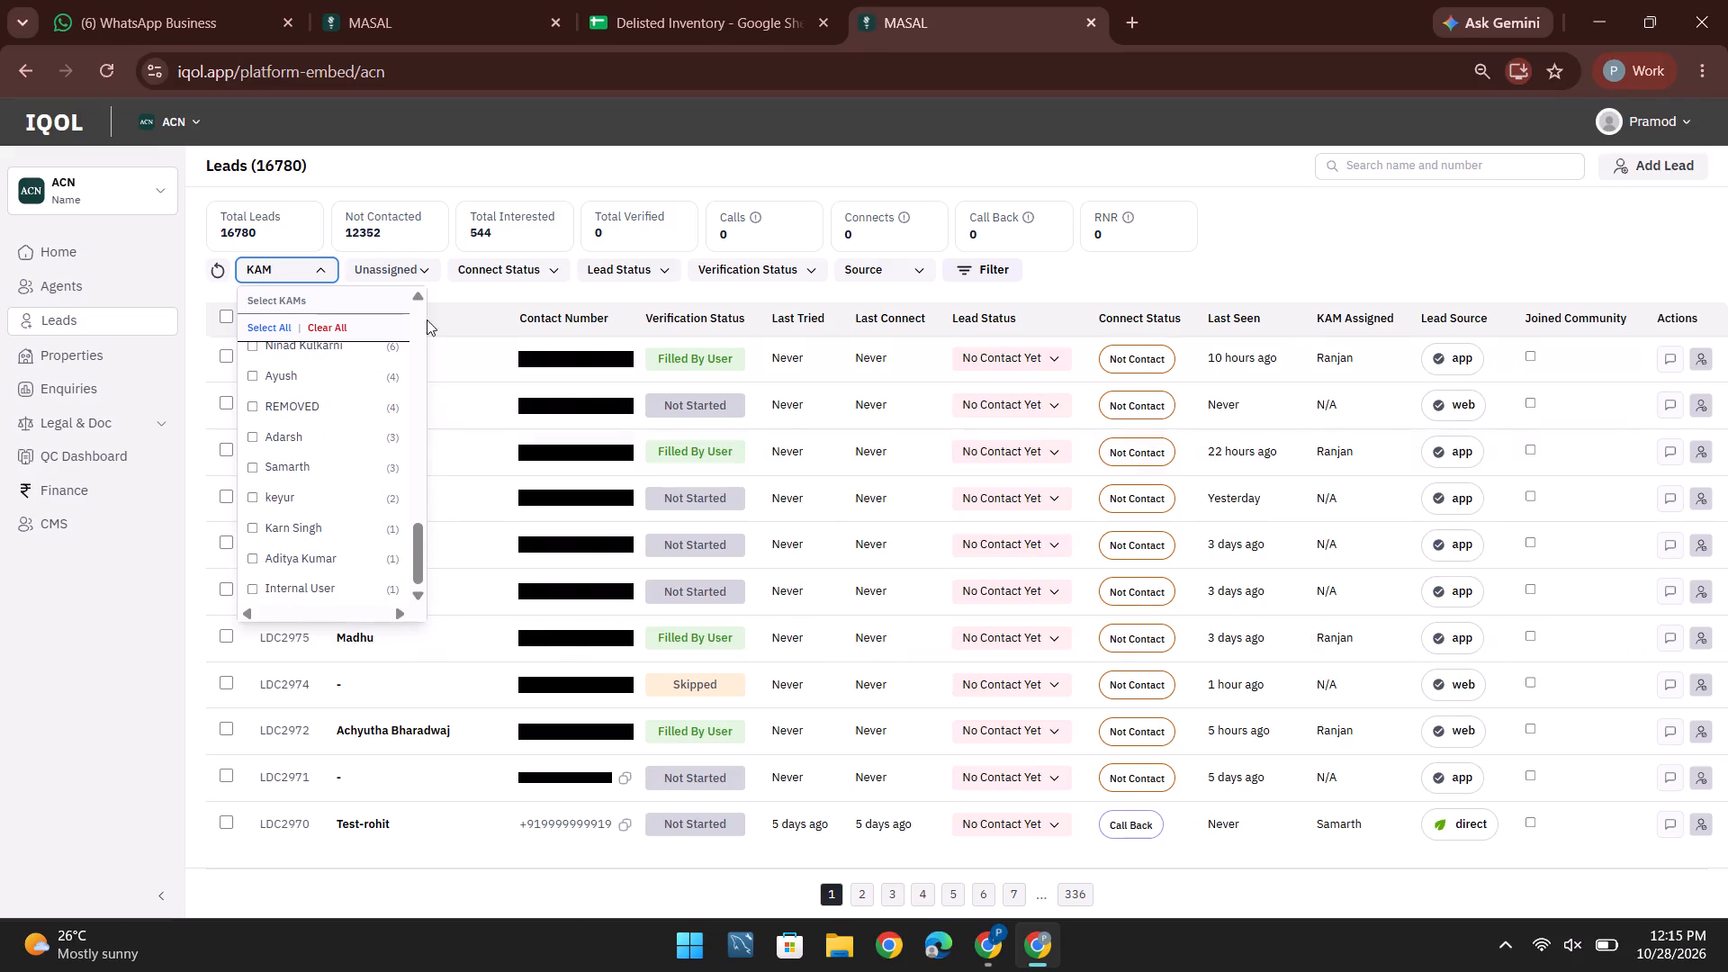
{"action": "triple_click", "coordinate": [415, 298]}
{"action": "left_click", "coordinate": [415, 298]}
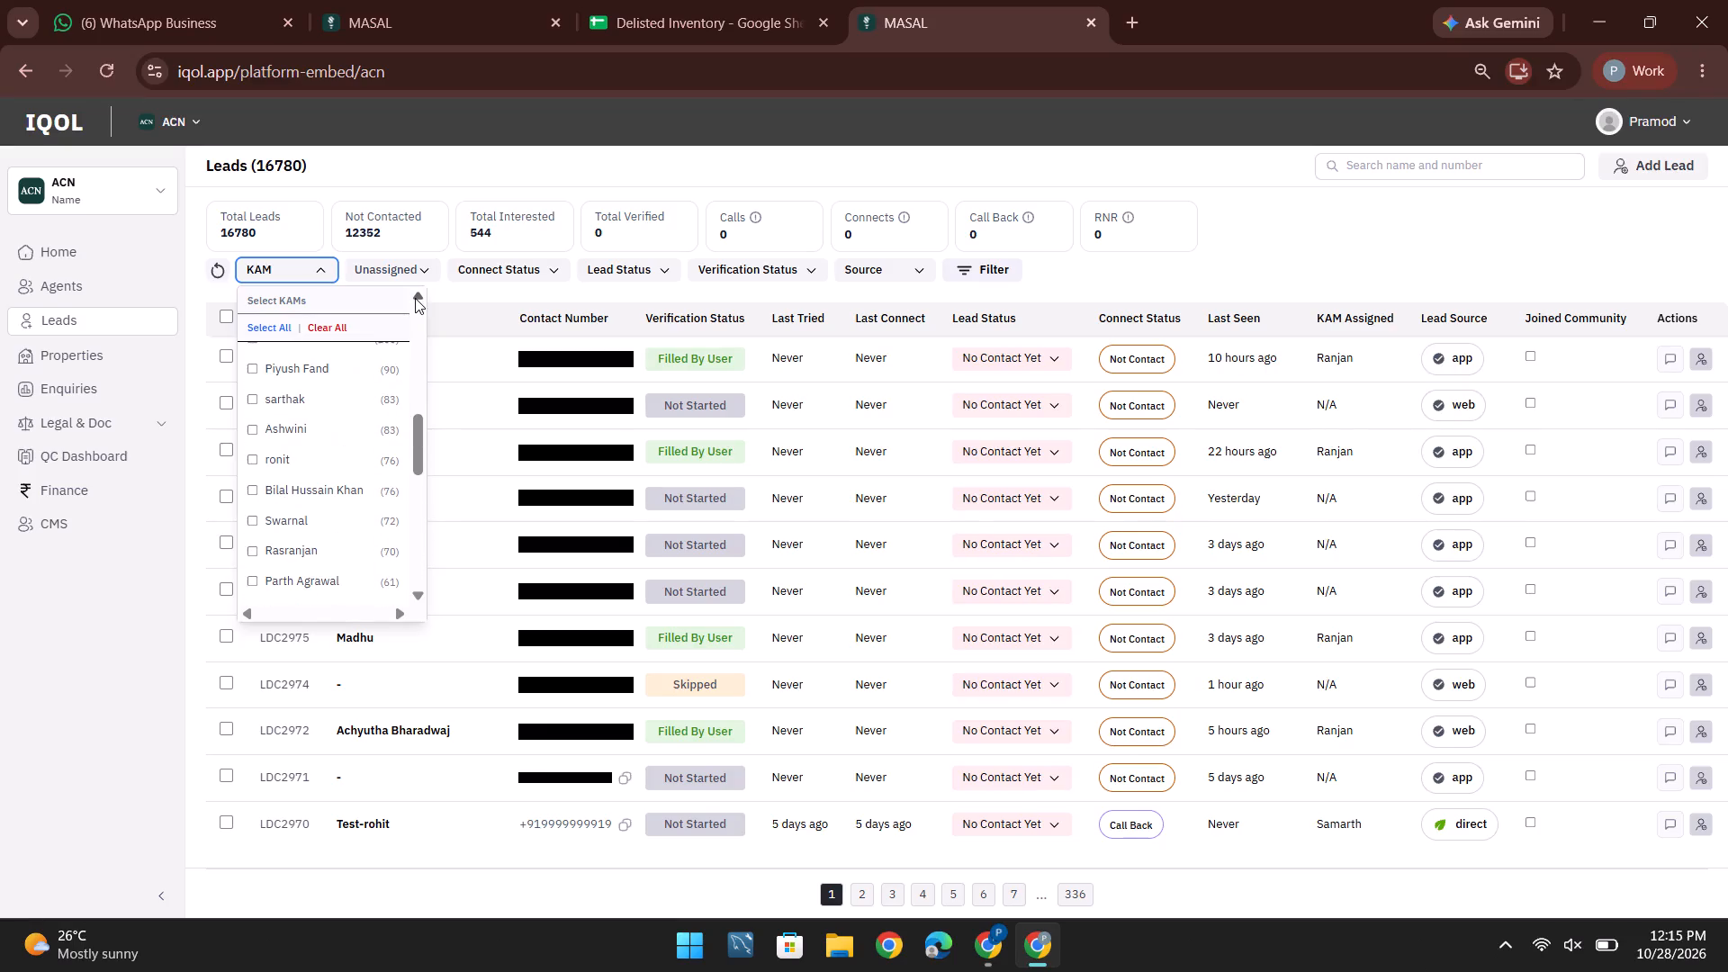
{"action": "double_click", "coordinate": [415, 298]}
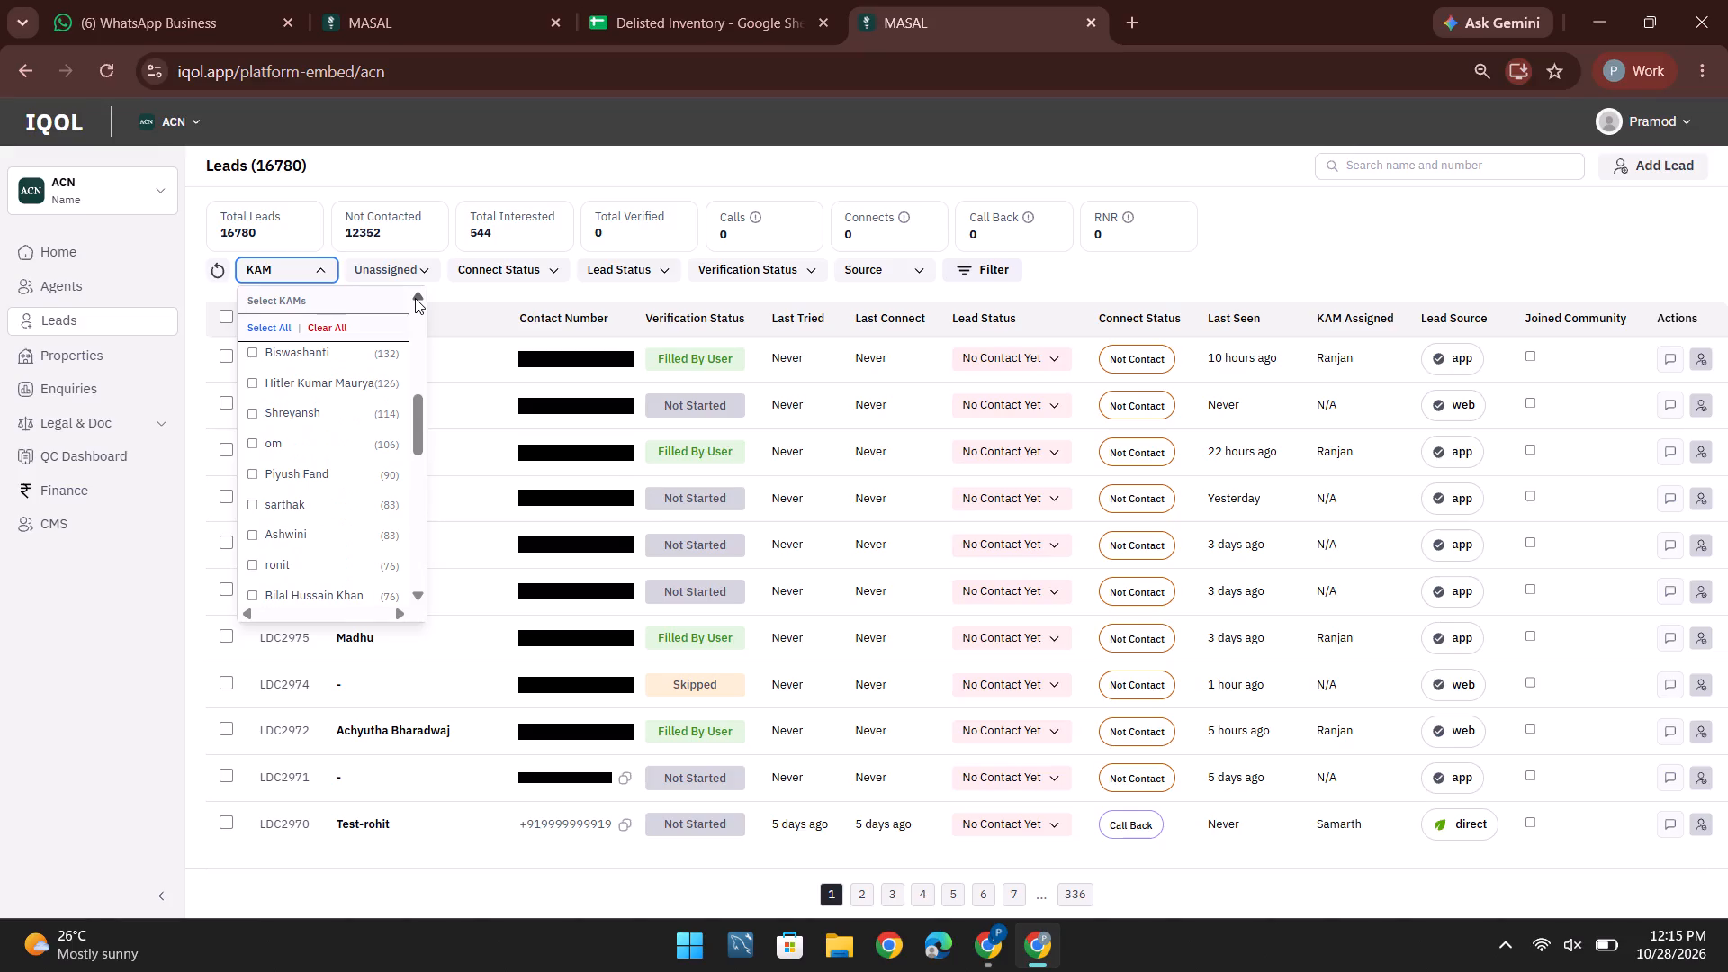
{"action": "left_click", "coordinate": [415, 298]}
{"action": "triple_click", "coordinate": [415, 298]}
{"action": "triple_click", "coordinate": [415, 298]}
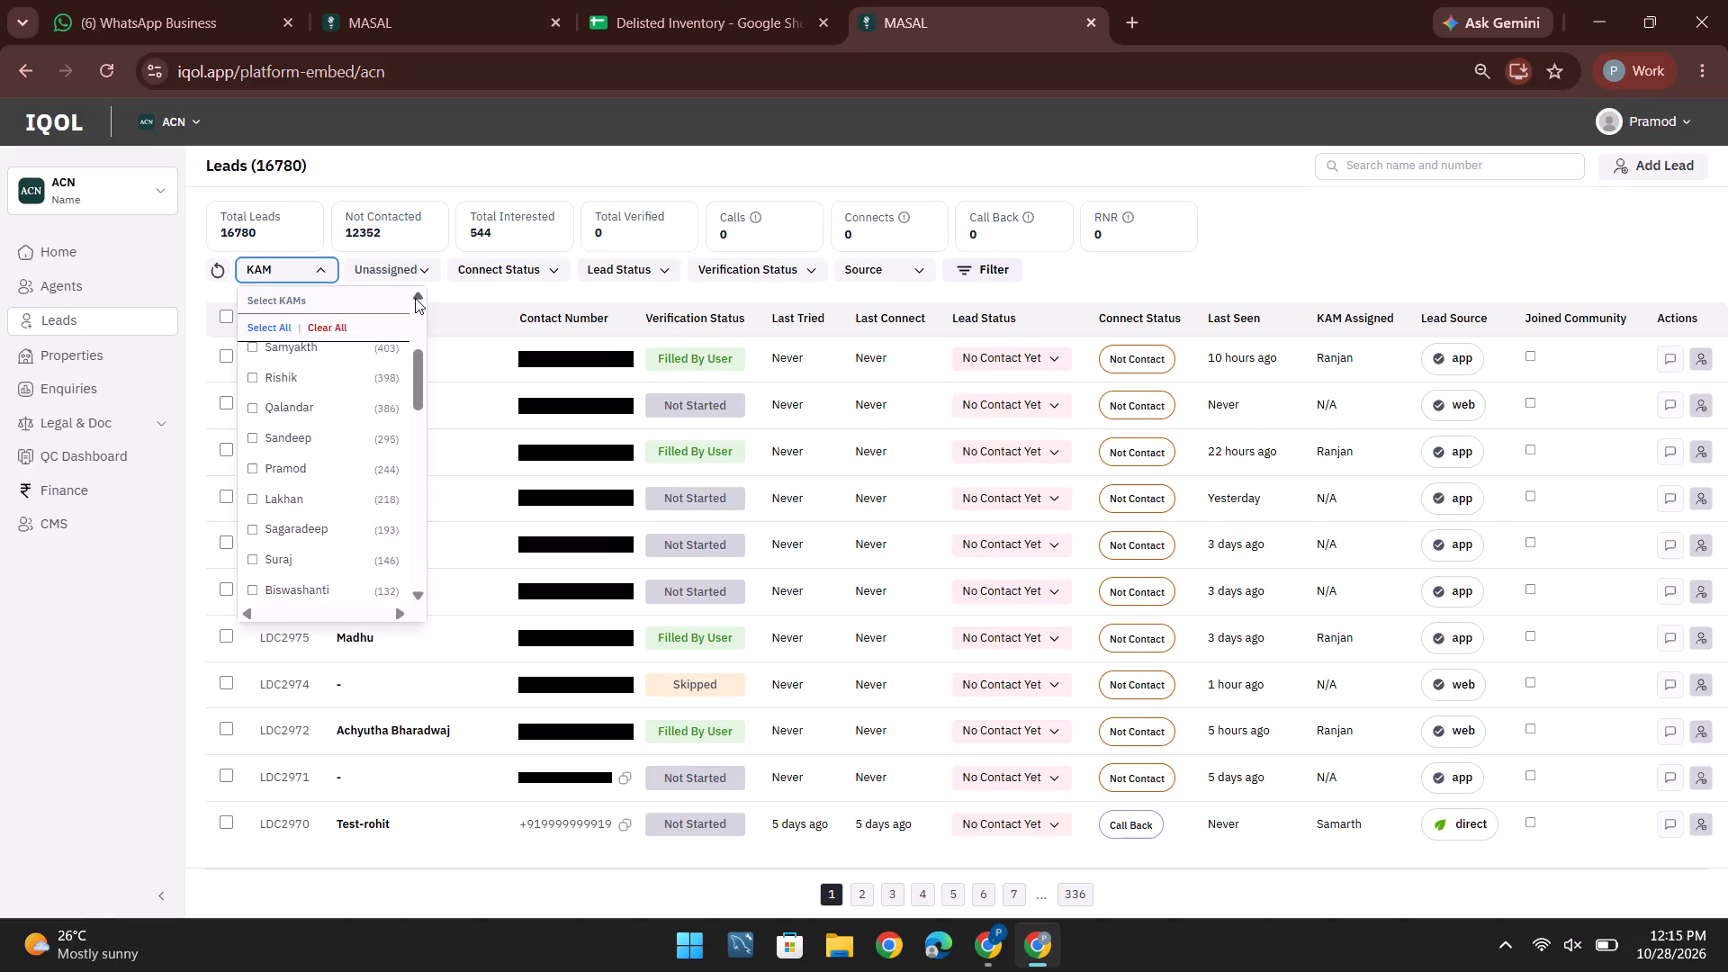
{"action": "triple_click", "coordinate": [415, 298]}
{"action": "triple_click", "coordinate": [415, 298]}
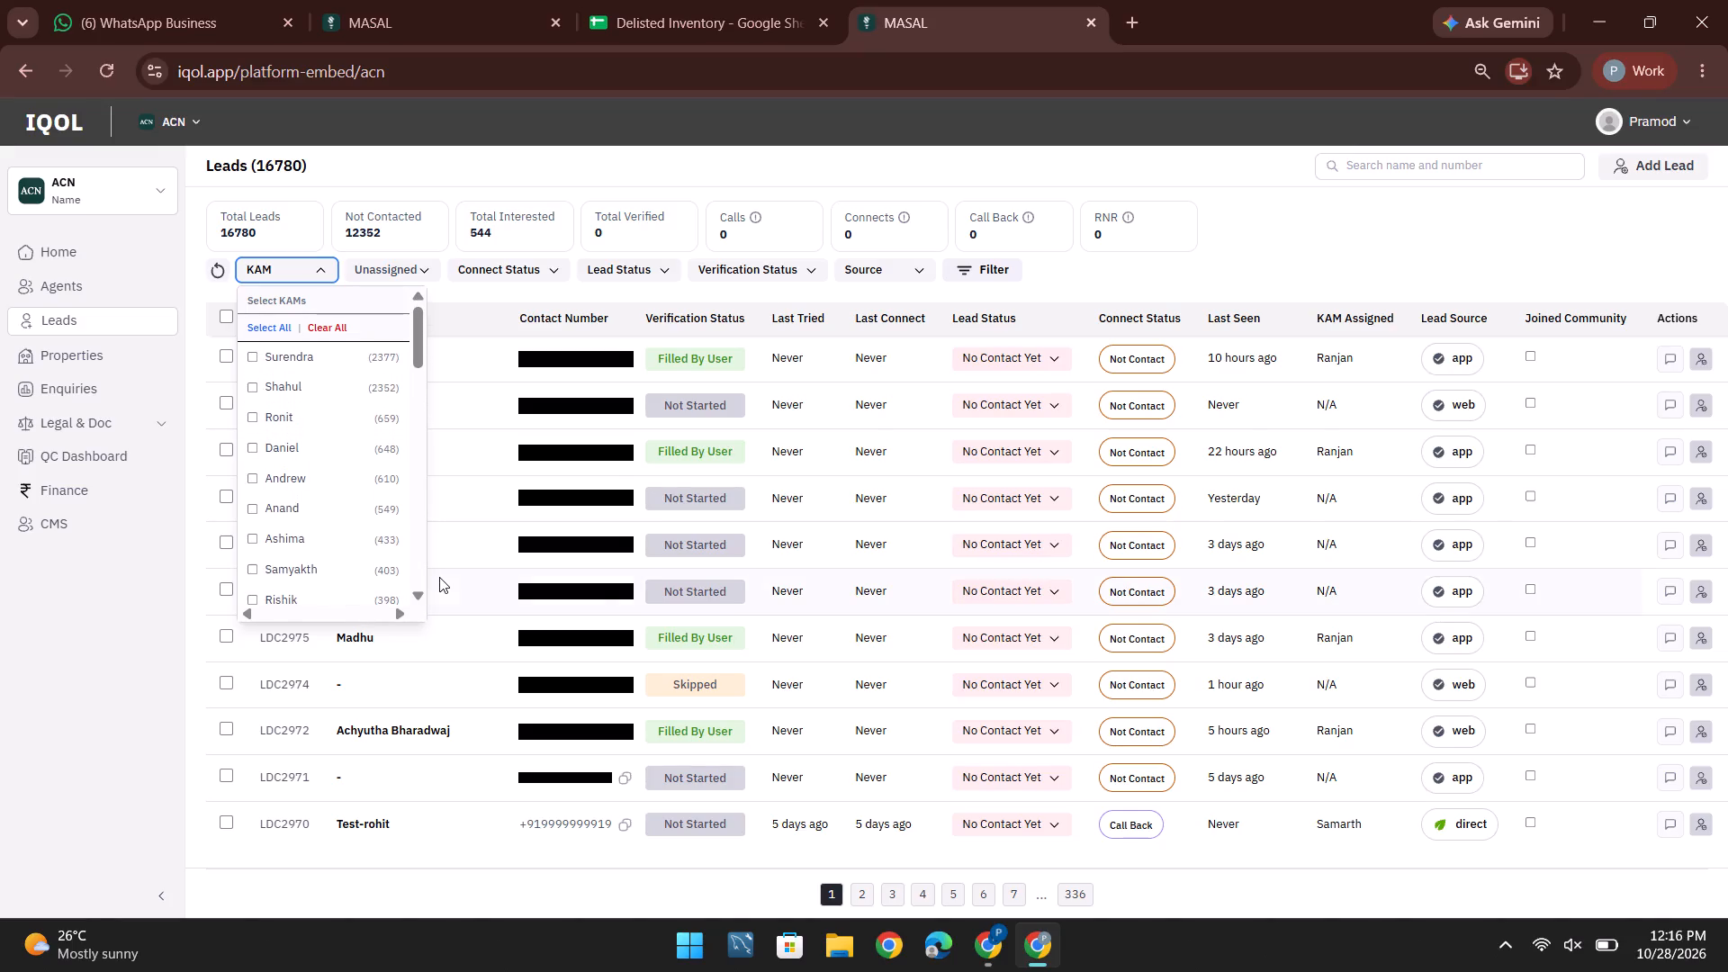
Go through the KAM filter names a second time, from the first entry to the end of the list.
{"action": "left_click", "coordinate": [415, 596]}
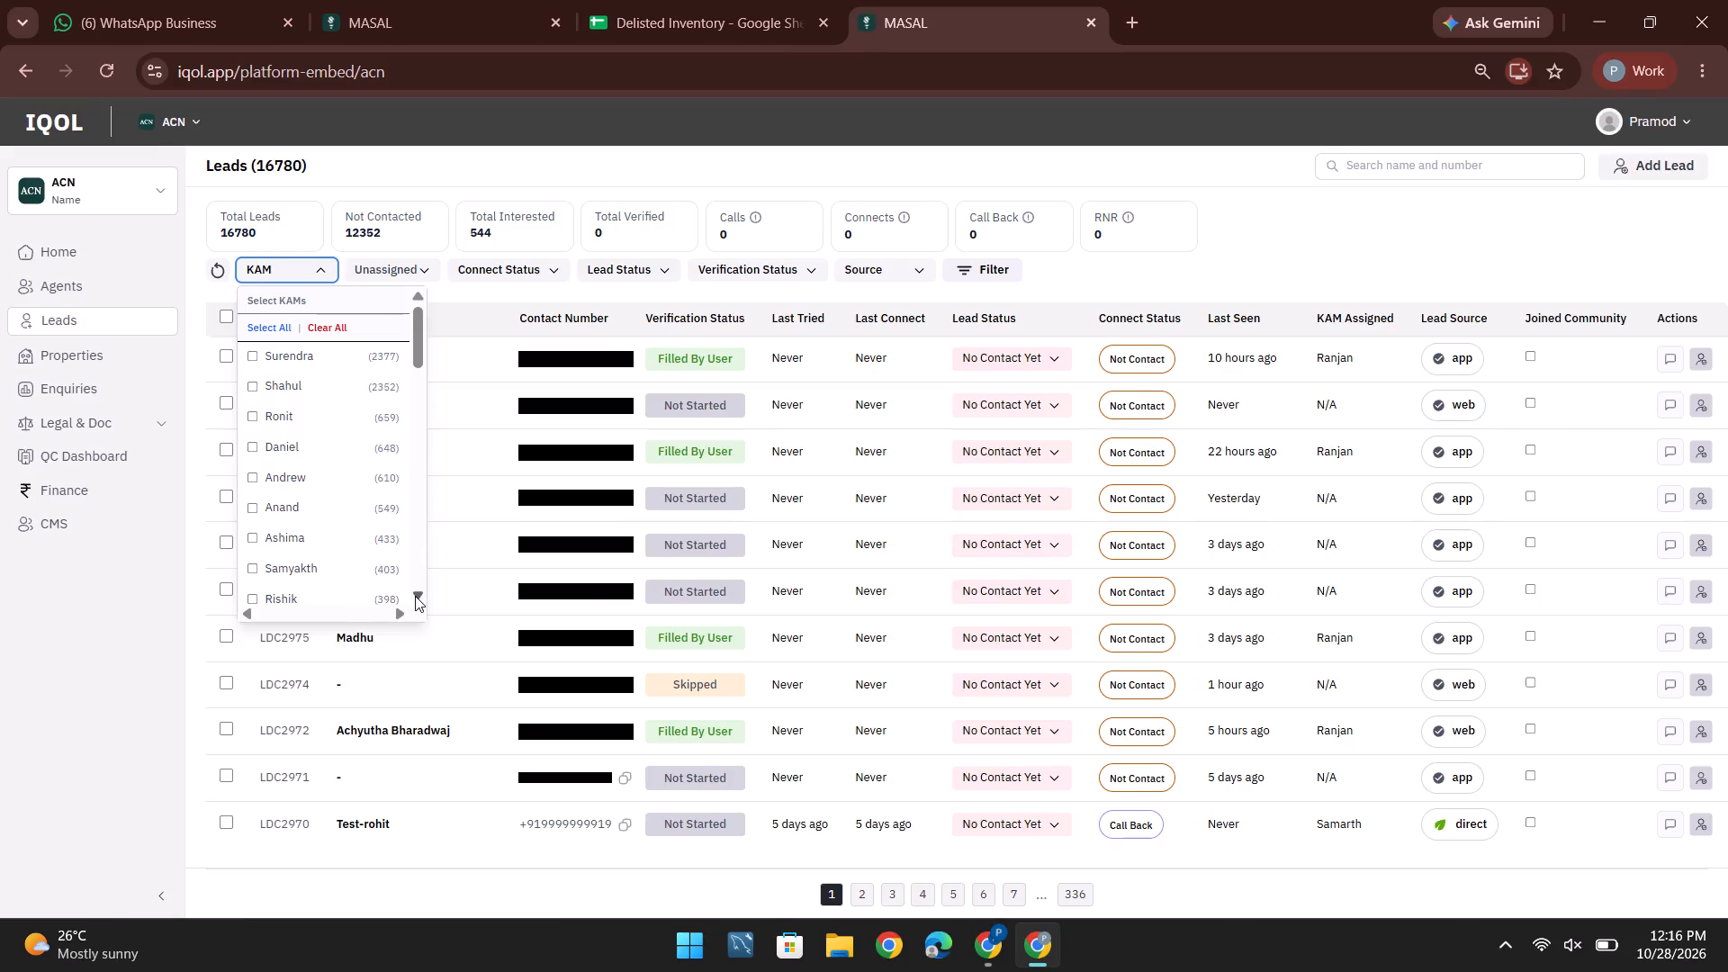
{"action": "left_click", "coordinate": [415, 596]}
{"action": "left_click", "coordinate": [415, 596]}
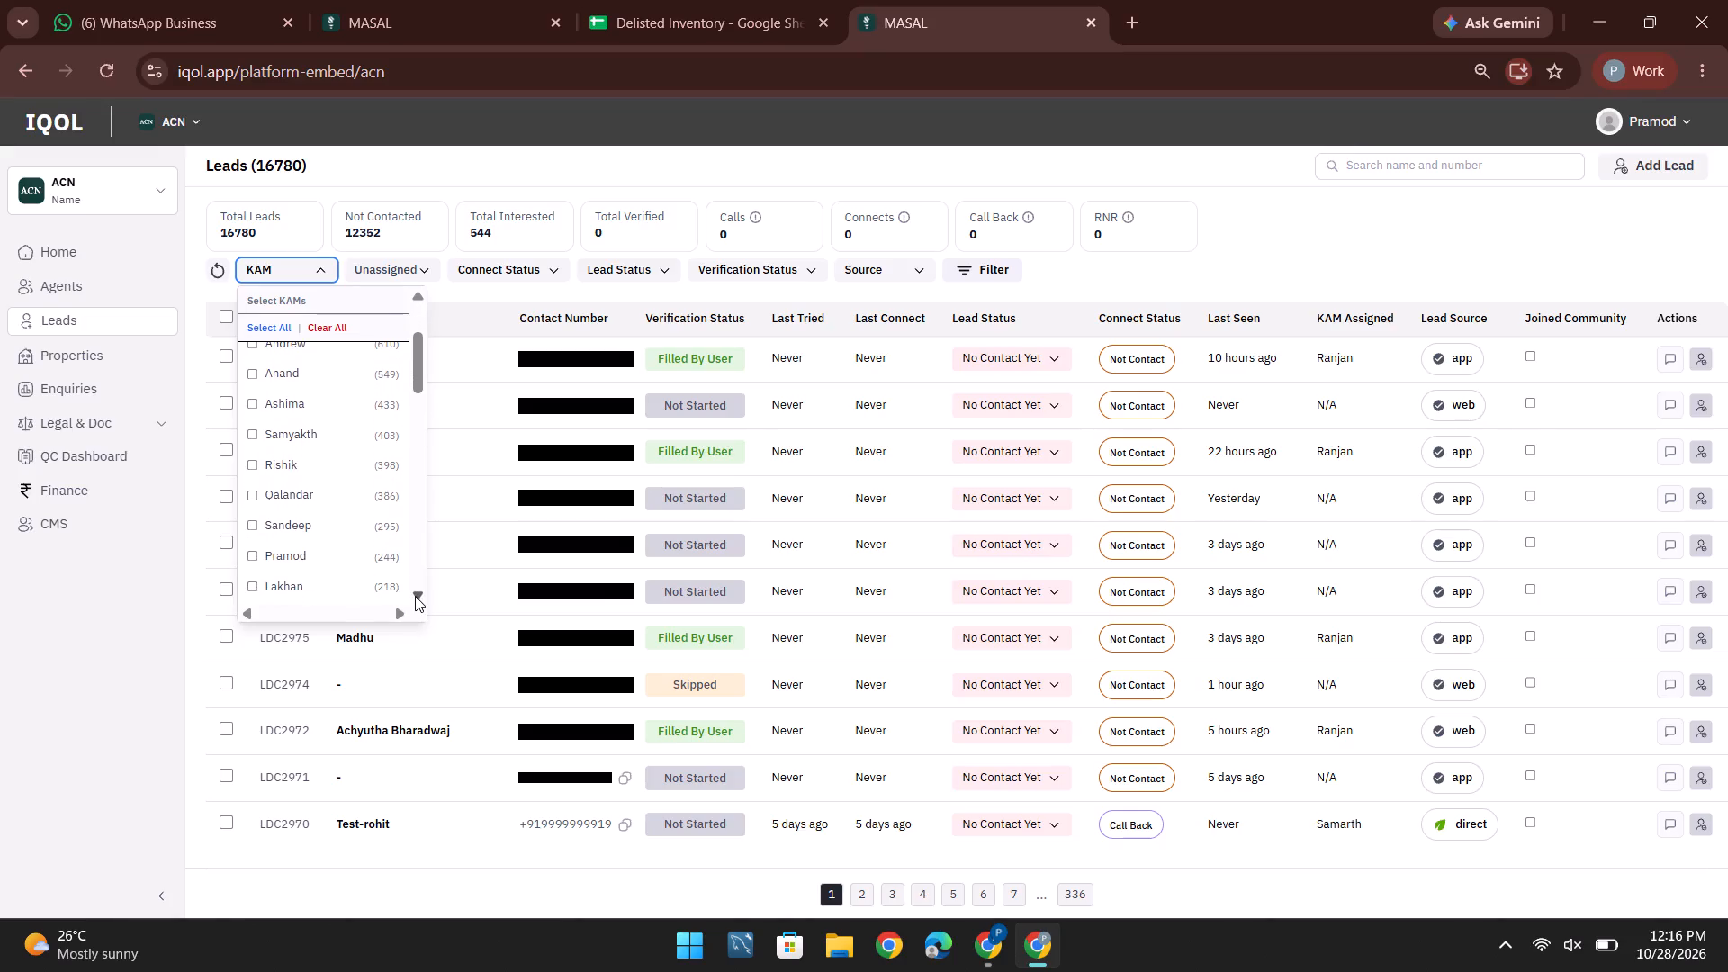
{"action": "left_click", "coordinate": [415, 596]}
{"action": "left_click", "coordinate": [415, 596]}
{"action": "left_click", "coordinate": [415, 596]}
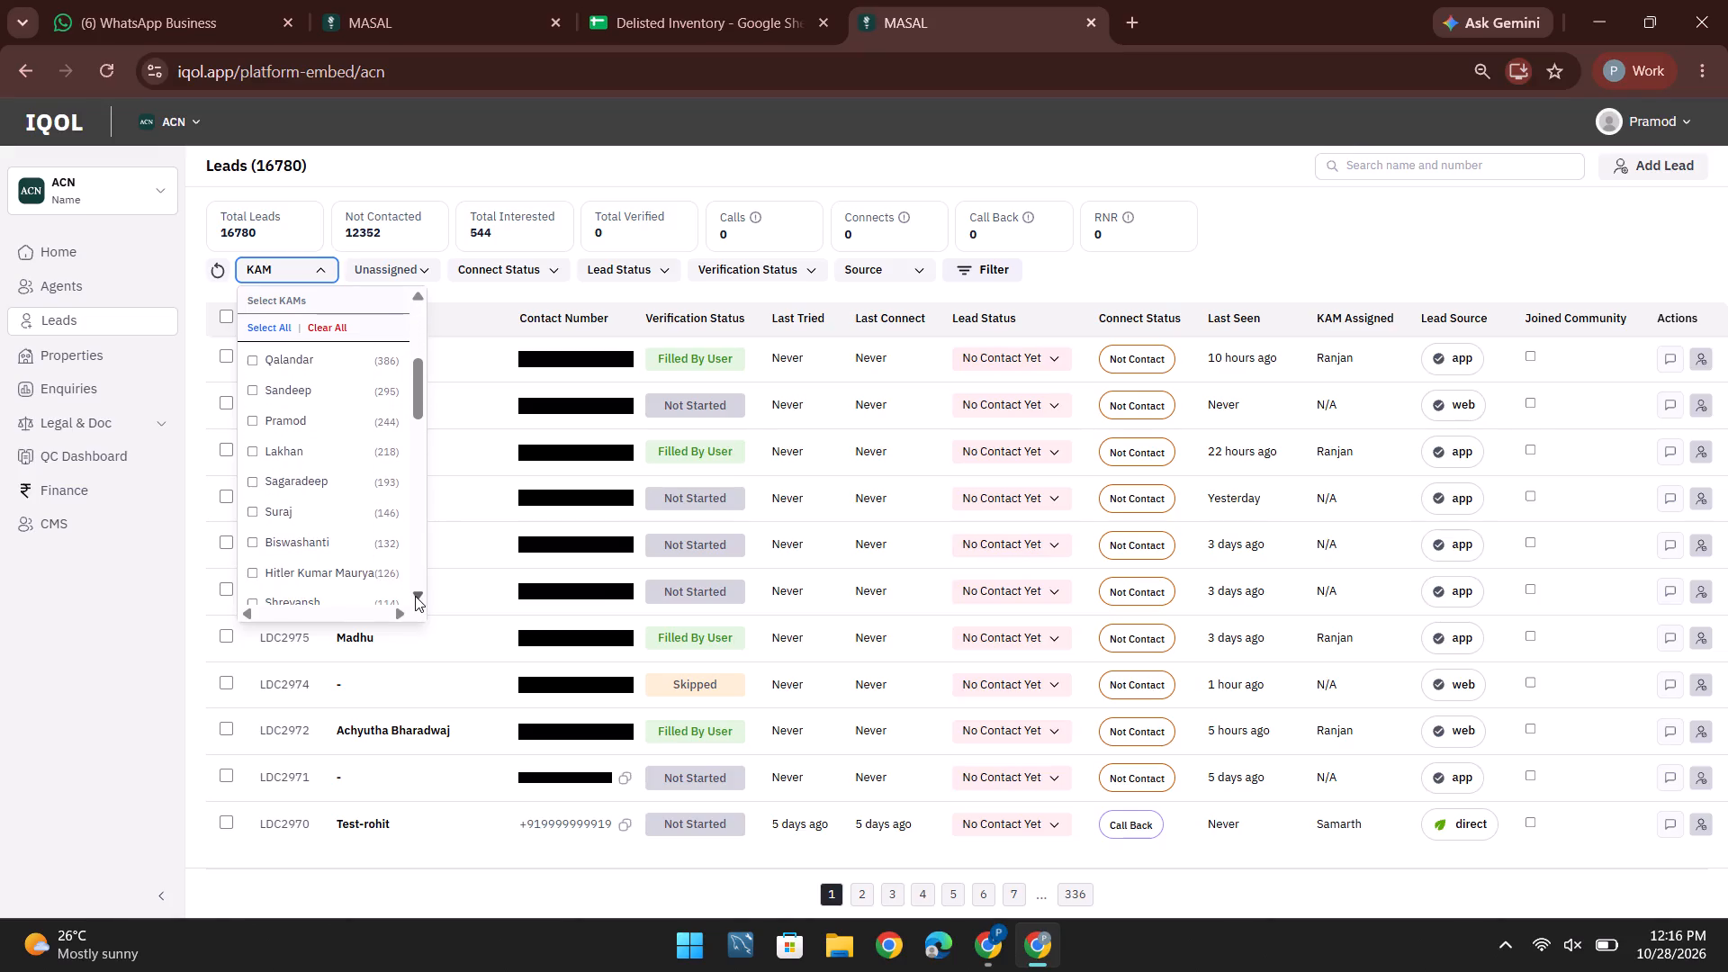
{"action": "triple_click", "coordinate": [415, 596]}
{"action": "triple_click", "coordinate": [415, 596]}
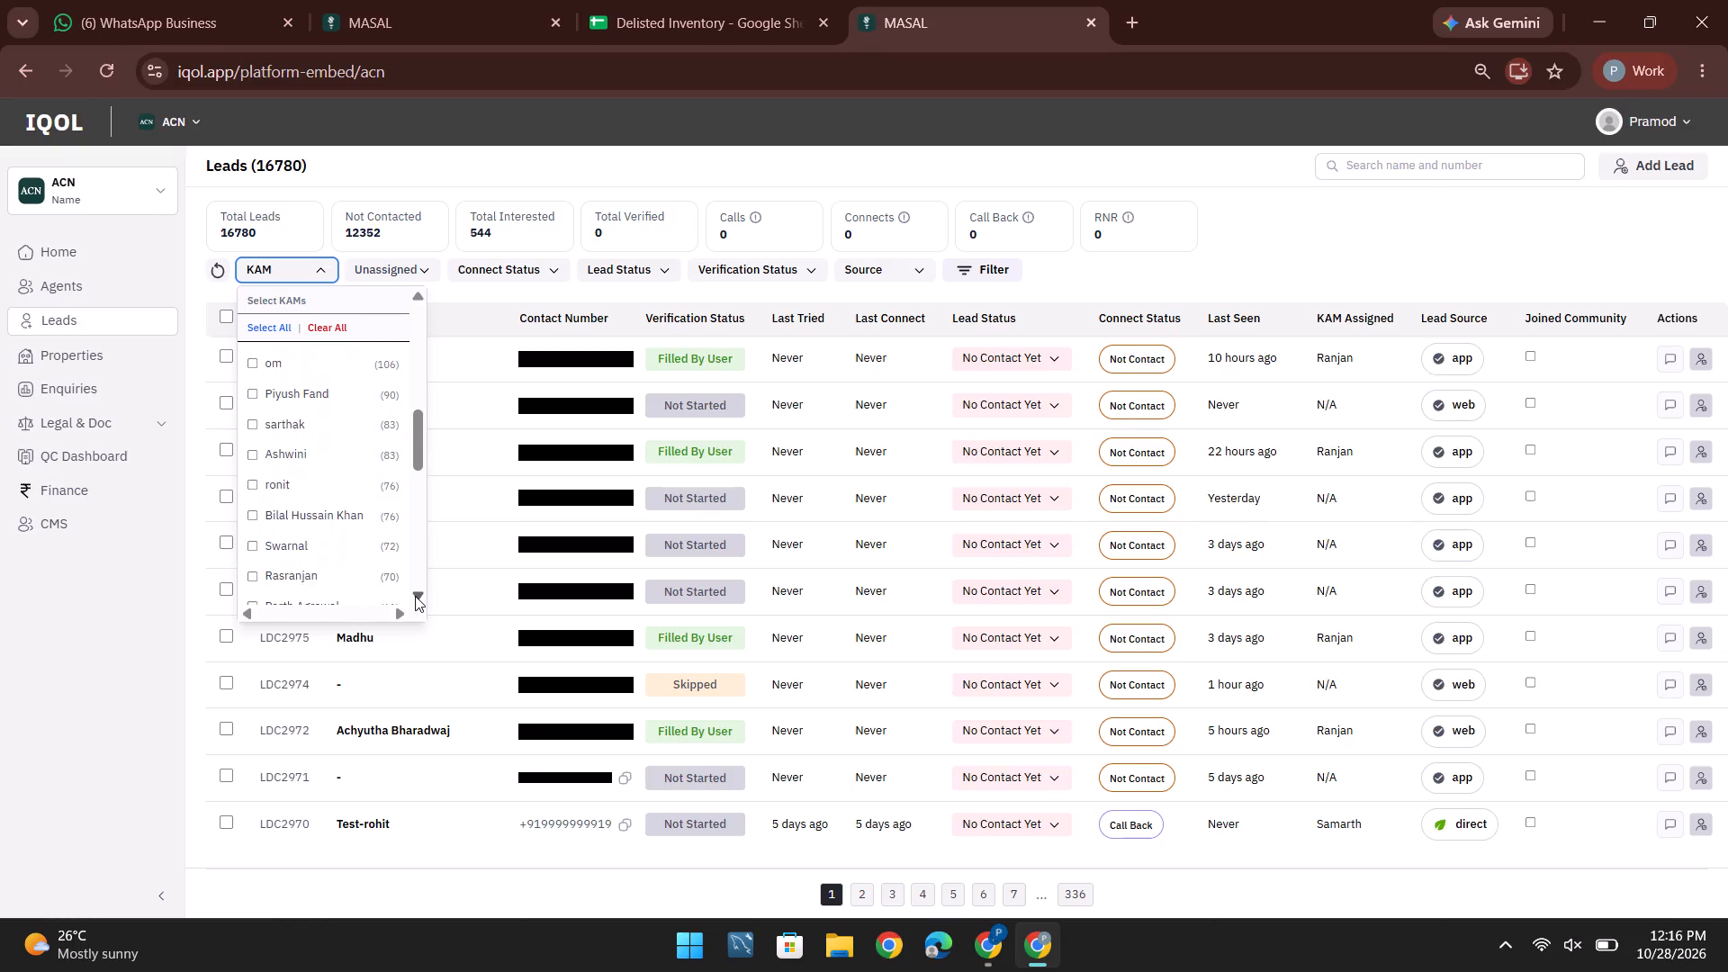
{"action": "left_click", "coordinate": [415, 596]}
{"action": "left_click", "coordinate": [415, 596]}
{"action": "left_click", "coordinate": [415, 596]}
{"action": "left_click", "coordinate": [415, 596]}
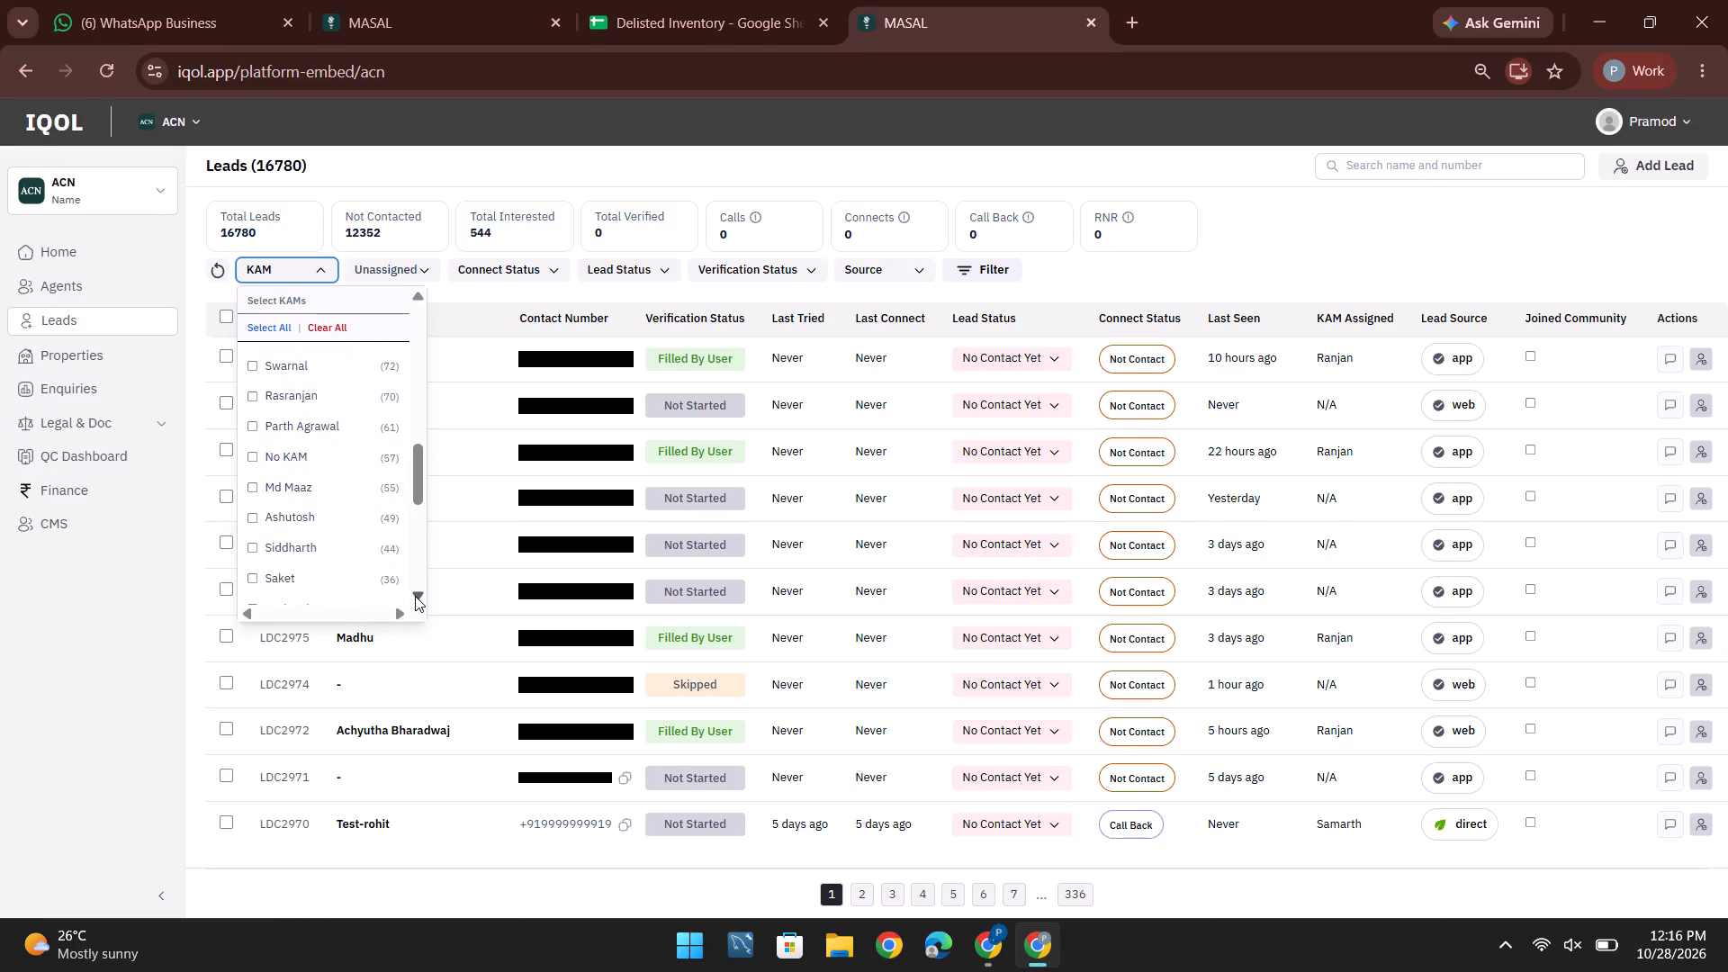
{"action": "left_click", "coordinate": [415, 596]}
{"action": "double_click", "coordinate": [415, 596]}
{"action": "double_click", "coordinate": [415, 596]}
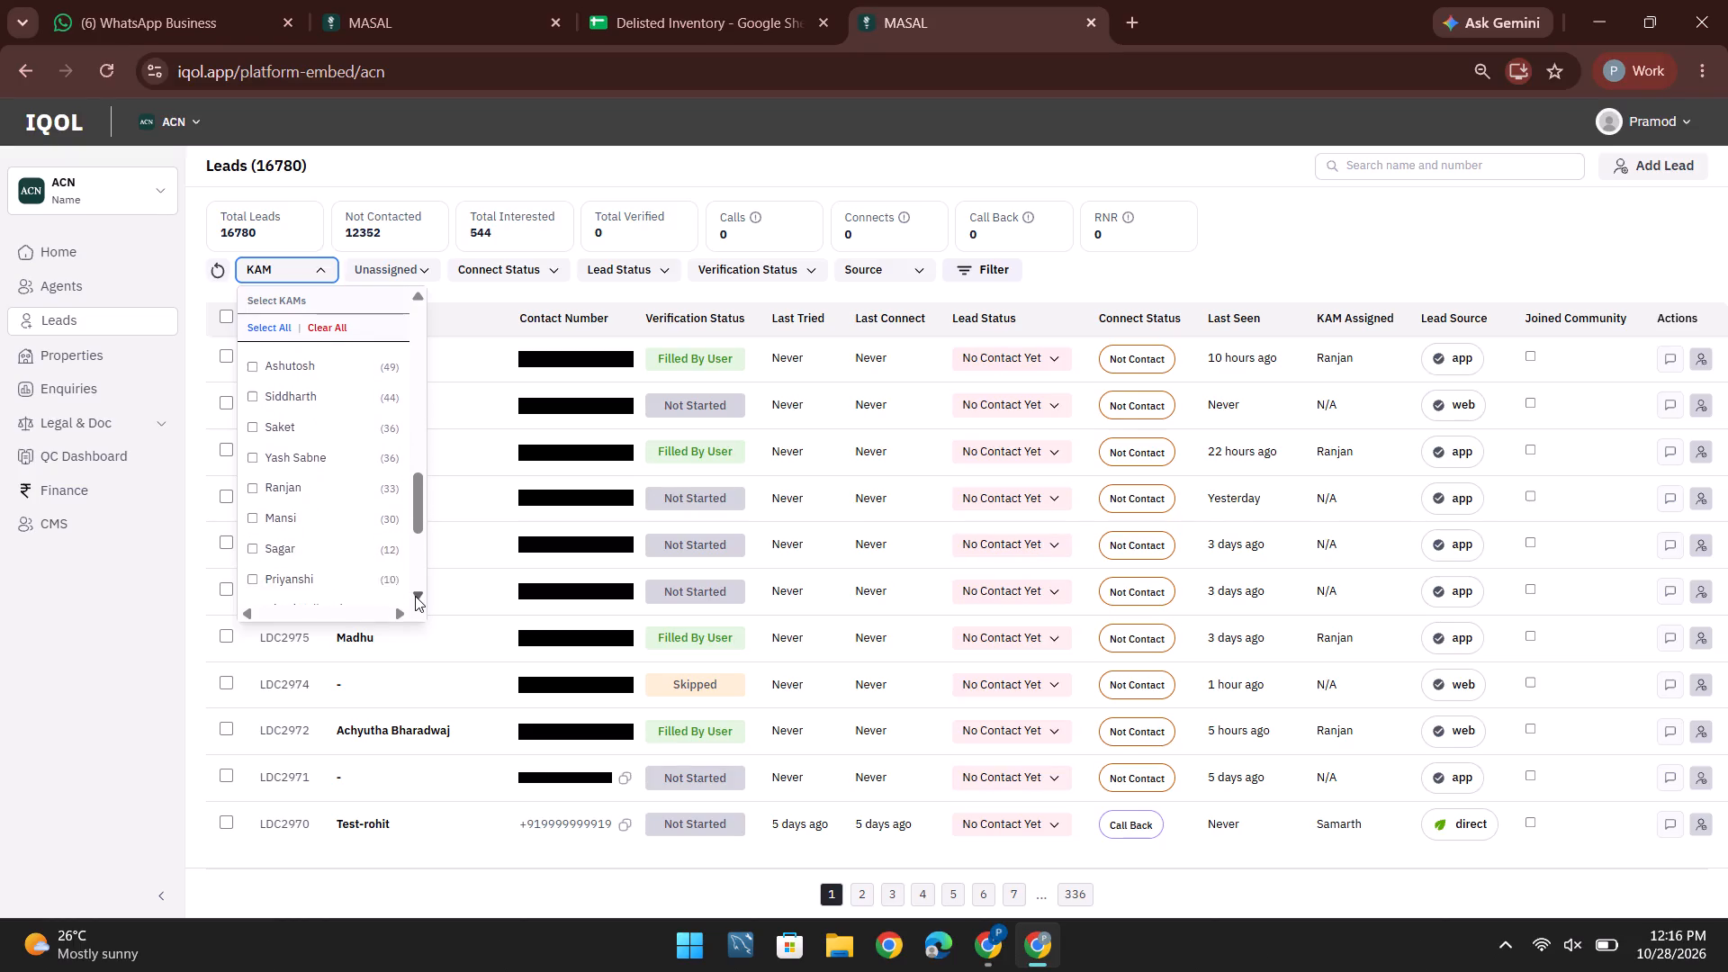
{"action": "triple_click", "coordinate": [415, 596]}
{"action": "triple_click", "coordinate": [415, 596]}
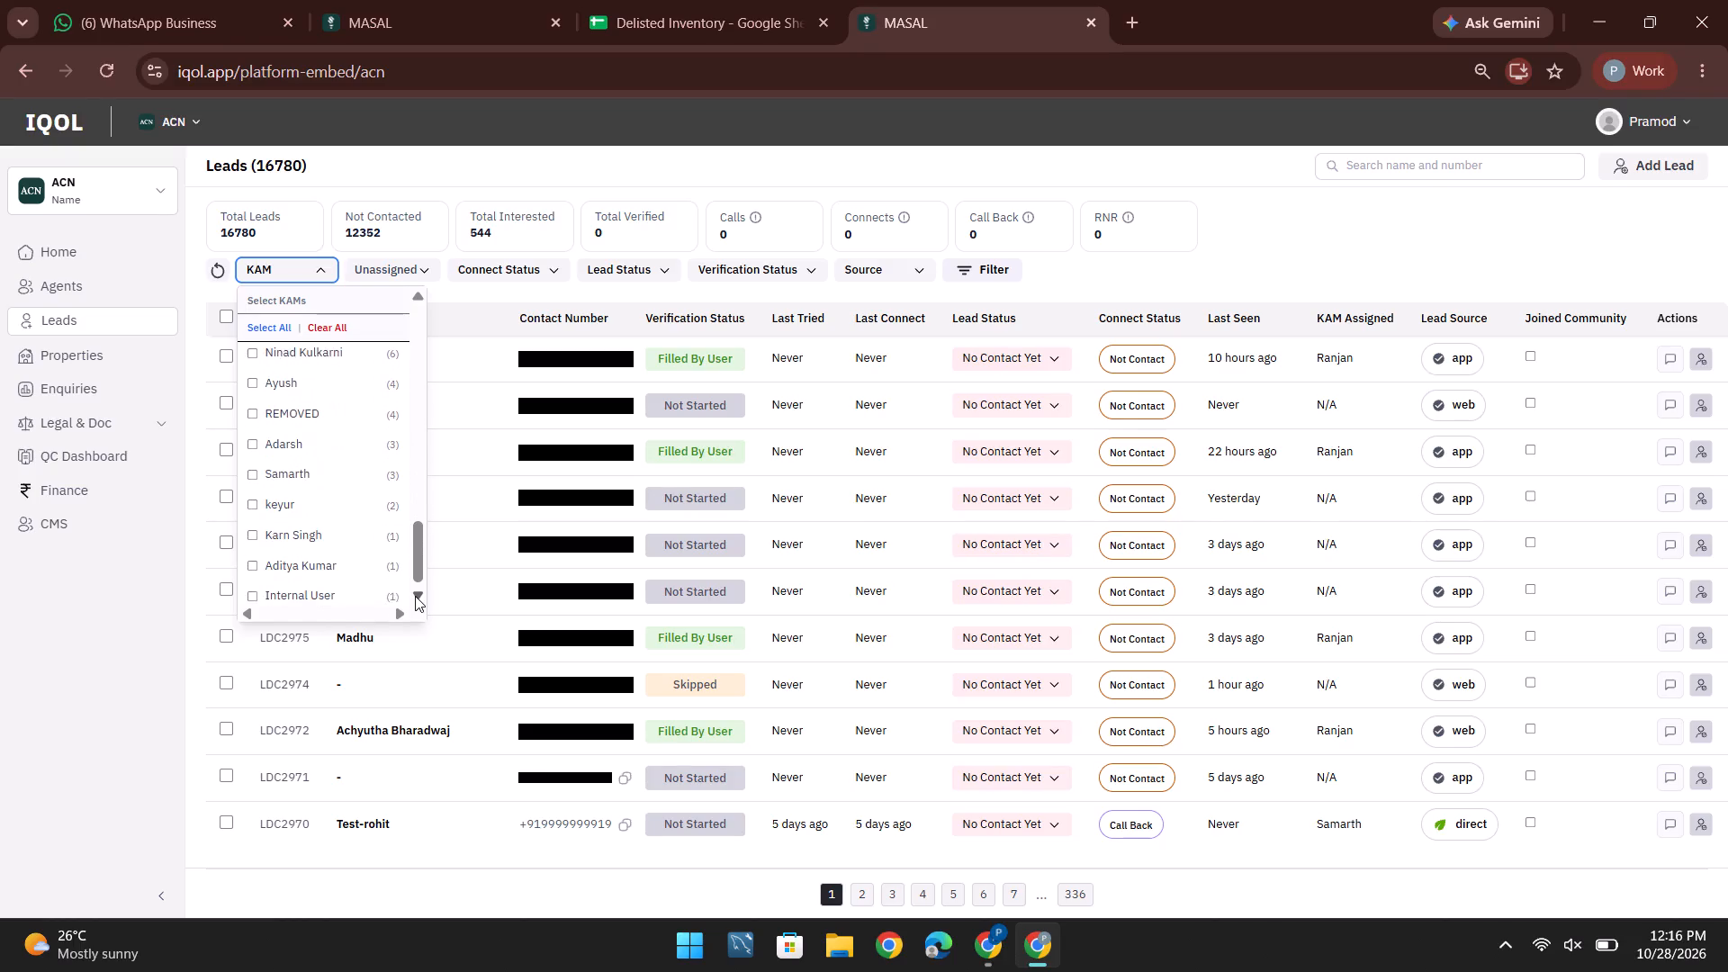
{"action": "double_click", "coordinate": [415, 596]}
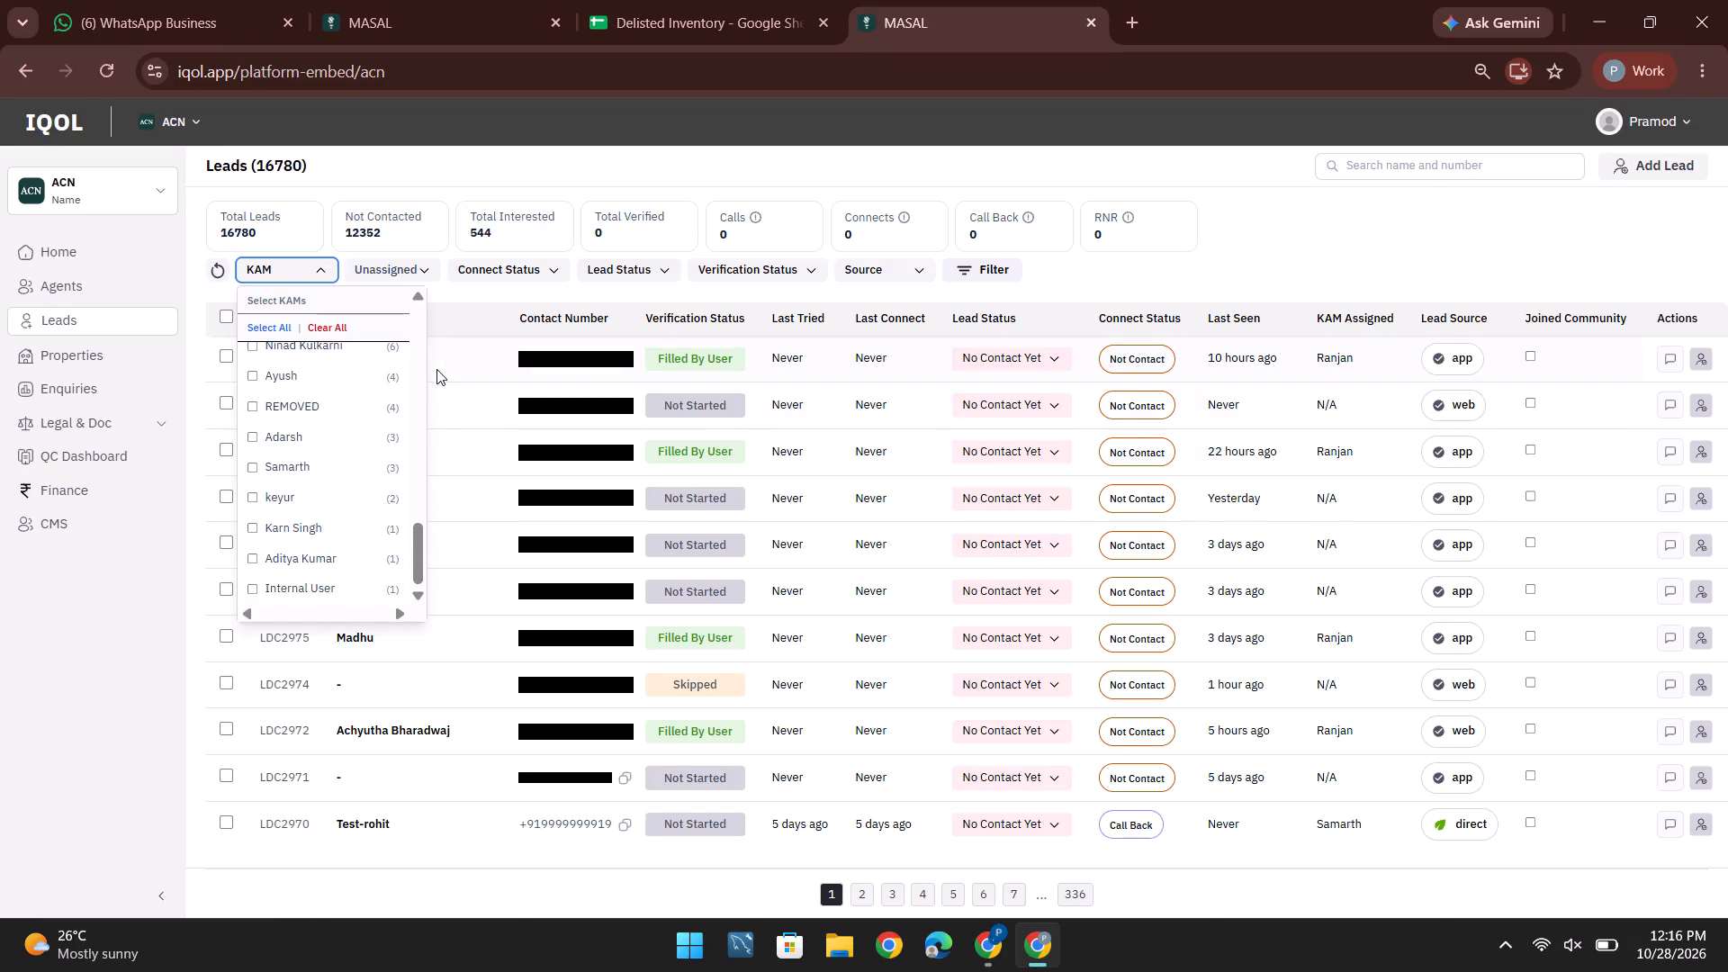
Filter the leads by the KAM listed between Biswashanti and Shreyansh.
{"action": "left_click", "coordinate": [420, 302]}
{"action": "triple_click", "coordinate": [420, 302]}
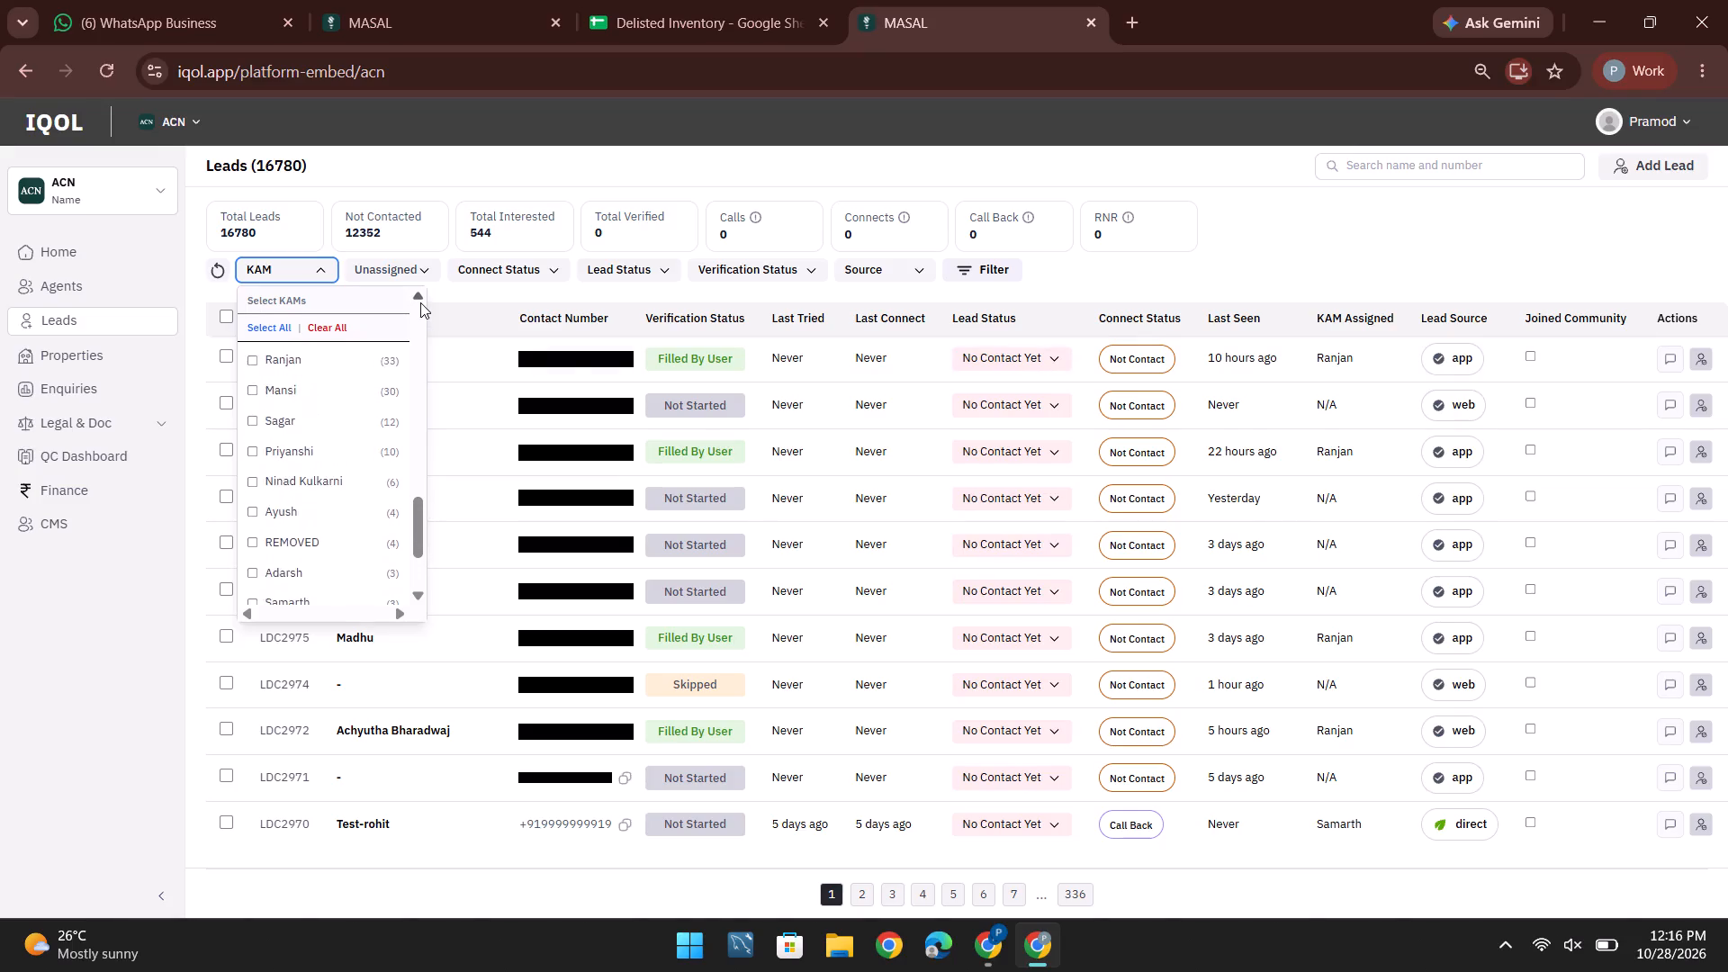
{"action": "left_click", "coordinate": [420, 302]}
{"action": "triple_click", "coordinate": [420, 302]}
{"action": "left_click", "coordinate": [420, 302]}
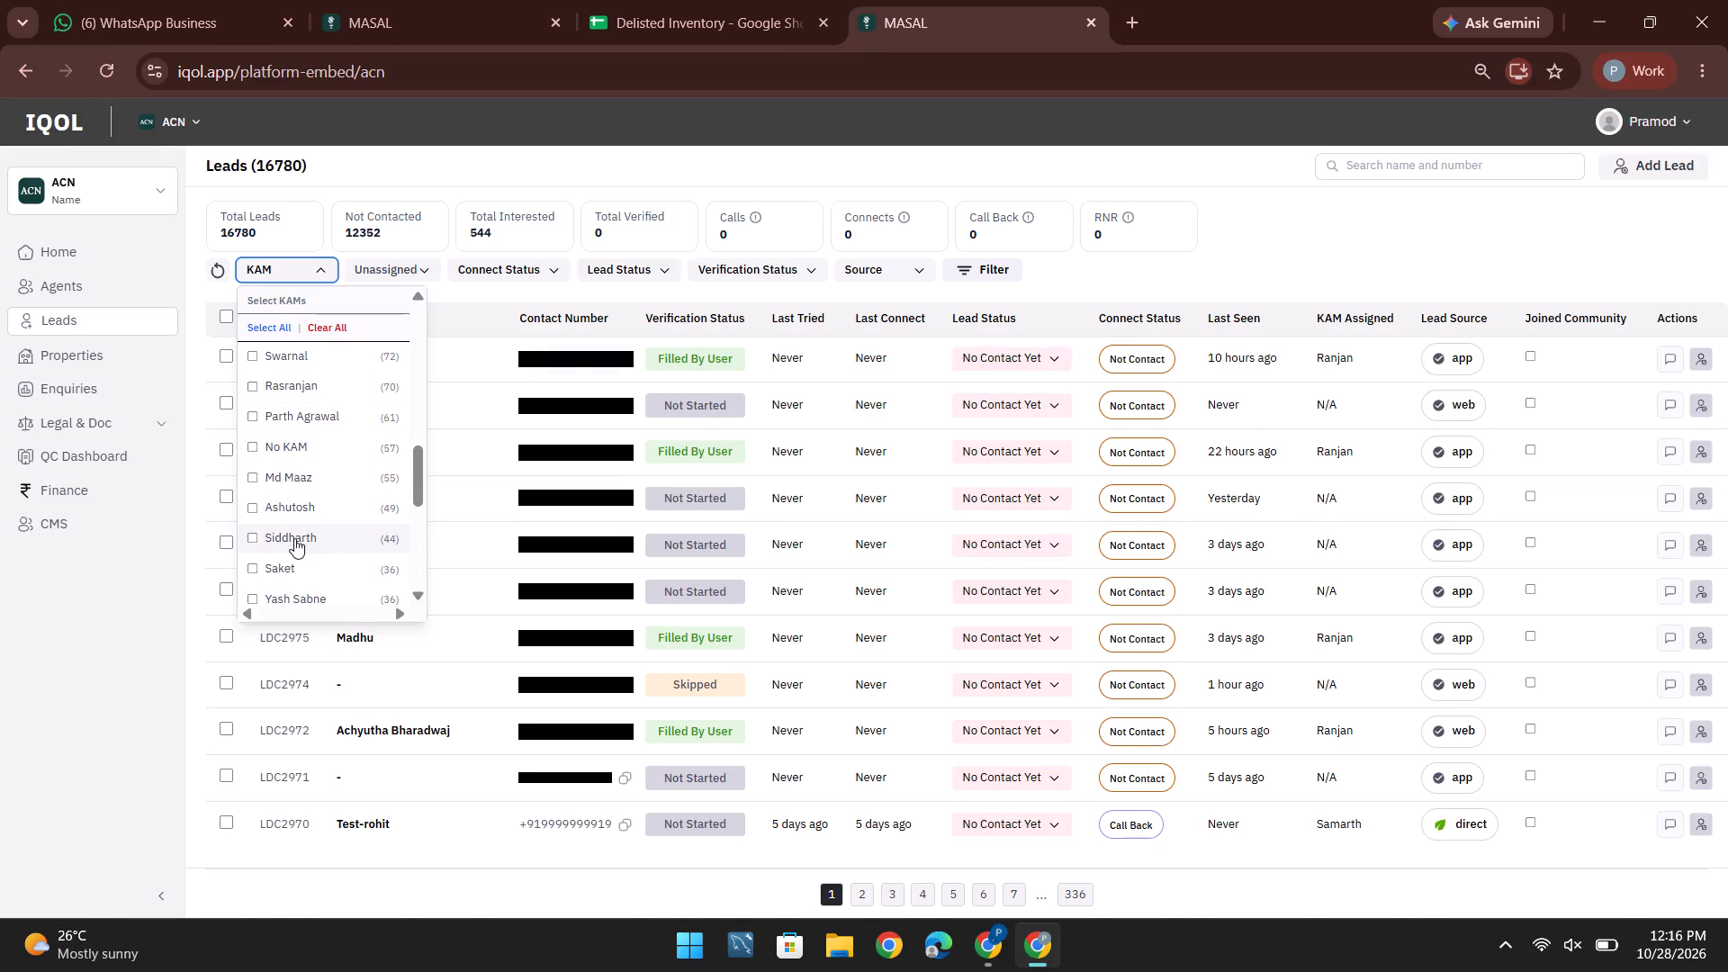
{"action": "double_click", "coordinate": [418, 305]}
{"action": "left_click", "coordinate": [418, 305]}
{"action": "left_click", "coordinate": [418, 305]}
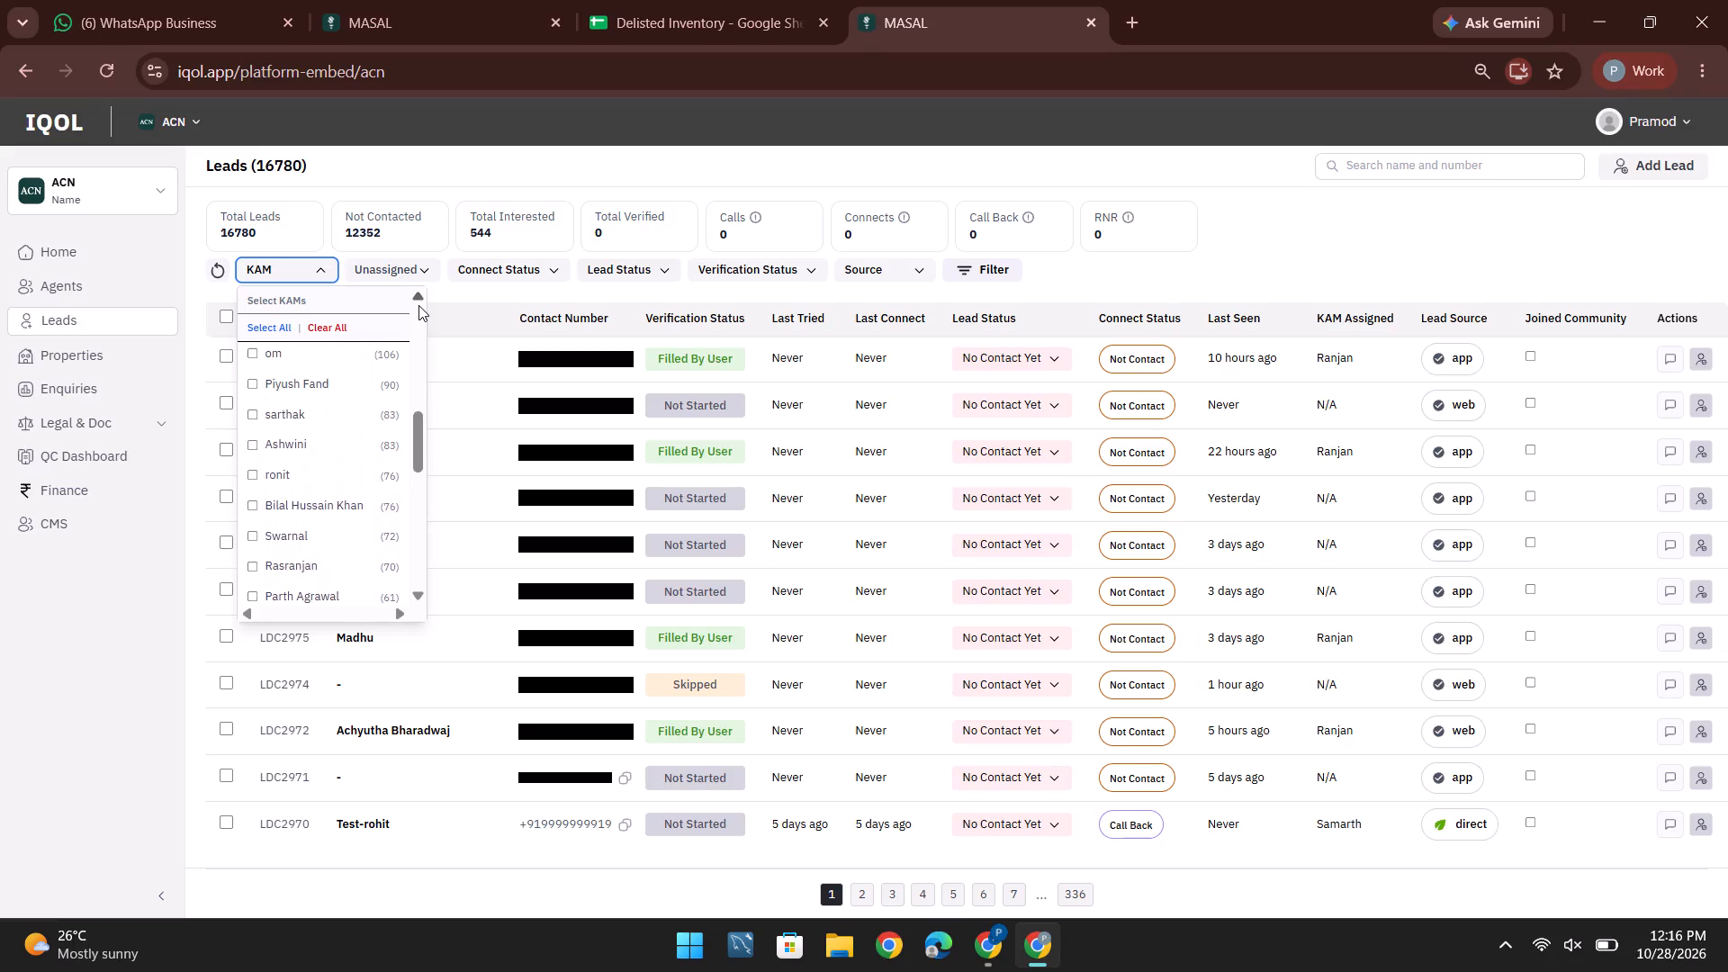
{"action": "left_click", "coordinate": [418, 305]}
{"action": "triple_click", "coordinate": [418, 305]}
{"action": "right_click", "coordinate": [418, 305]}
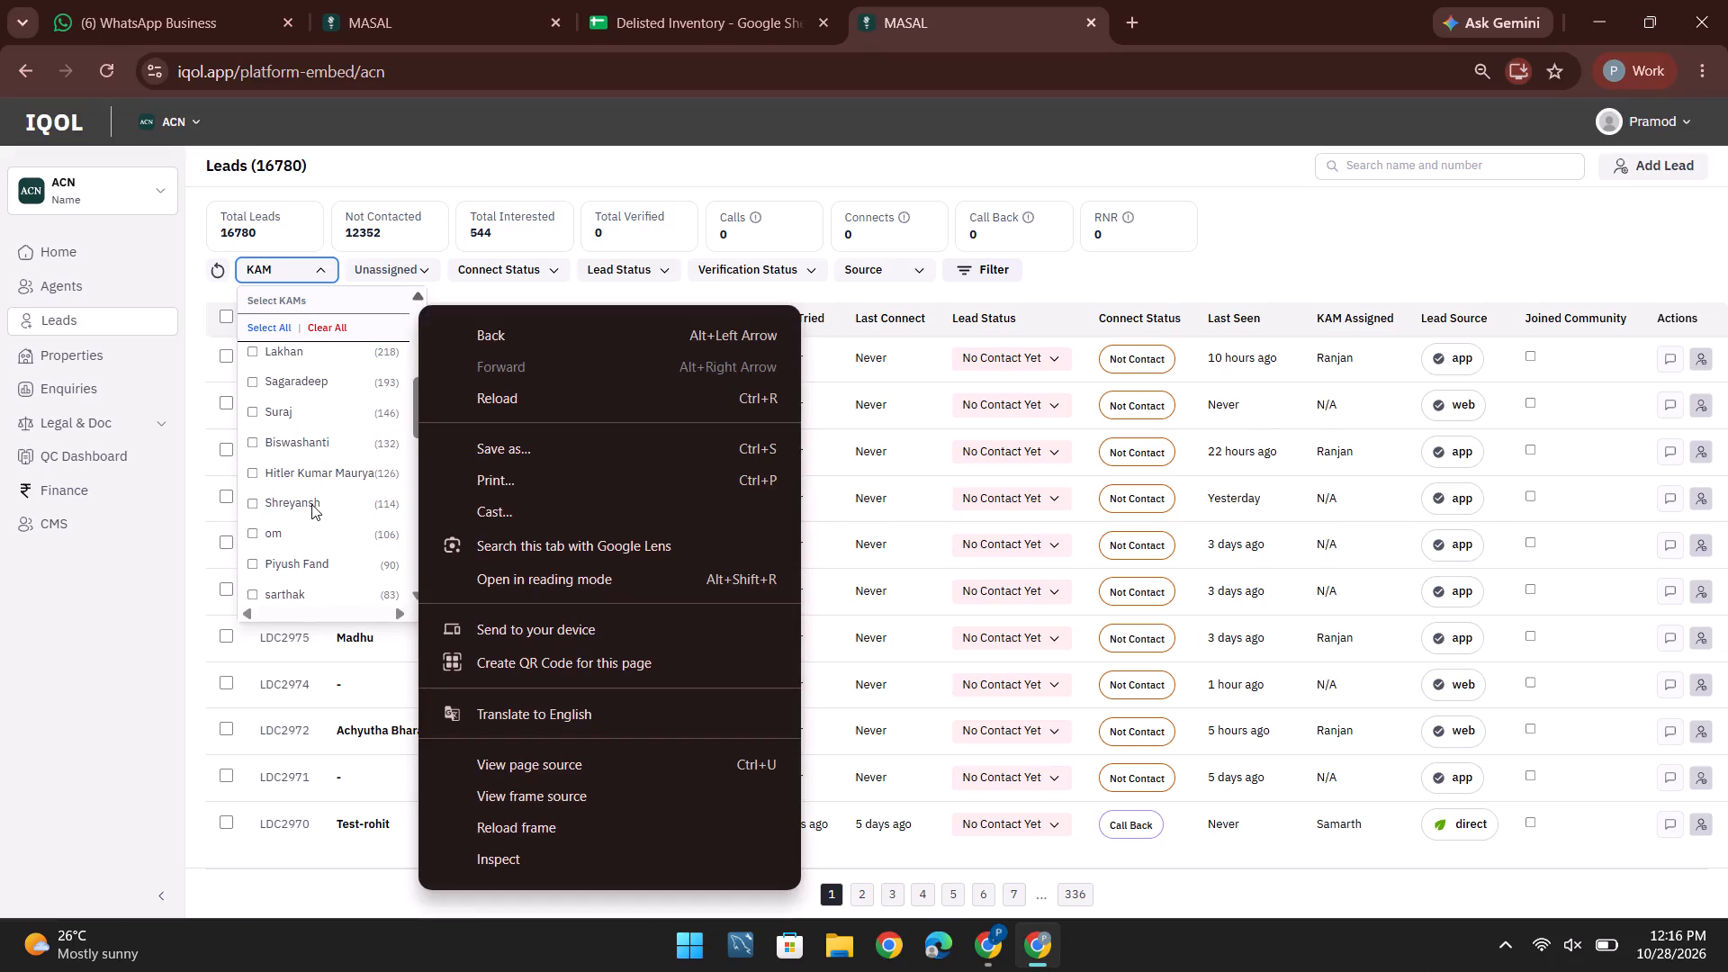
{"action": "left_click", "coordinate": [328, 480]}
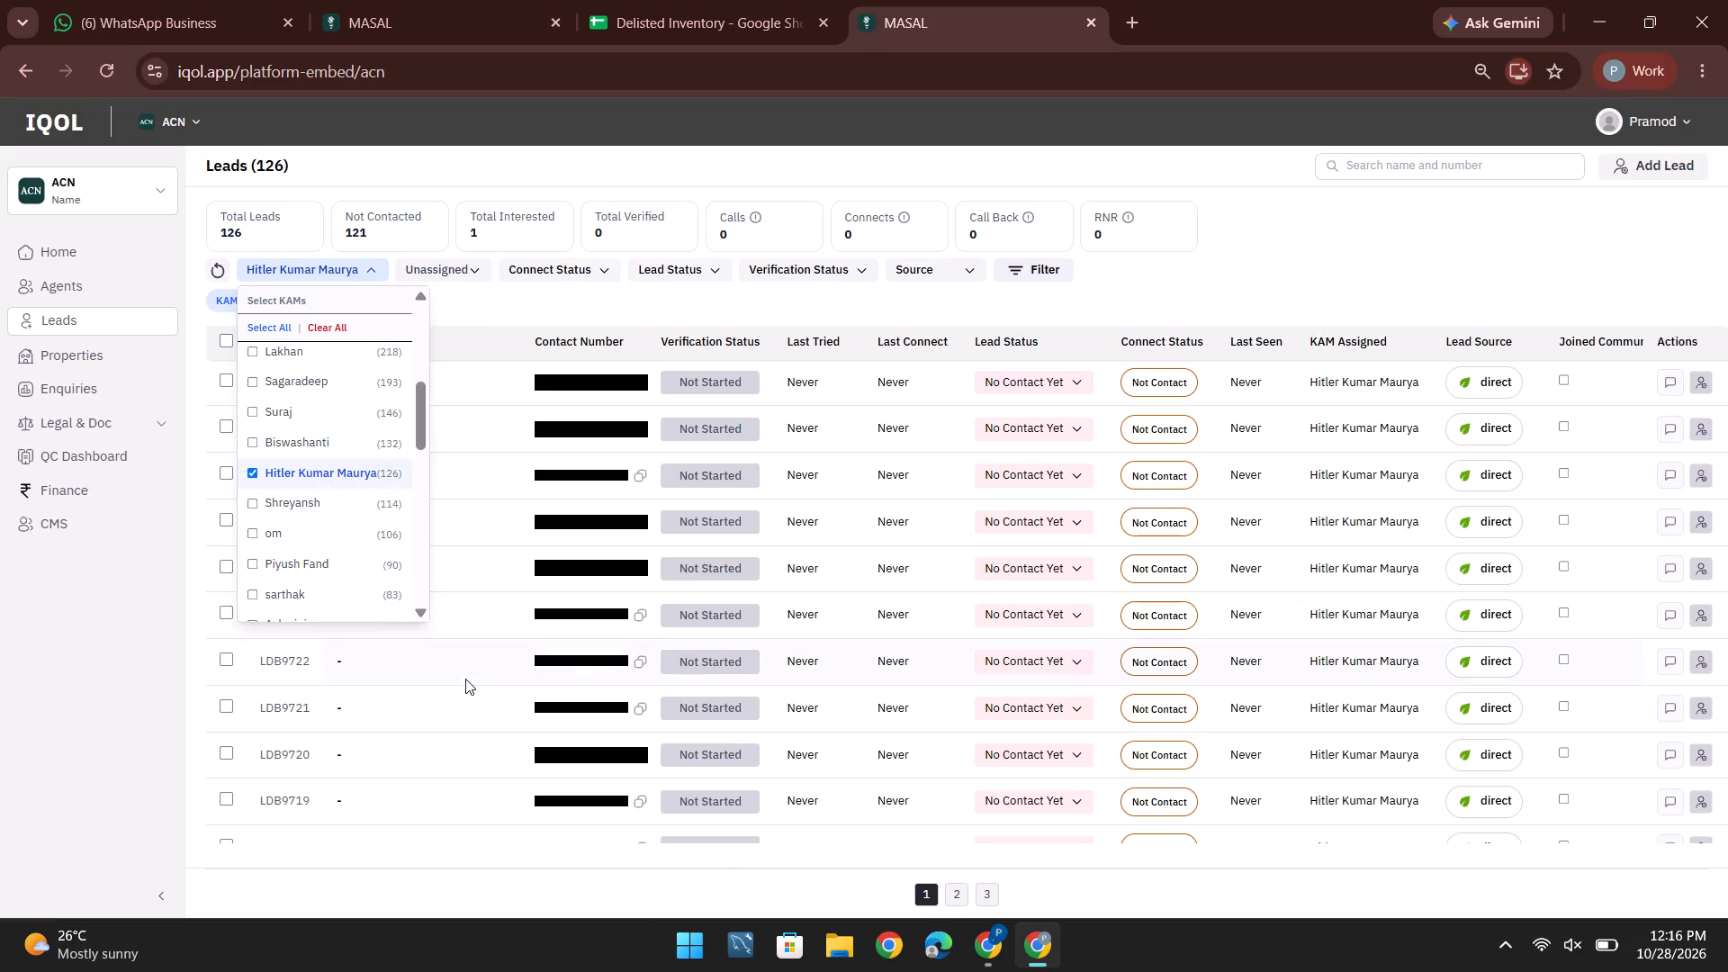
{"action": "left_click", "coordinate": [1287, 295]}
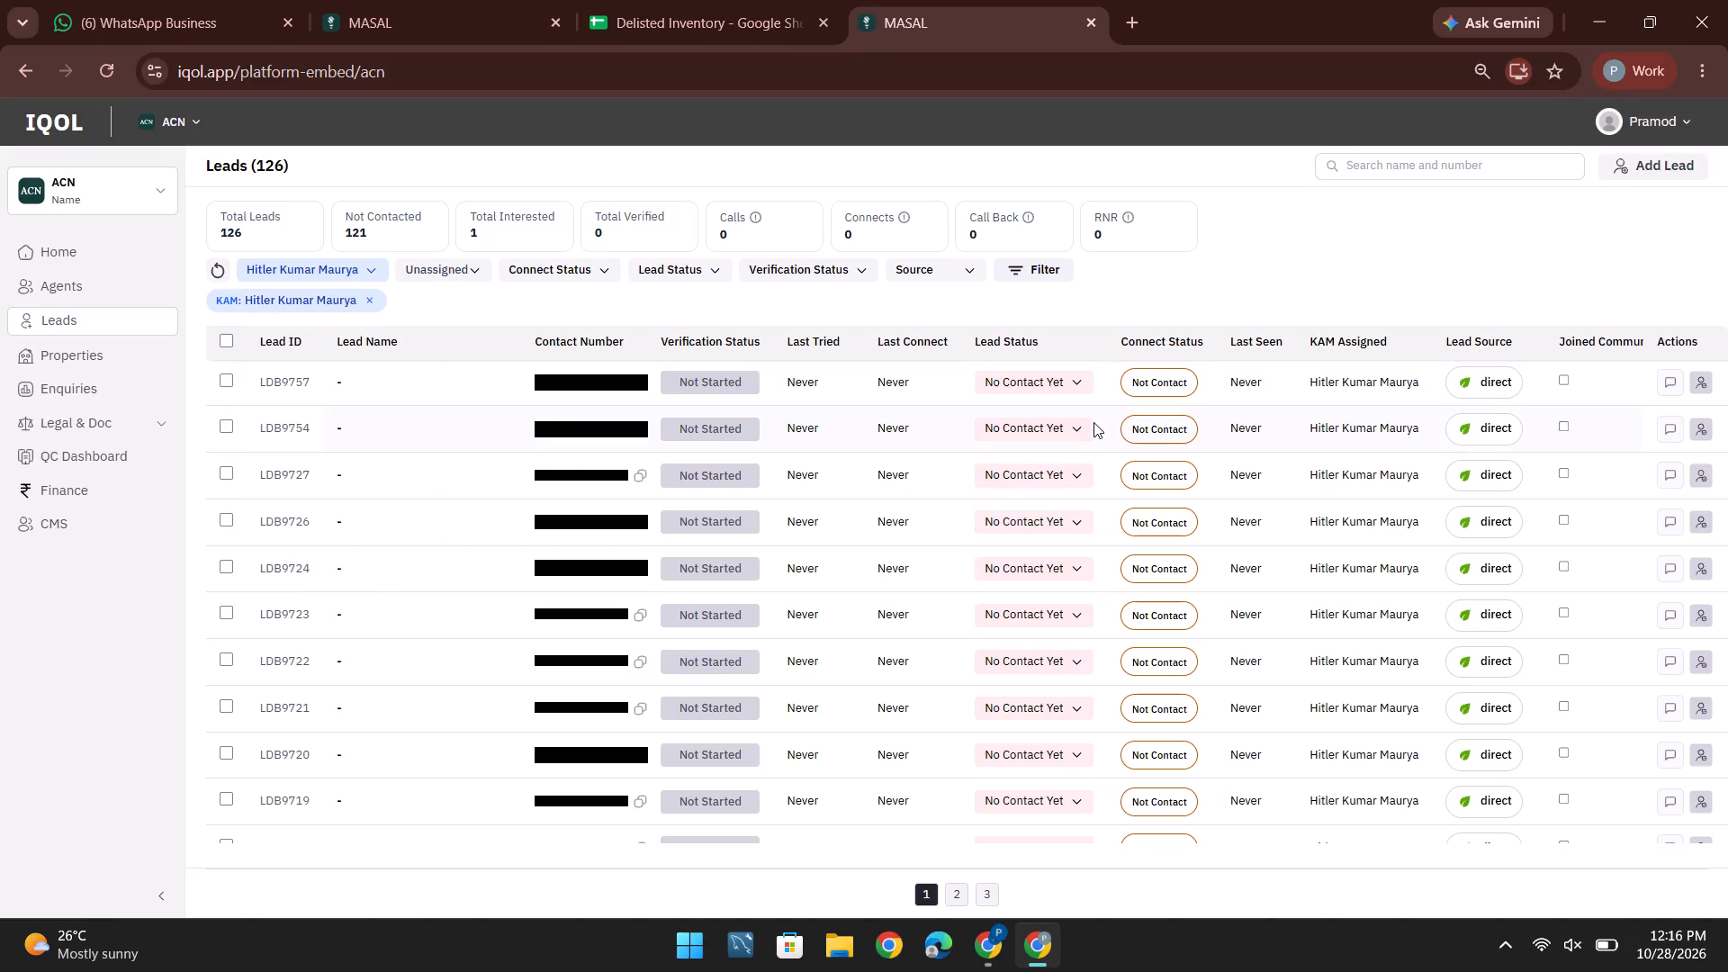
{"action": "left_click", "coordinate": [1669, 388]}
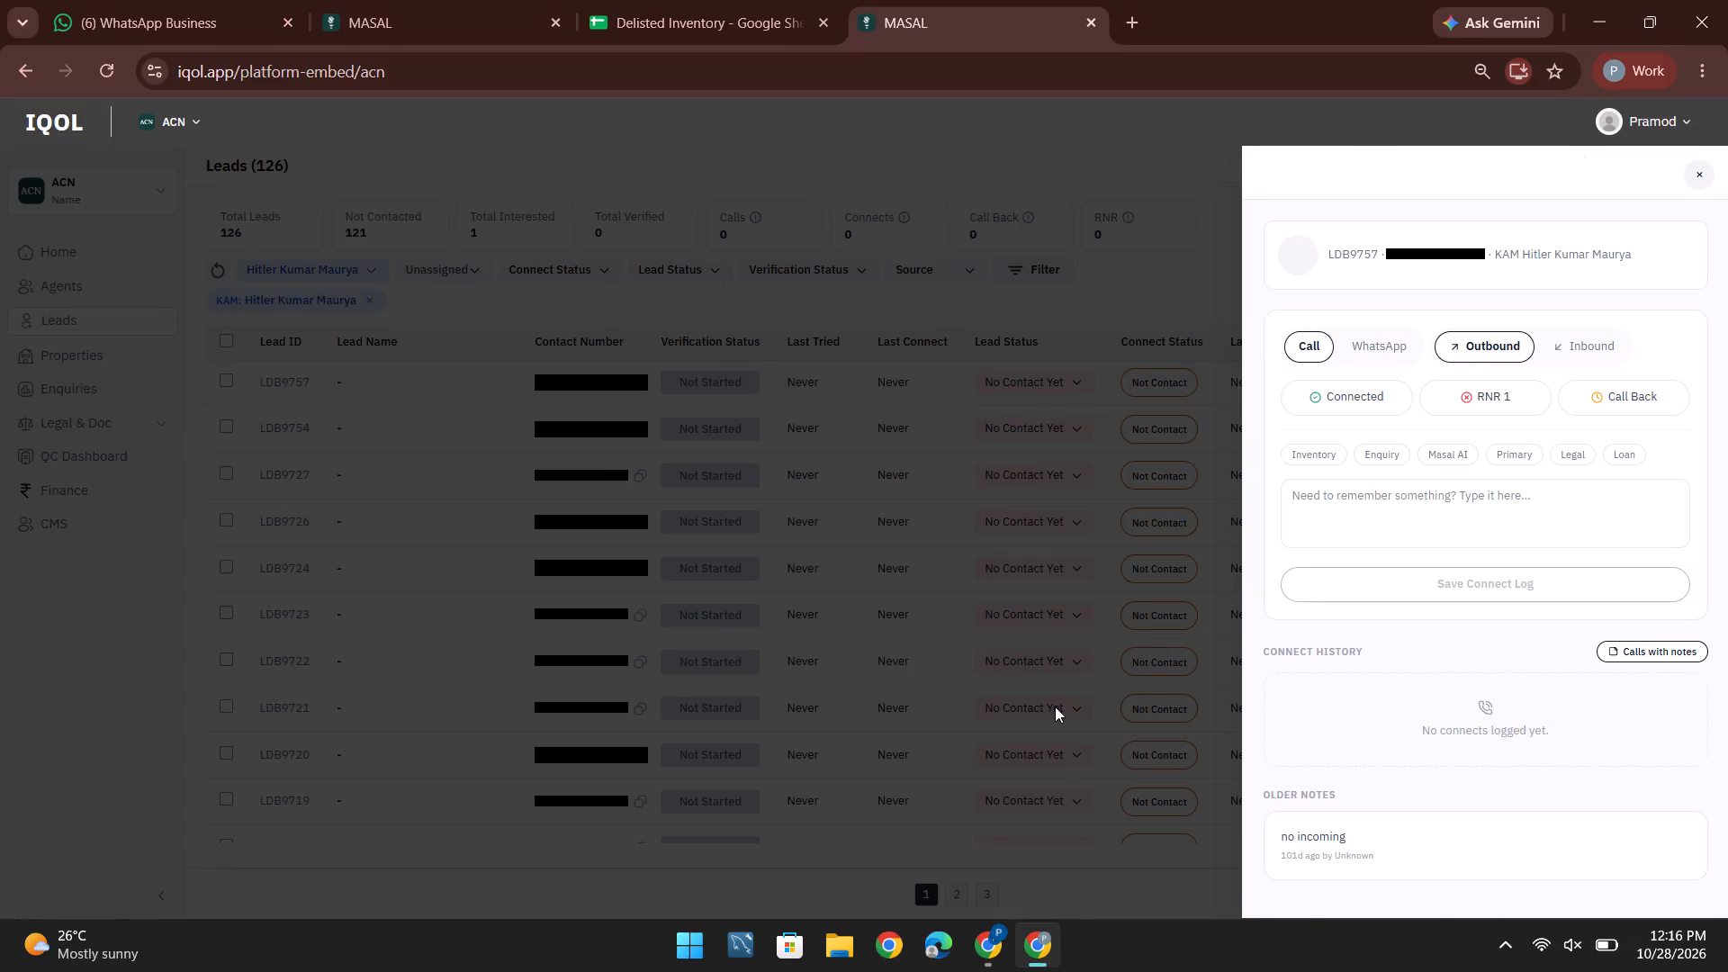
{"action": "left_click", "coordinate": [1065, 881]}
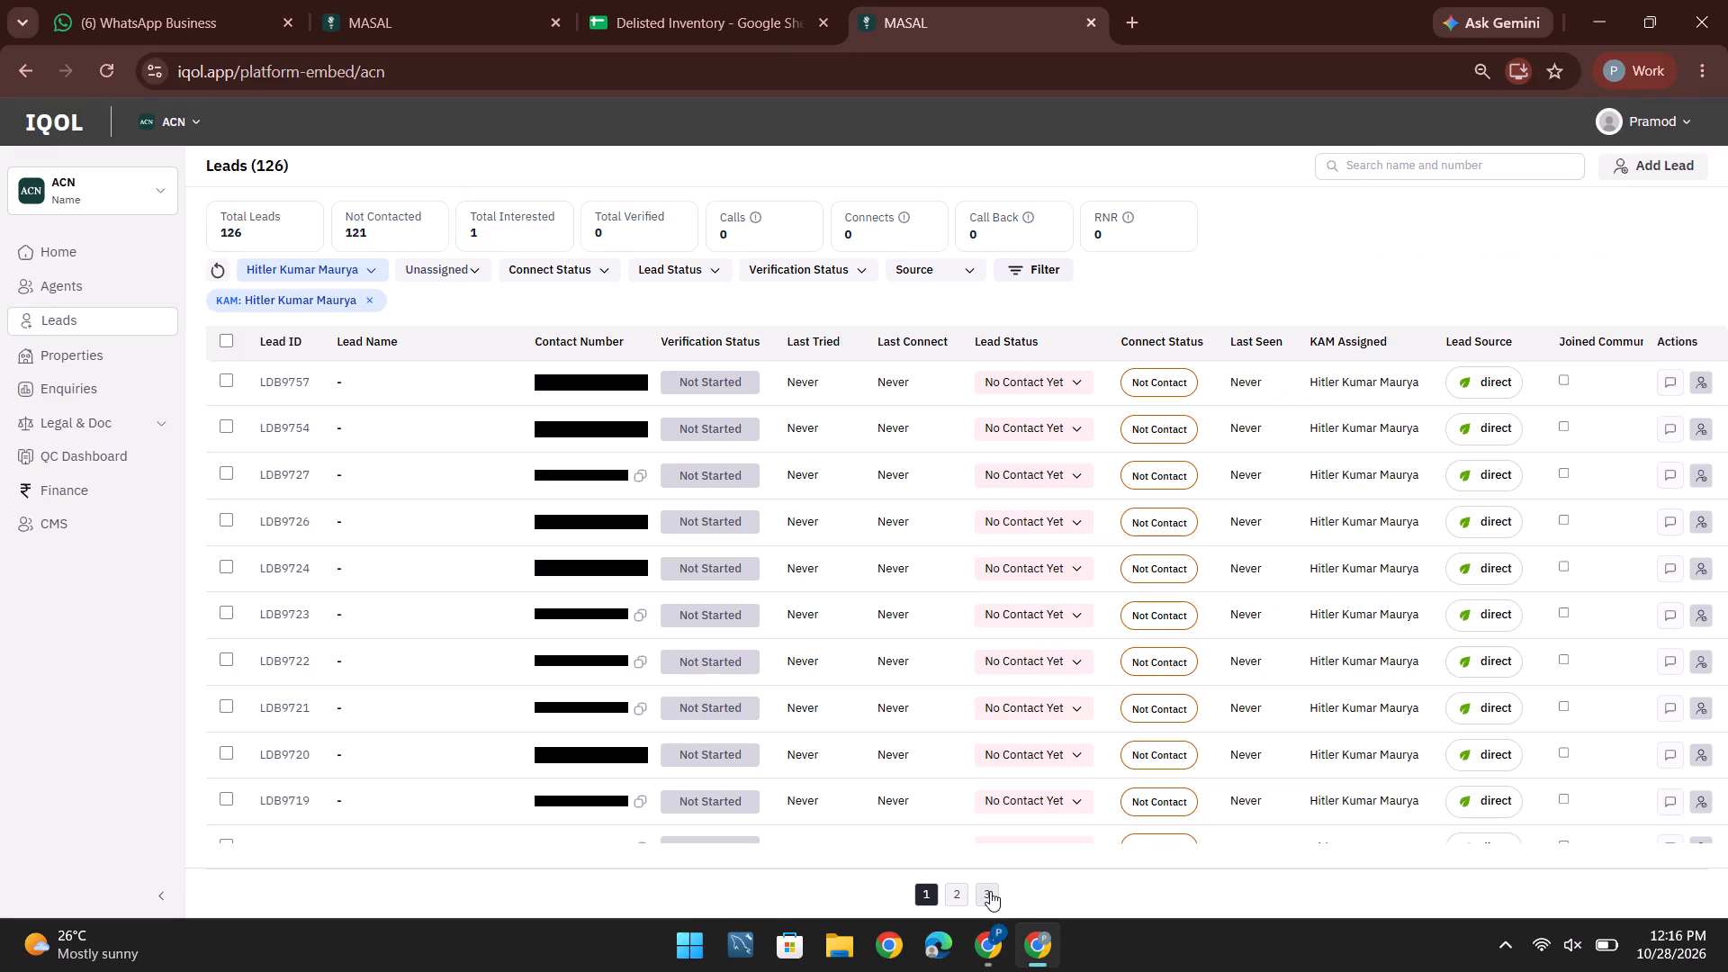
{"action": "left_click", "coordinate": [990, 891]}
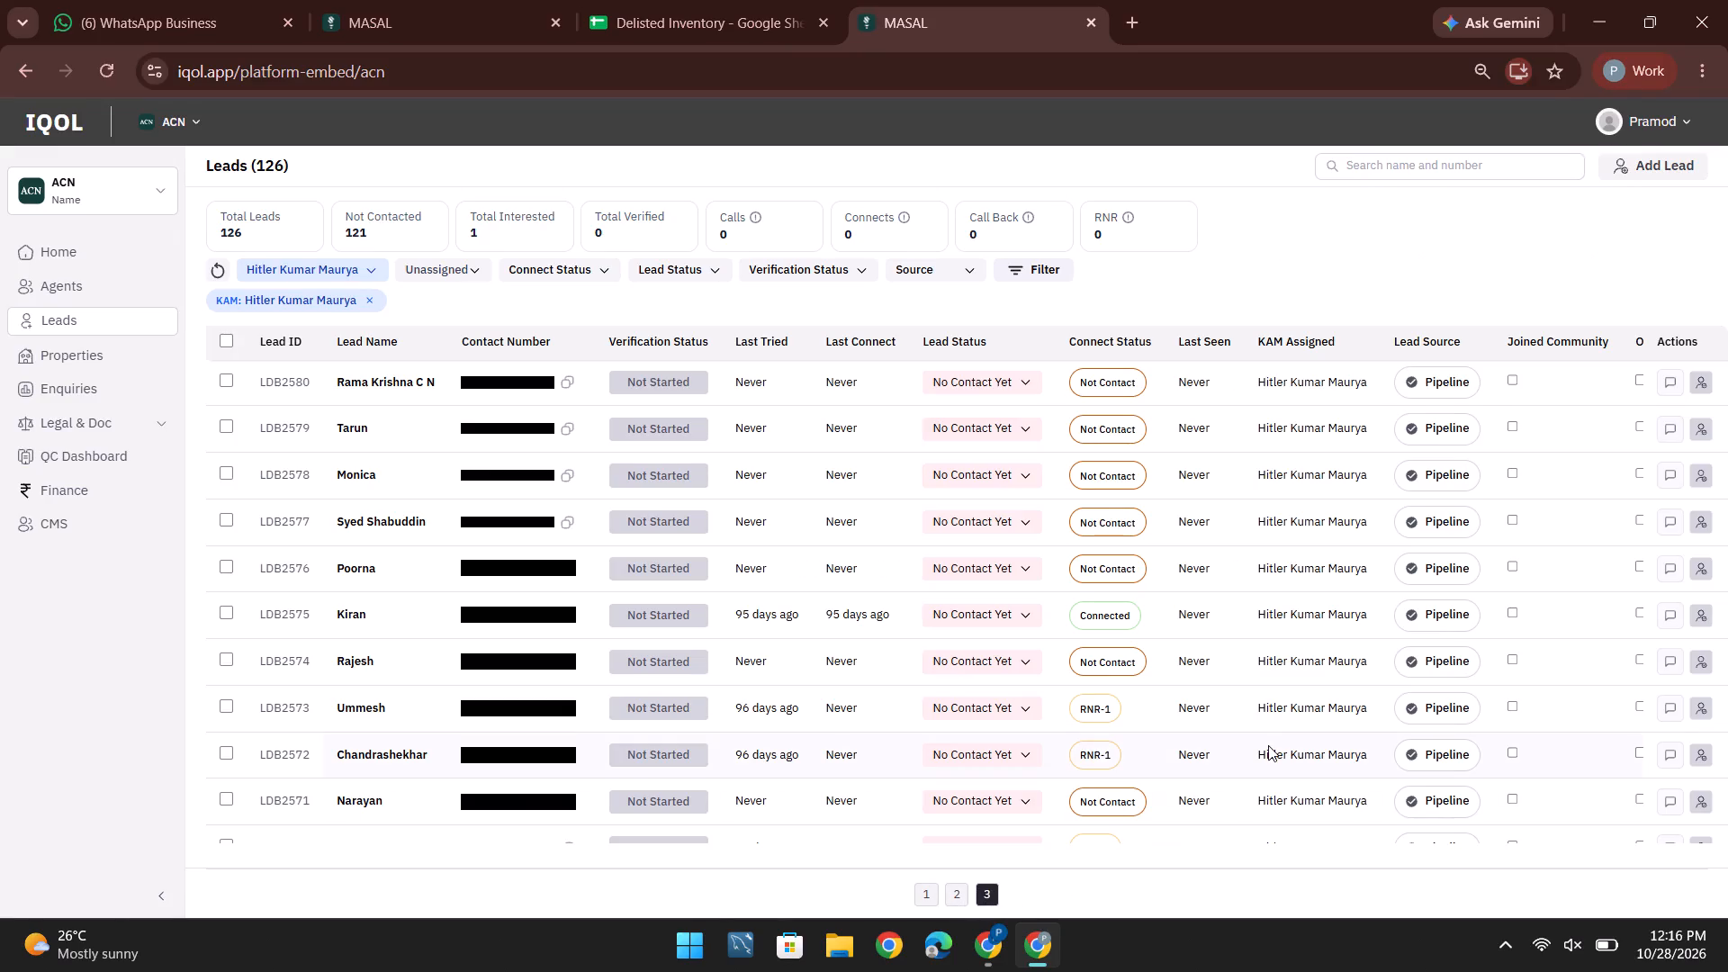
{"action": "left_click", "coordinate": [1671, 389]}
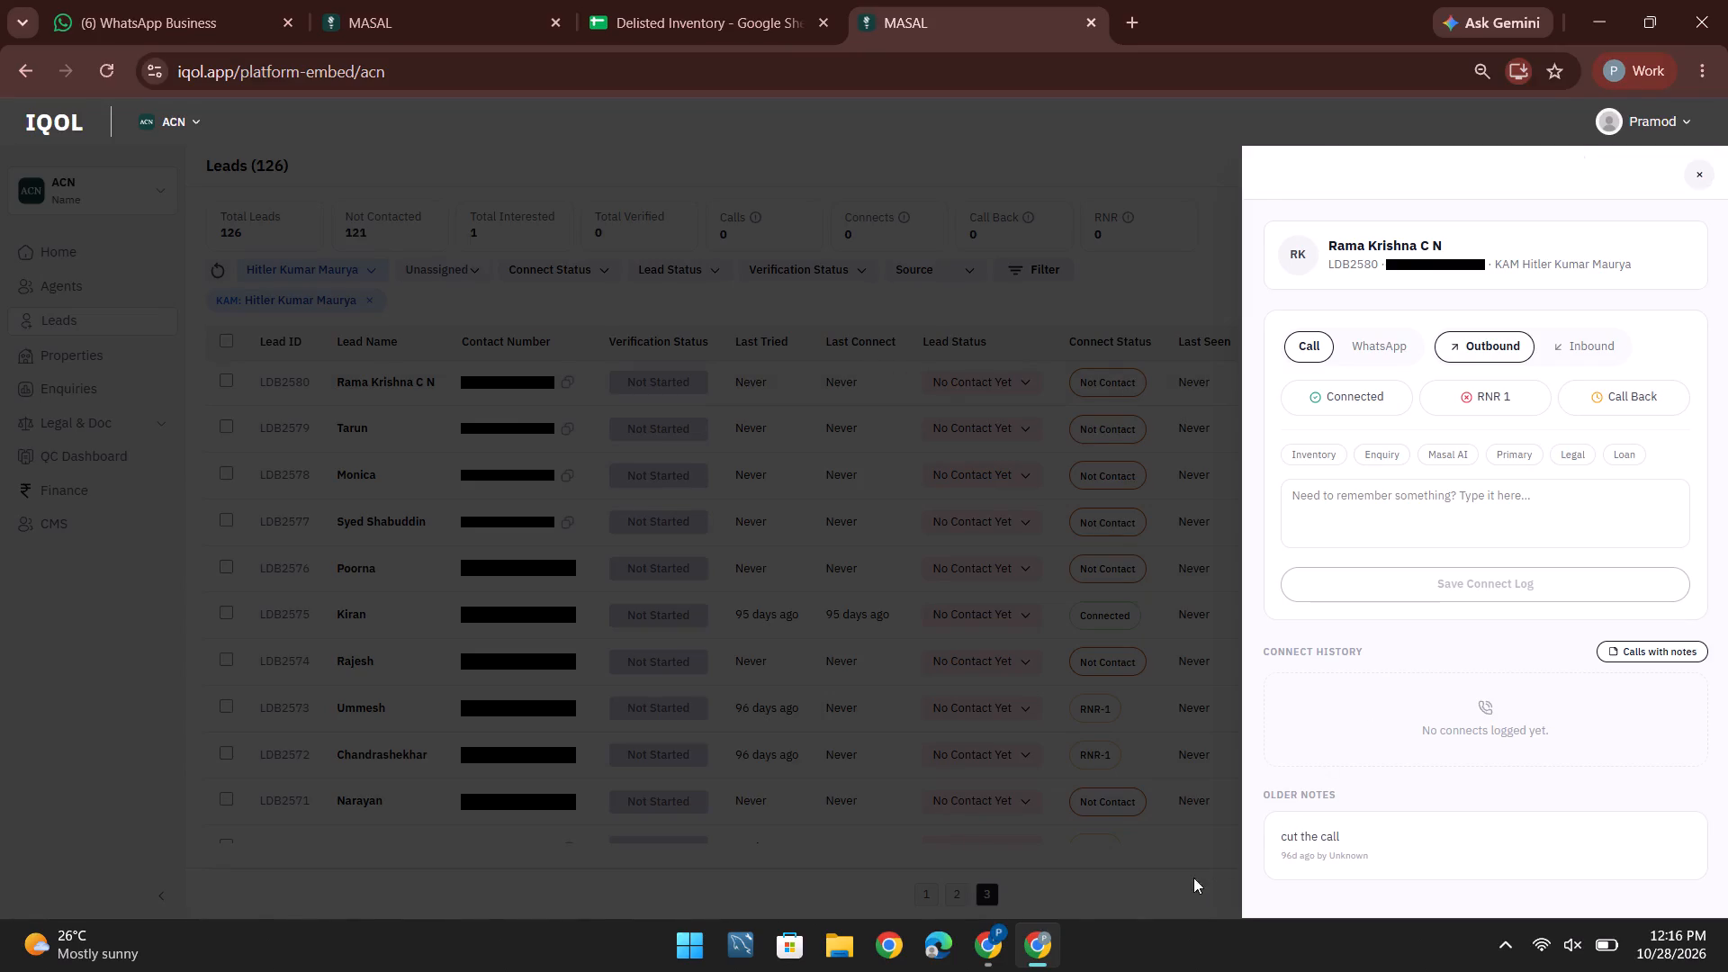
{"action": "left_click", "coordinate": [1174, 888]}
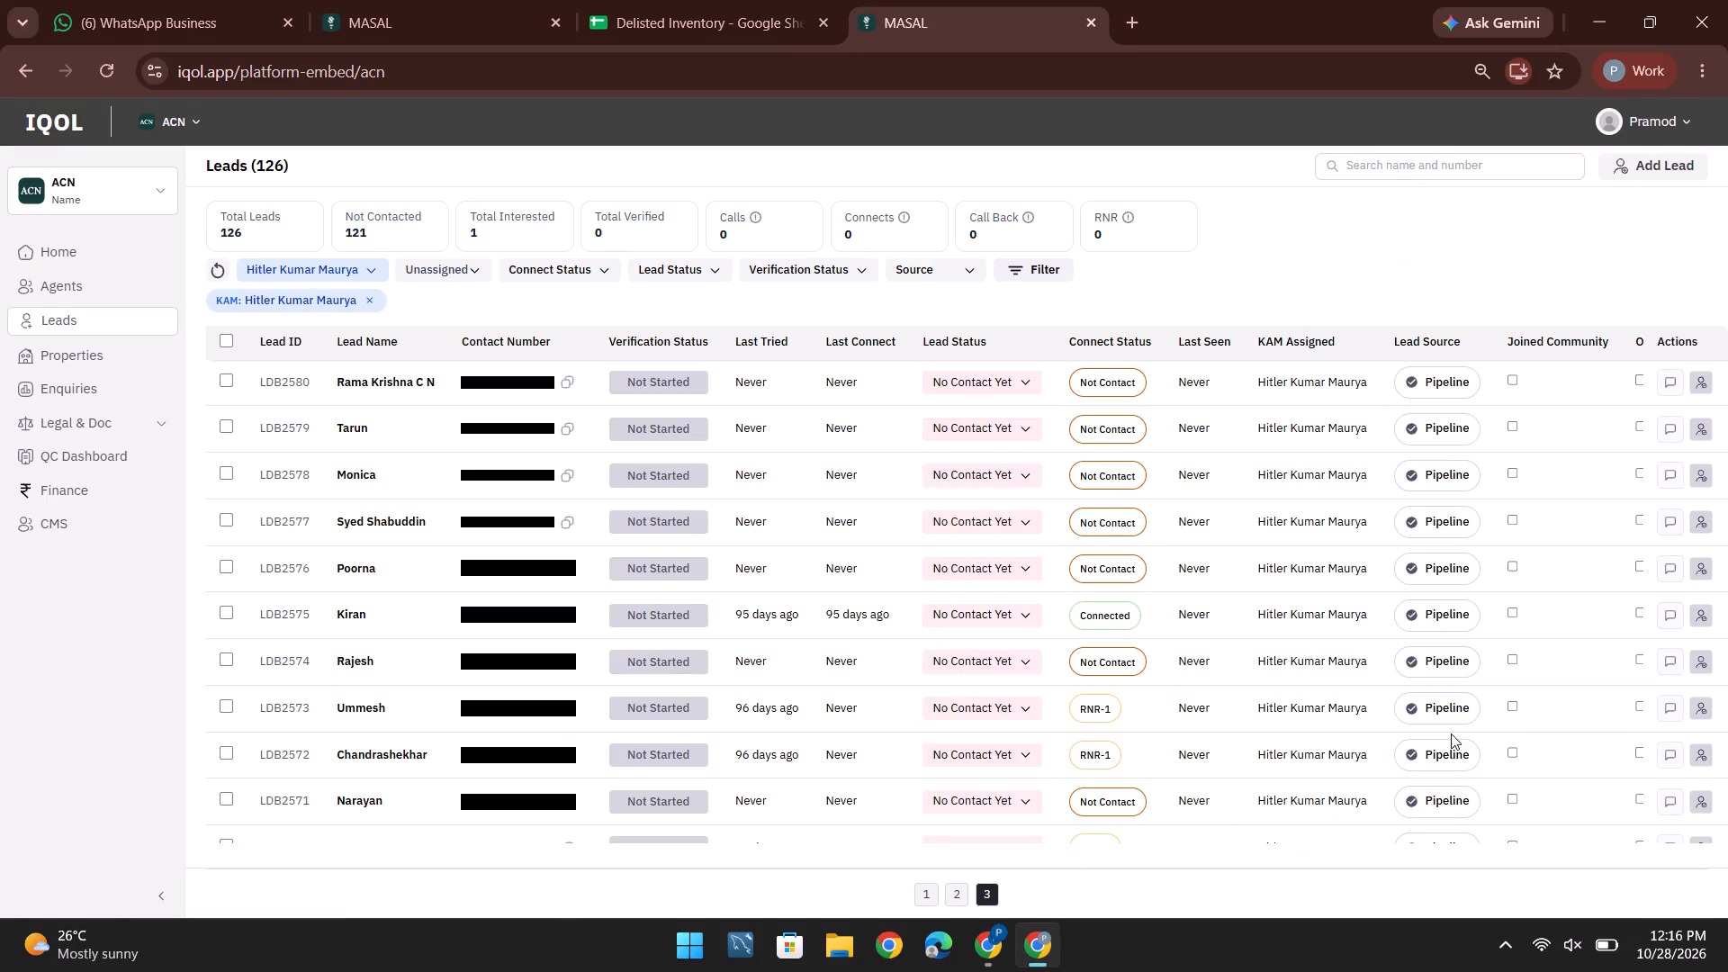
{"action": "left_click", "coordinate": [1666, 666]}
{"action": "left_click", "coordinate": [1190, 872]}
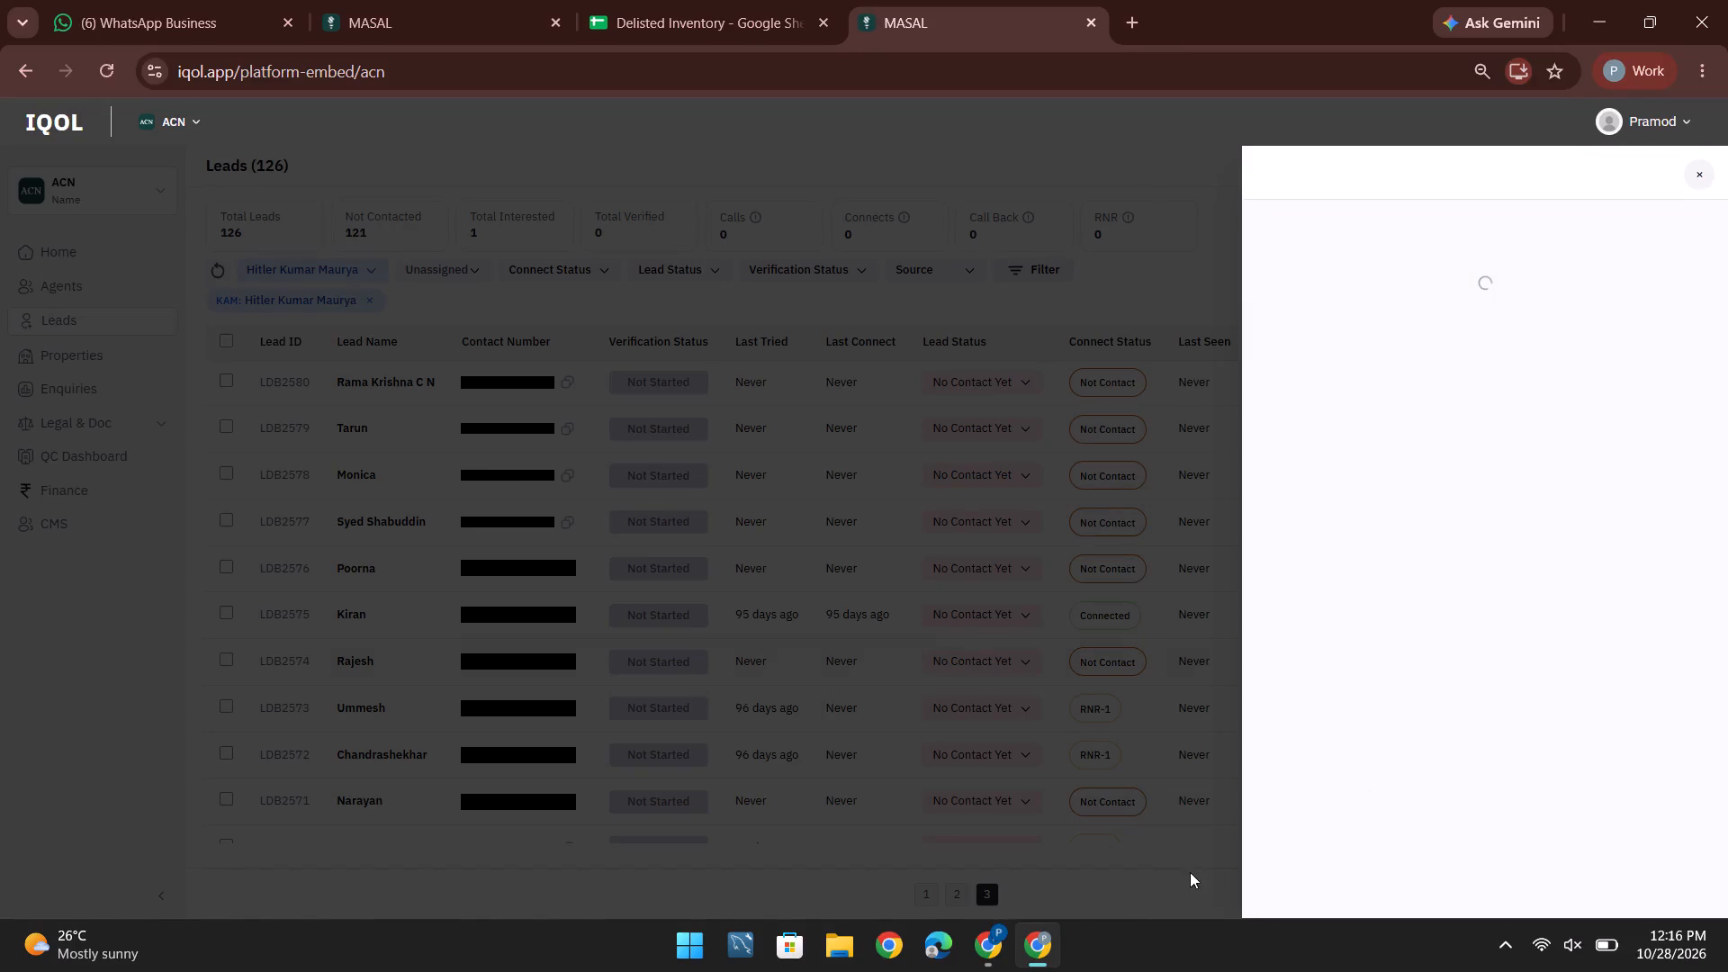
{"action": "left_click", "coordinate": [1670, 812]}
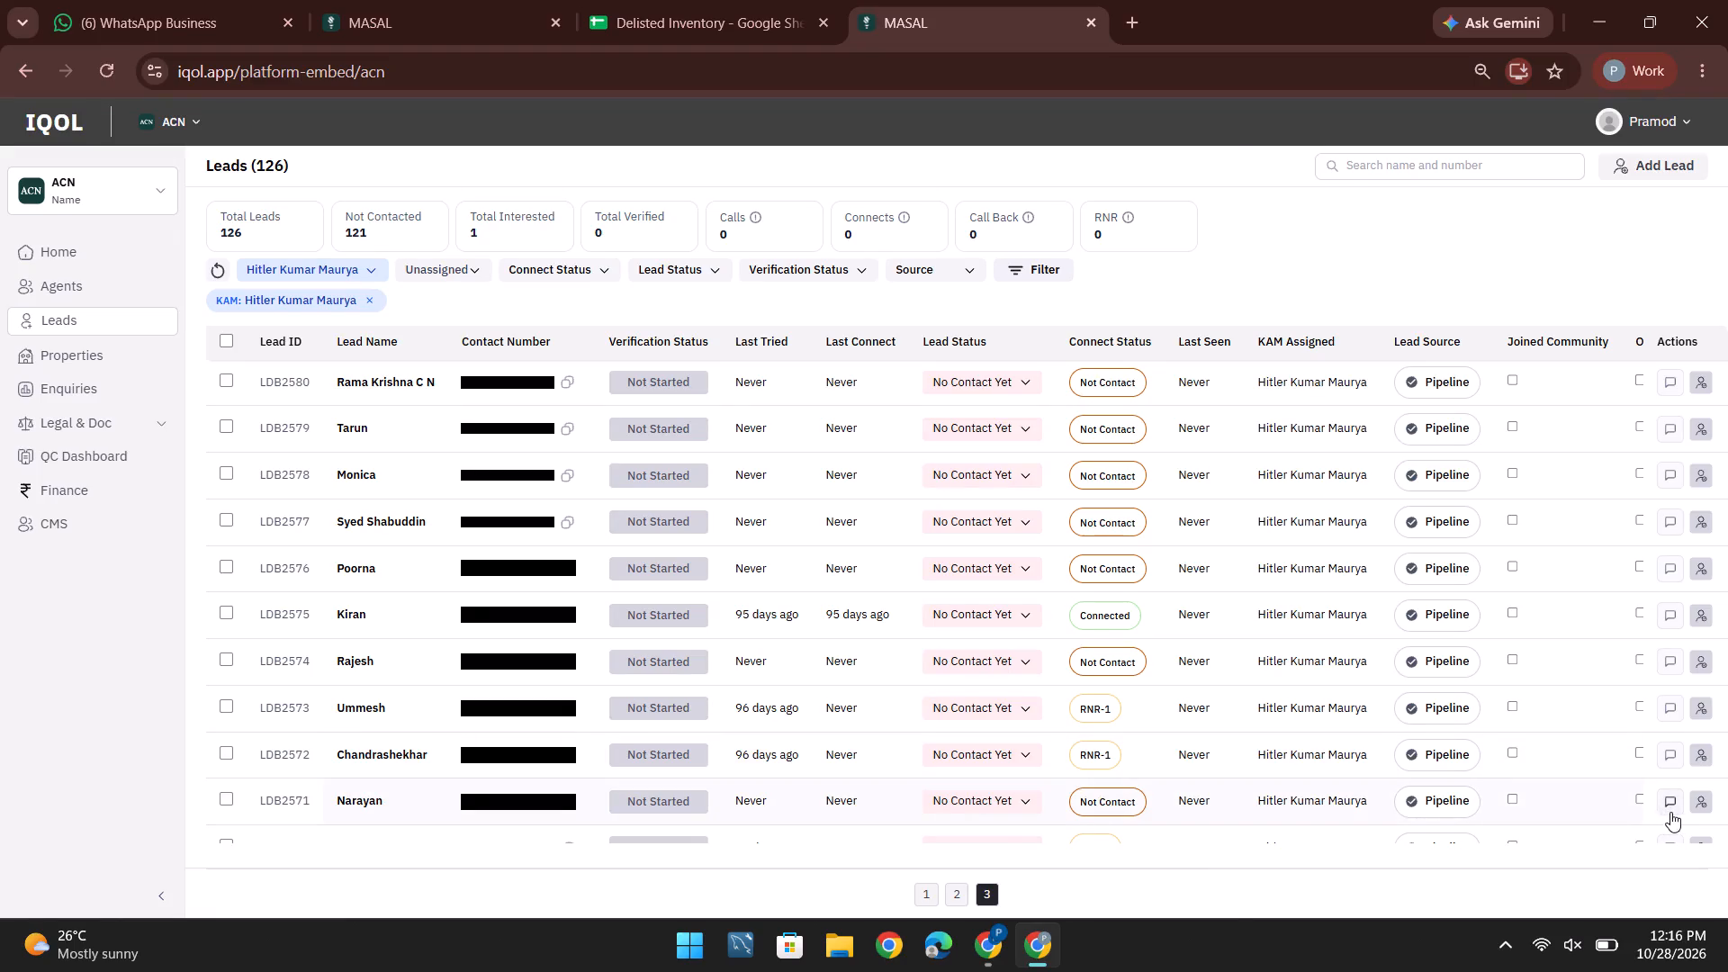
{"action": "left_click", "coordinate": [1185, 862]}
{"action": "scroll", "coordinate": [1494, 787], "scroll_direction": "down", "scroll_amount": 2}
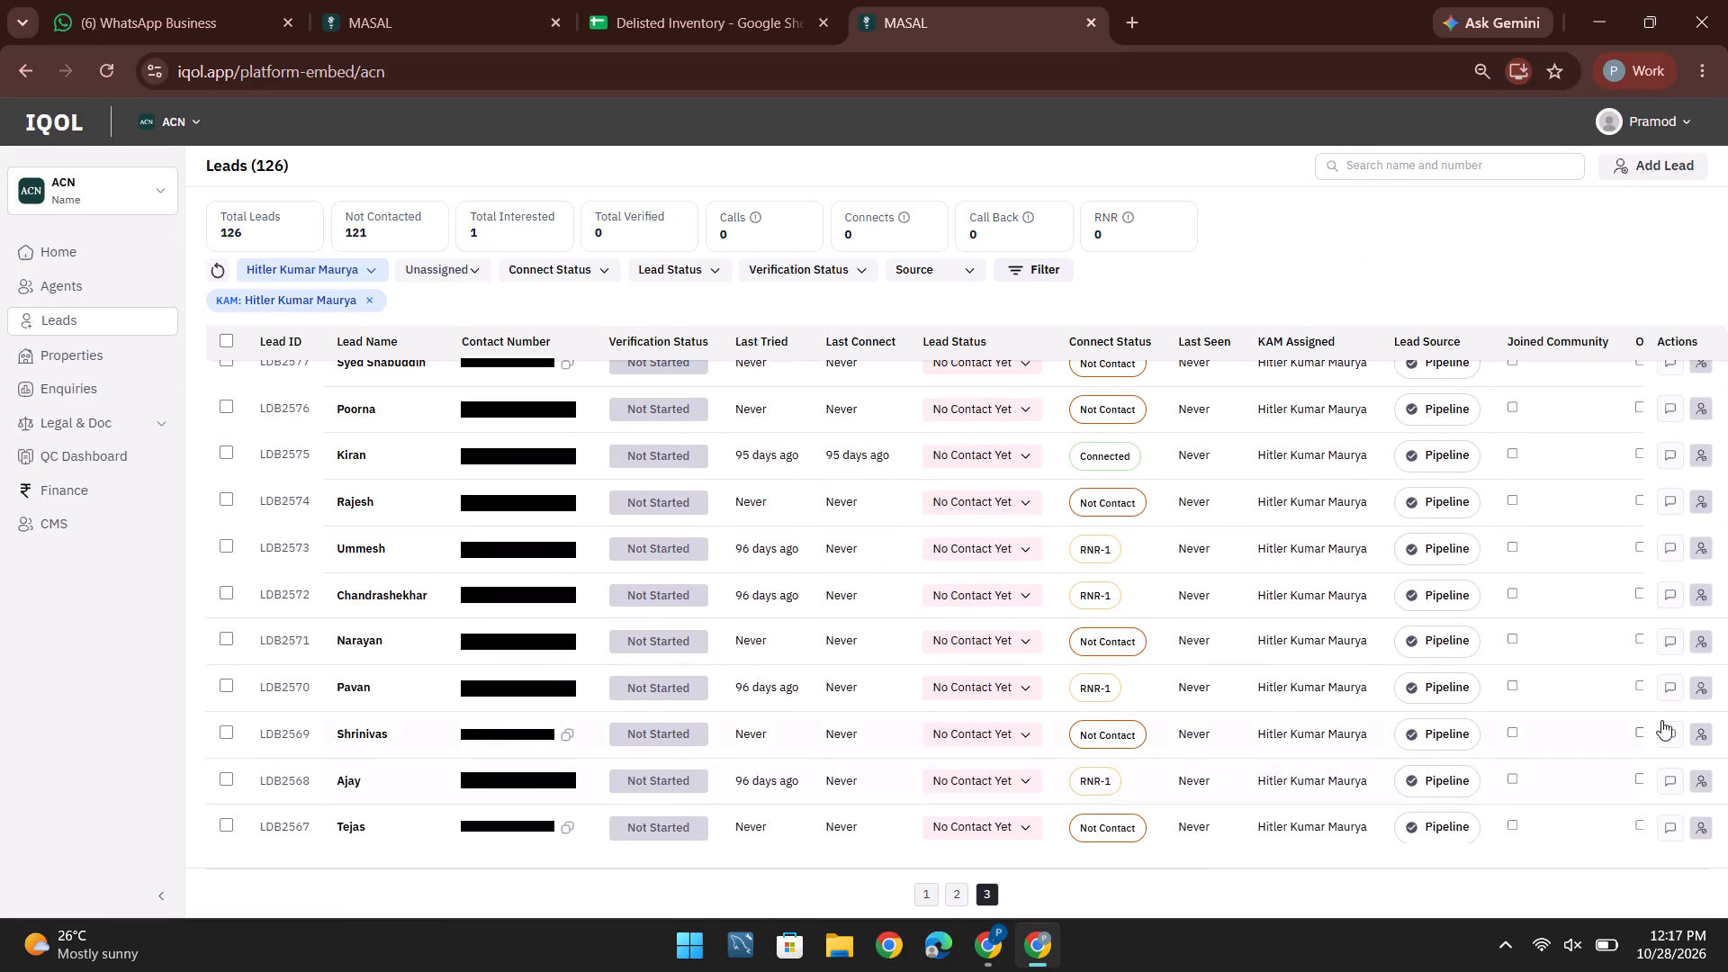
{"action": "left_click", "coordinate": [1672, 691]}
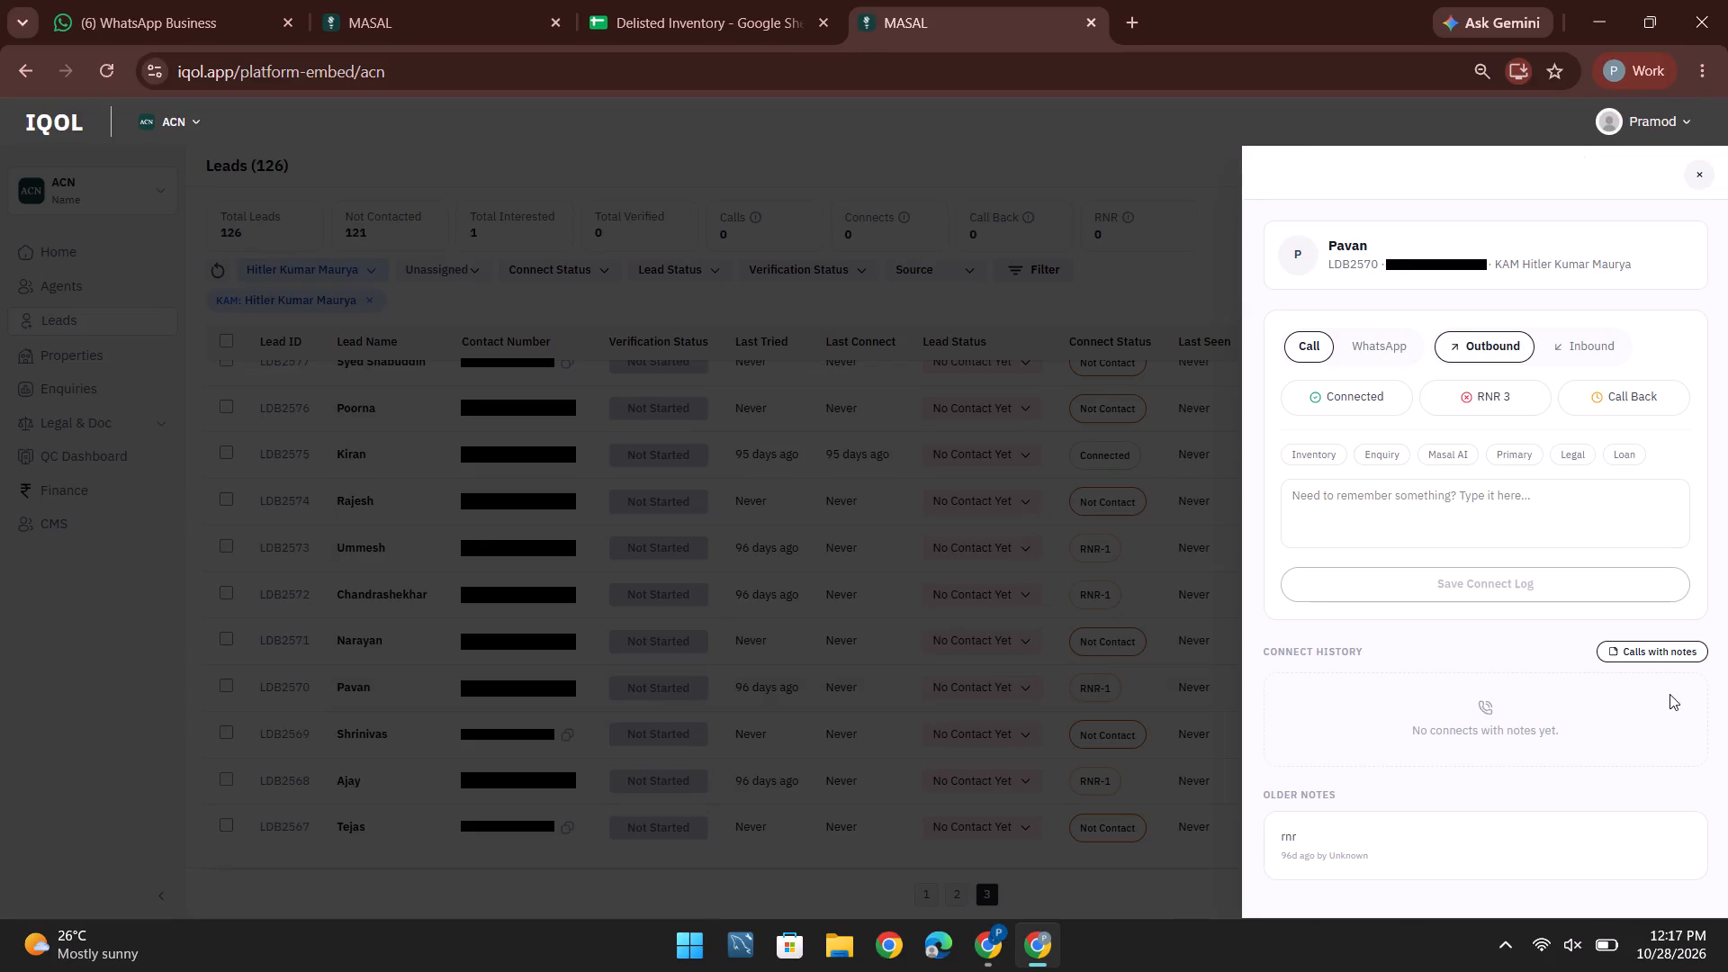
{"action": "left_click", "coordinate": [1131, 877]}
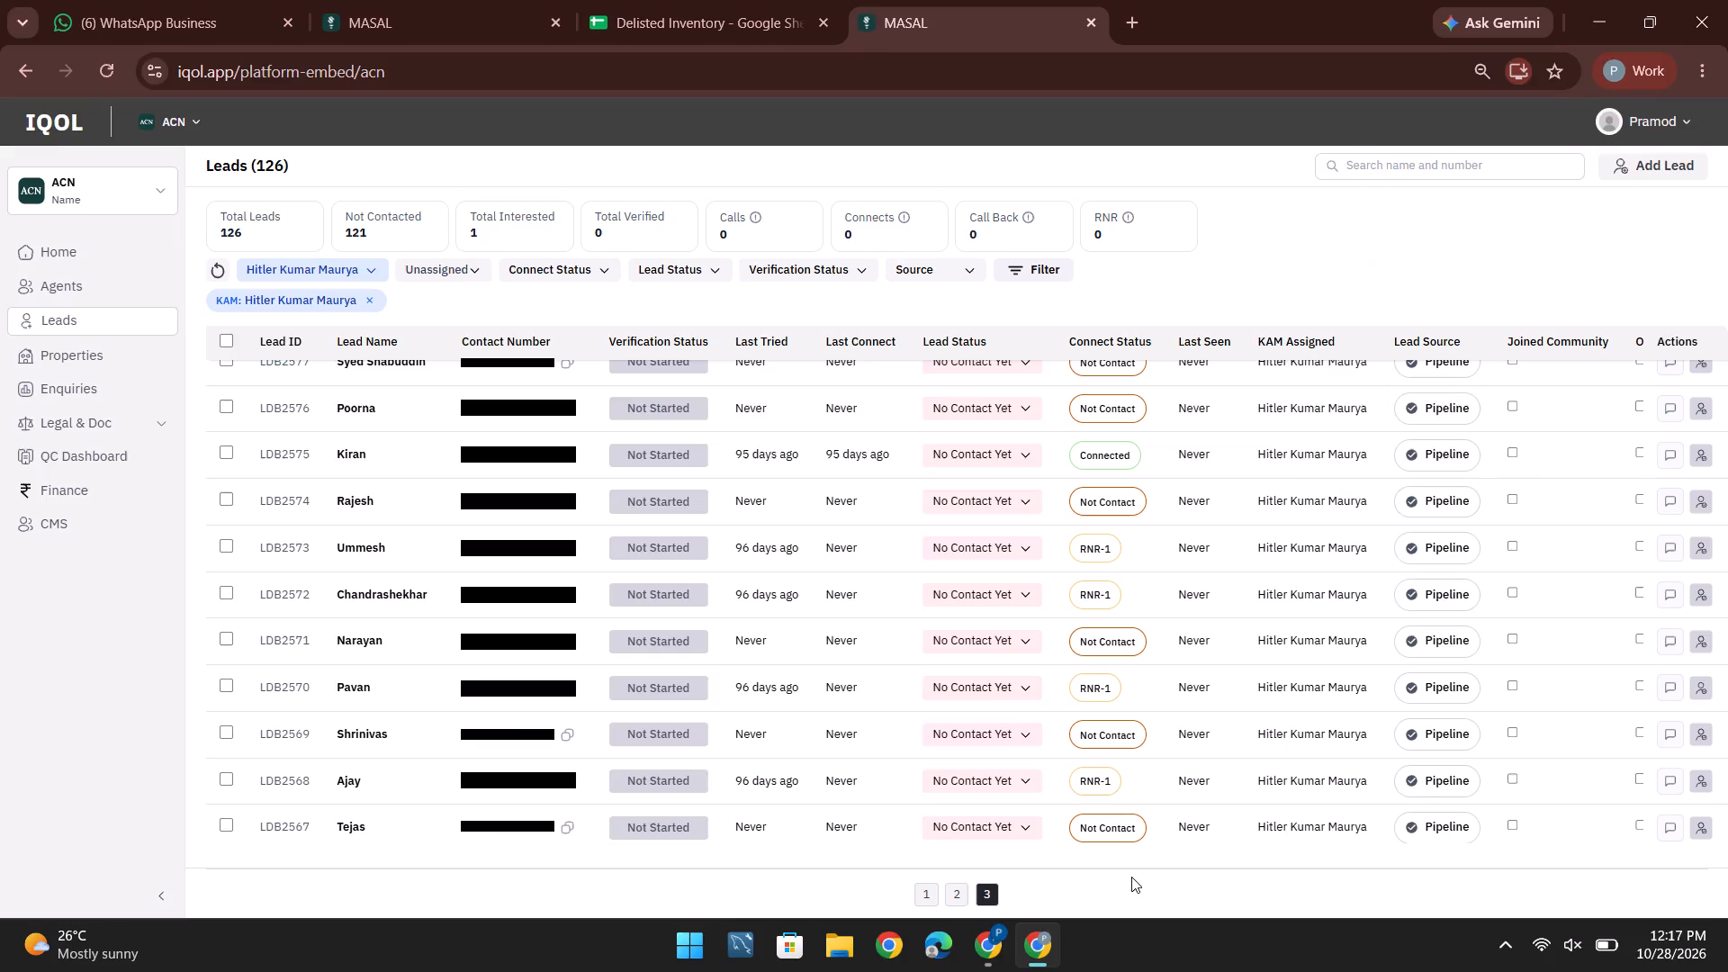
{"action": "left_click", "coordinate": [1669, 790]}
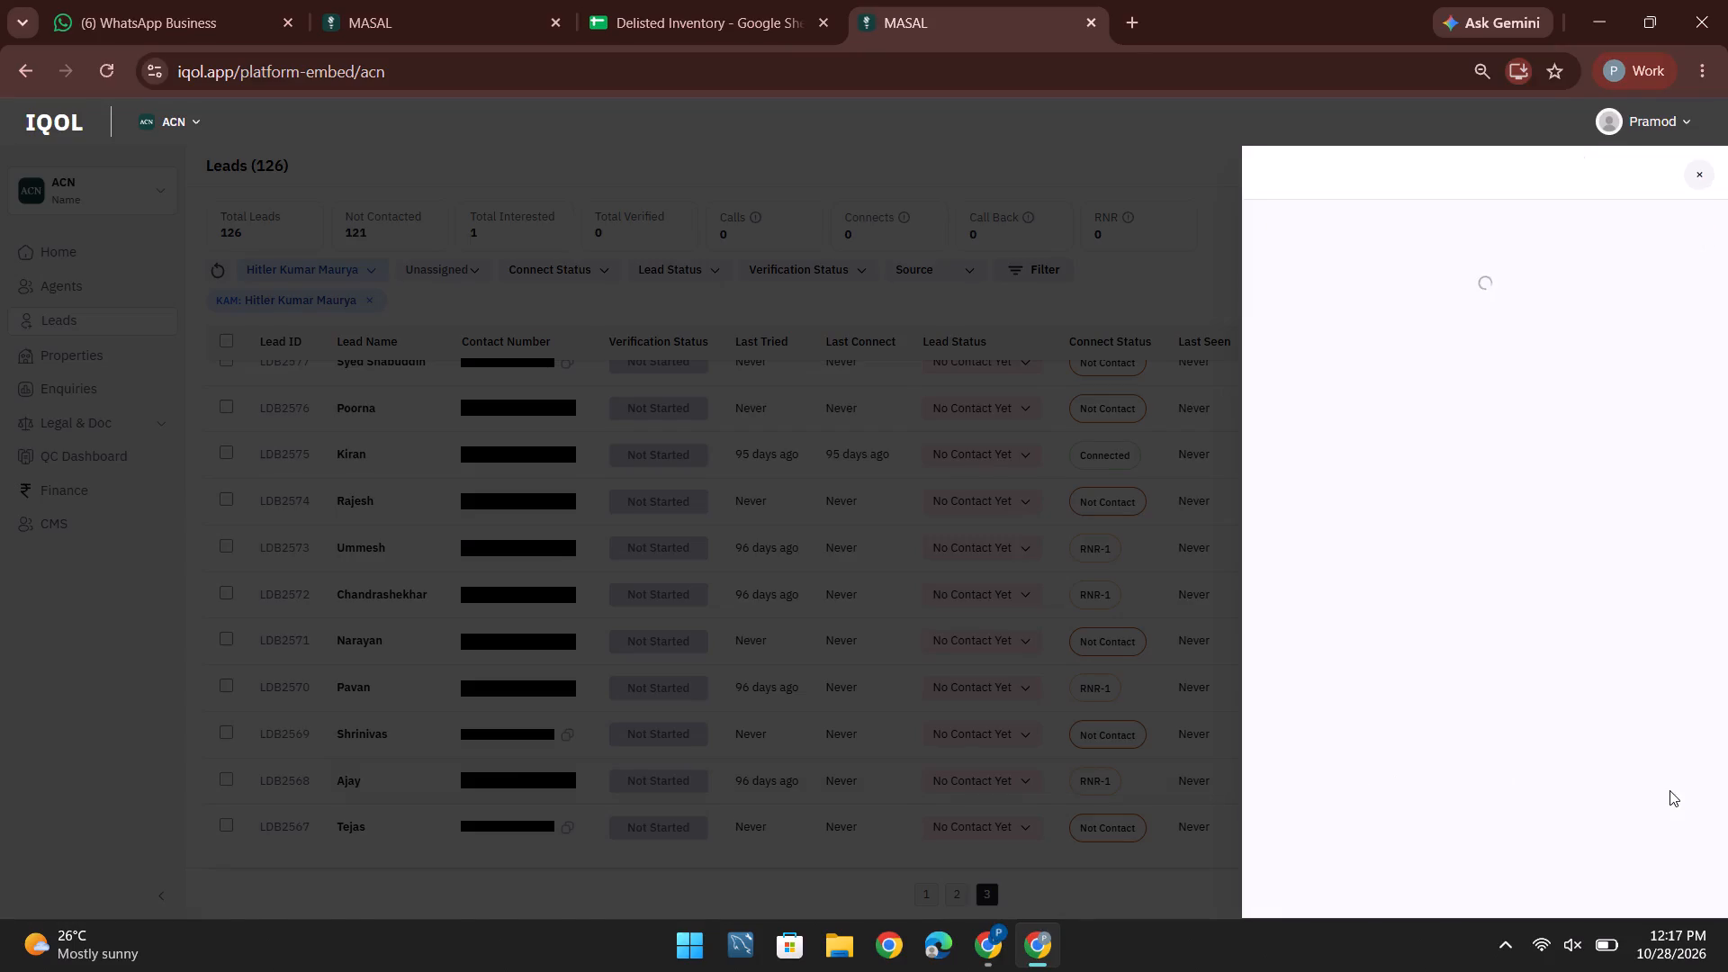
{"action": "left_click", "coordinate": [1129, 883]}
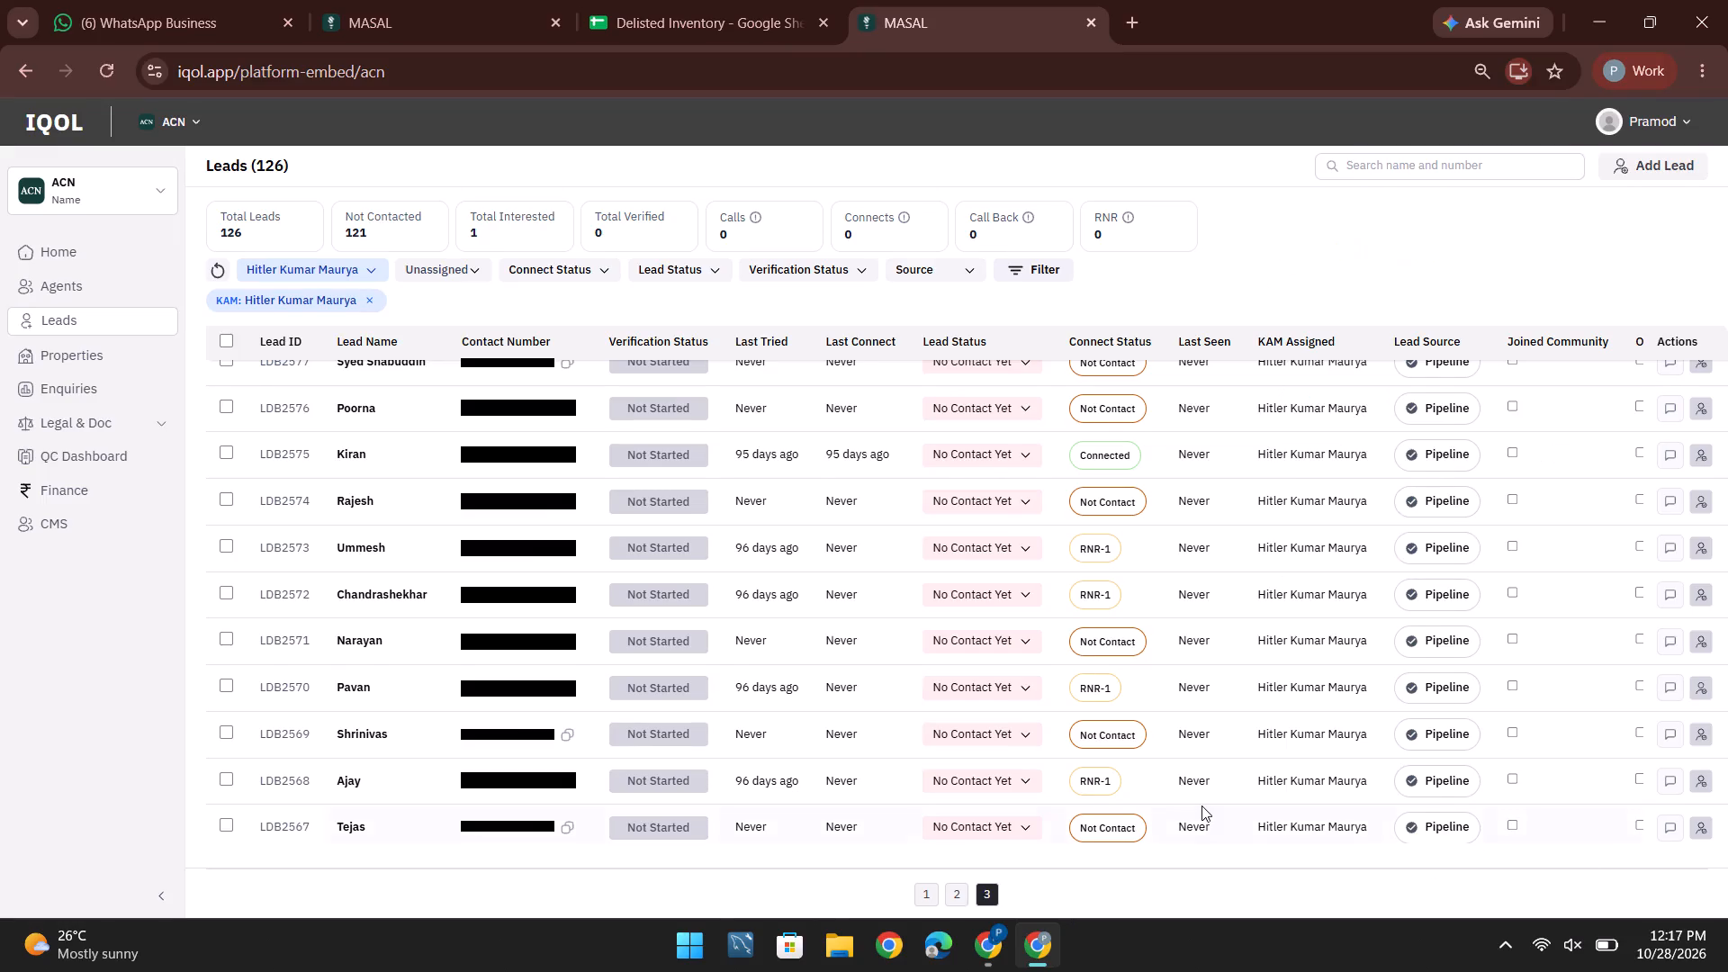
{"action": "scroll", "coordinate": [1197, 805], "scroll_direction": "up", "scroll_amount": 4}
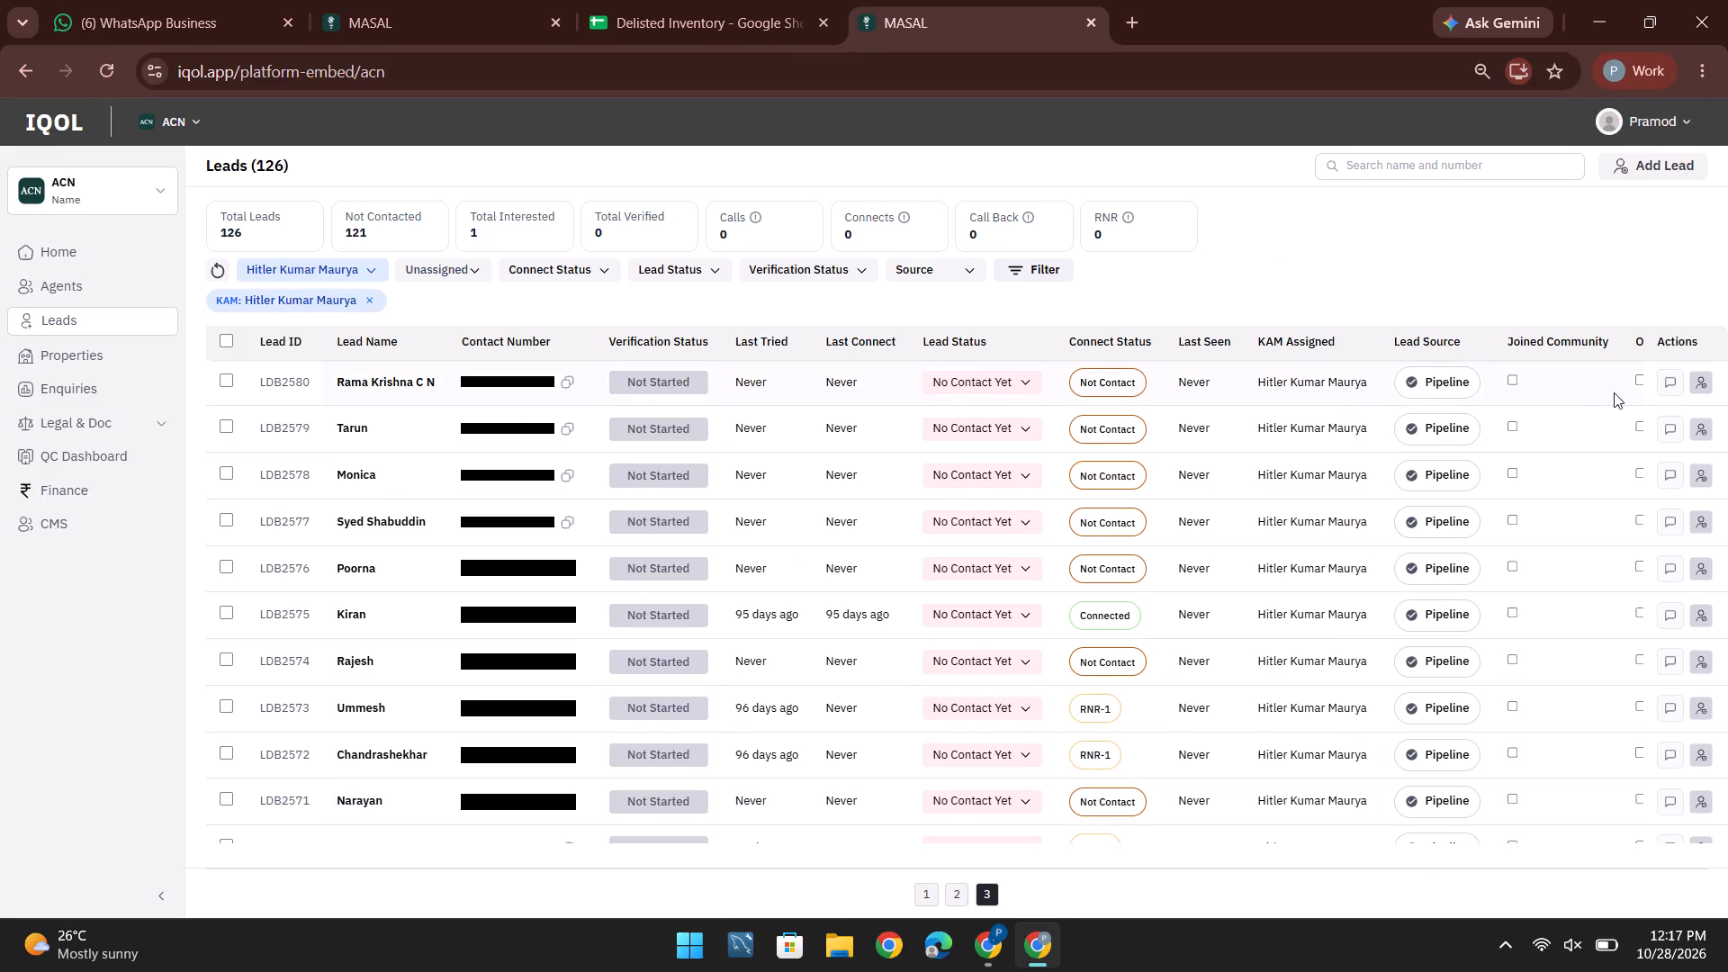
{"action": "left_click", "coordinate": [1672, 426]}
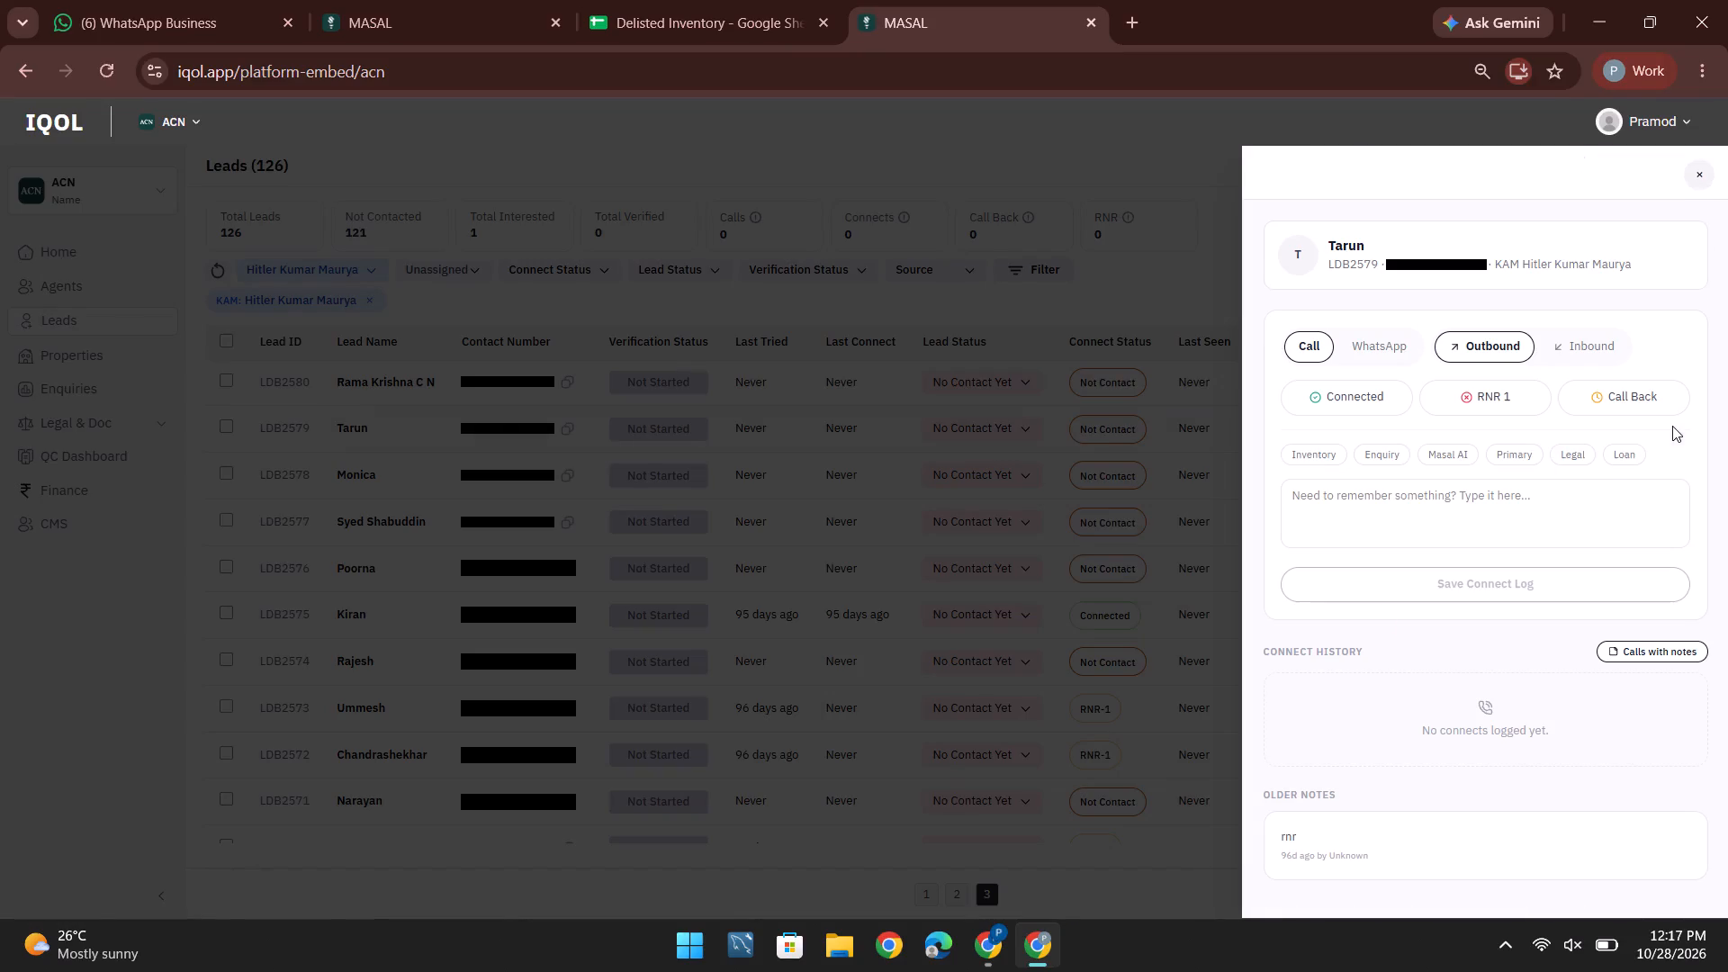
{"action": "left_click", "coordinate": [1088, 814]}
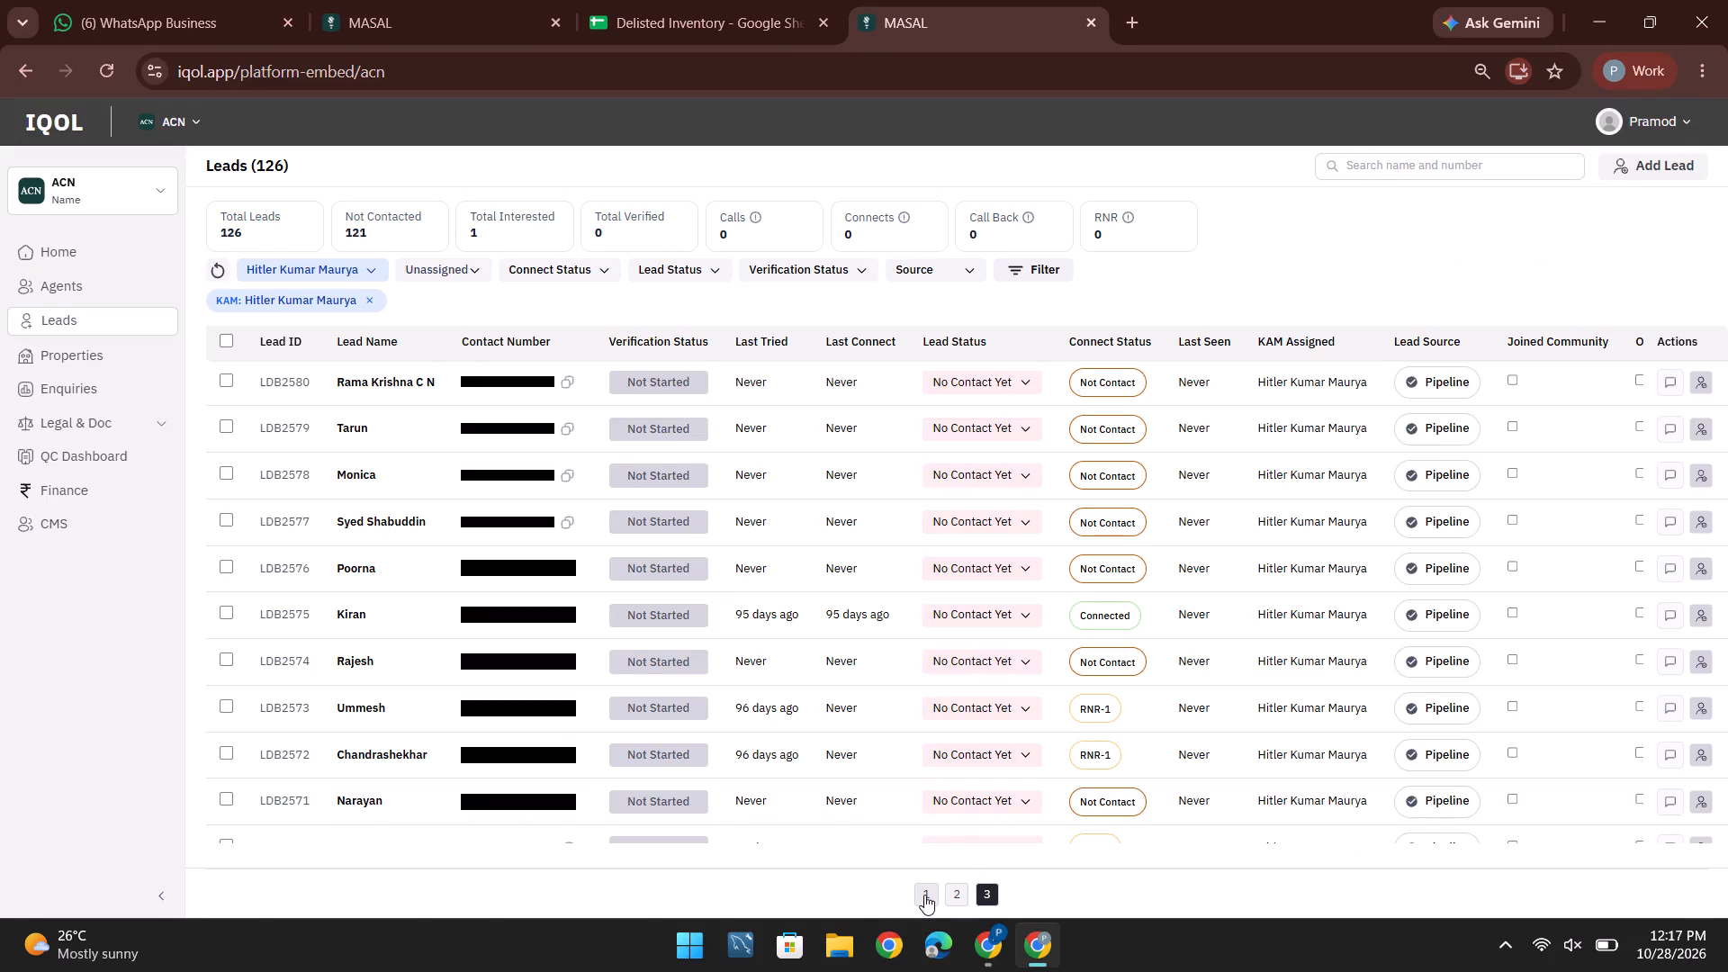
{"action": "left_click", "coordinate": [924, 895]}
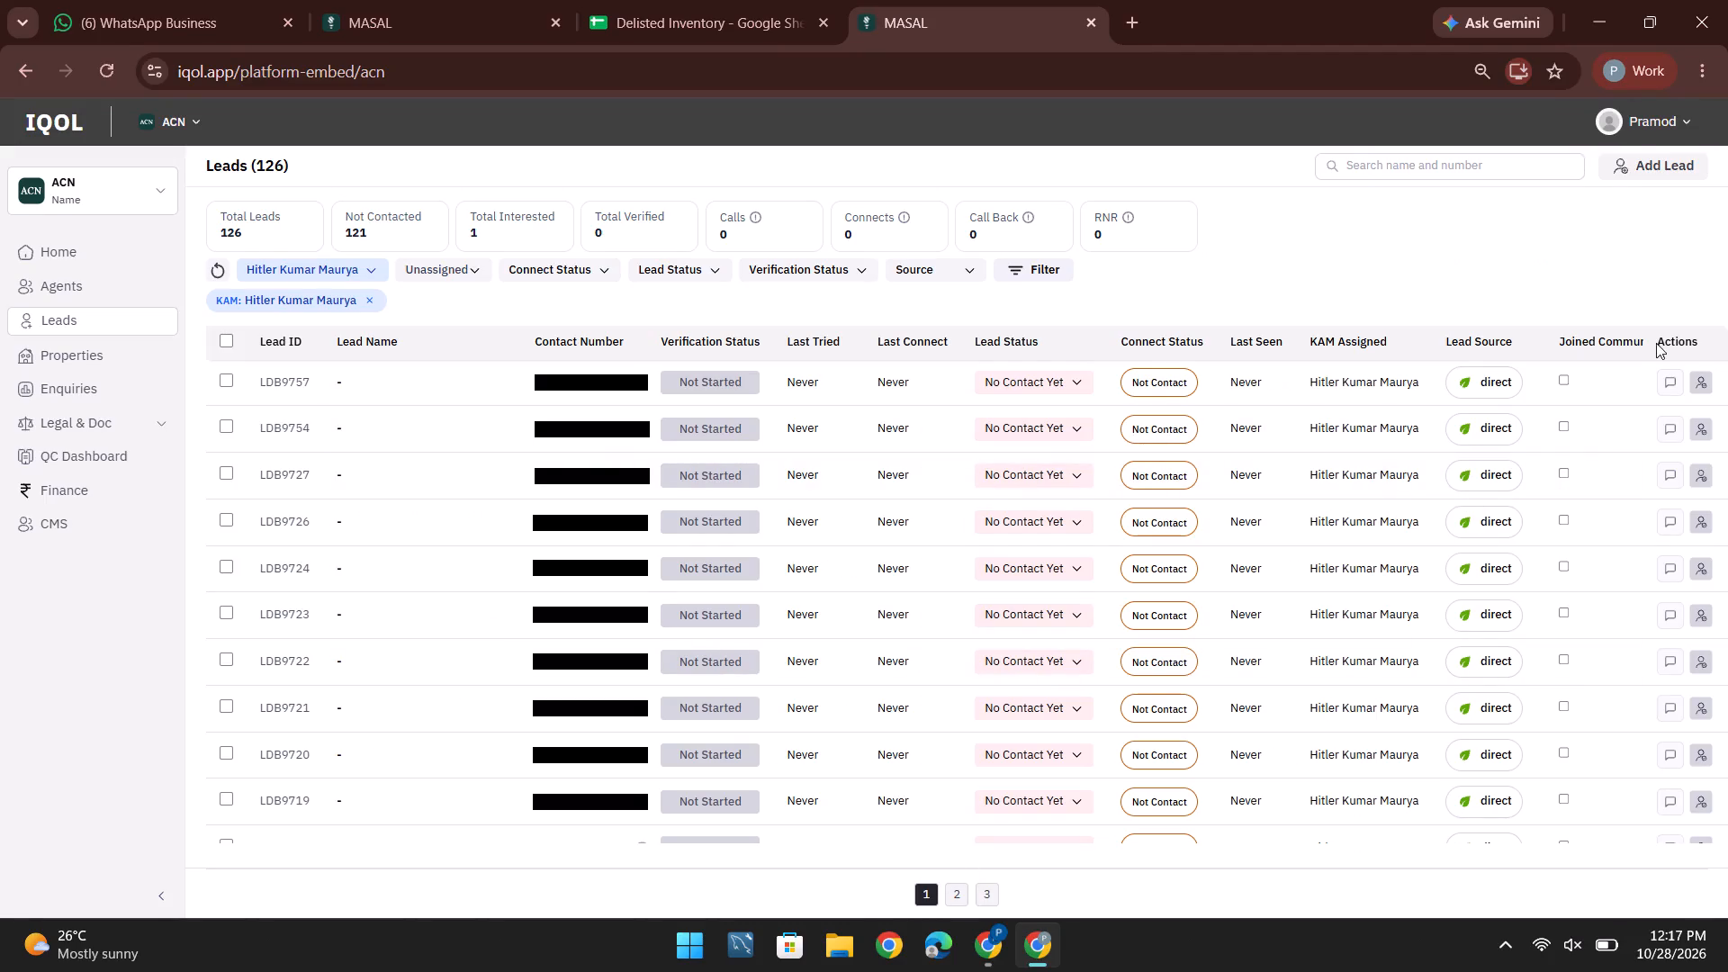
{"action": "left_click", "coordinate": [1677, 391]}
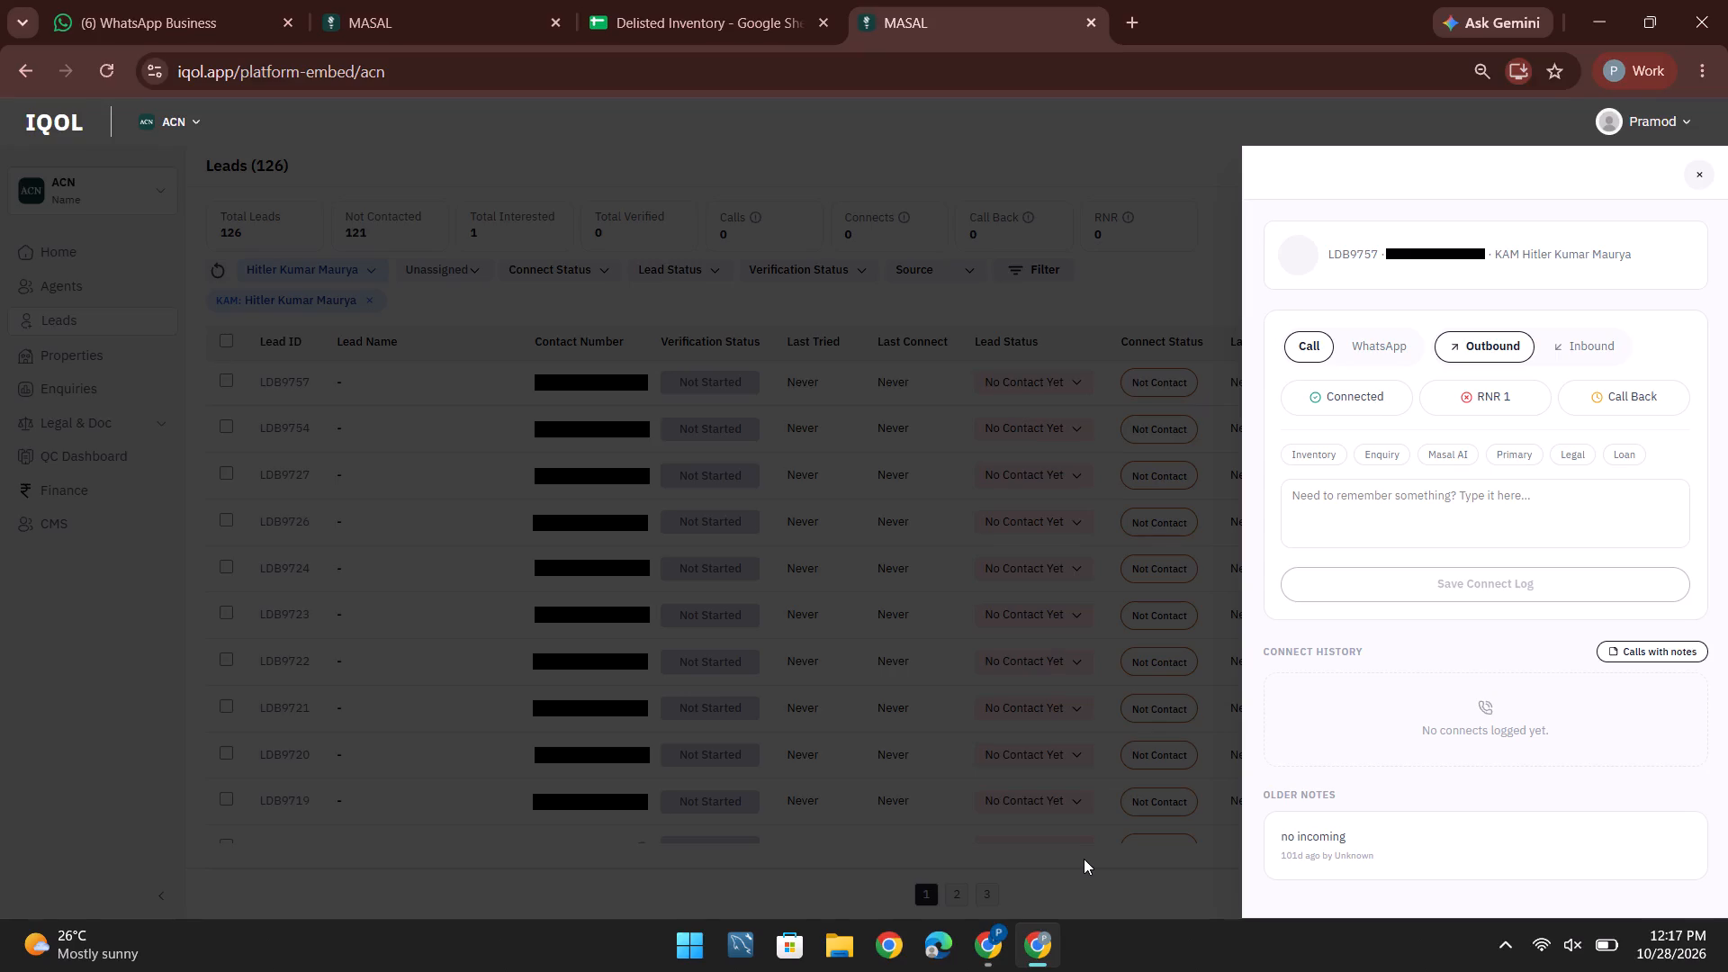
{"action": "scroll", "coordinate": [1727, 186], "scroll_direction": "left", "scroll_amount": 5}
{"action": "scroll", "coordinate": [1727, 186], "scroll_direction": "right", "scroll_amount": 3}
{"action": "left_click", "coordinate": [1201, 898]}
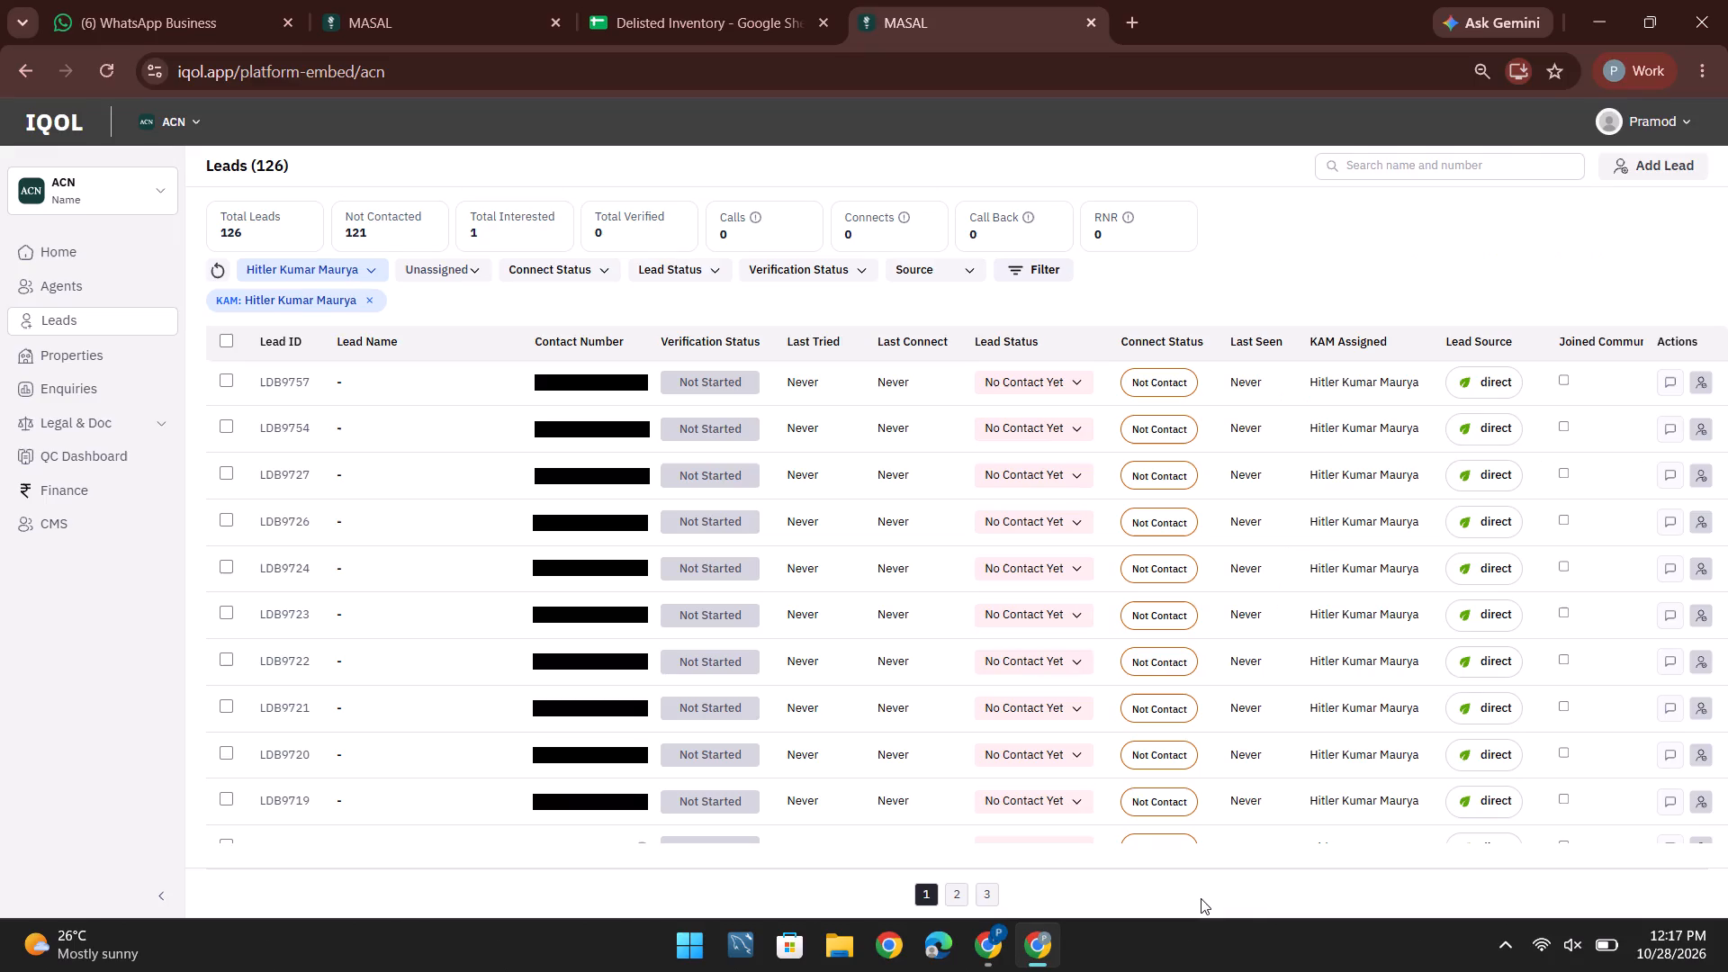
{"action": "left_click", "coordinate": [1658, 384]}
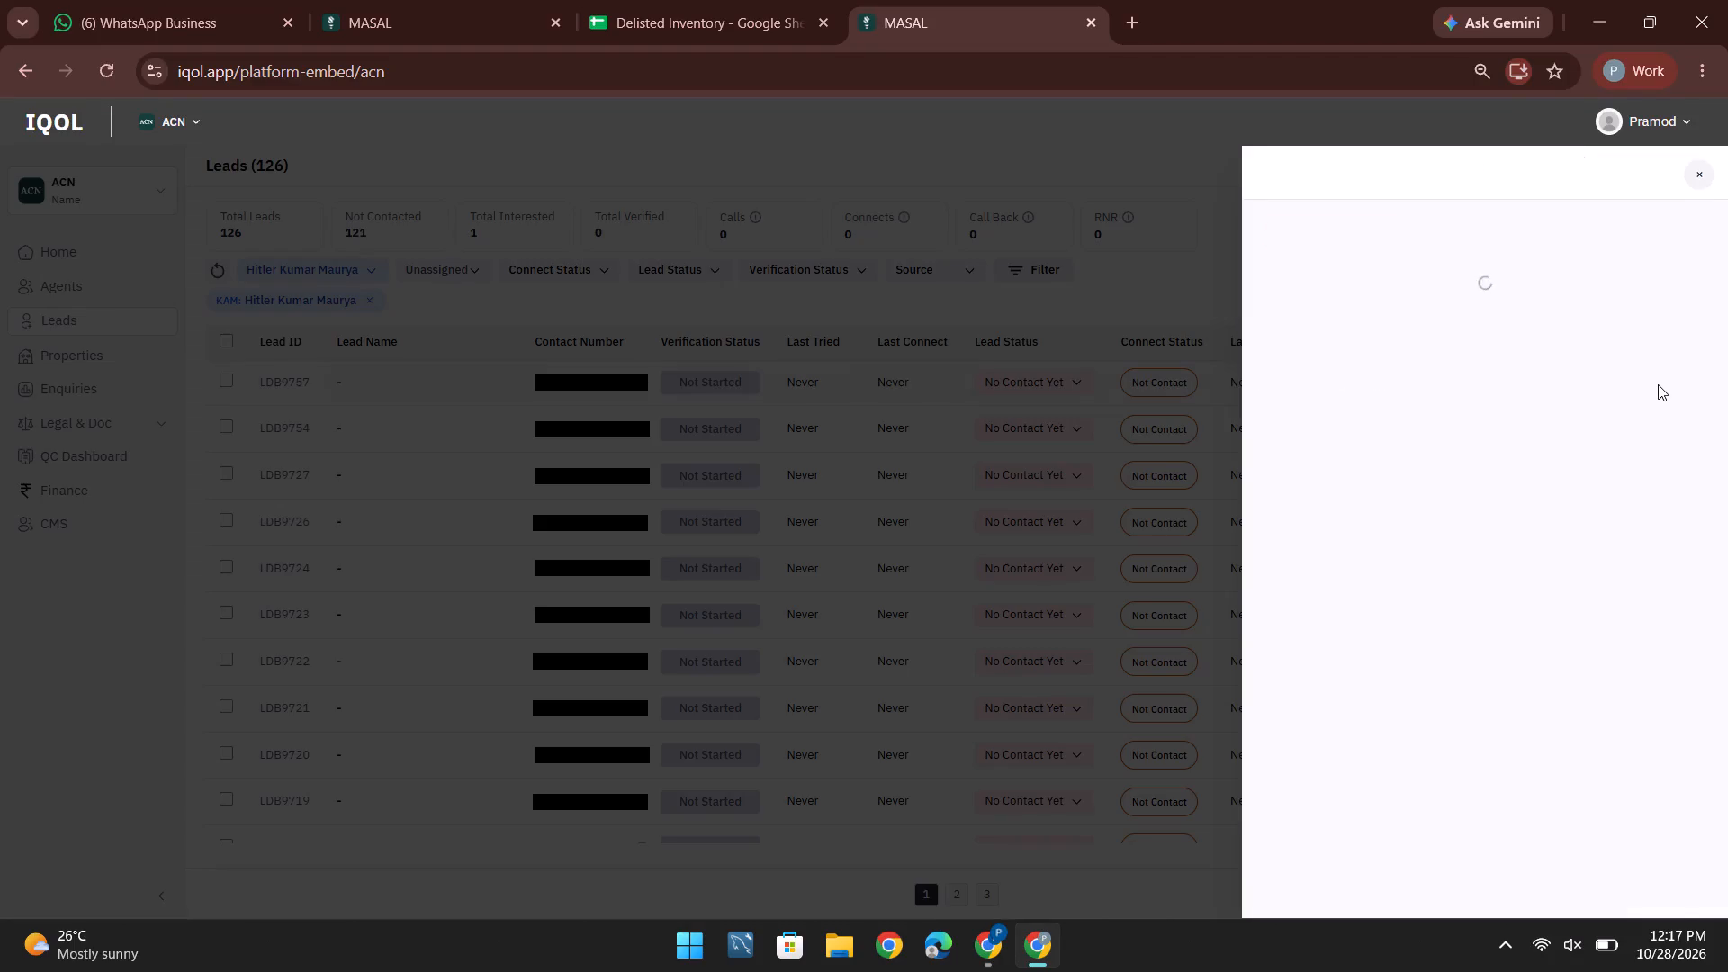
{"action": "left_click", "coordinate": [1472, 413]}
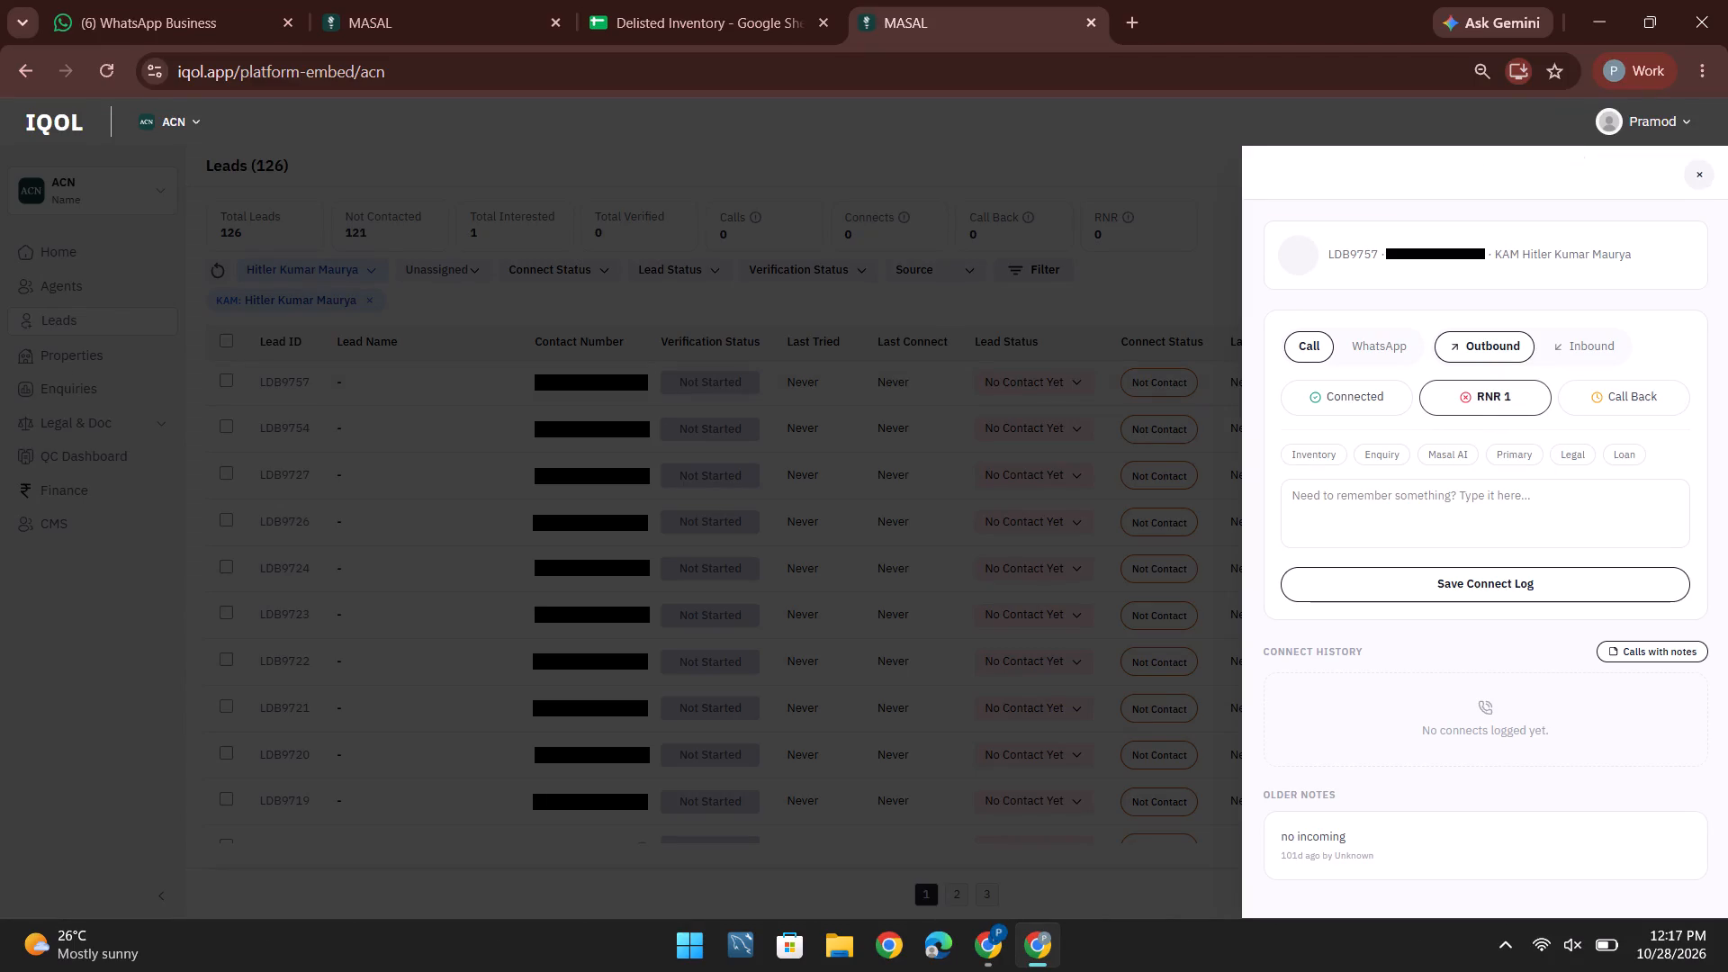
{"action": "left_click", "coordinate": [1399, 519]}
{"action": "type", "text": "no incoming"}
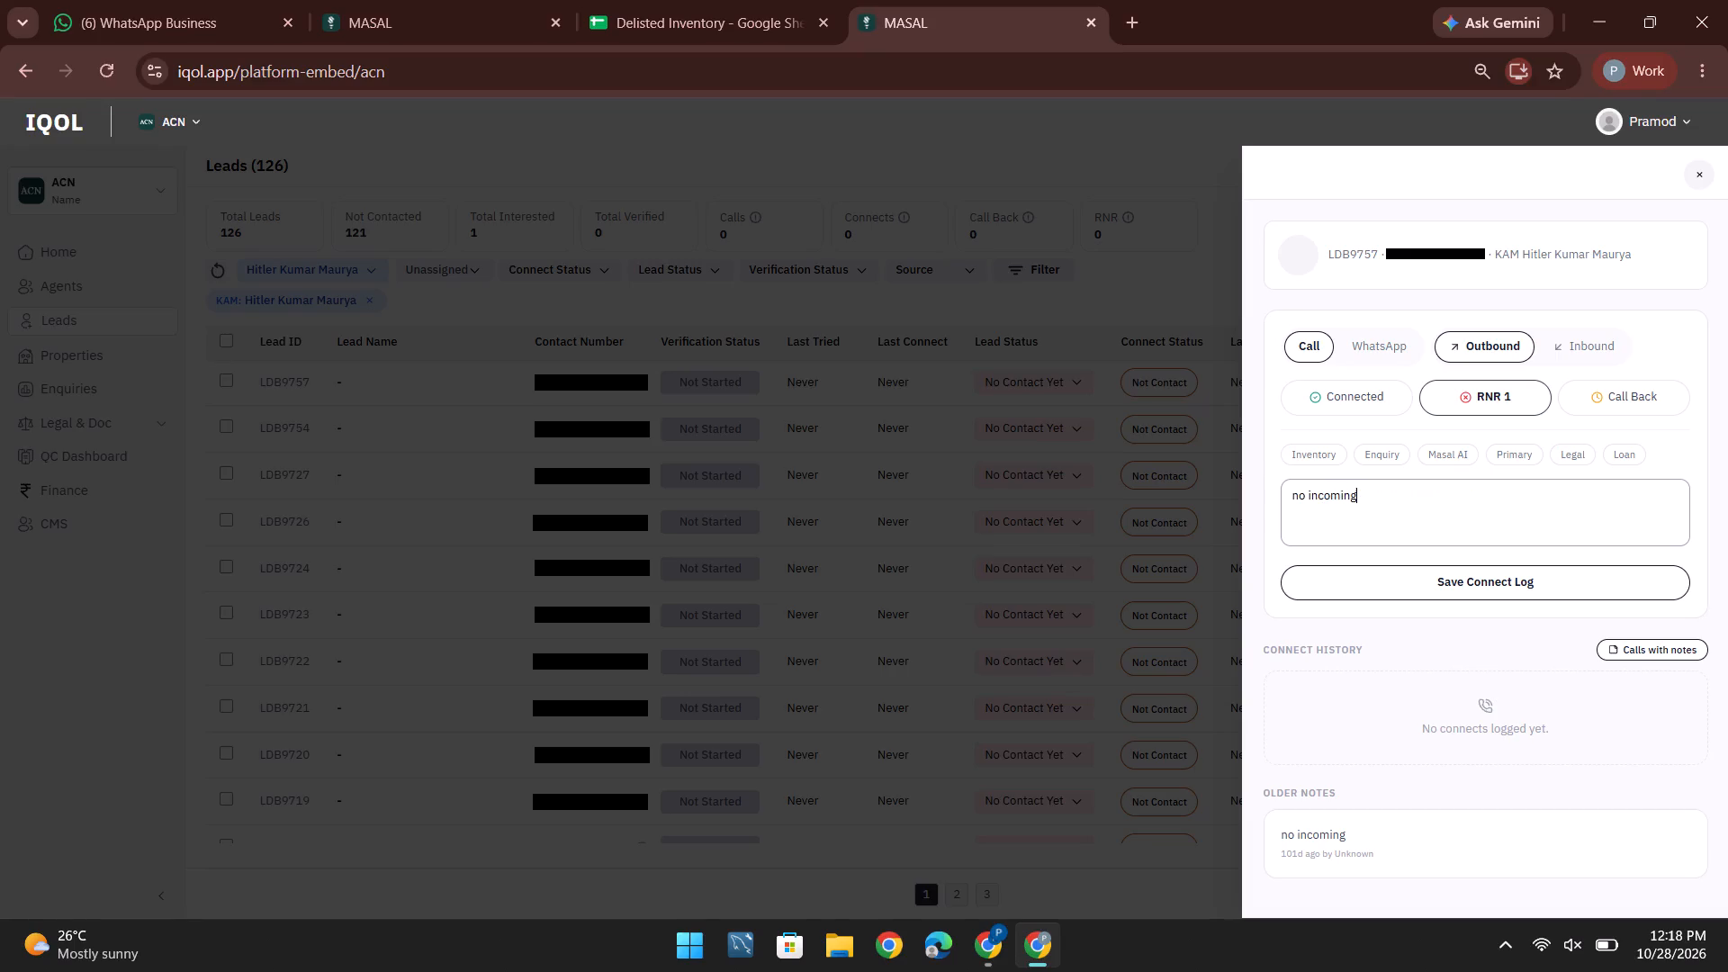
{"action": "left_click", "coordinate": [1417, 587]}
{"action": "left_click", "coordinate": [1118, 871]}
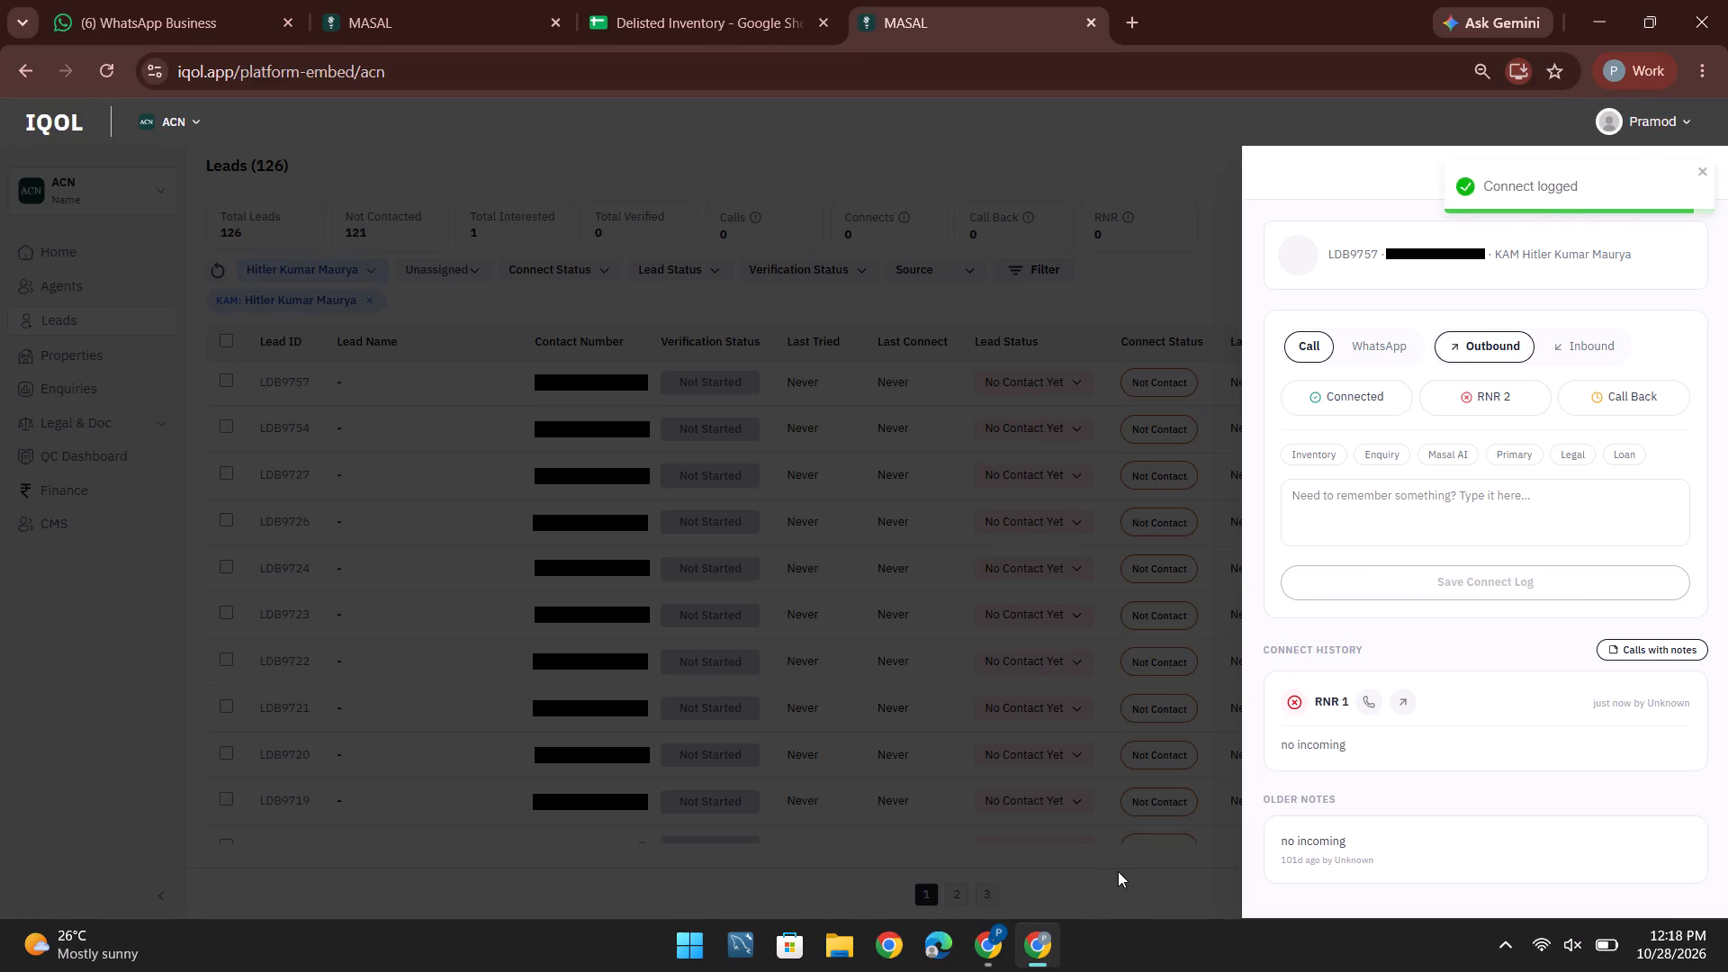
{"action": "scroll", "coordinate": [1231, 720], "scroll_direction": "right", "scroll_amount": 2}
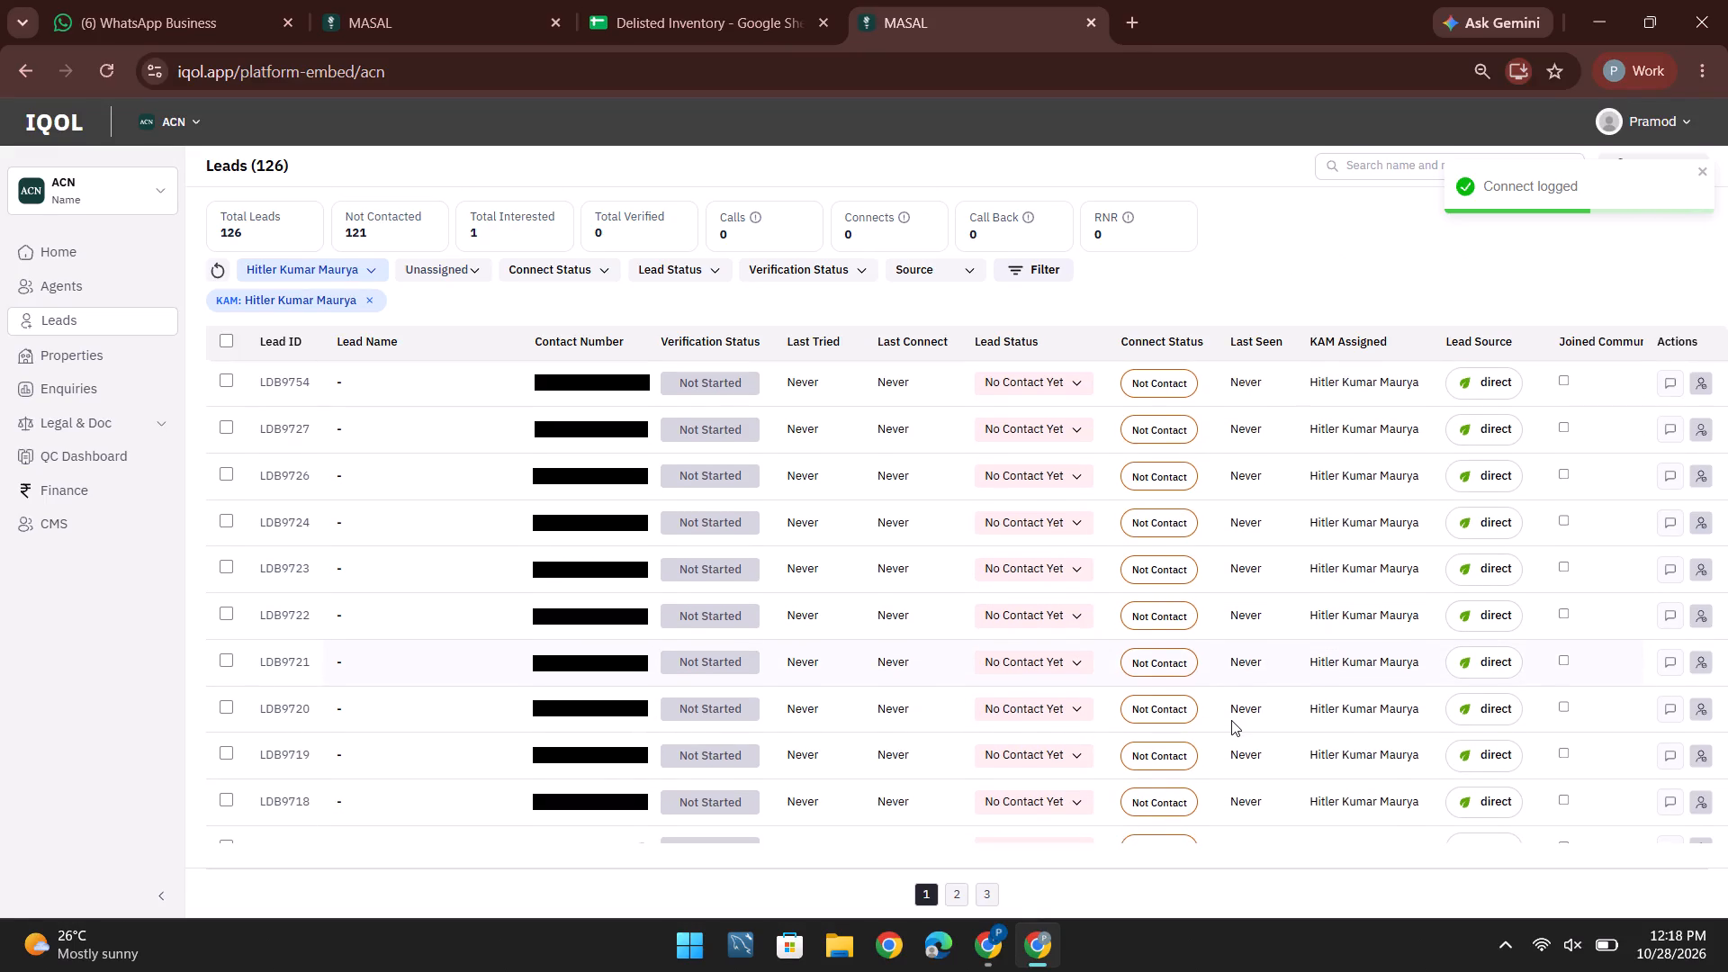
{"action": "scroll", "coordinate": [1231, 720], "scroll_direction": "right", "scroll_amount": 1}
{"action": "scroll", "coordinate": [1231, 720], "scroll_direction": "up", "scroll_amount": 1}
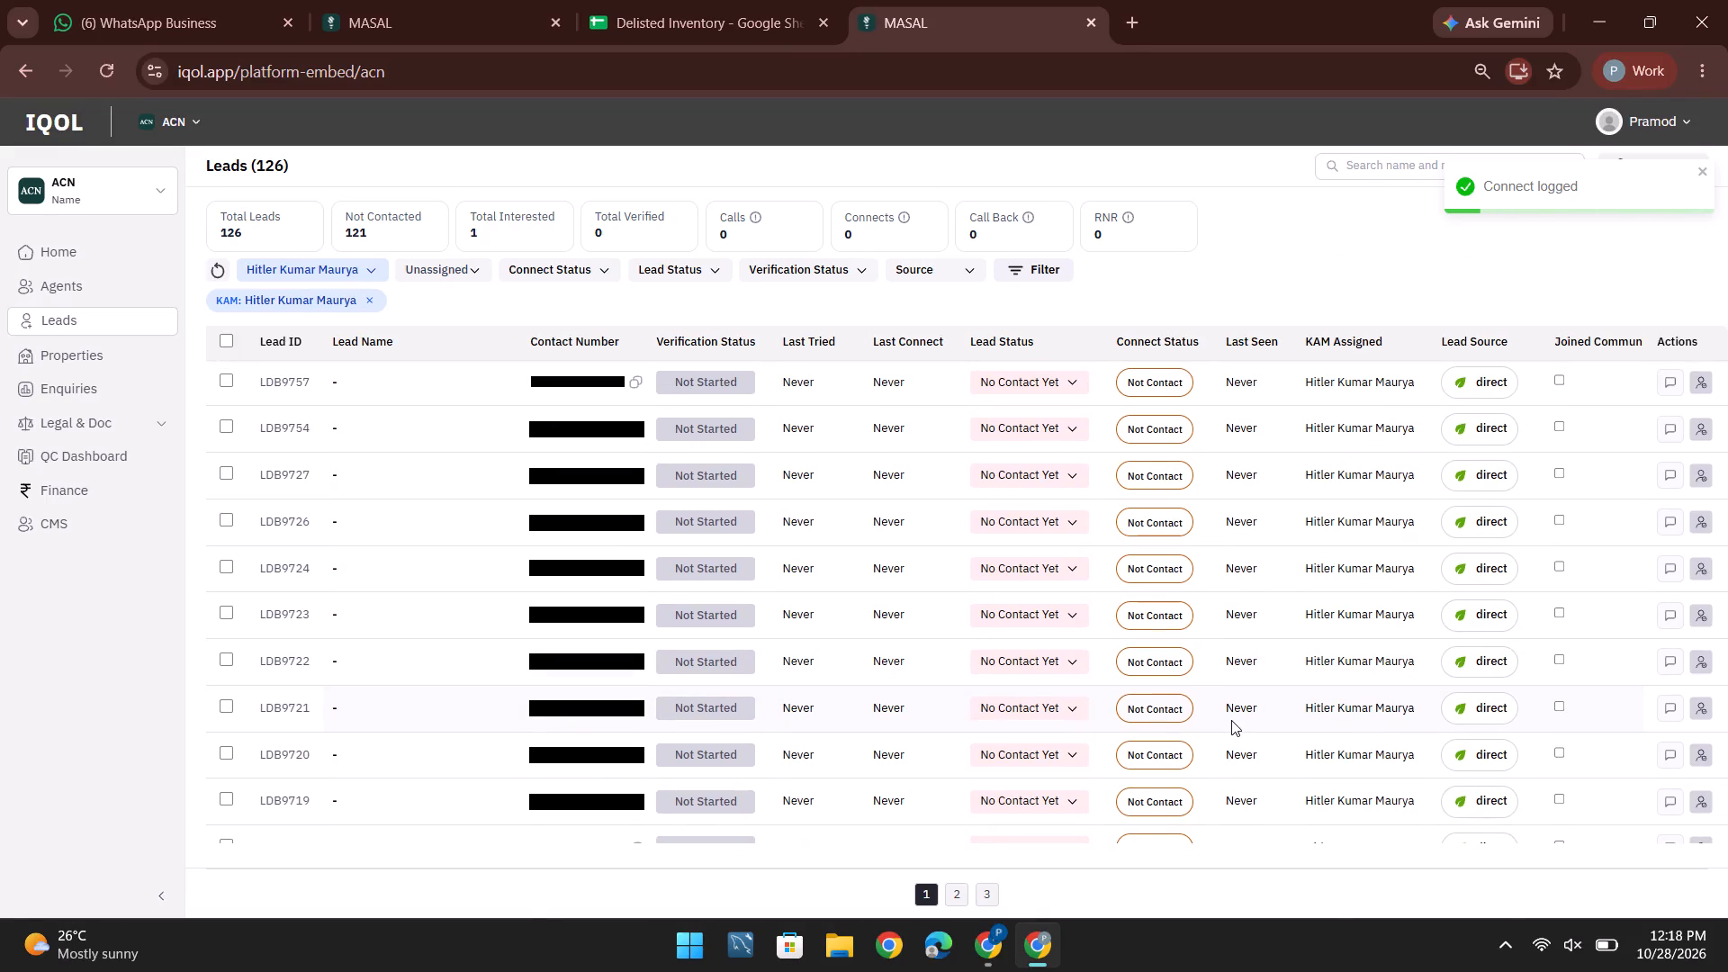
{"action": "scroll", "coordinate": [1462, 552], "scroll_direction": "down", "scroll_amount": 1}
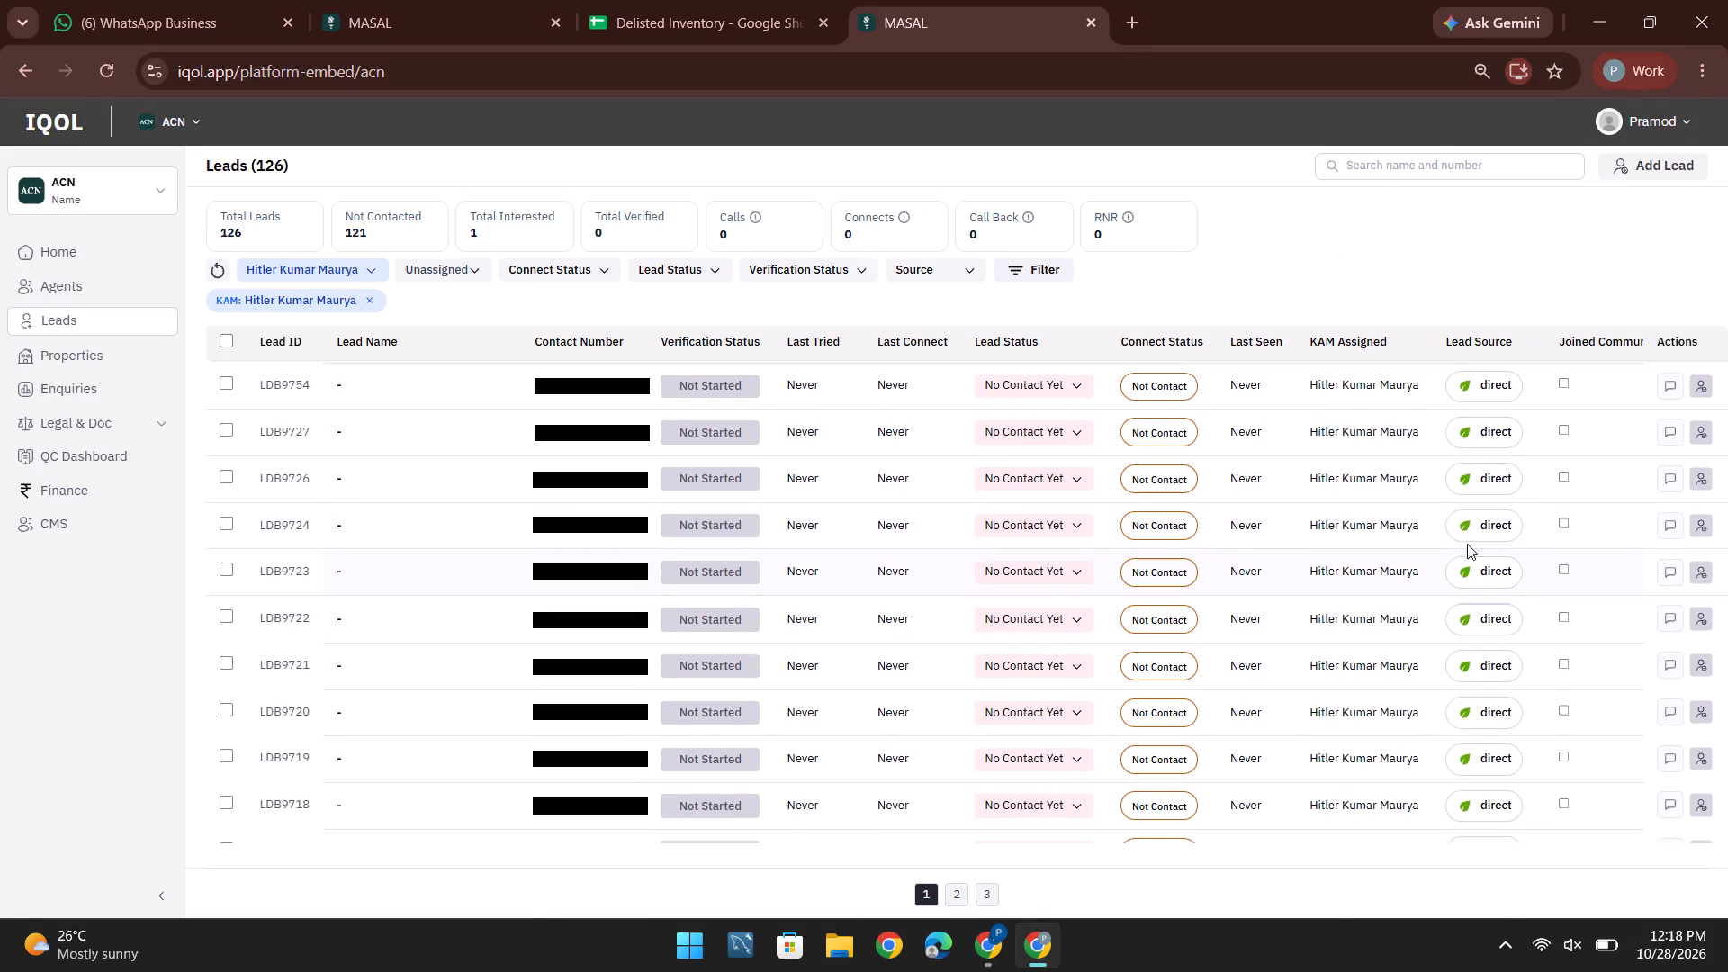
{"action": "left_click", "coordinate": [1666, 388]}
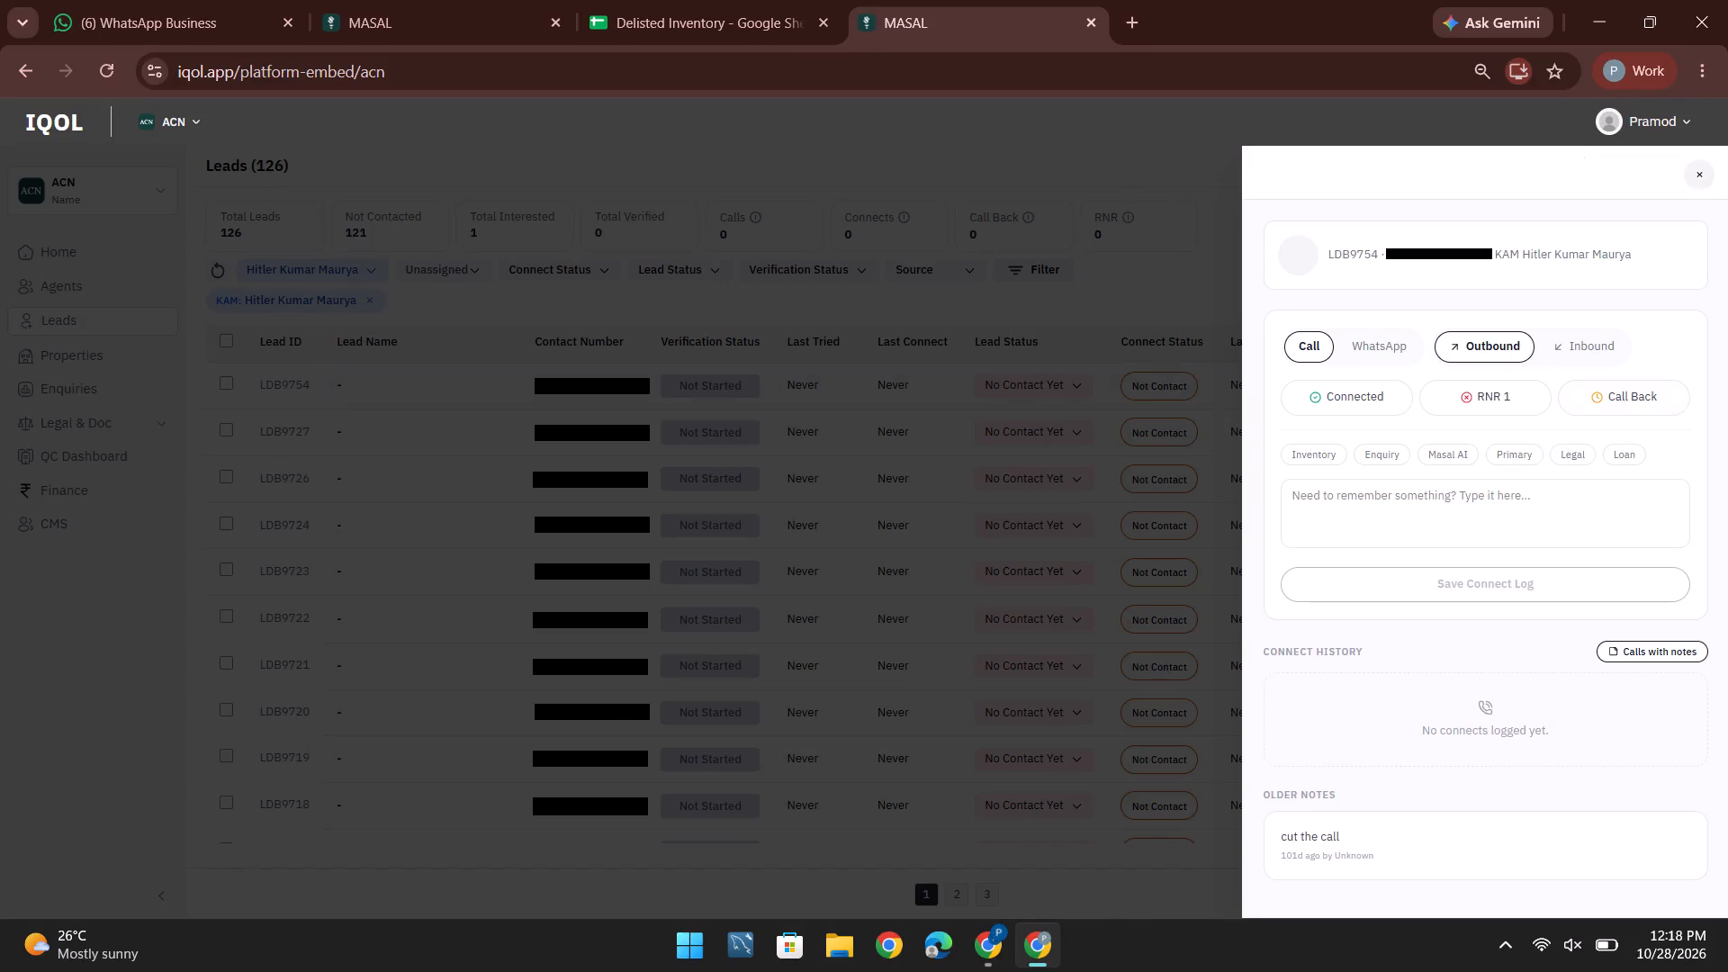
{"action": "left_click", "coordinate": [1181, 914]}
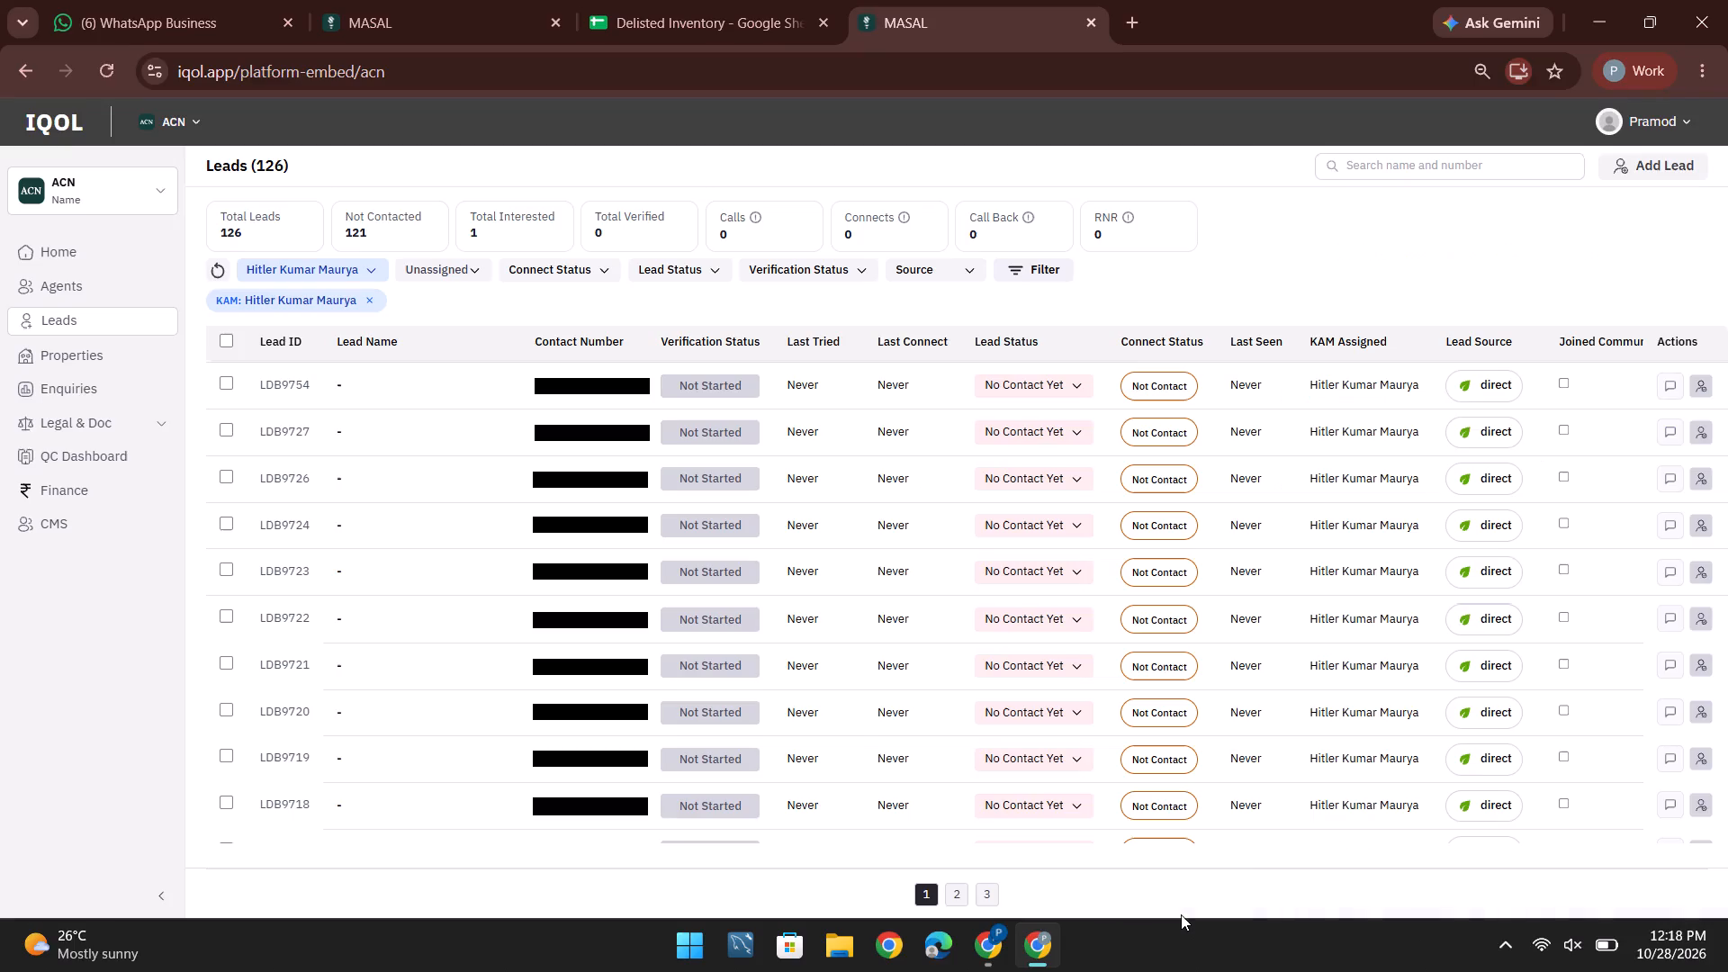
{"action": "scroll", "coordinate": [1266, 808], "scroll_direction": "right", "scroll_amount": 1}
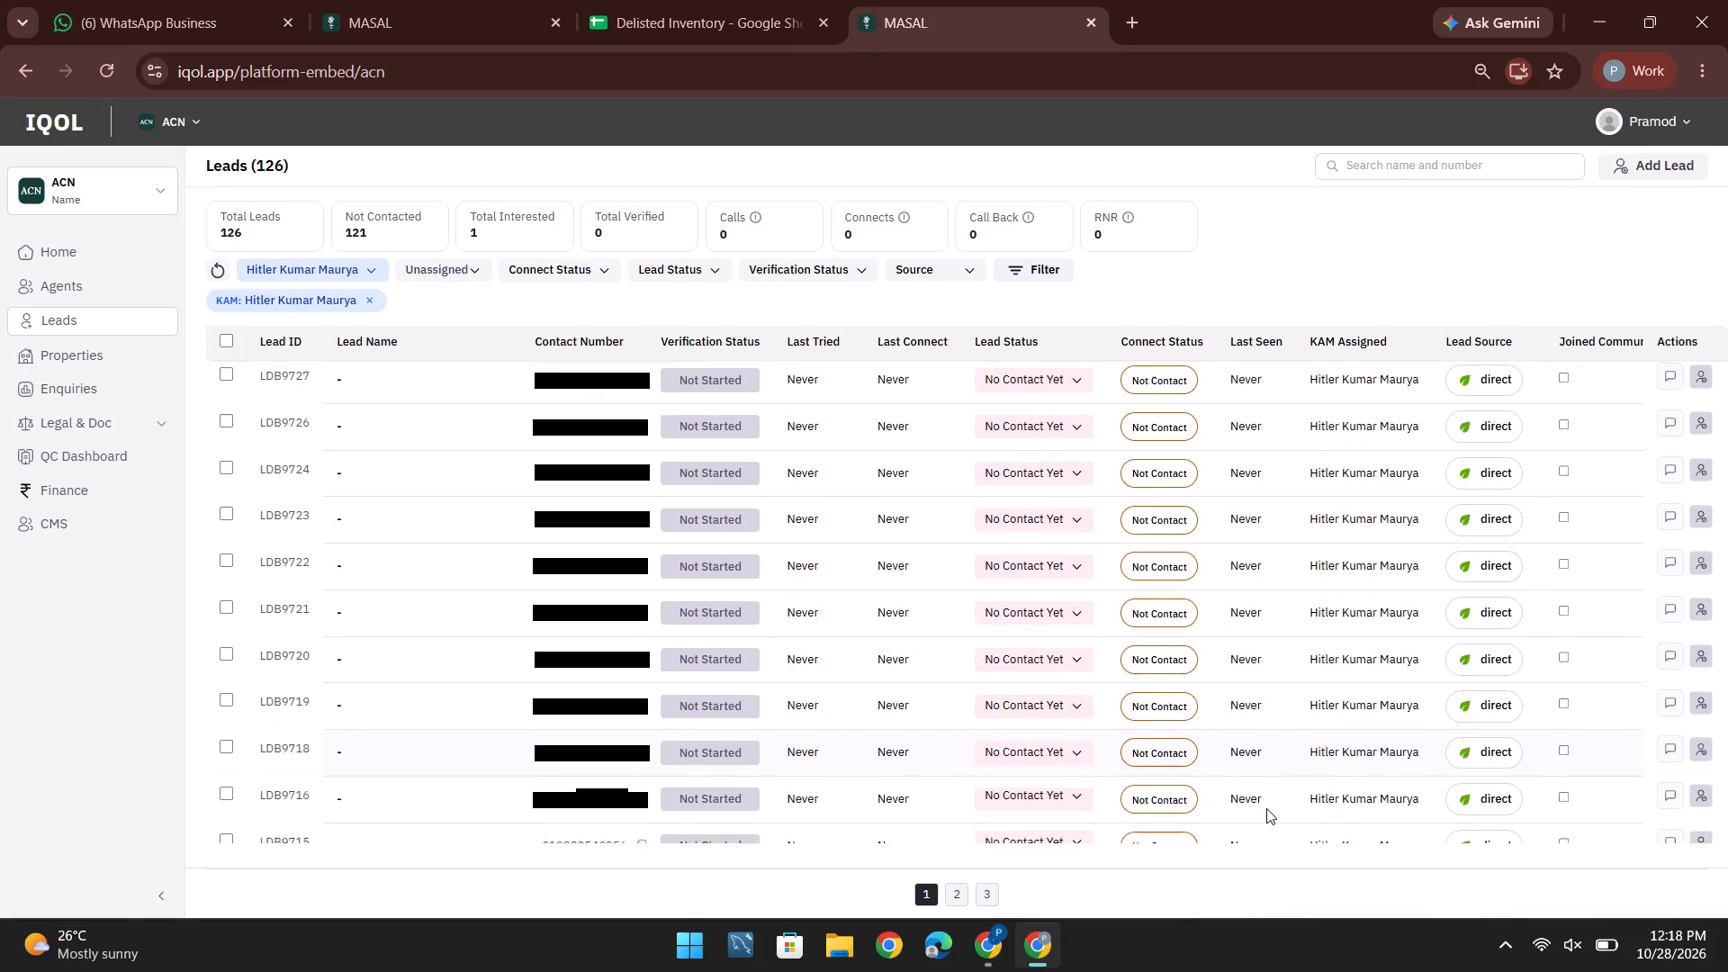
{"action": "scroll", "coordinate": [1266, 808], "scroll_direction": "right", "scroll_amount": 1}
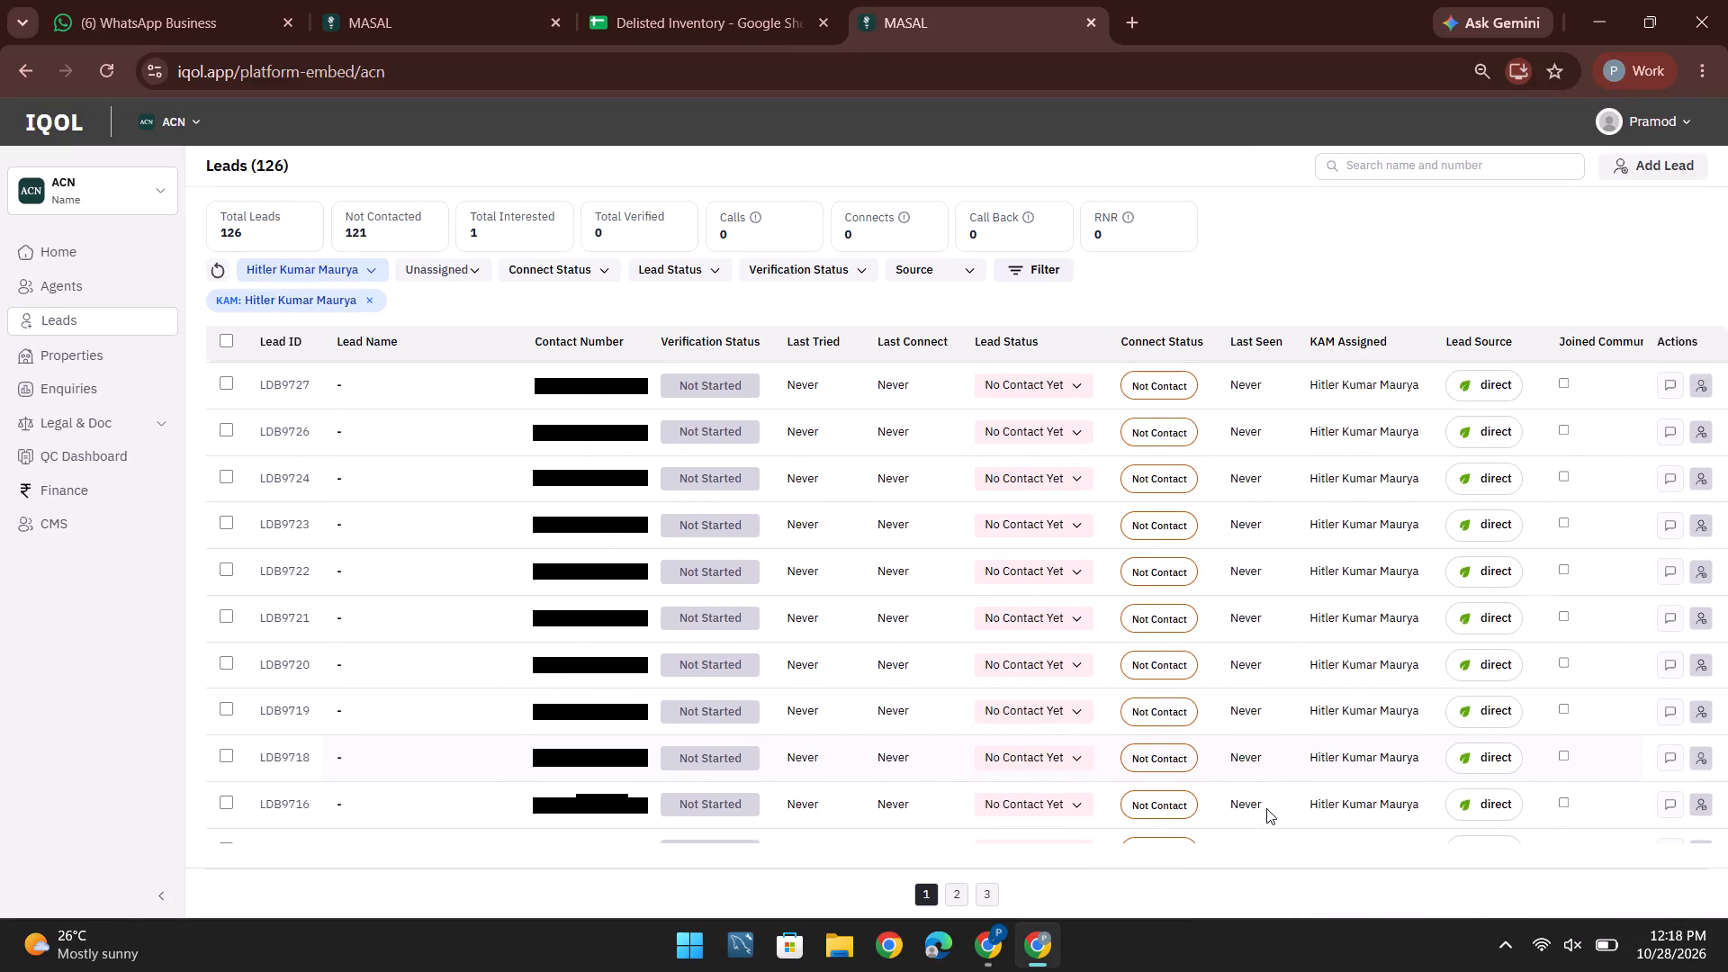
{"action": "left_click", "coordinate": [1663, 393]}
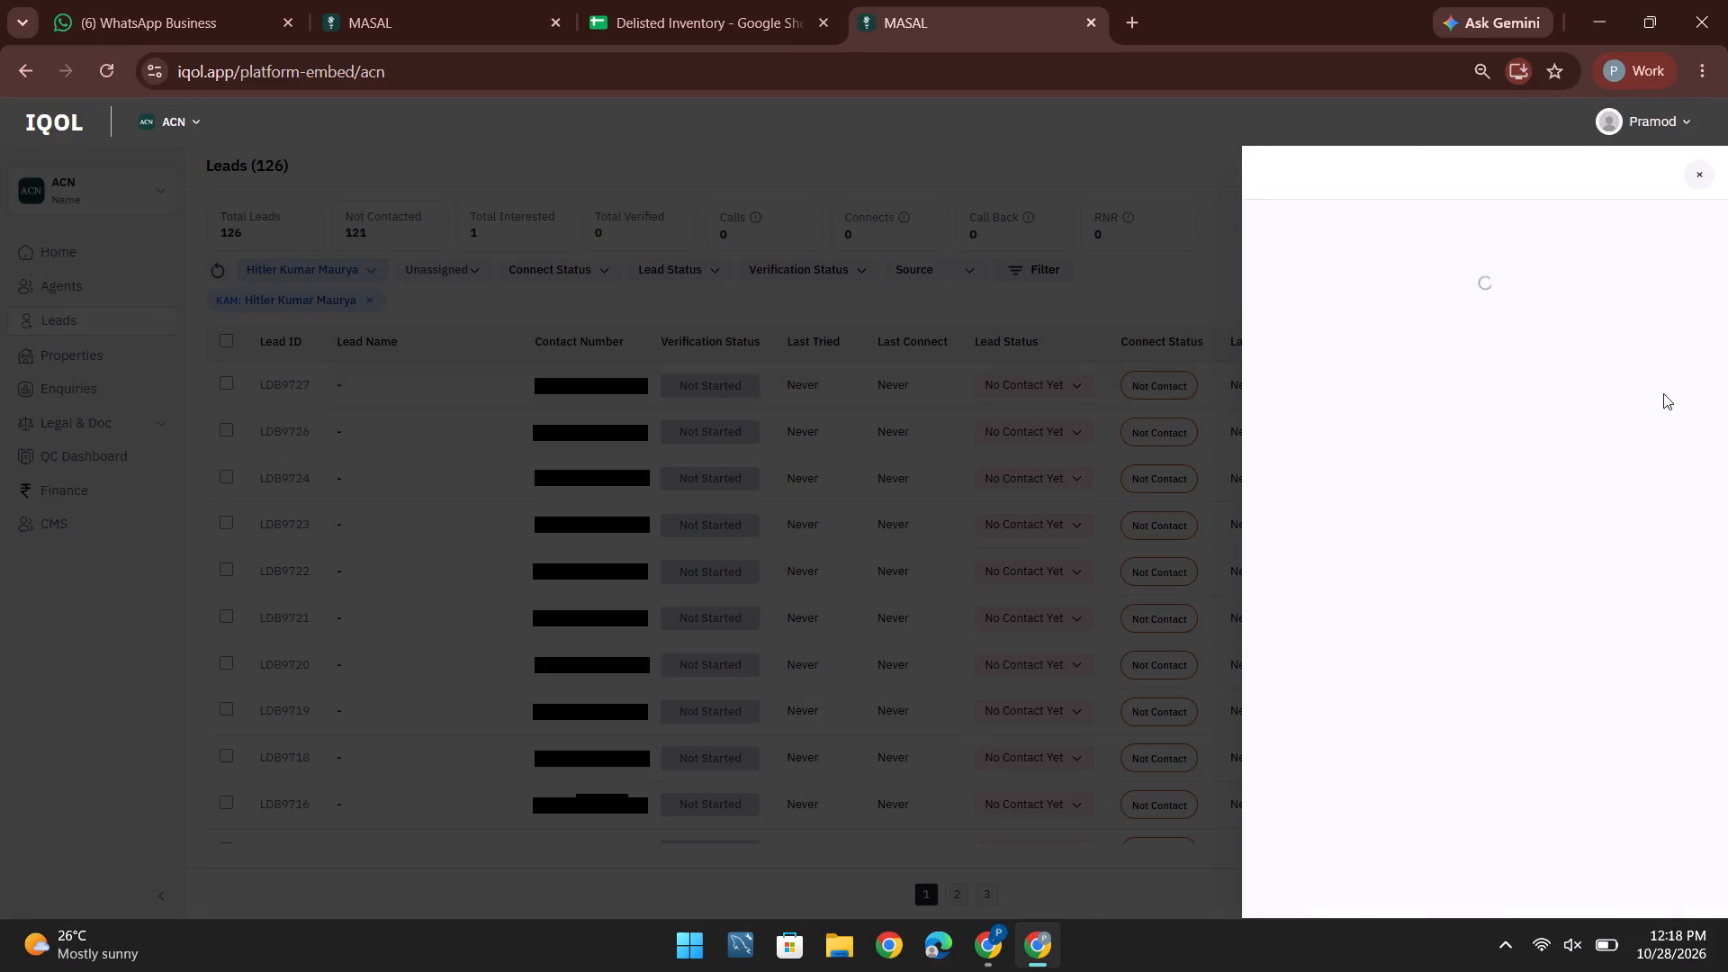
{"action": "left_click", "coordinate": [1199, 869]}
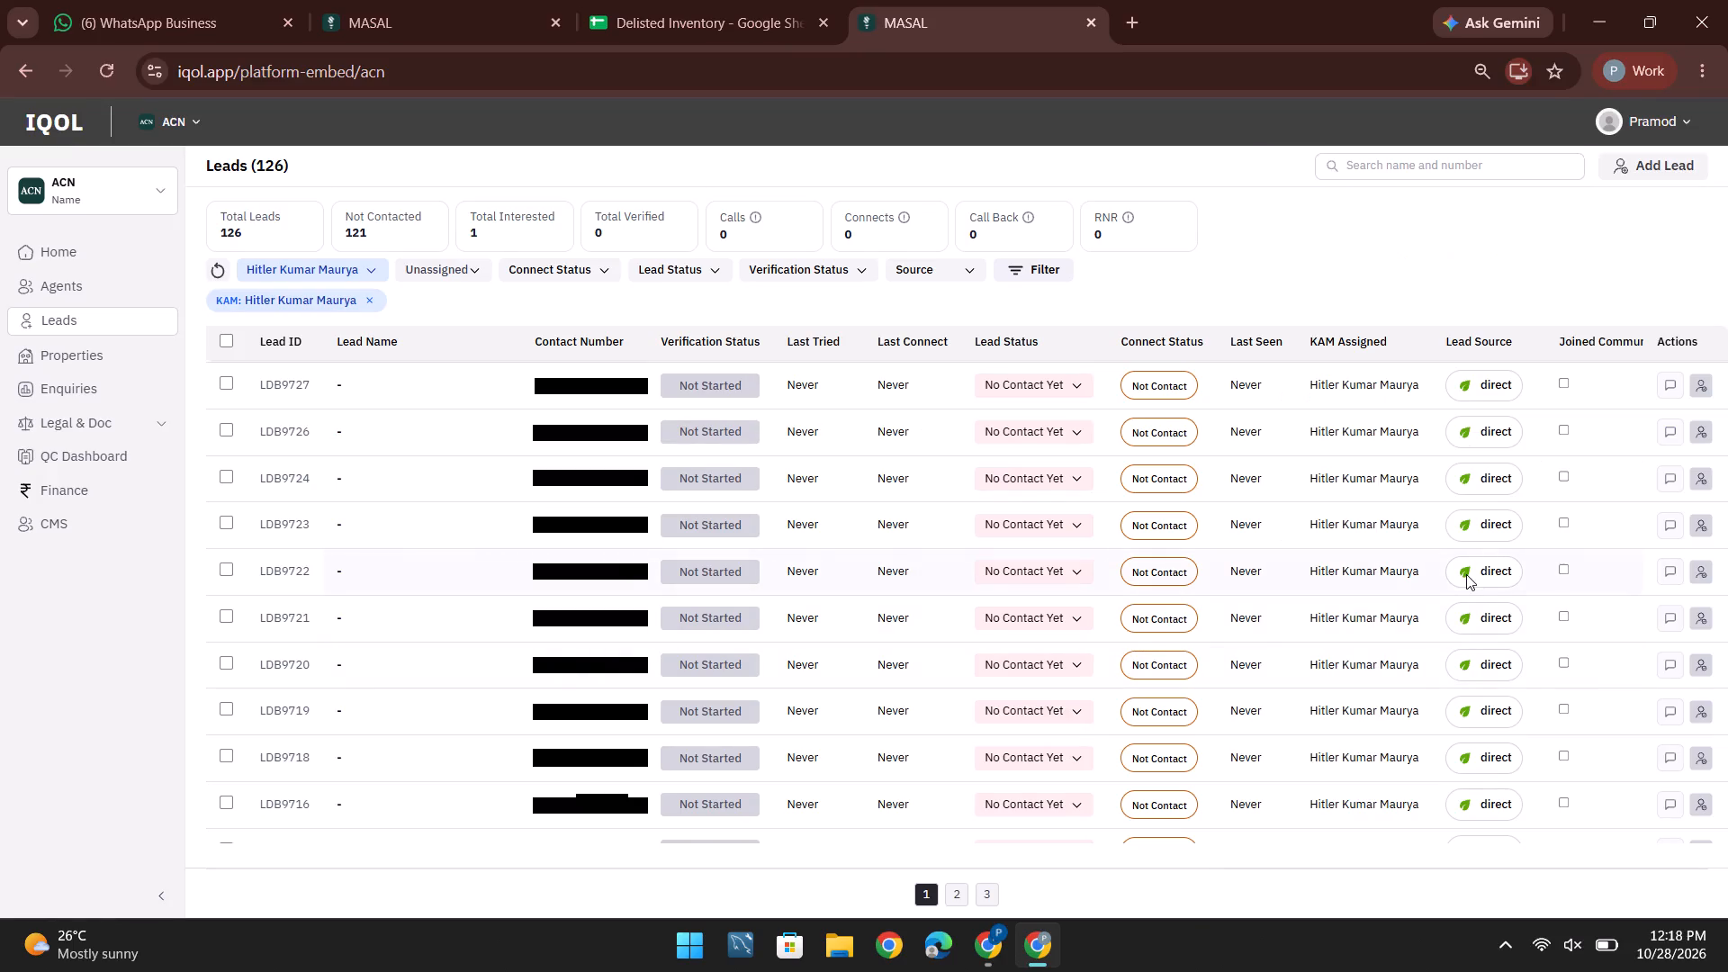
{"action": "left_click", "coordinate": [1713, 393]}
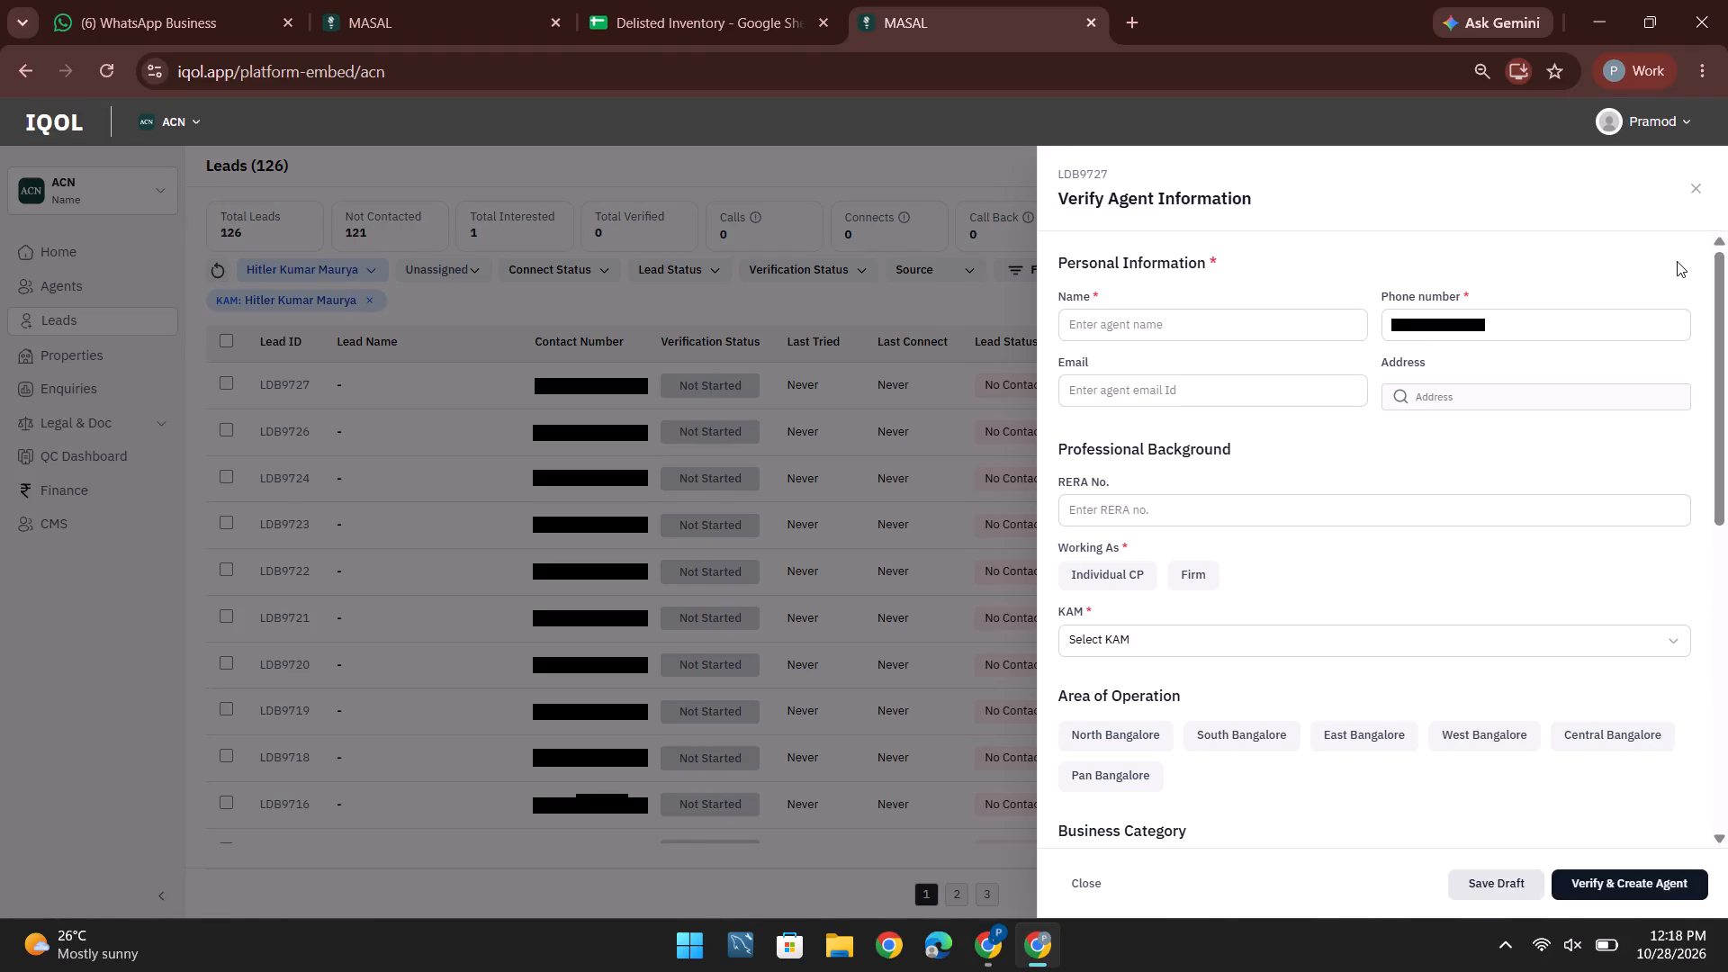
{"action": "left_click", "coordinate": [1698, 196]}
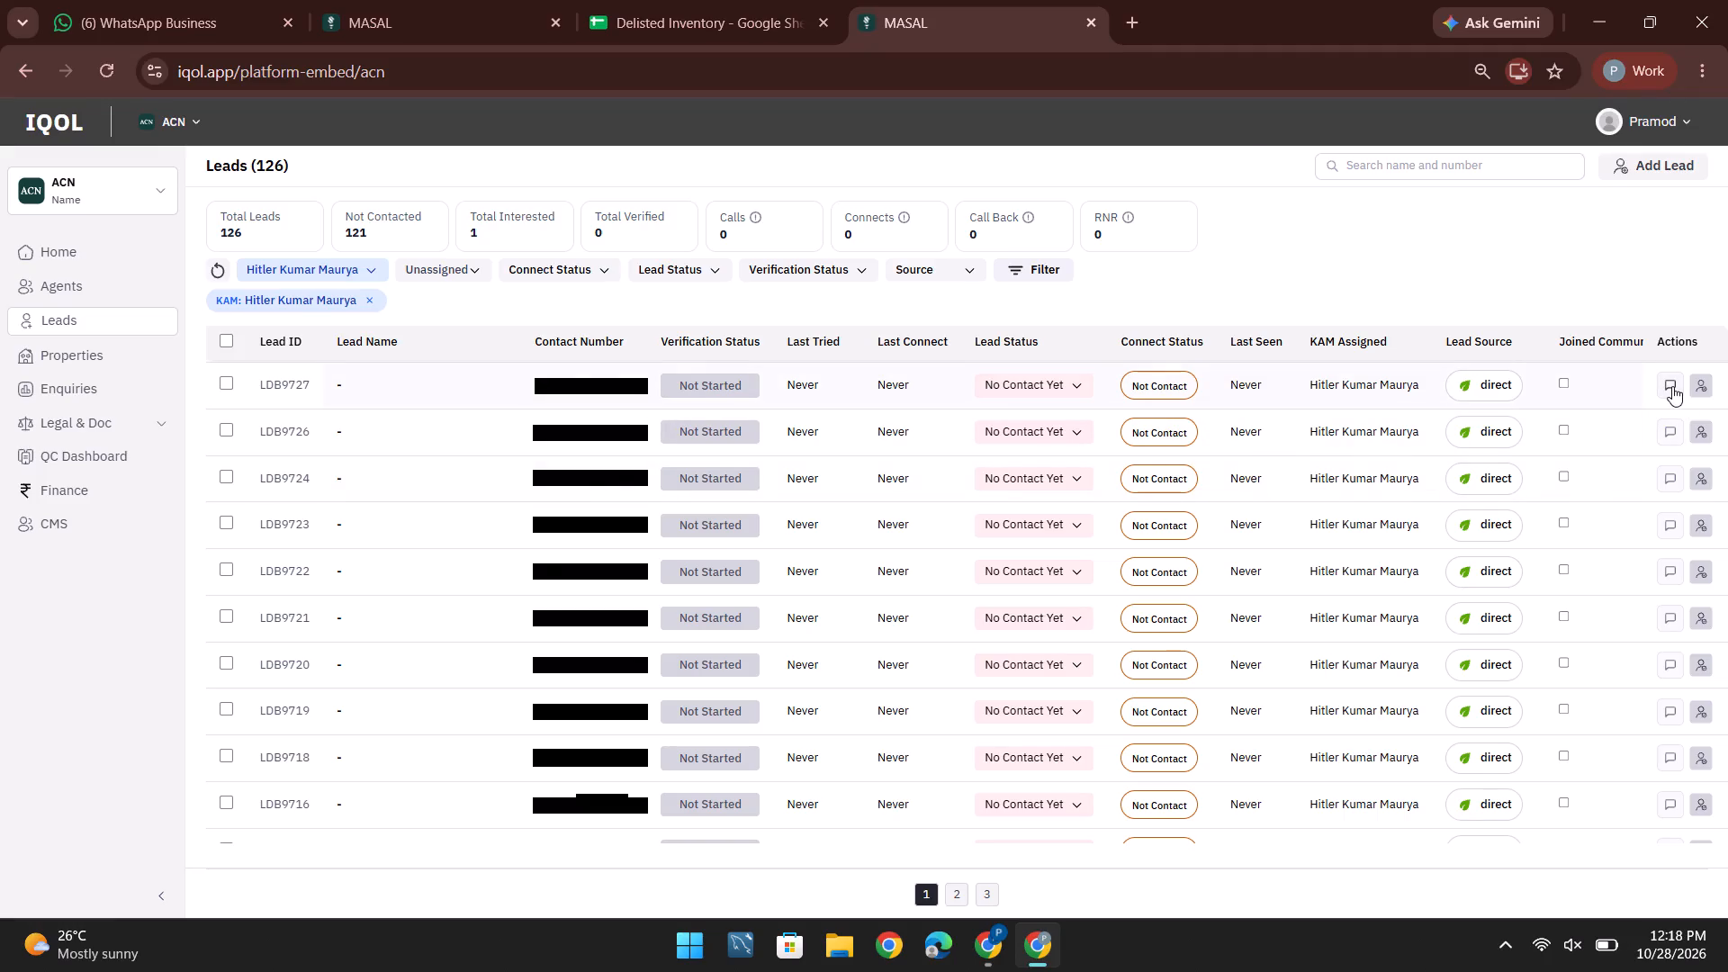
{"action": "left_click", "coordinate": [1672, 386]}
{"action": "left_click", "coordinate": [1623, 445]}
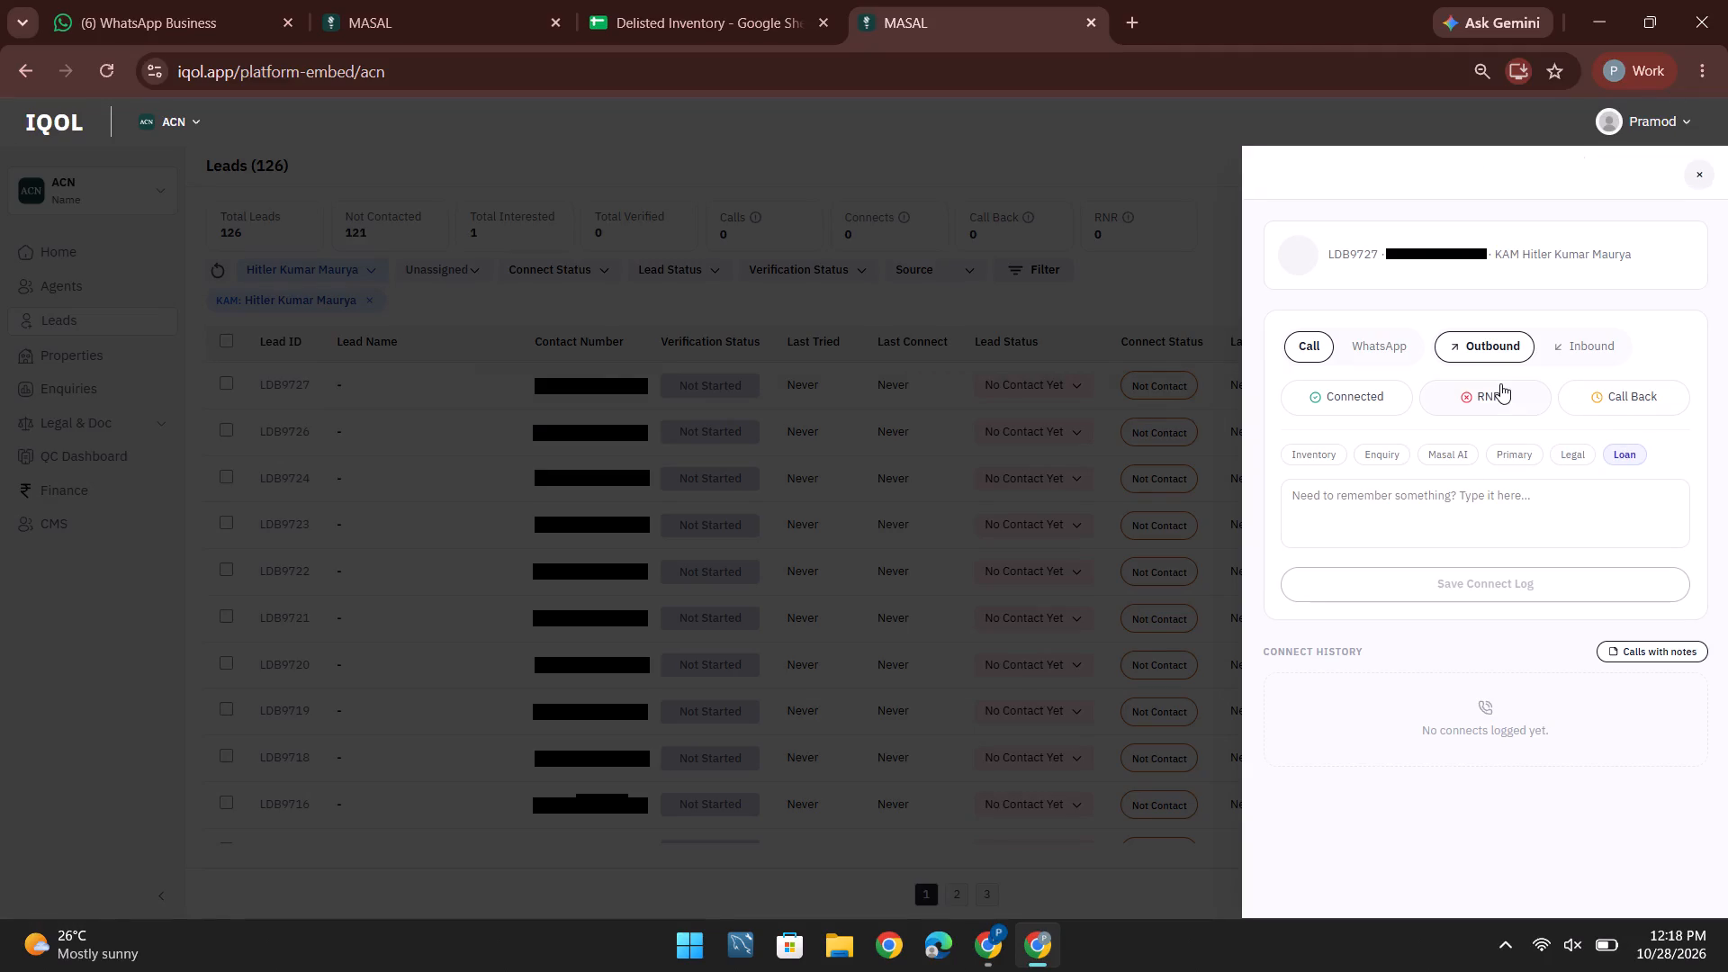
{"action": "left_click", "coordinate": [1458, 400]}
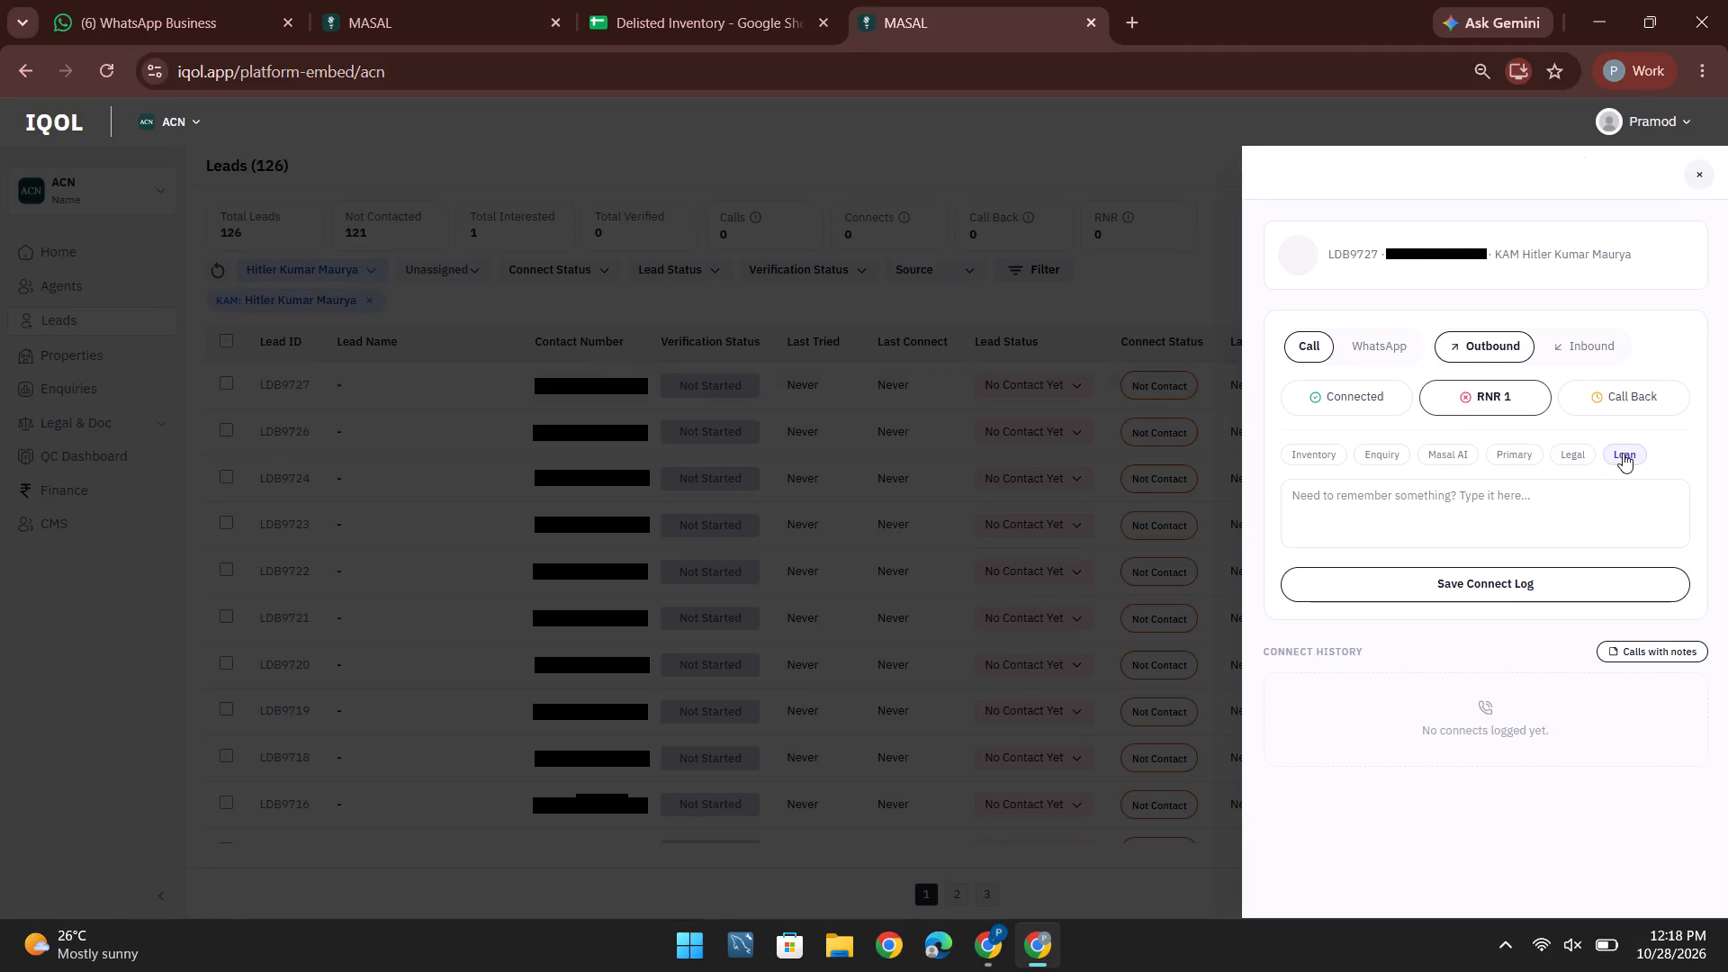
{"action": "left_click", "coordinate": [1623, 453]}
{"action": "left_click", "coordinate": [1518, 502]}
{"action": "type", "text": "numb"}
{"action": "type", "text": "er does not exists"}
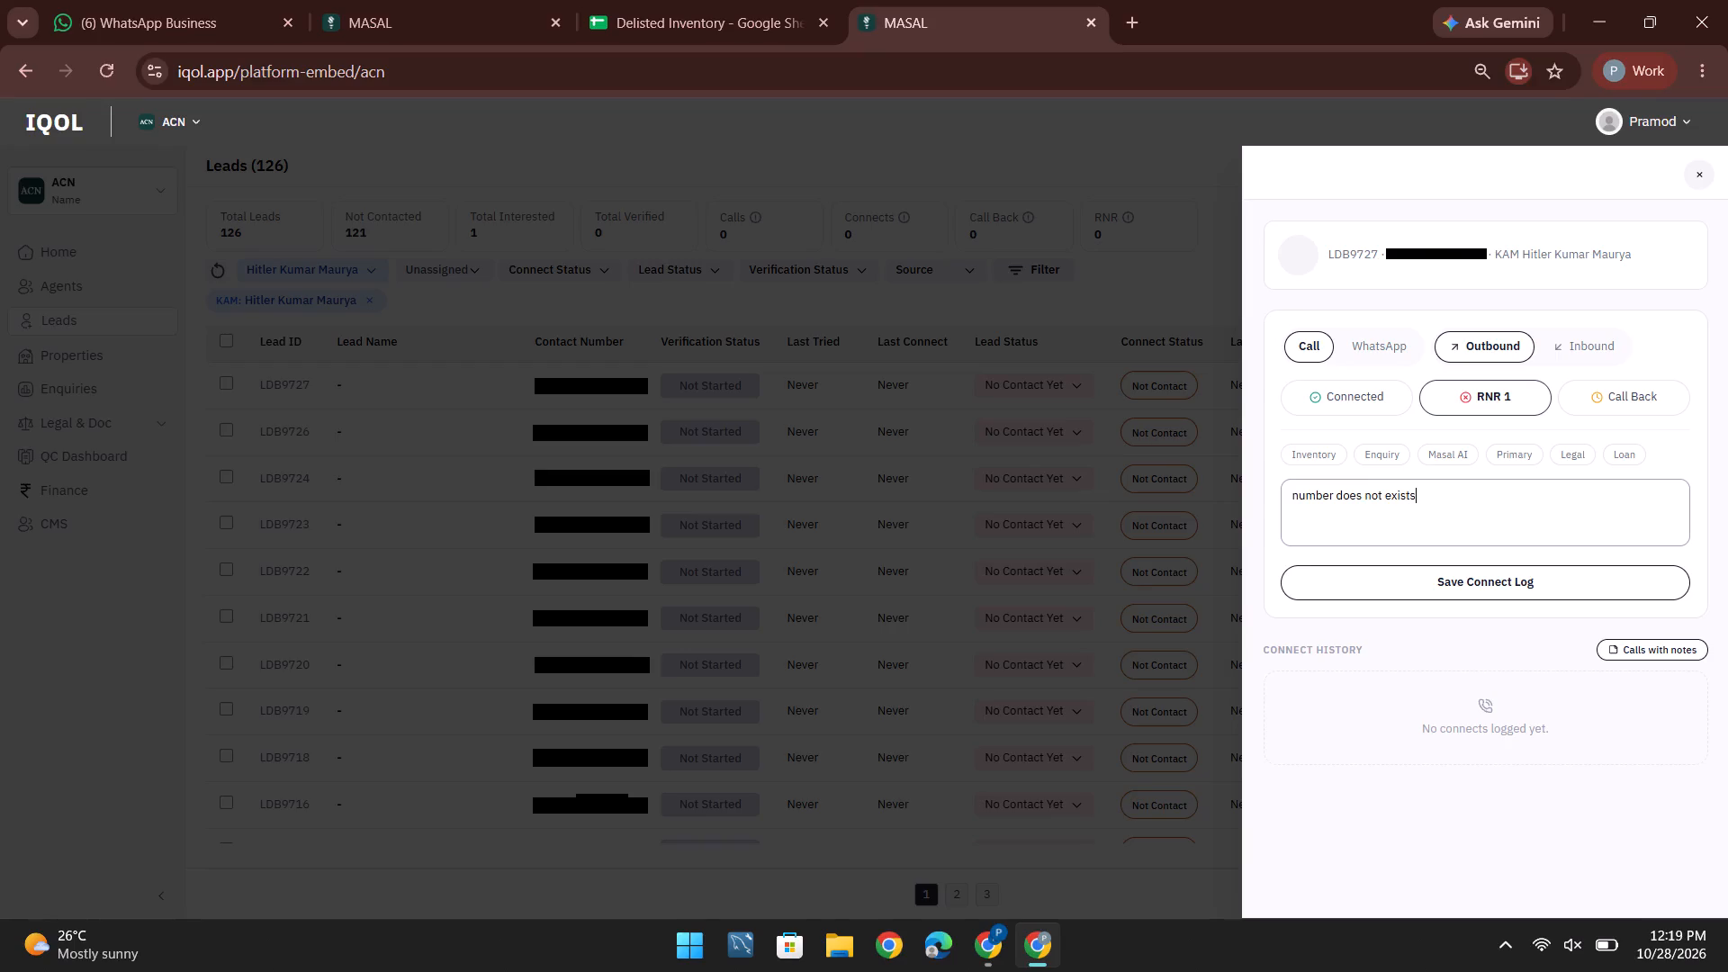
{"action": "left_click", "coordinate": [1502, 565]}
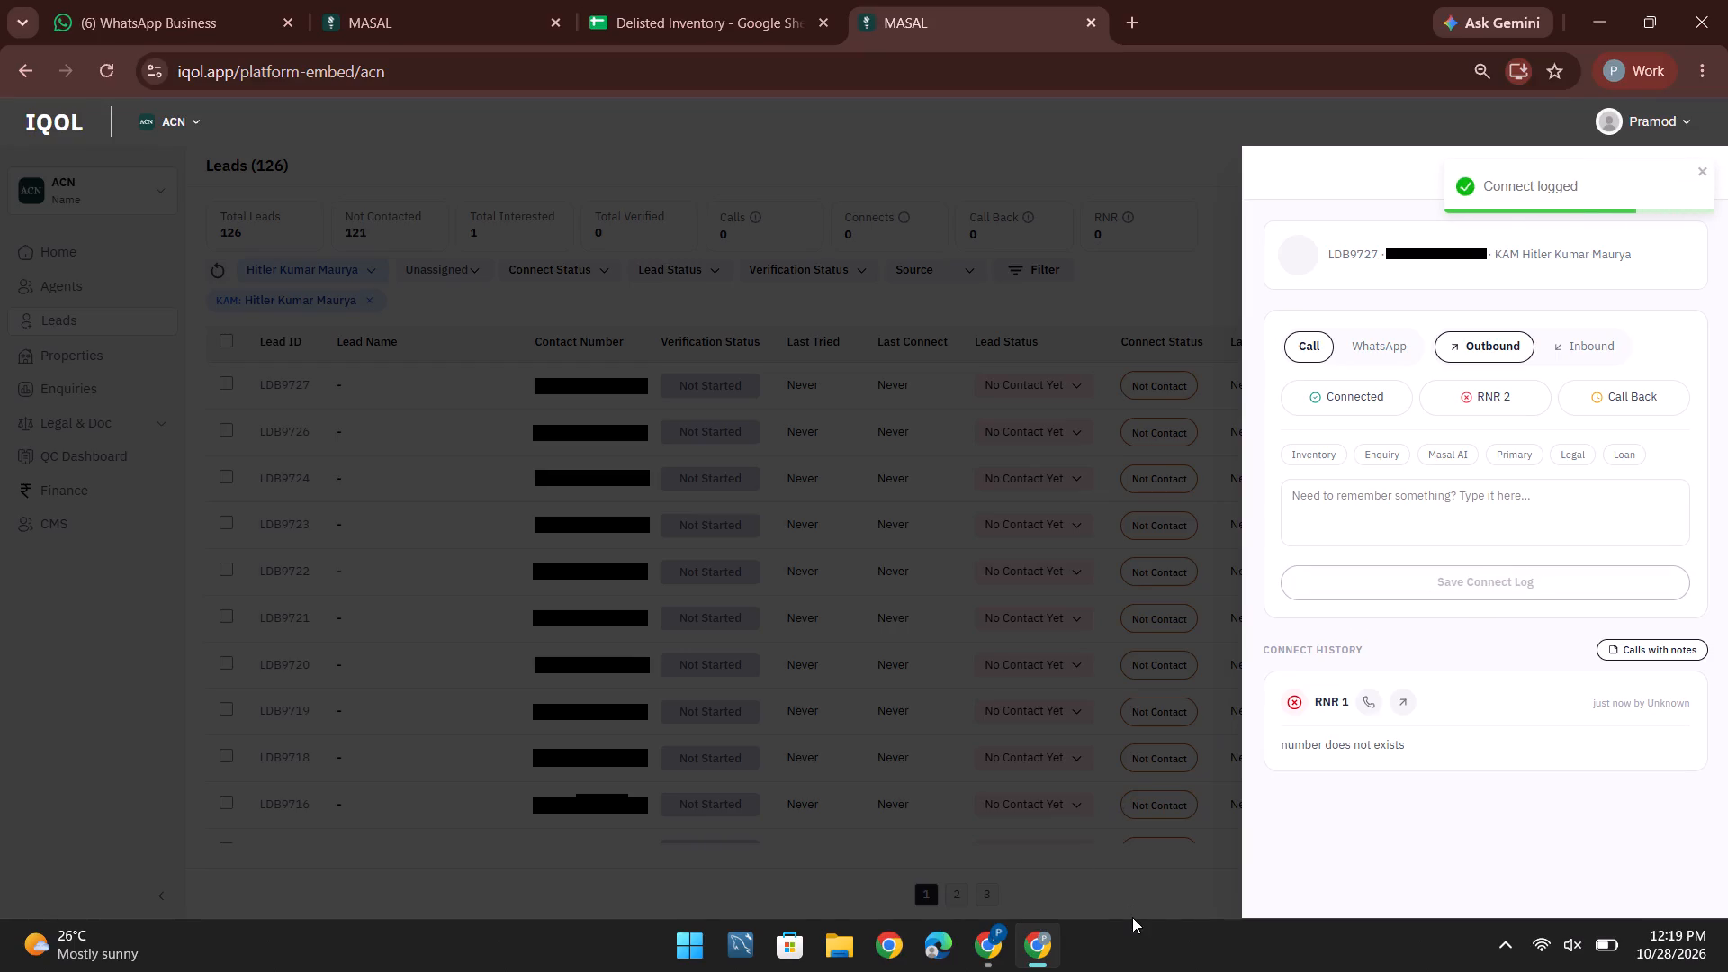
{"action": "left_click", "coordinate": [1200, 888]}
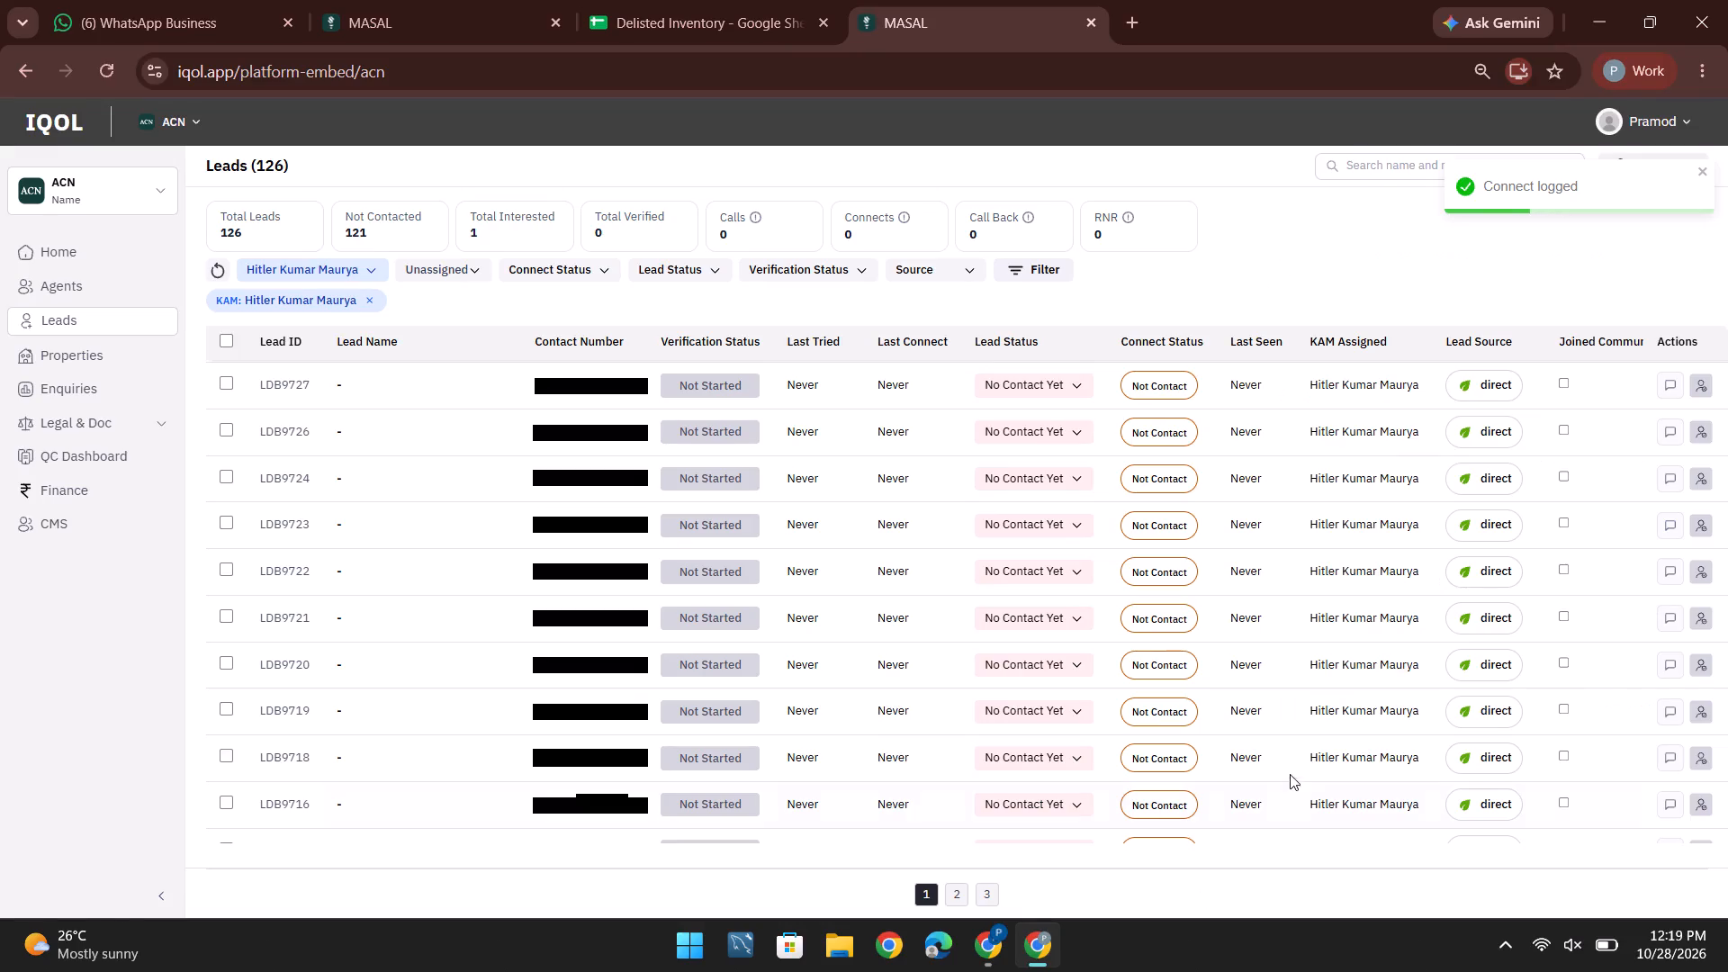
{"action": "scroll", "coordinate": [1299, 769], "scroll_direction": "down", "scroll_amount": 1}
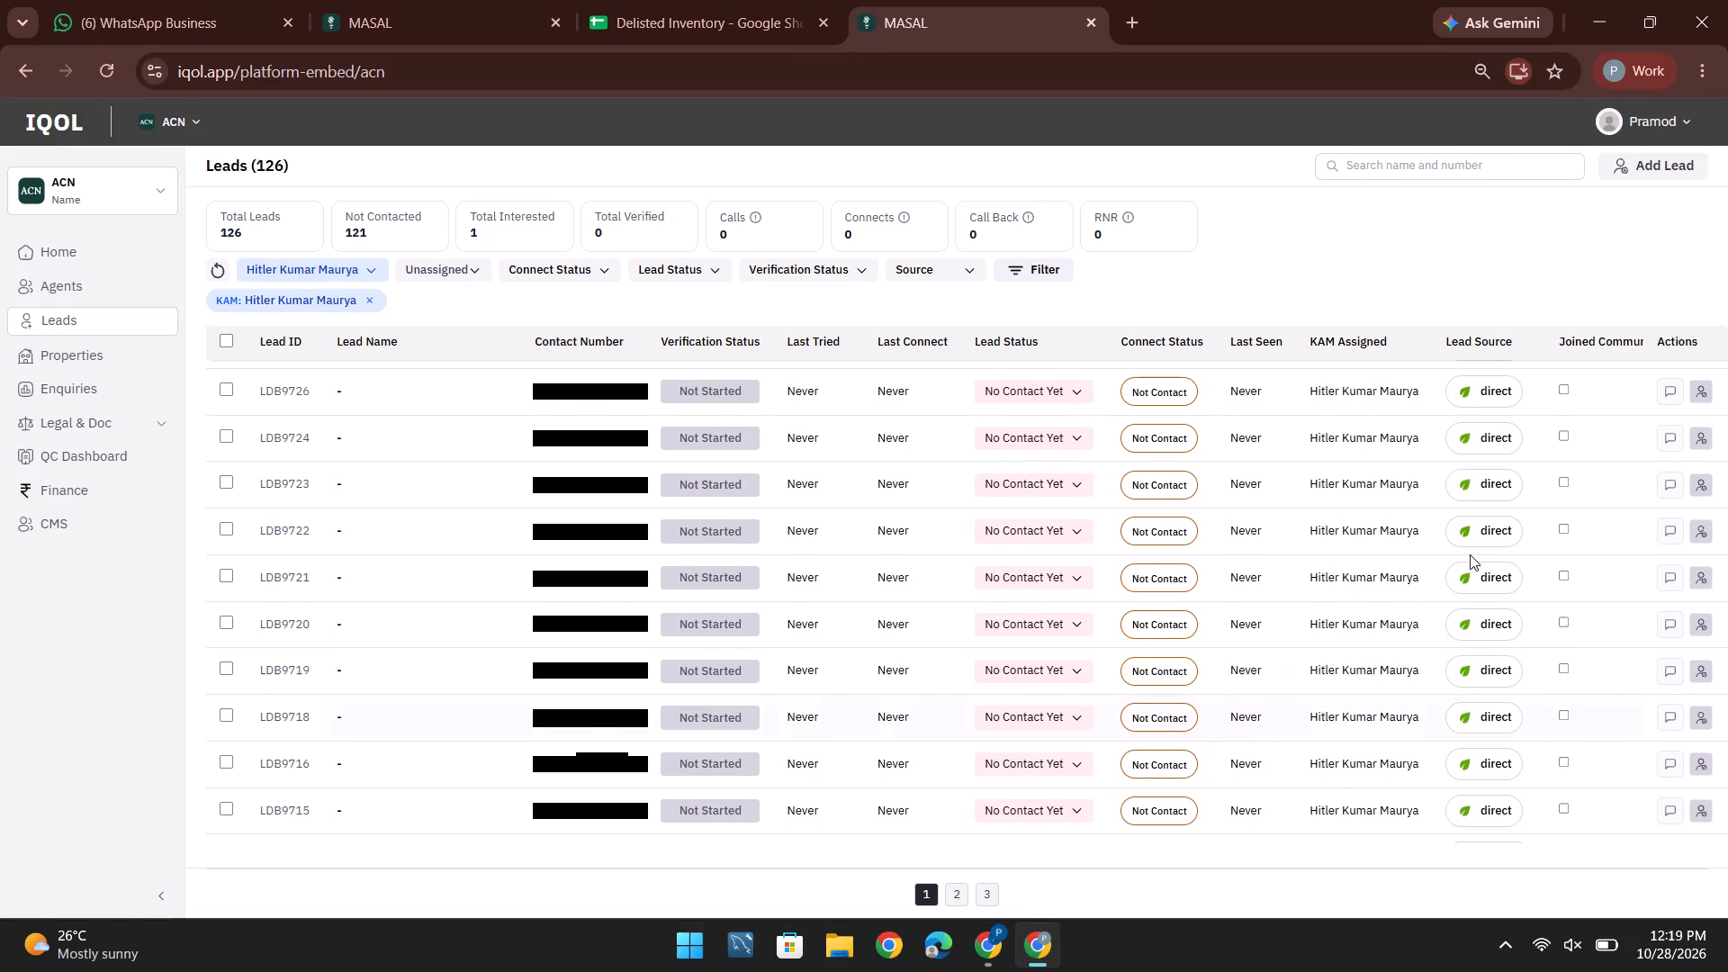
{"action": "left_click", "coordinate": [1664, 394]}
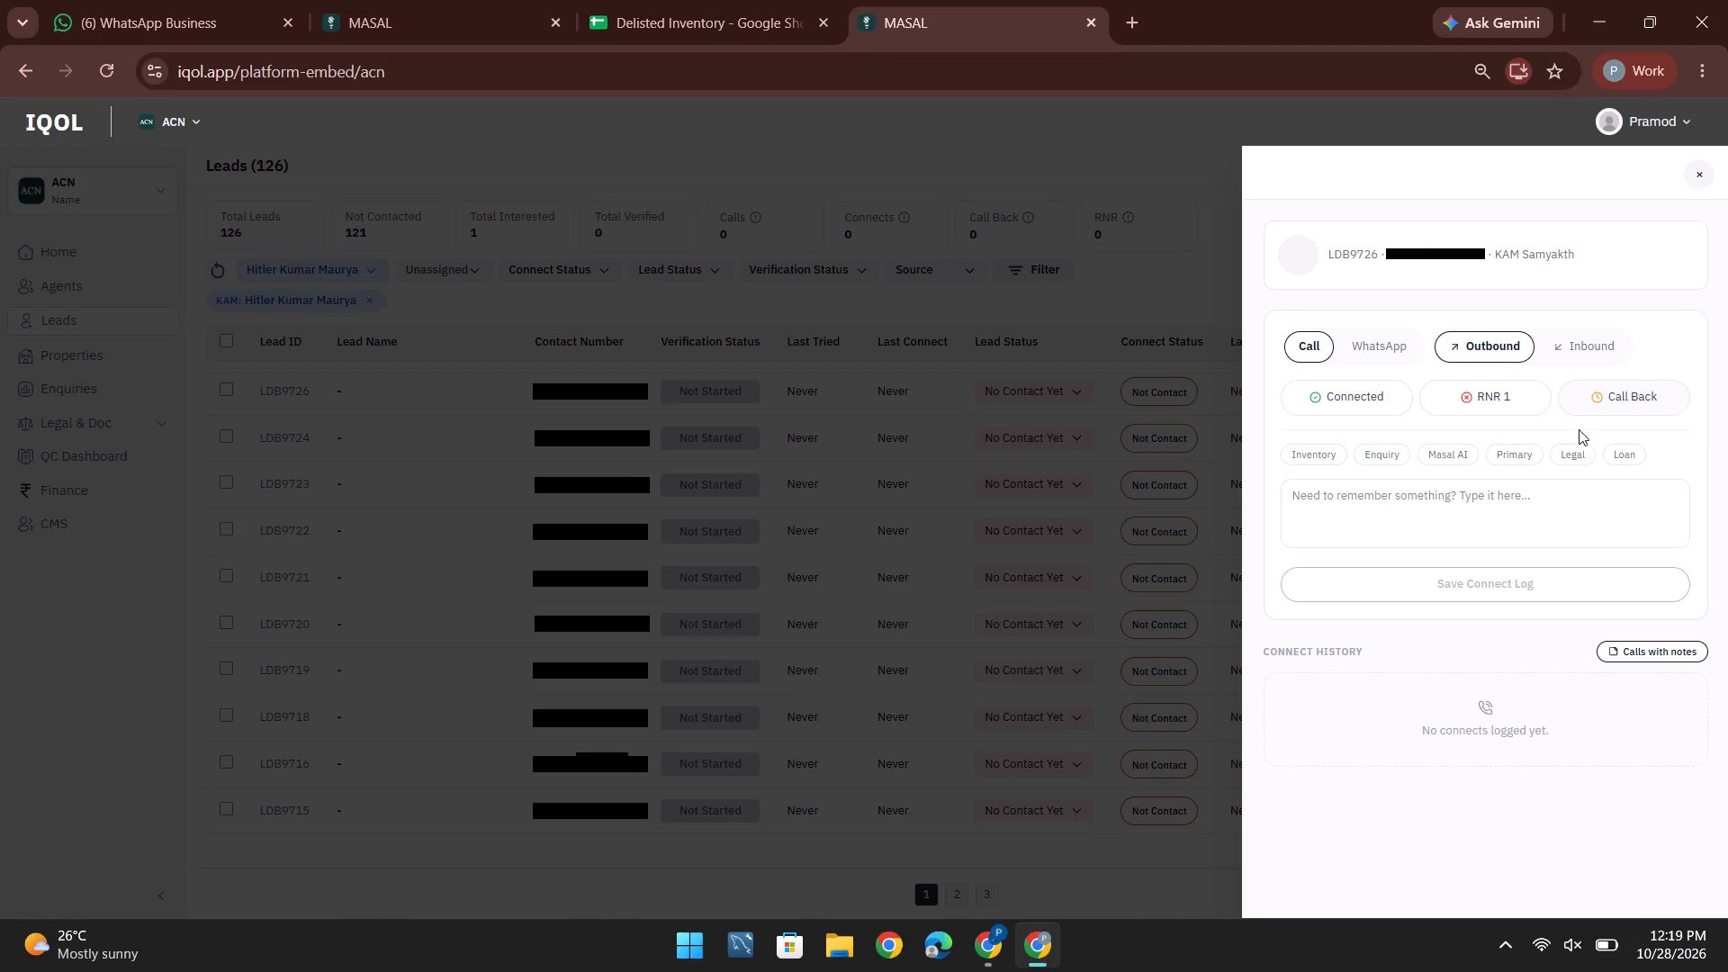
{"action": "left_click", "coordinate": [1482, 390]}
{"action": "left_click", "coordinate": [1401, 498]}
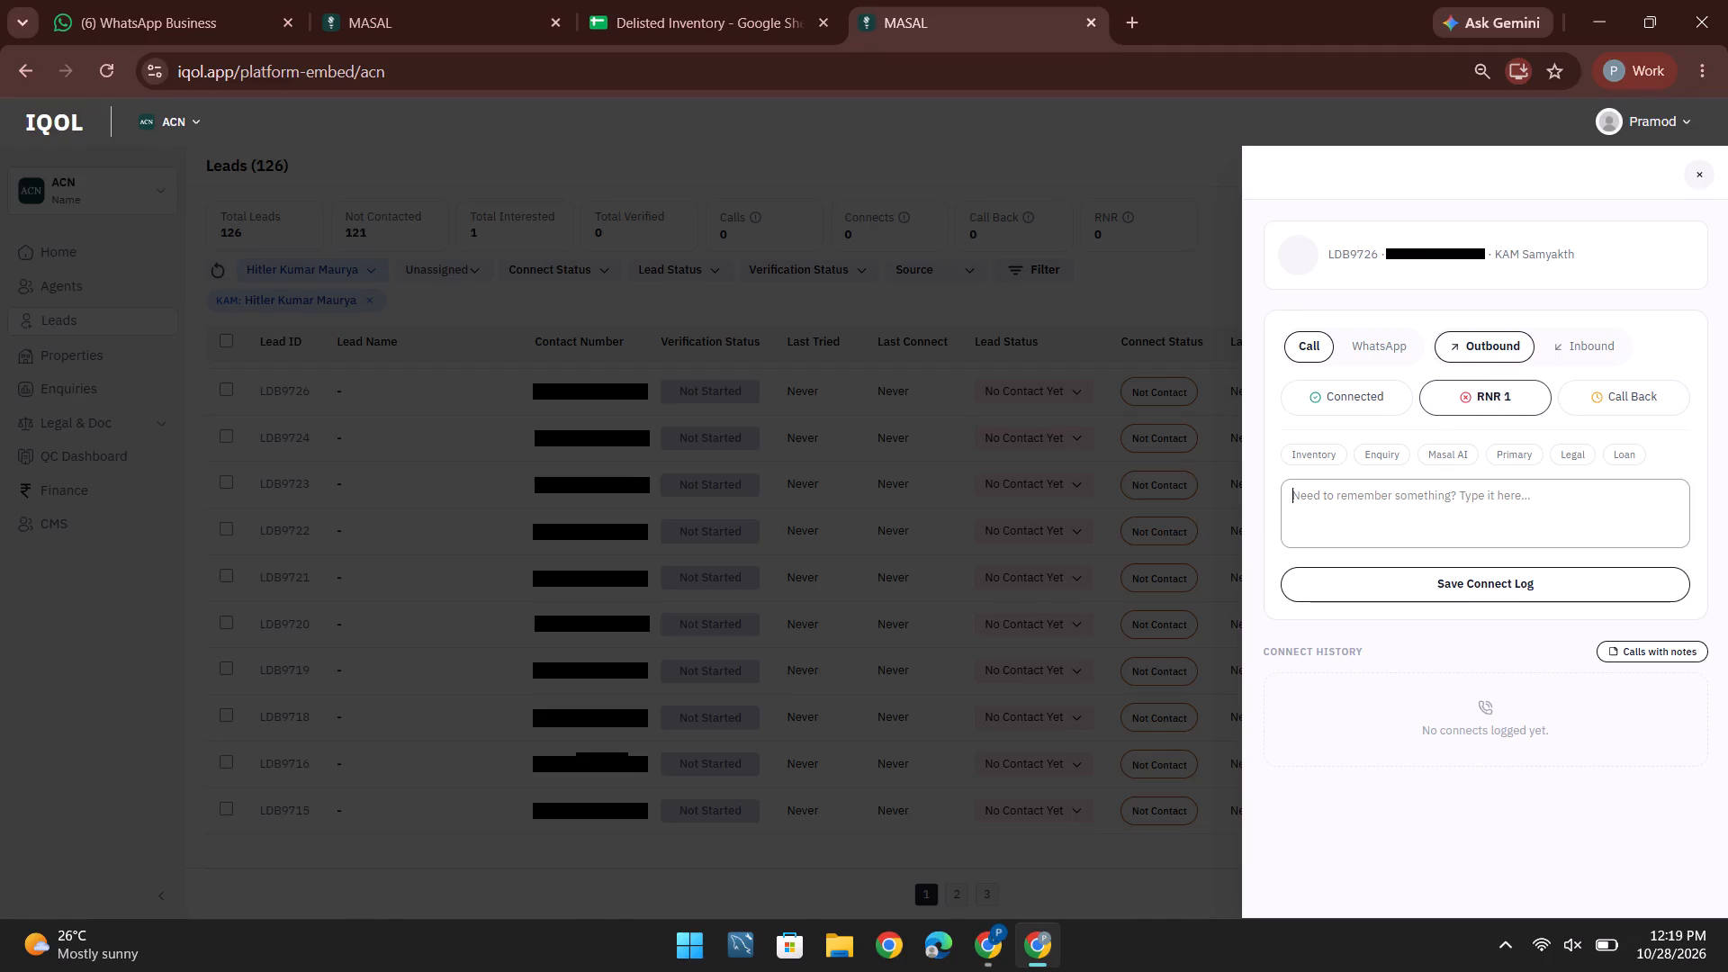
{"action": "type", "text": "number does not exists"}
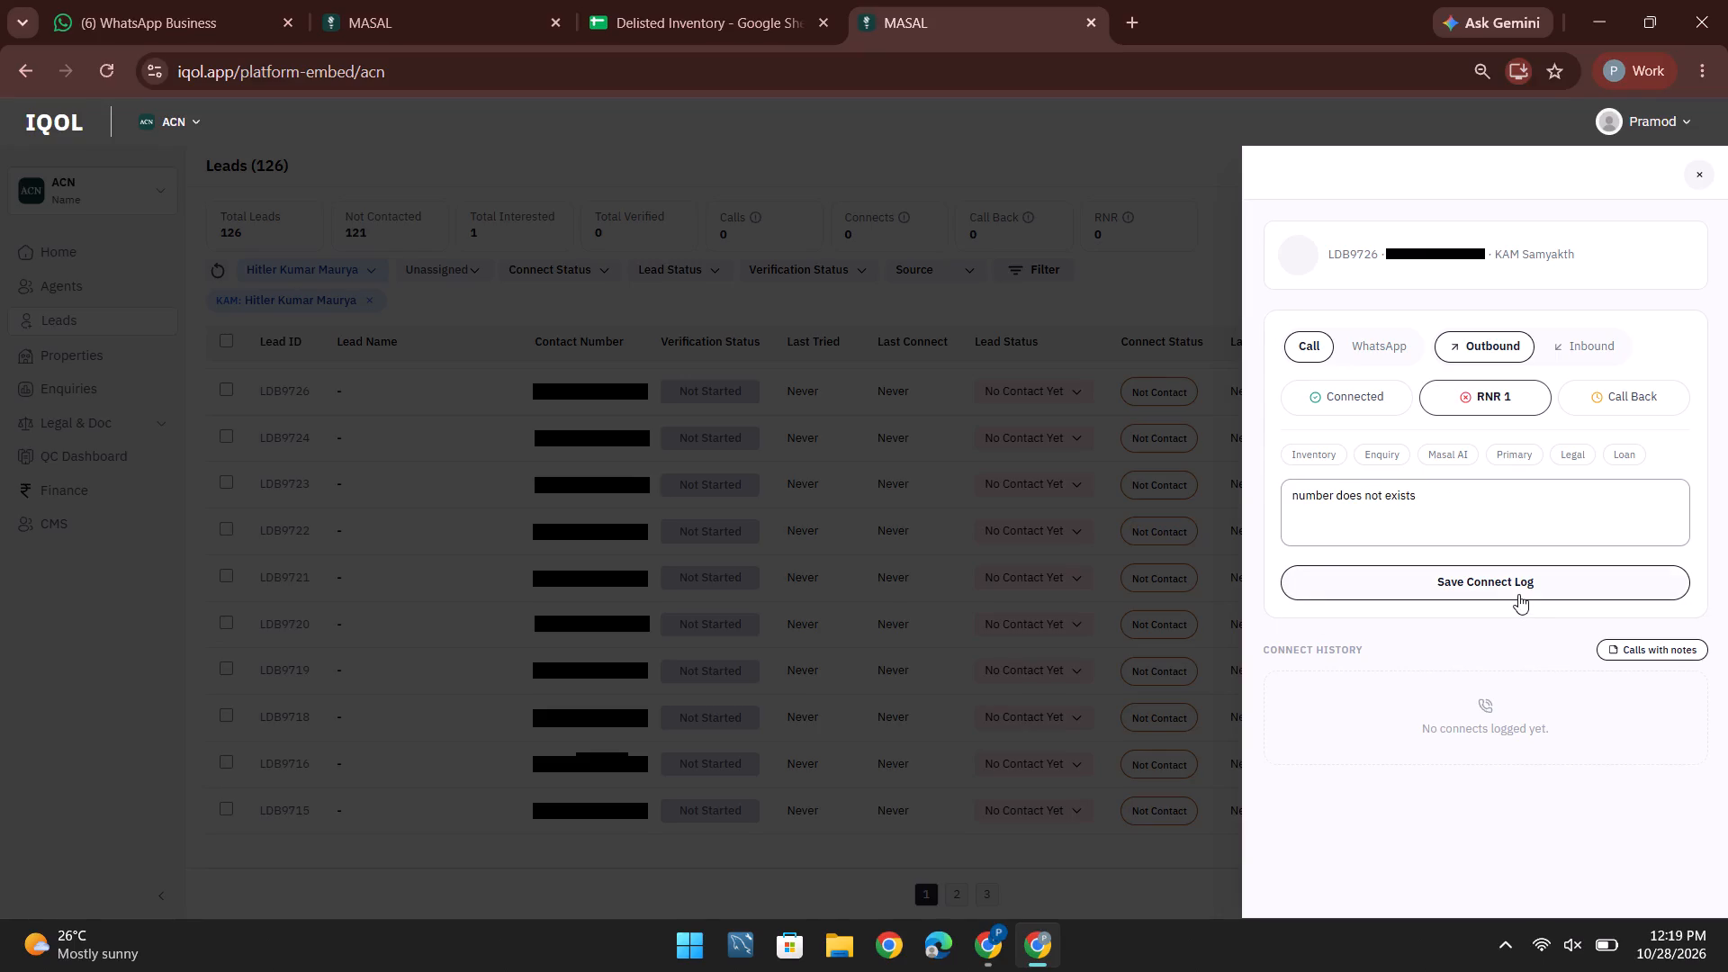
{"action": "left_click", "coordinate": [1518, 594]}
{"action": "left_click", "coordinate": [1142, 906]}
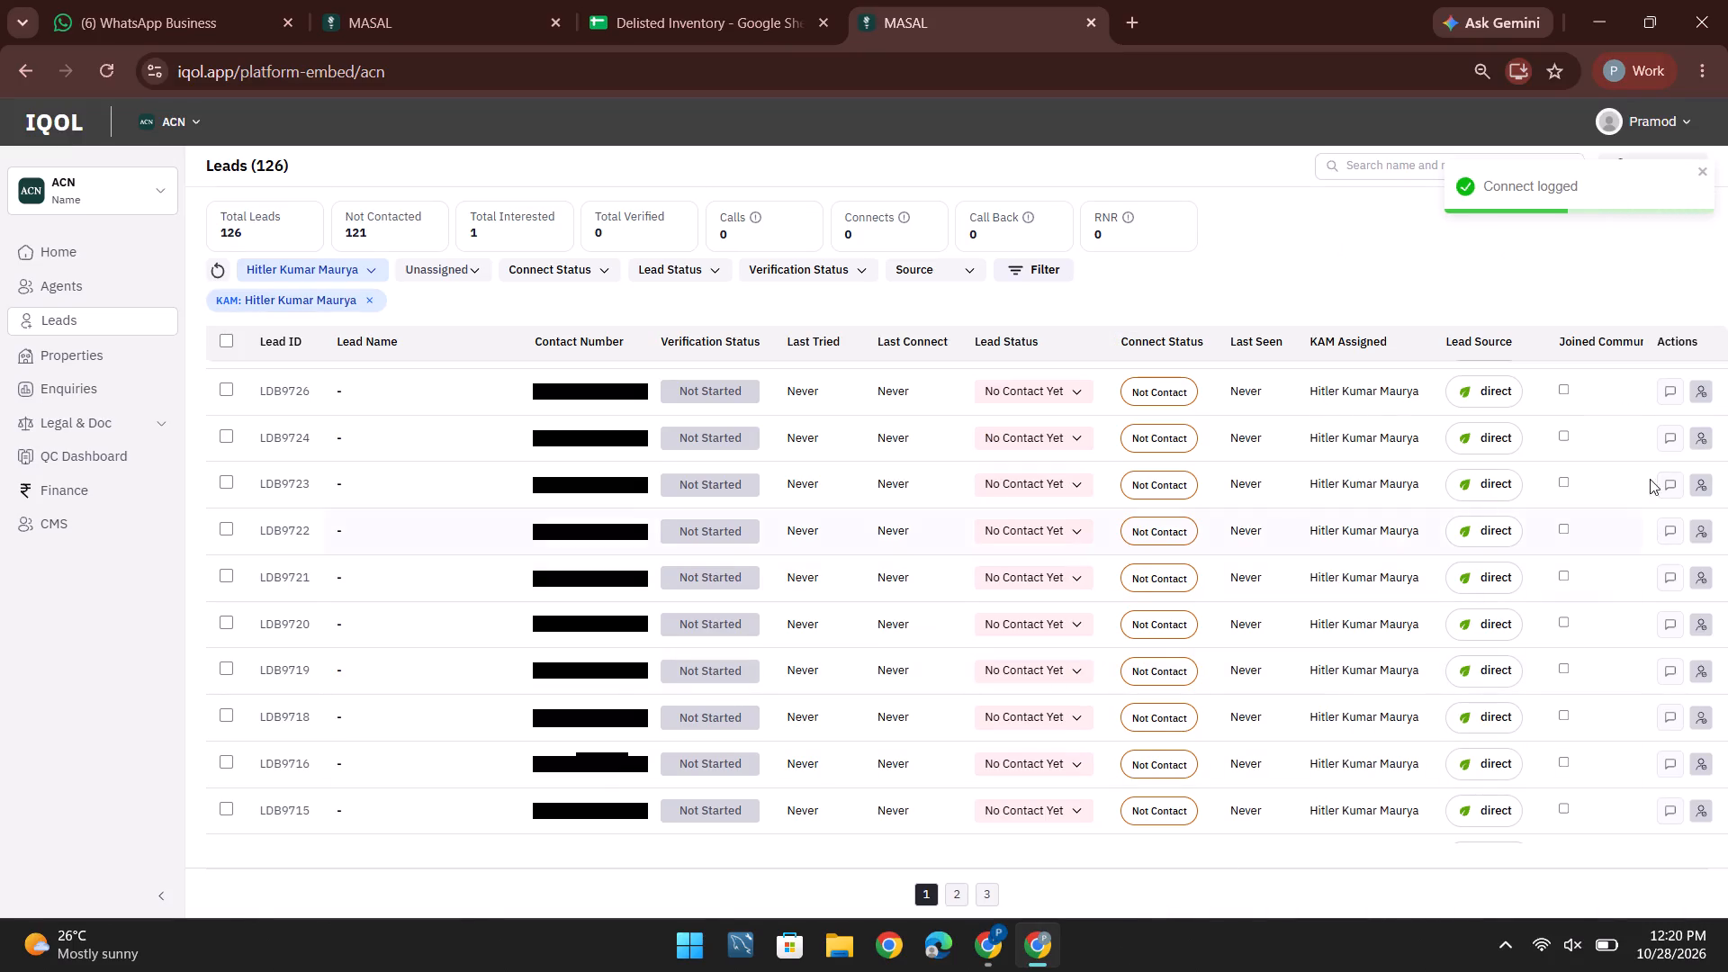
{"action": "left_click", "coordinate": [1675, 385]}
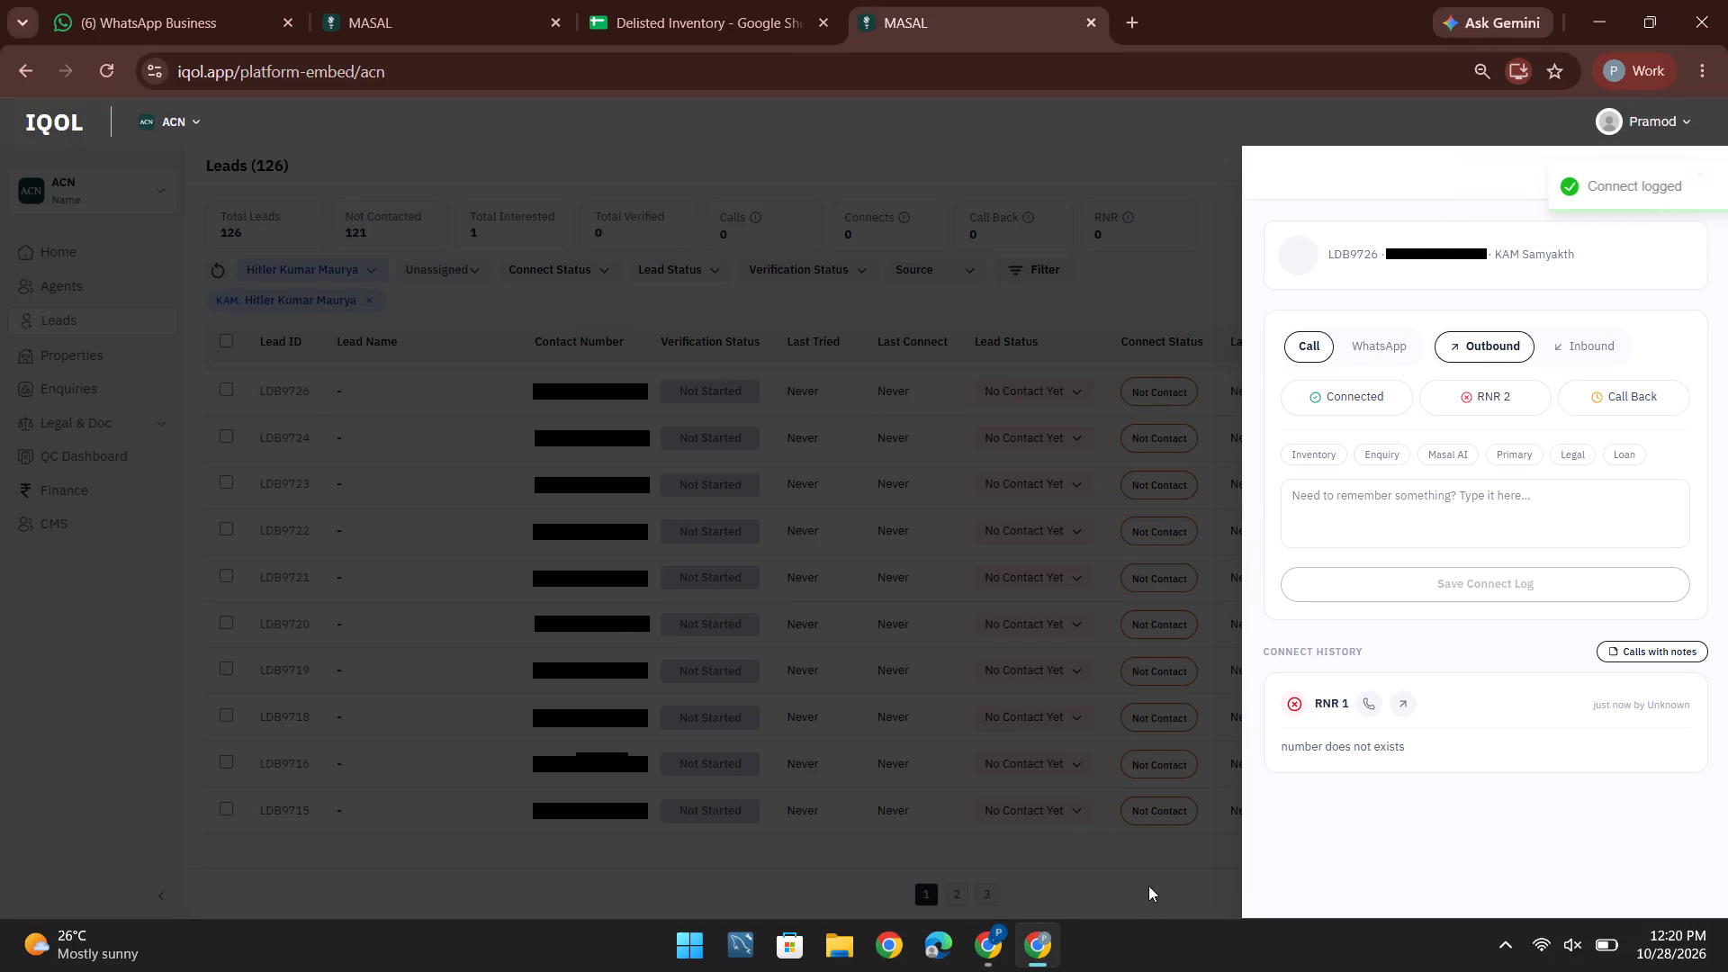
{"action": "left_click", "coordinate": [1148, 886]}
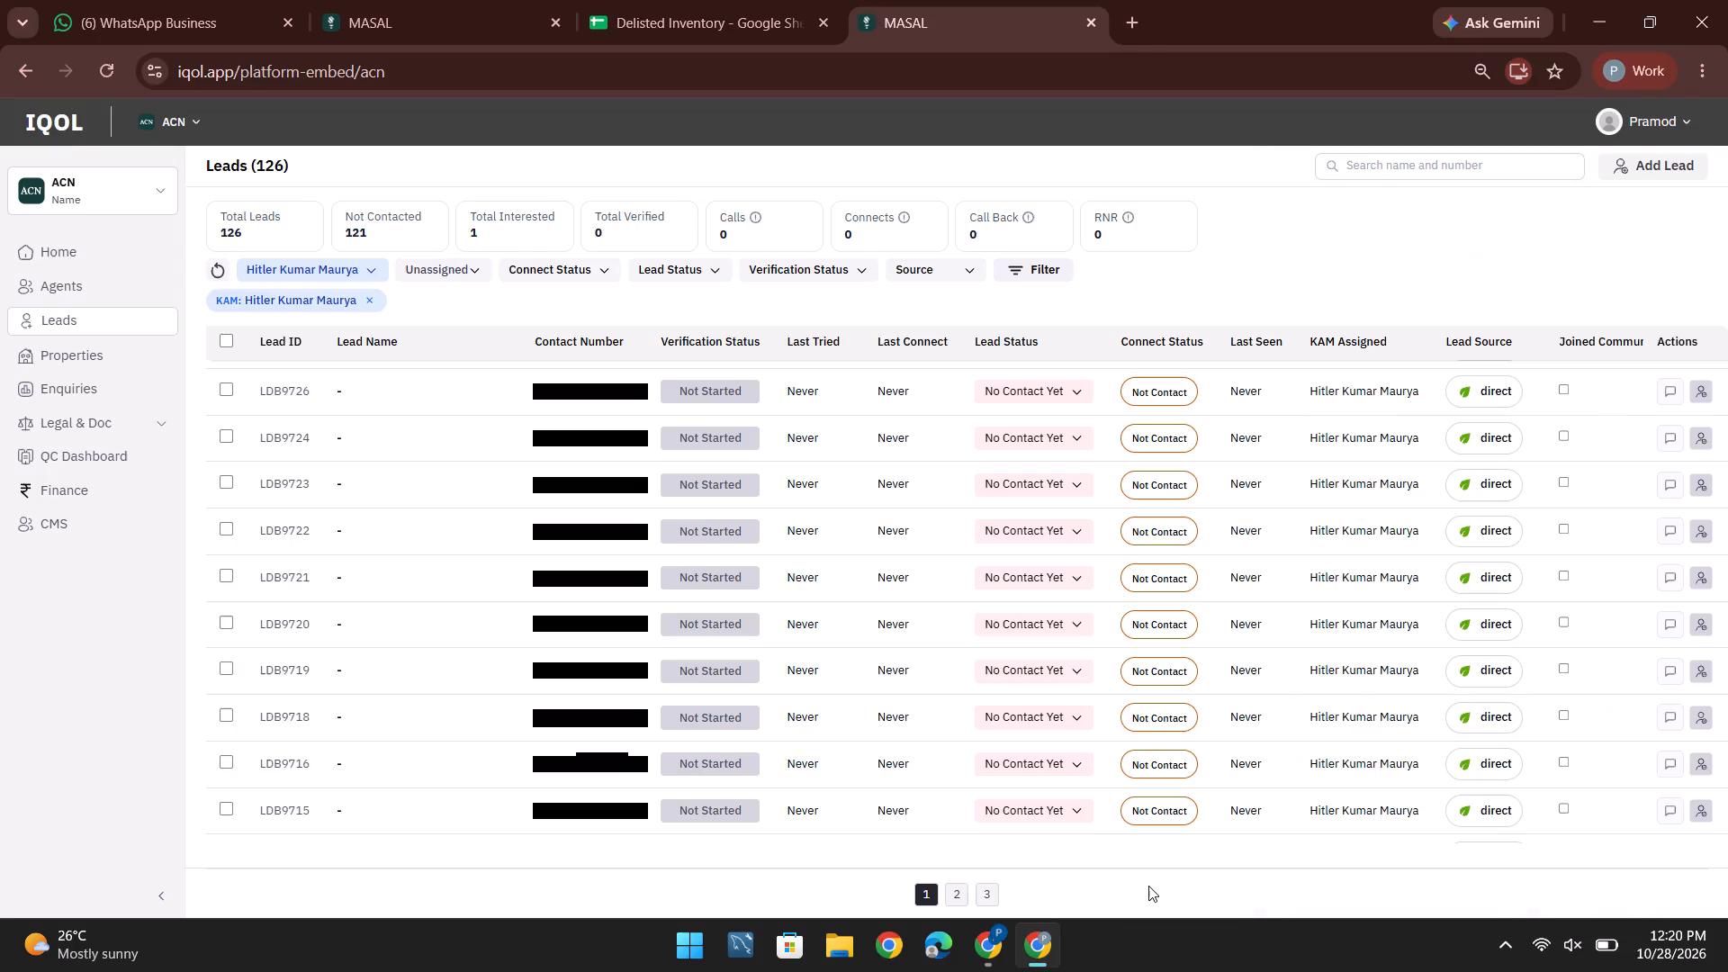
{"action": "left_click", "coordinate": [1078, 393]}
{"action": "left_click", "coordinate": [1057, 457]}
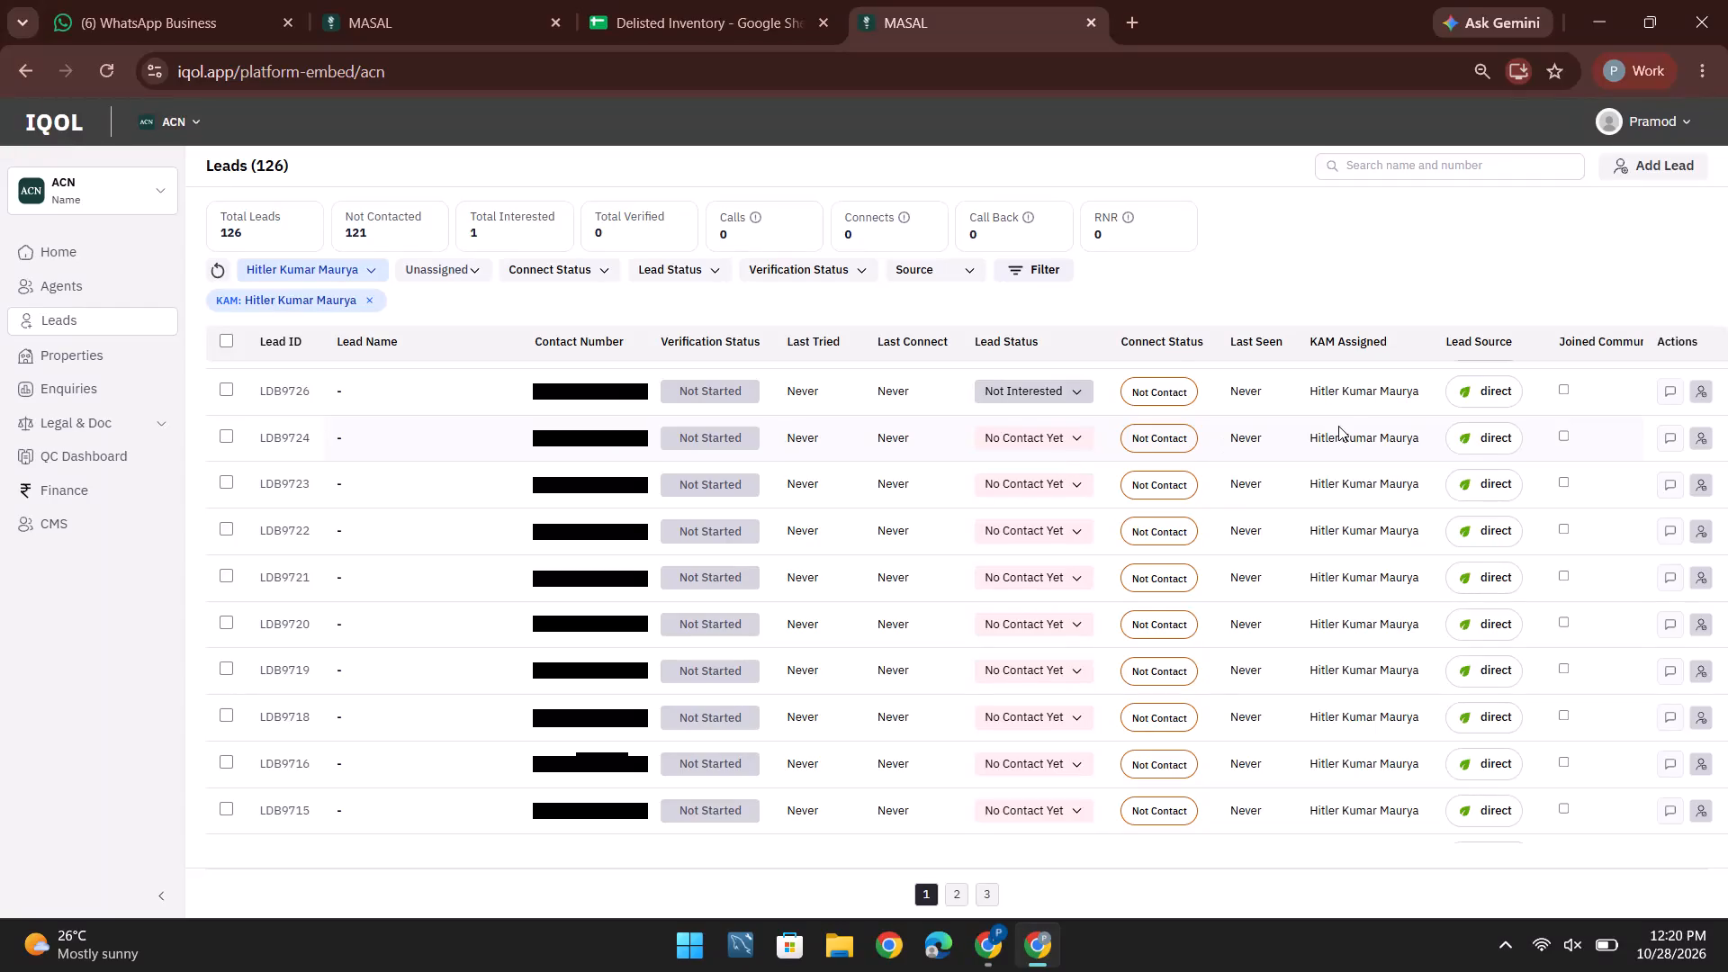
{"action": "left_click", "coordinate": [1670, 441]}
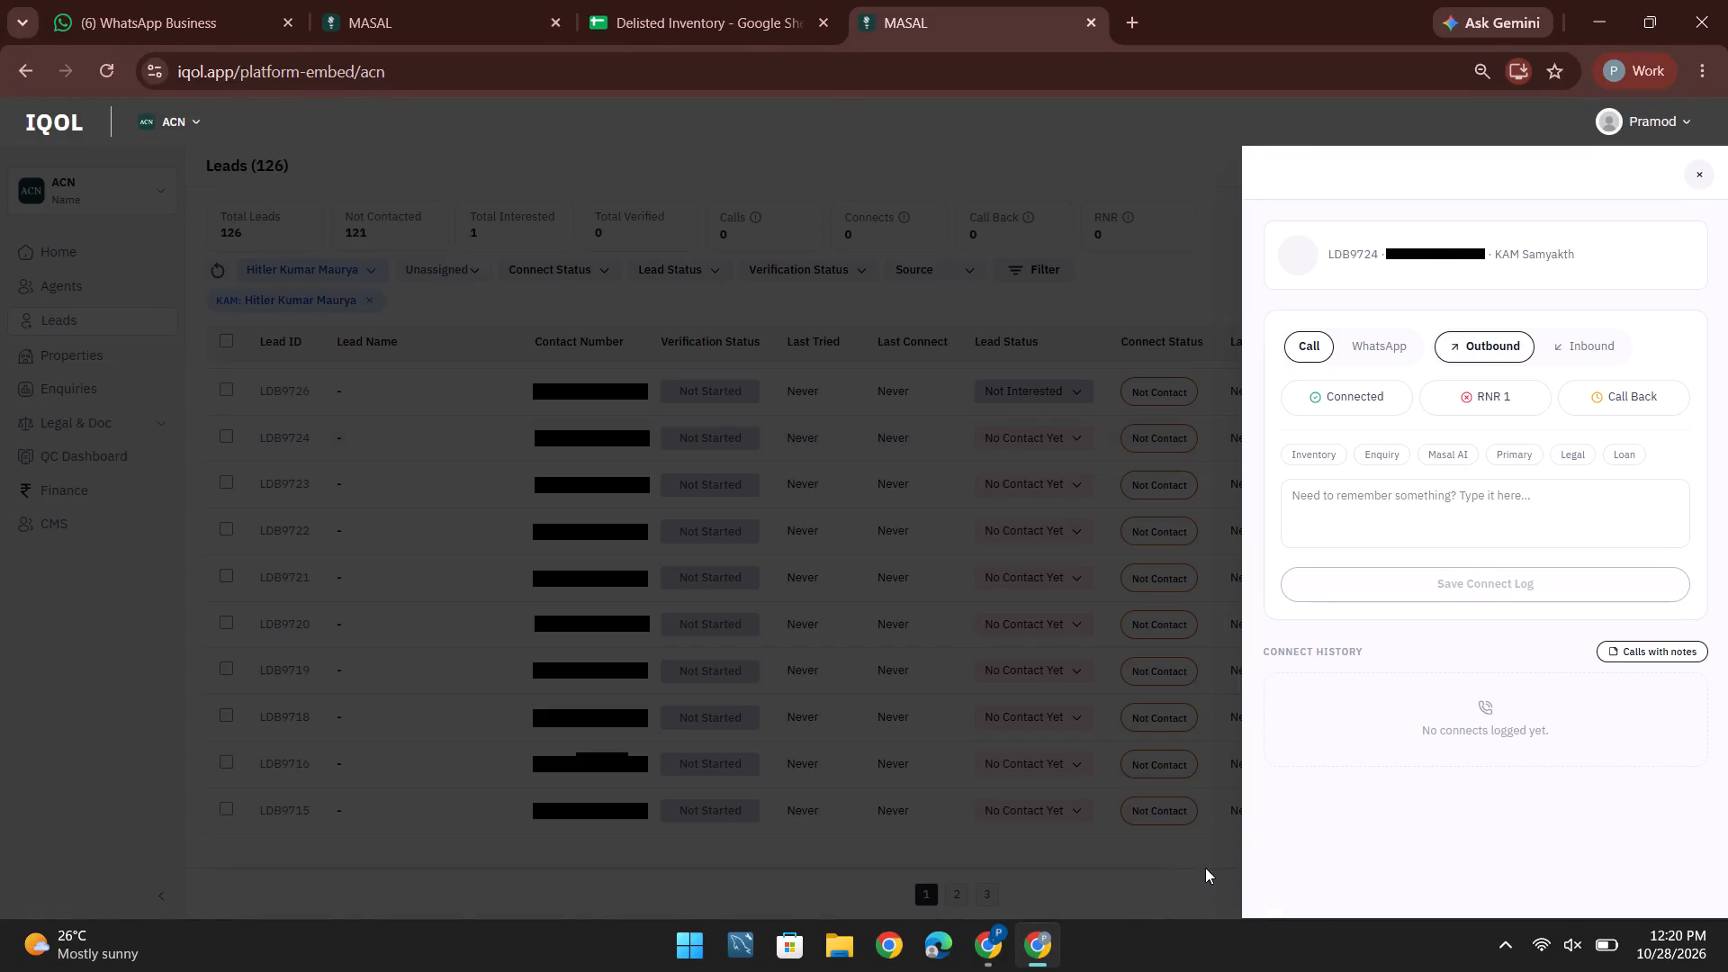
{"action": "left_click", "coordinate": [1188, 877]}
{"action": "scroll", "coordinate": [1302, 766], "scroll_direction": "down", "scroll_amount": 1}
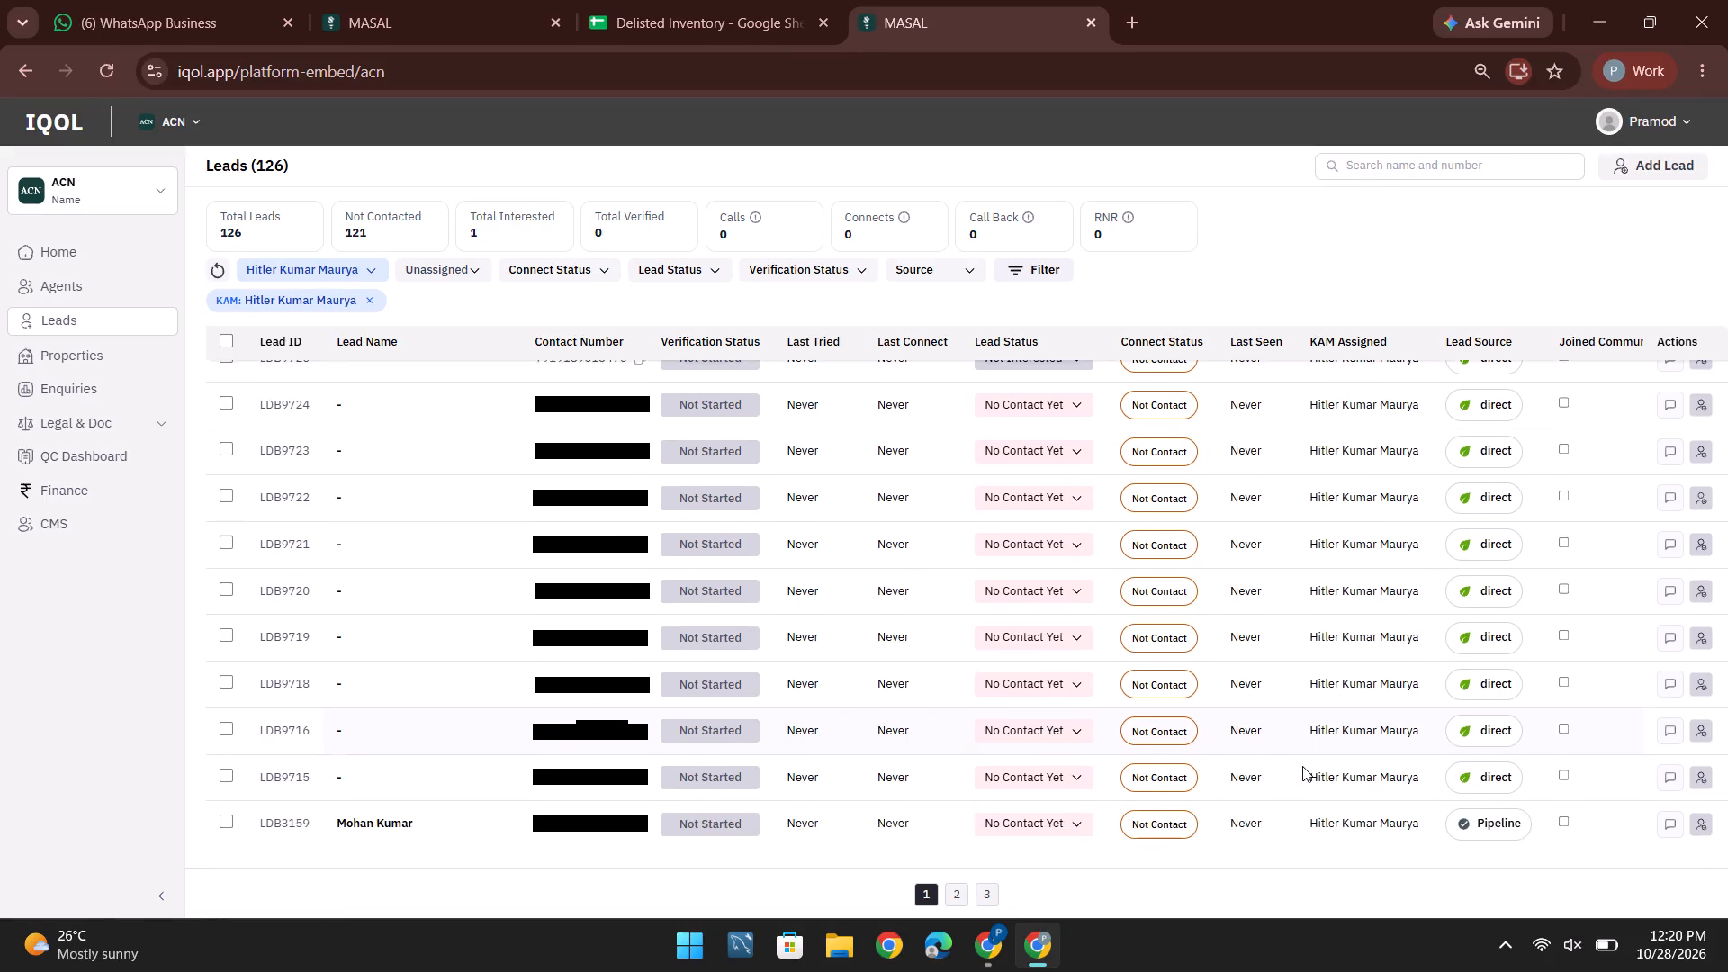
{"action": "scroll", "coordinate": [1302, 766], "scroll_direction": "down", "scroll_amount": 1}
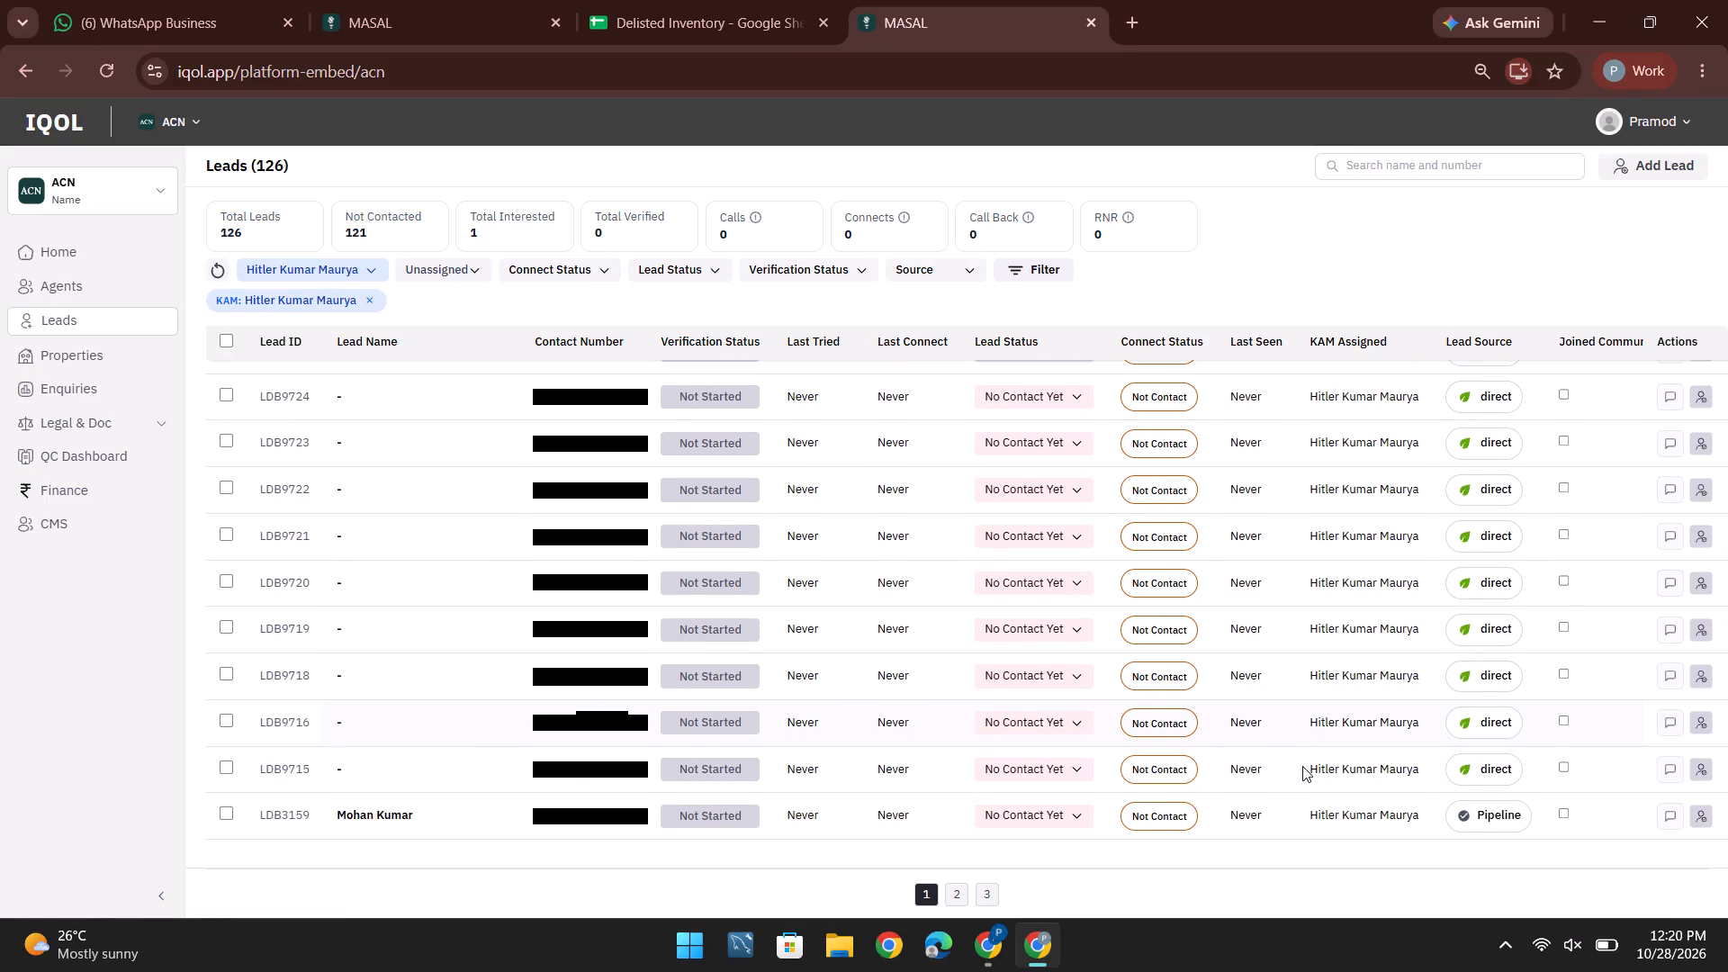
{"action": "left_click", "coordinate": [1699, 390]}
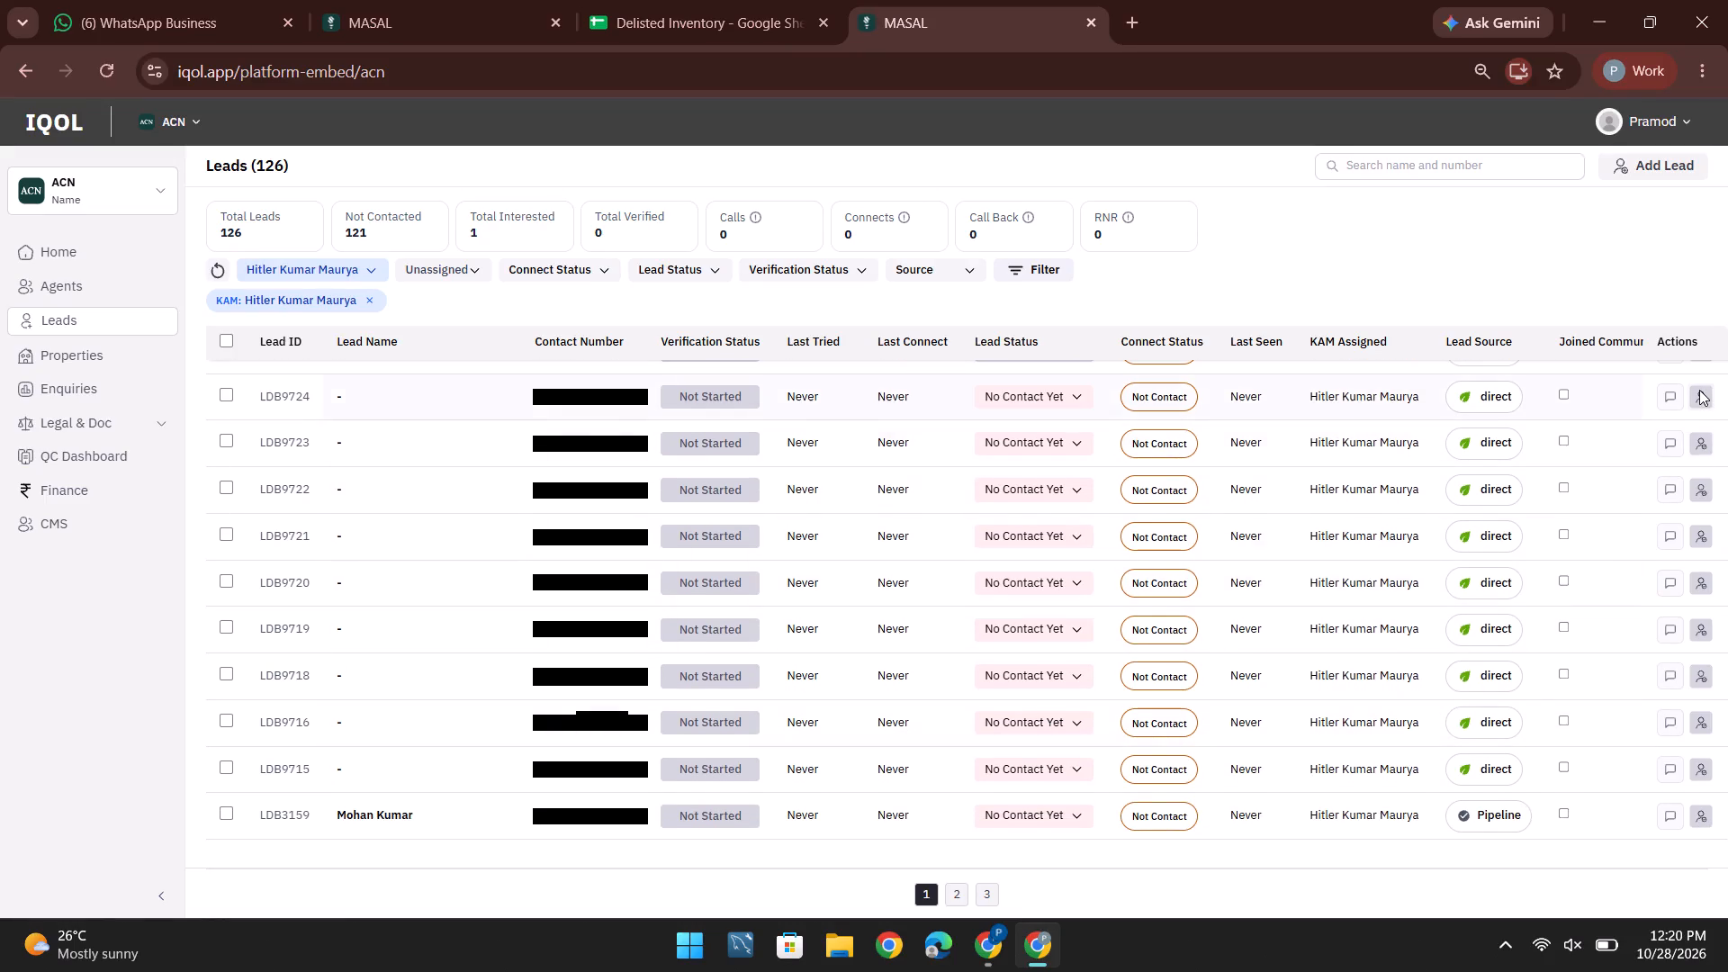
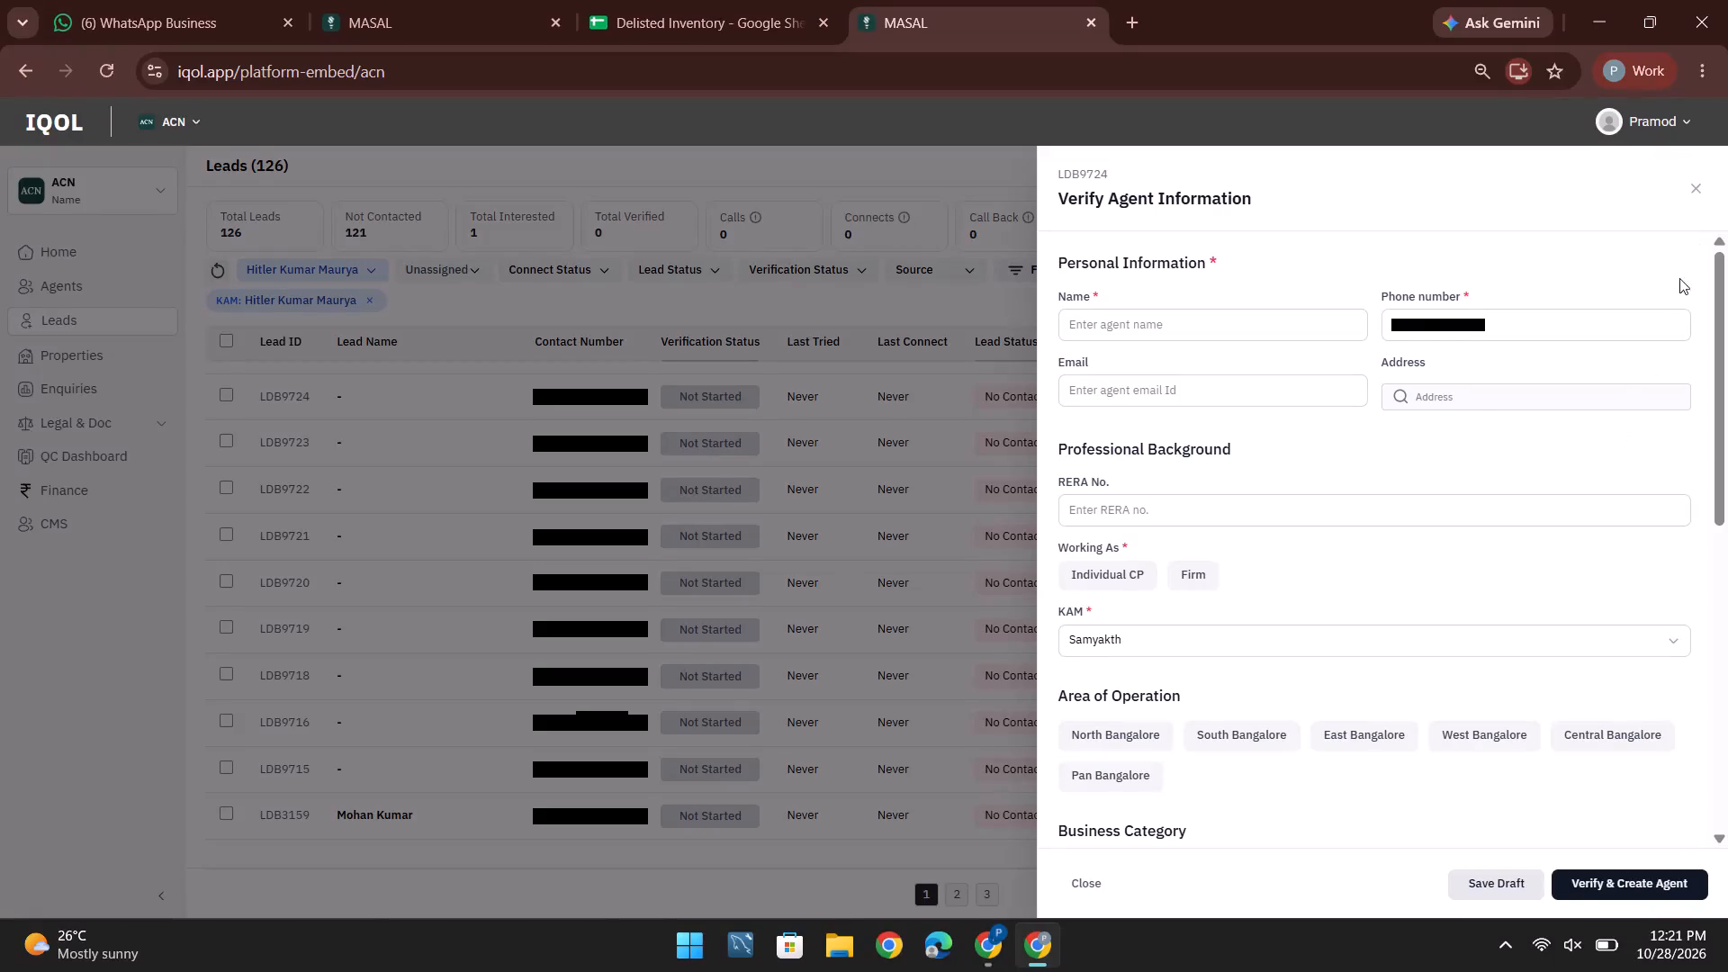
{"action": "left_click", "coordinate": [1697, 196]}
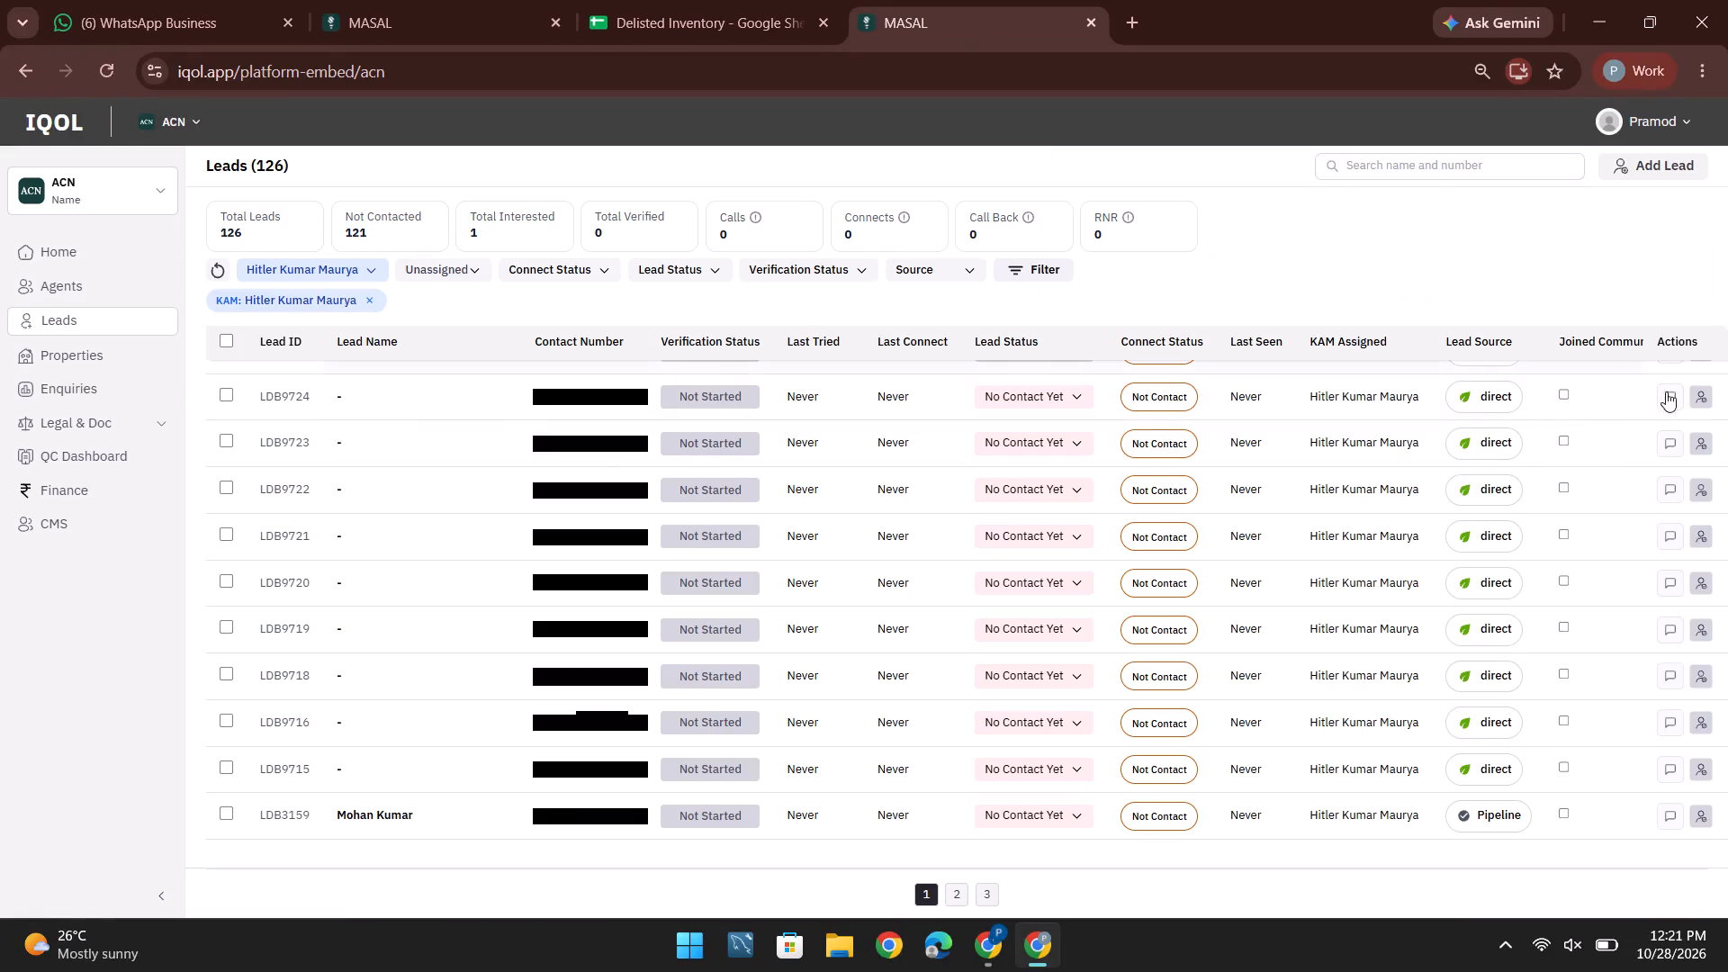
{"action": "left_click", "coordinate": [1660, 403]}
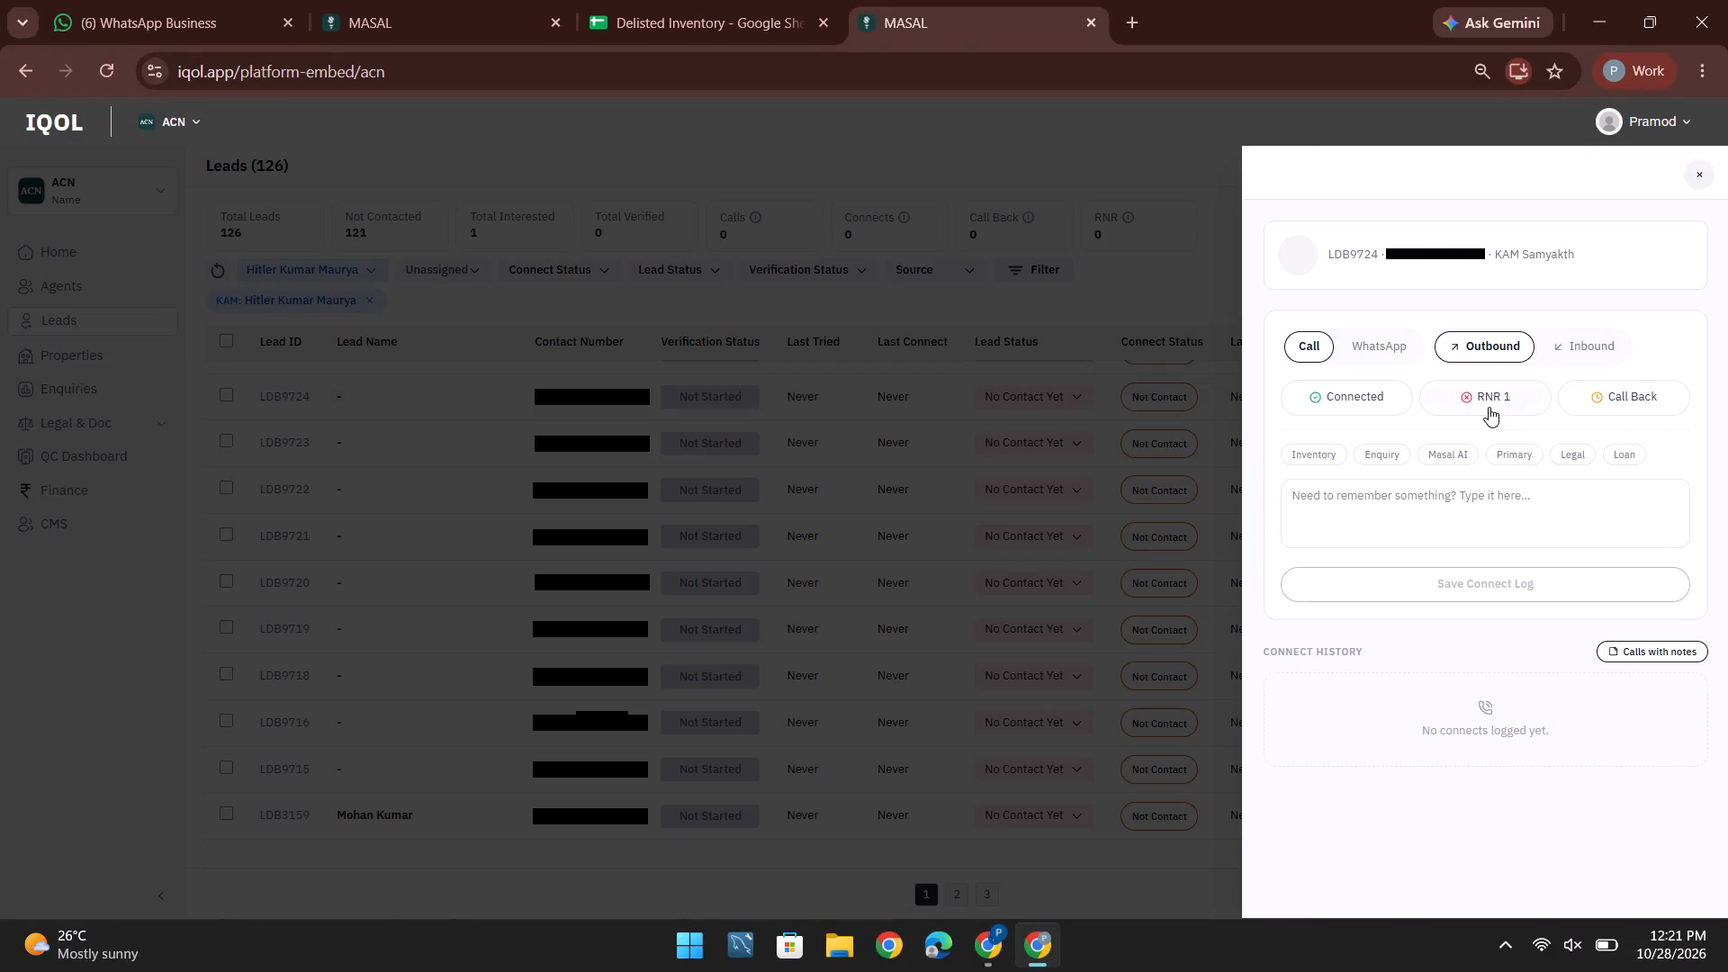
{"action": "left_click", "coordinate": [1489, 407]}
{"action": "left_click", "coordinate": [1391, 508]}
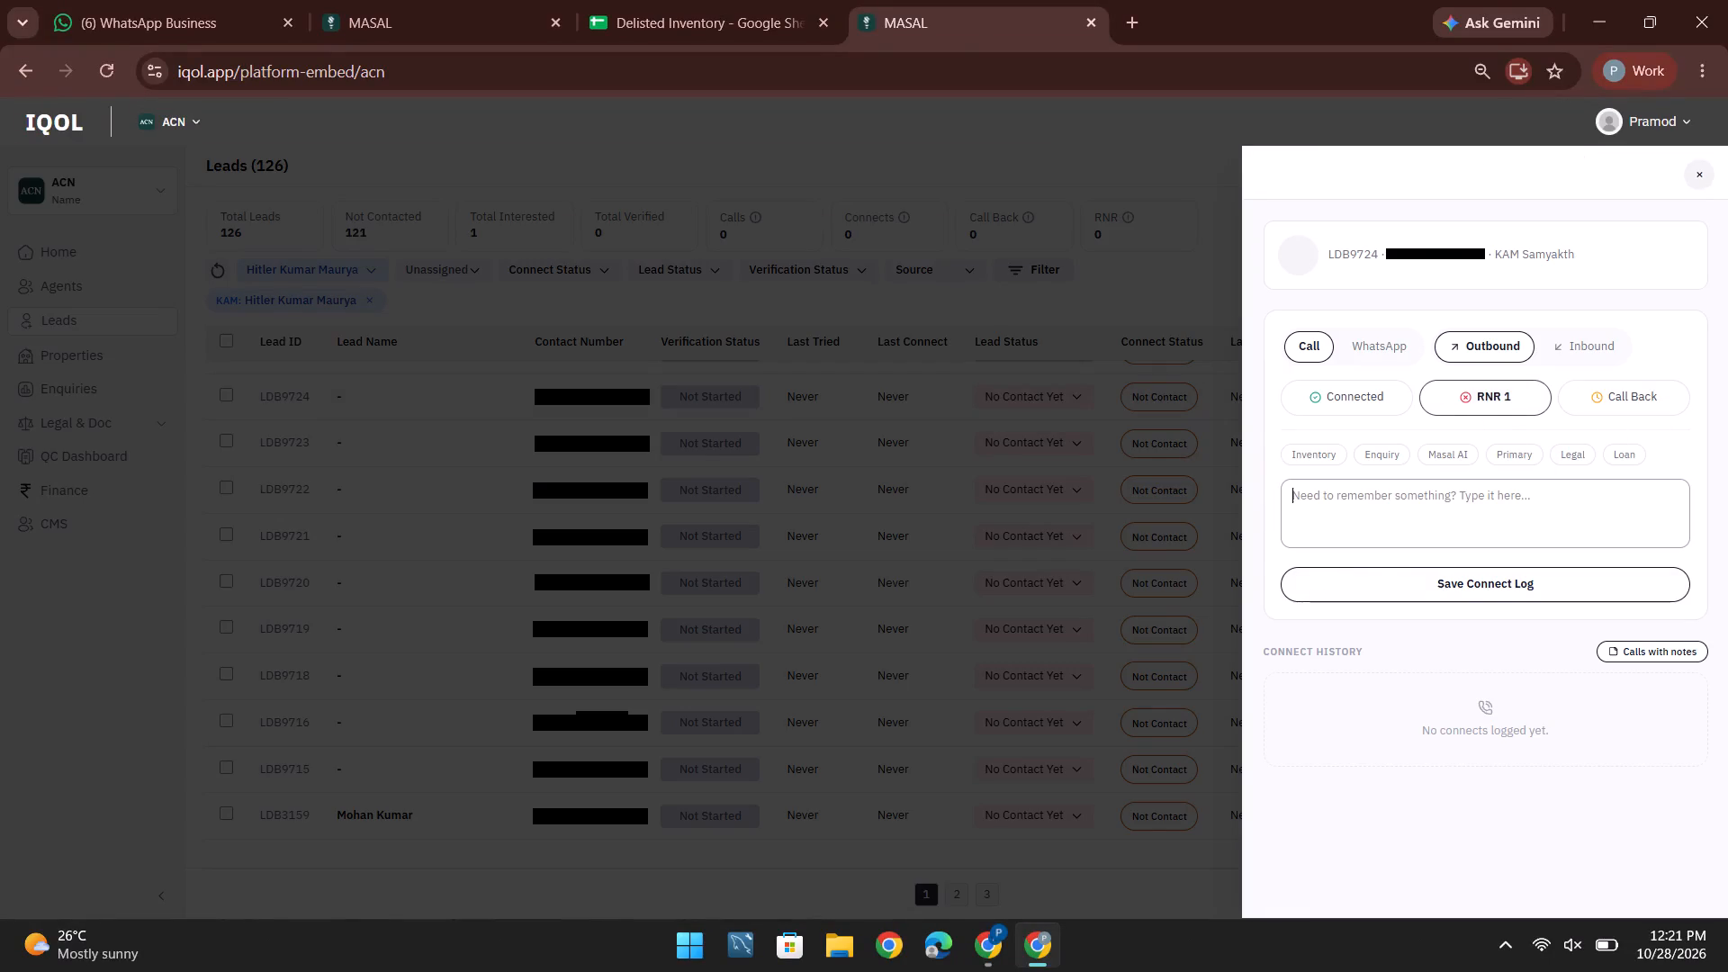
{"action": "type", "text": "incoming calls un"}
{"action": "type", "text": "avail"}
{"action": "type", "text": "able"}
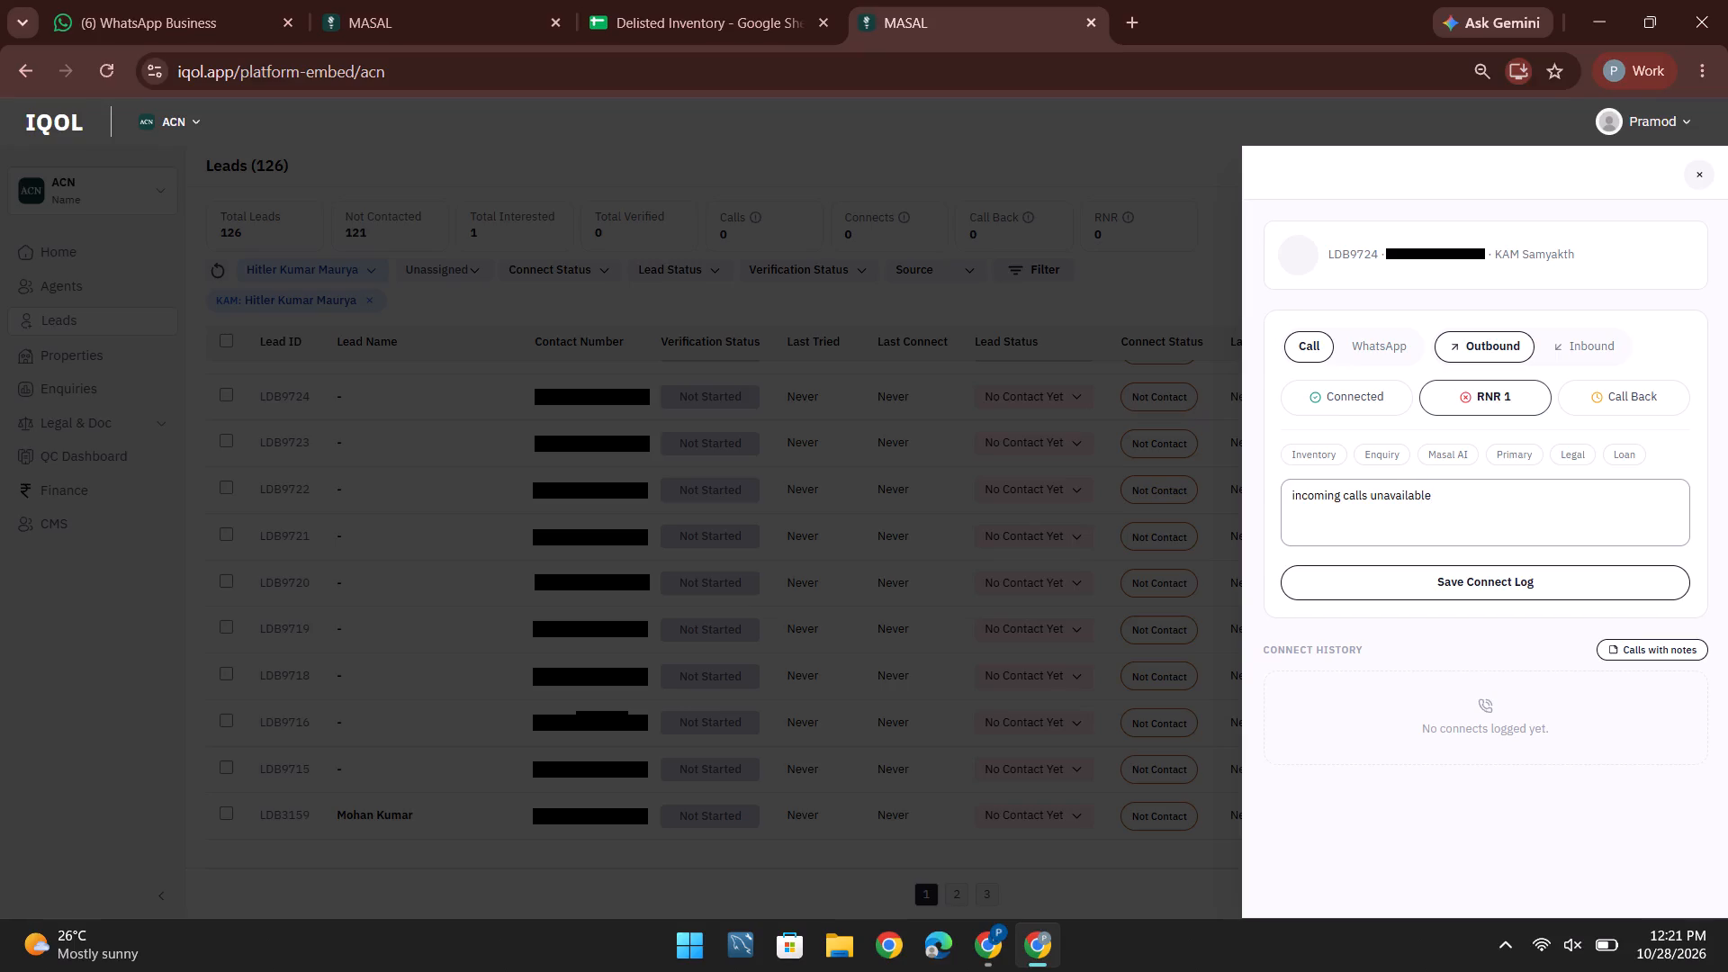
{"action": "left_click", "coordinate": [1336, 577]}
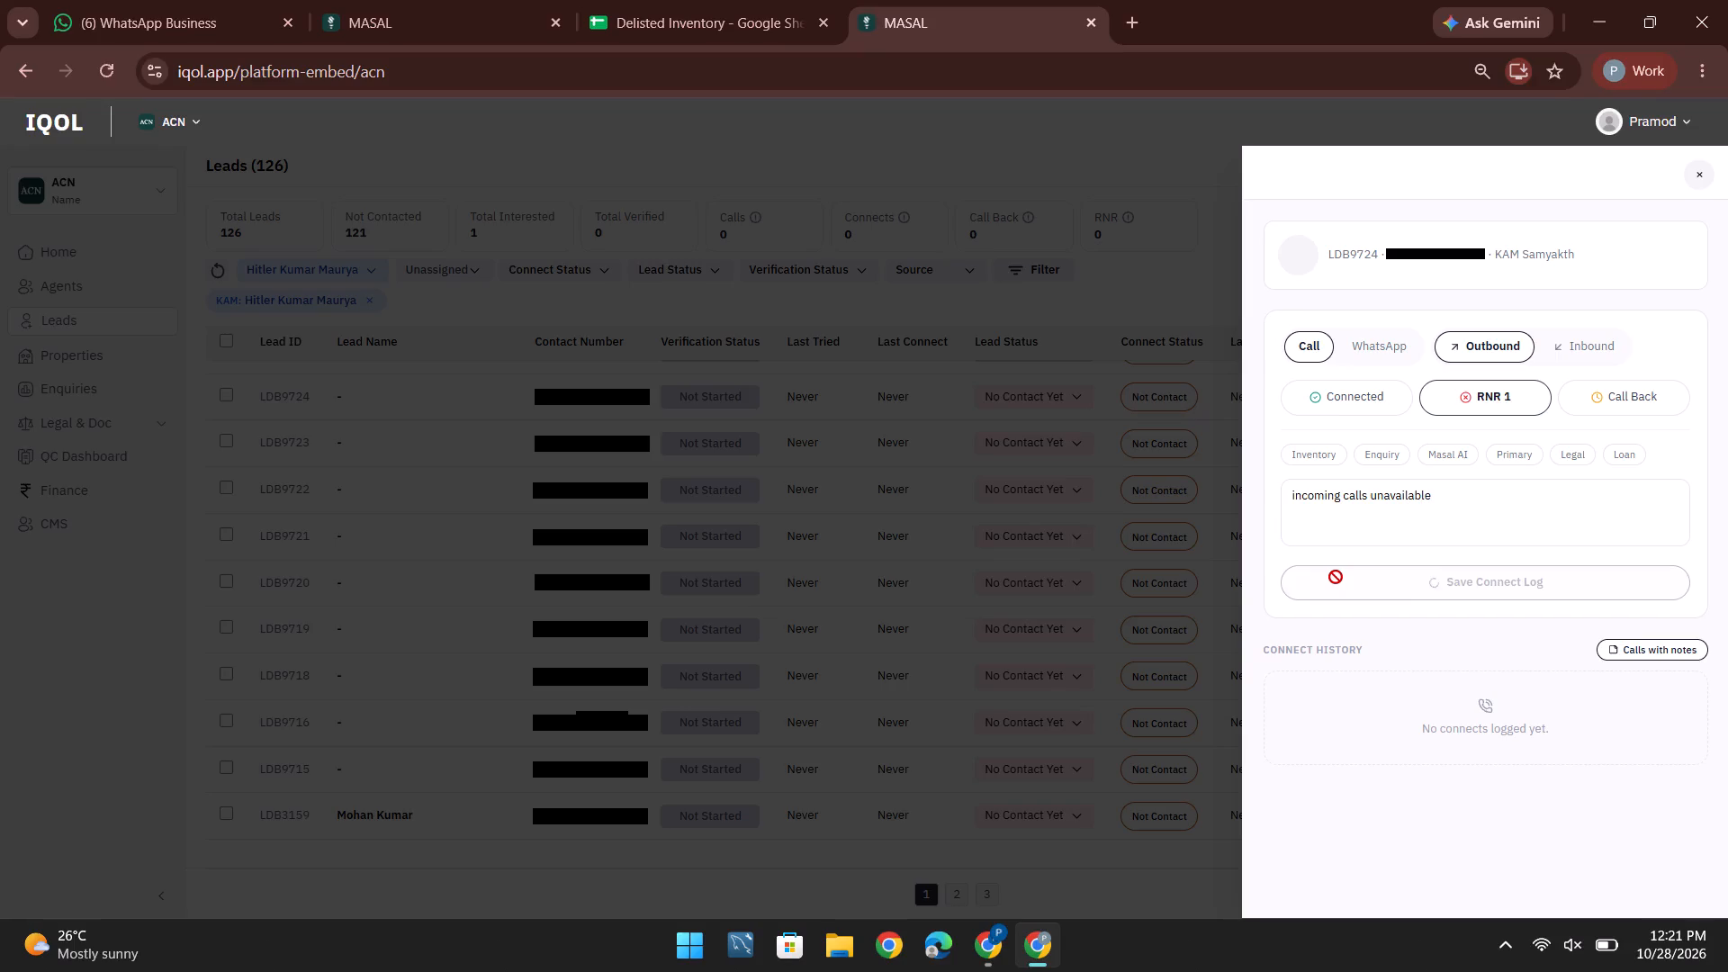
{"action": "left_click", "coordinate": [1133, 860]}
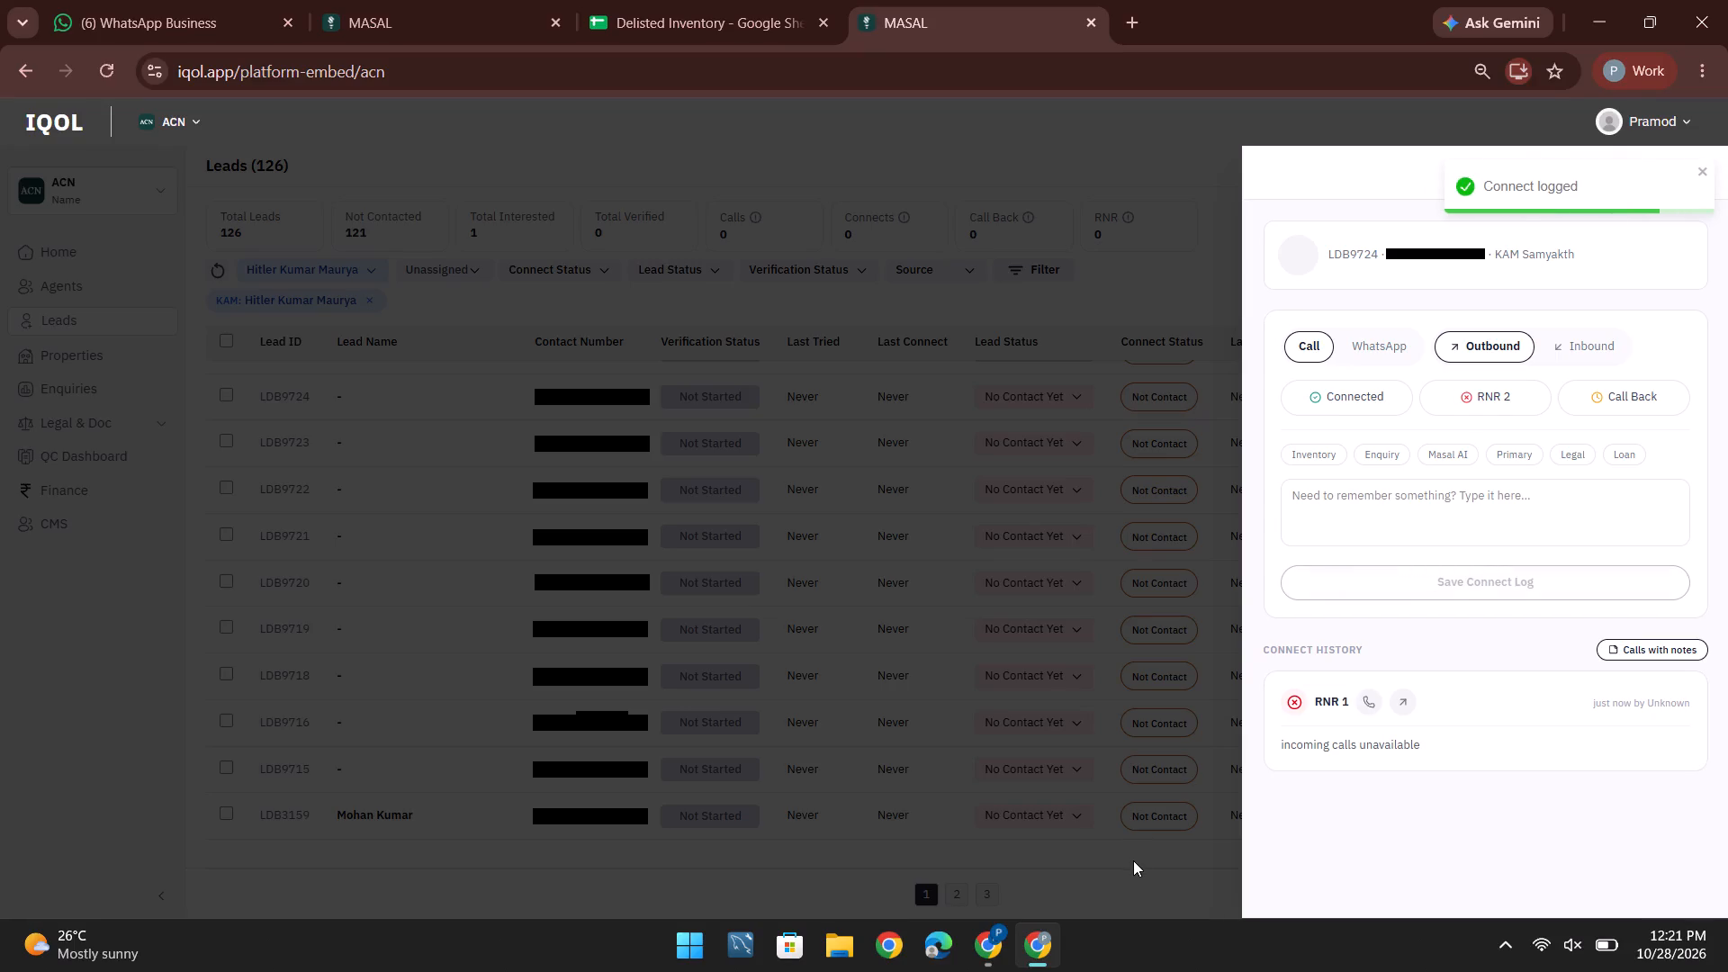
{"action": "scroll", "coordinate": [1297, 705], "scroll_direction": "down", "scroll_amount": 1}
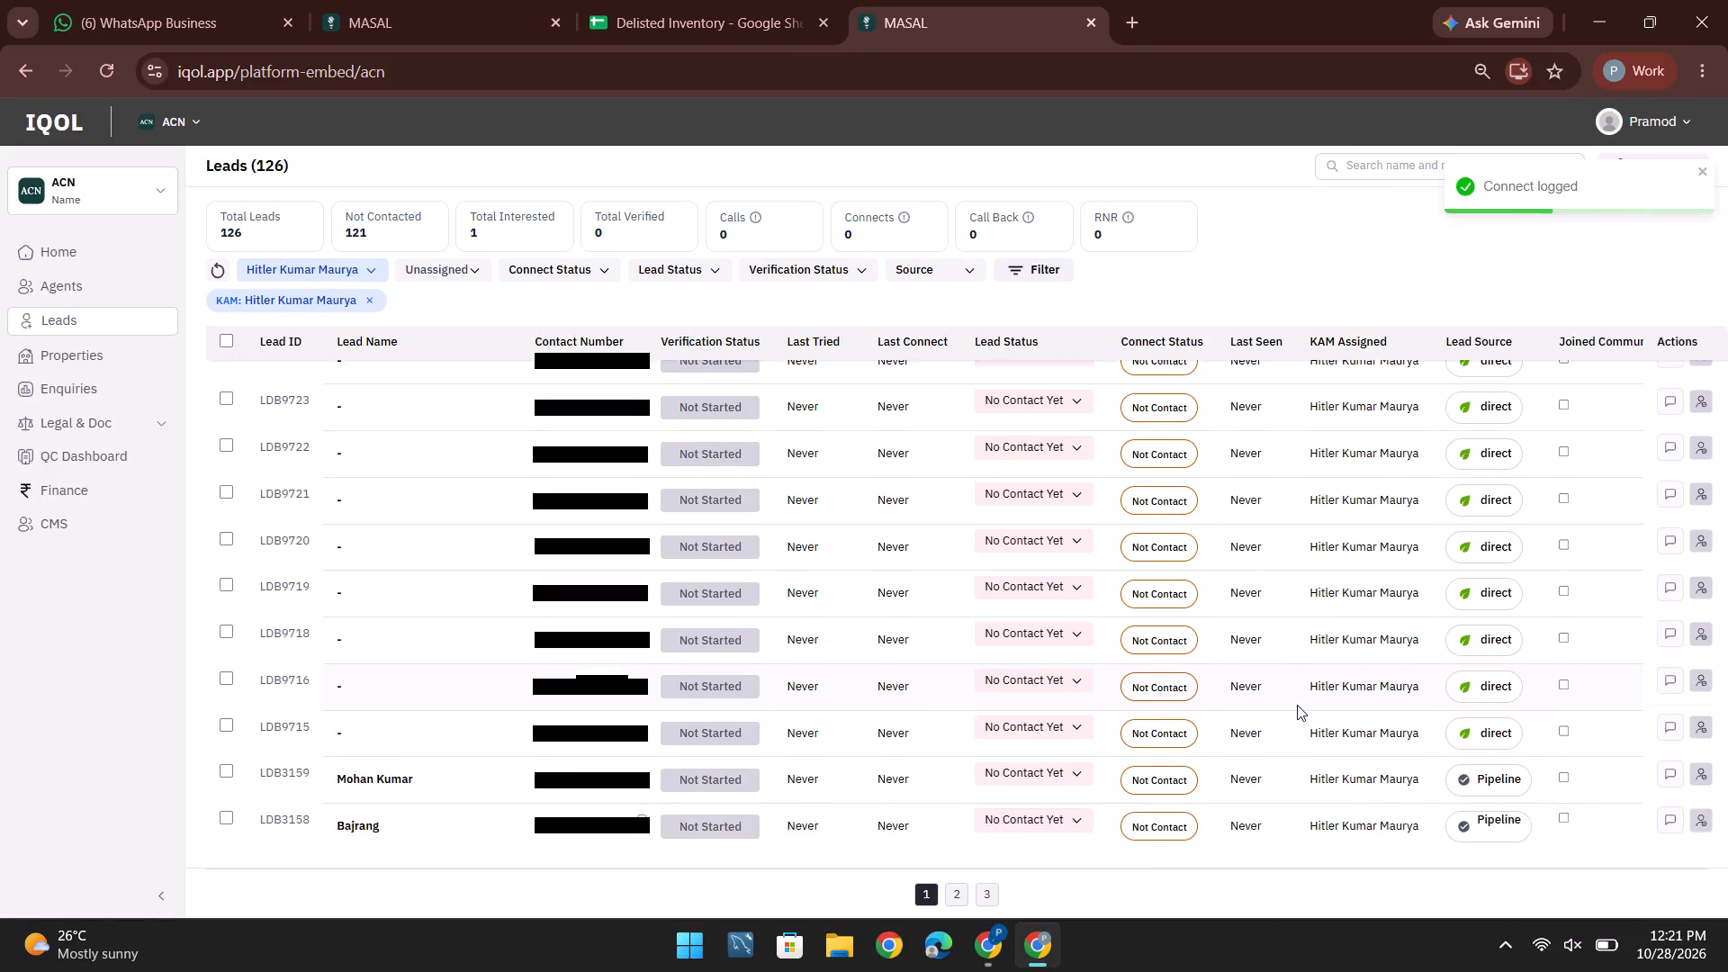
{"action": "scroll", "coordinate": [1297, 705], "scroll_direction": "down", "scroll_amount": 1}
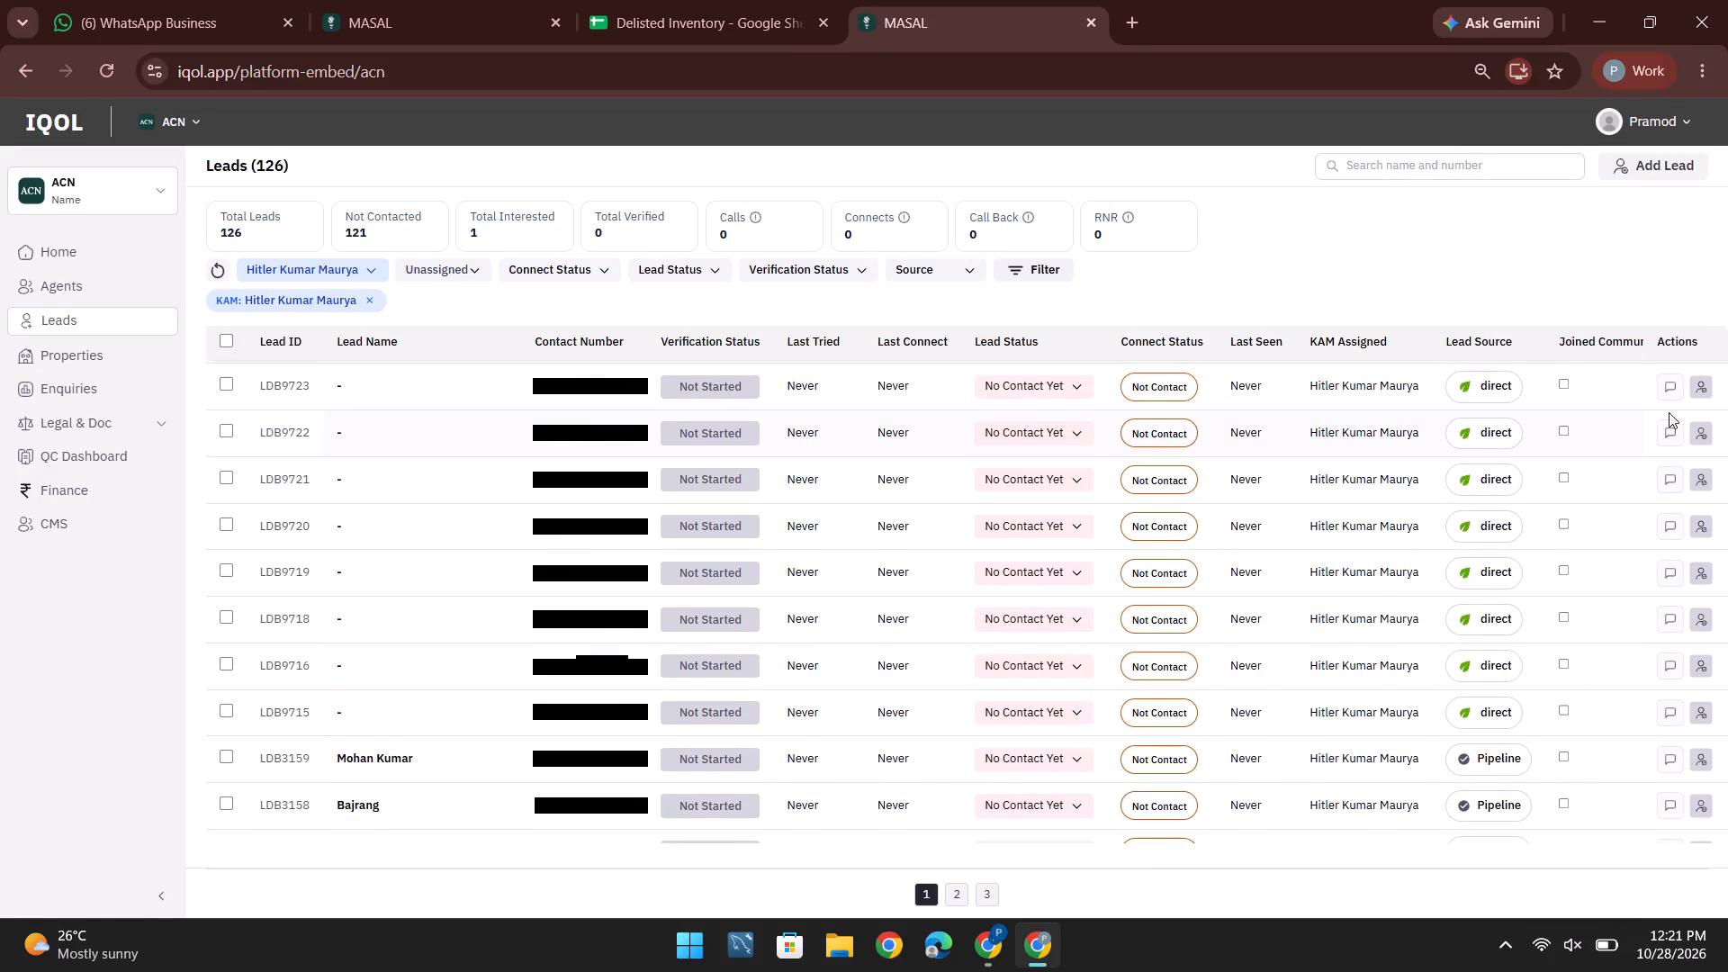
{"action": "left_click", "coordinate": [1684, 383]}
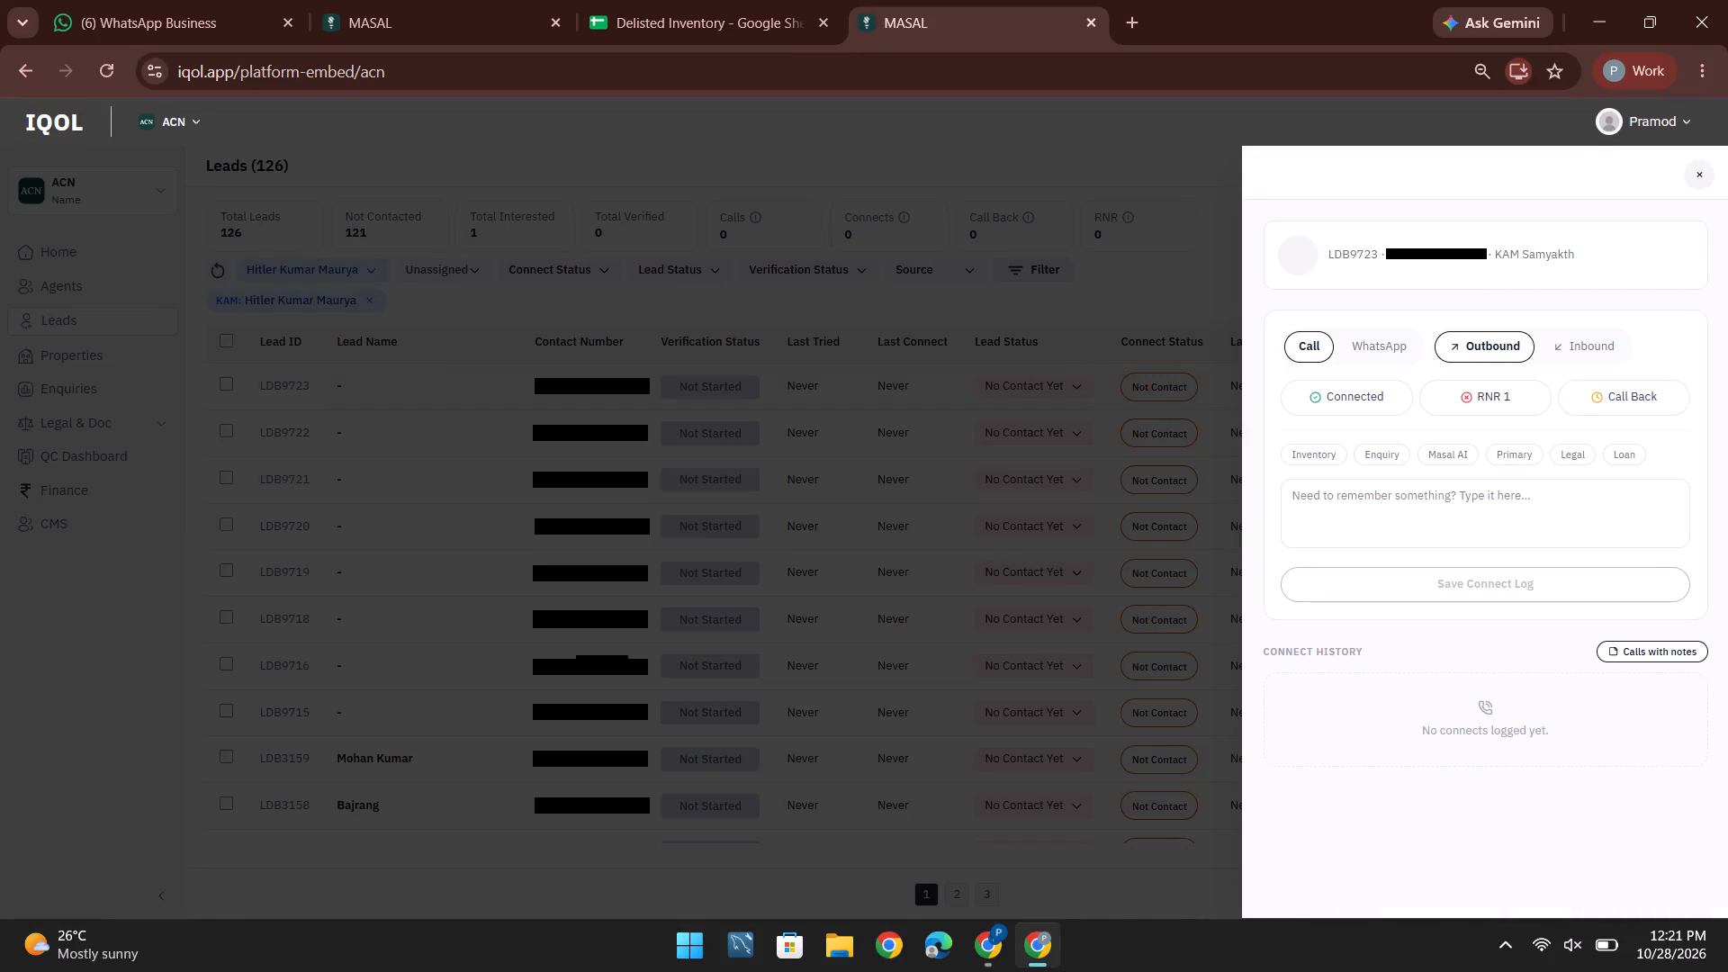
{"action": "left_click", "coordinate": [1163, 890]}
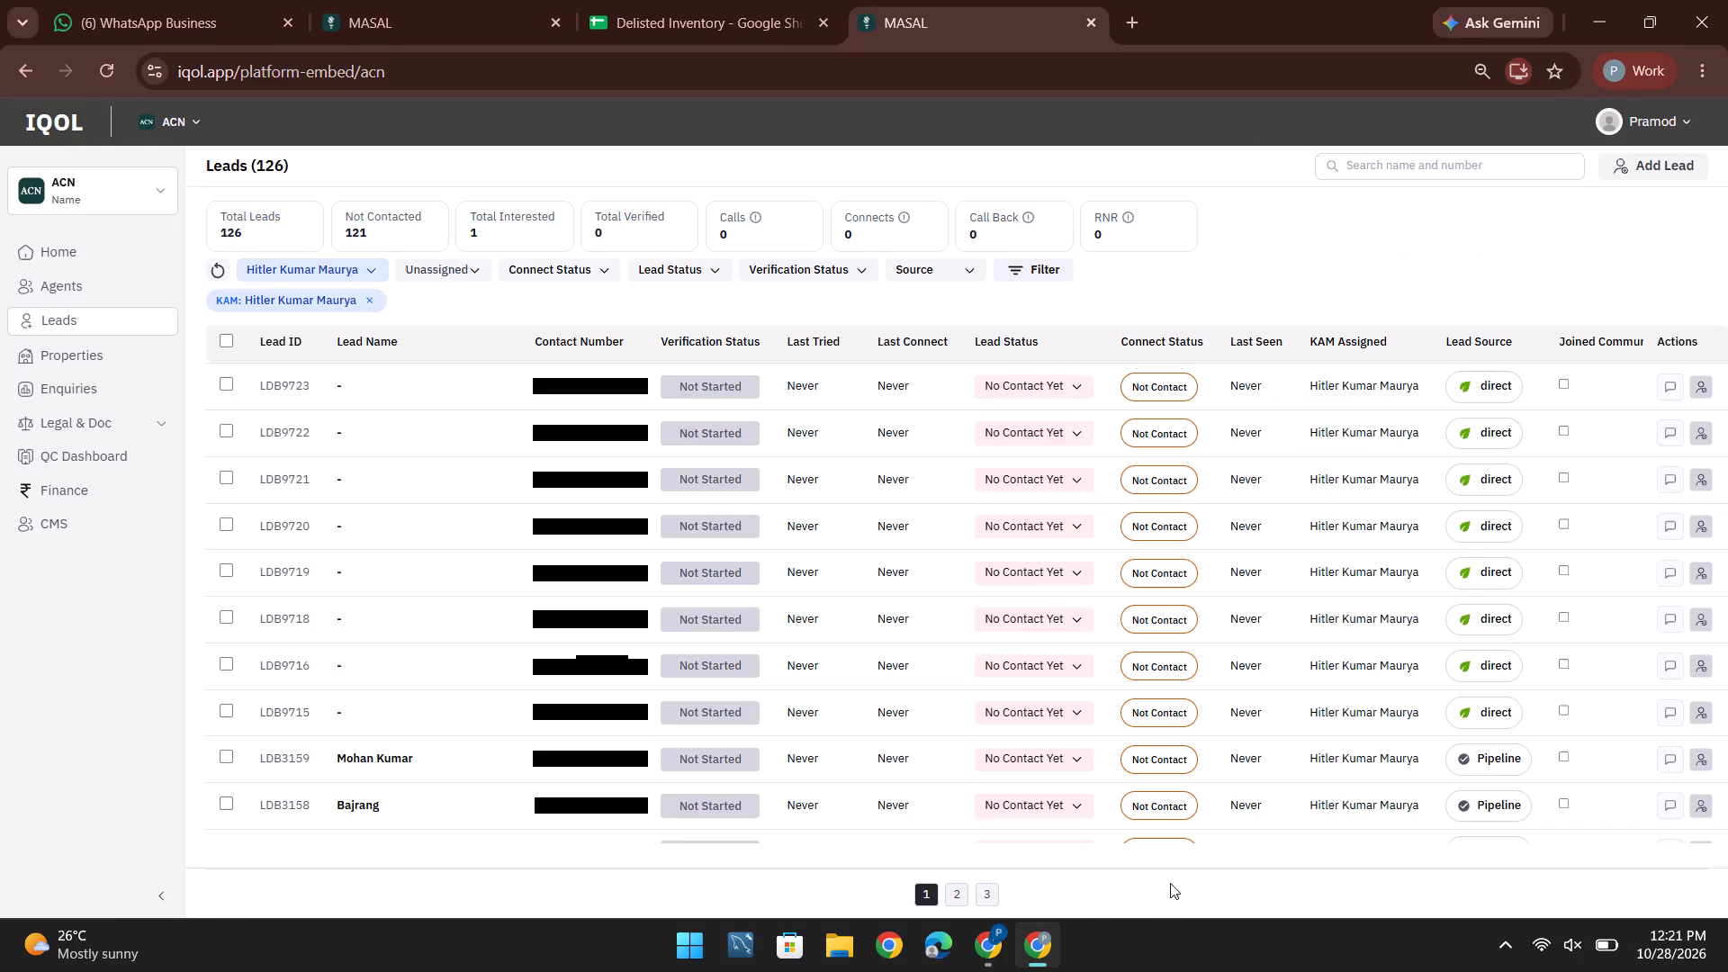
{"action": "left_click", "coordinate": [1701, 382]}
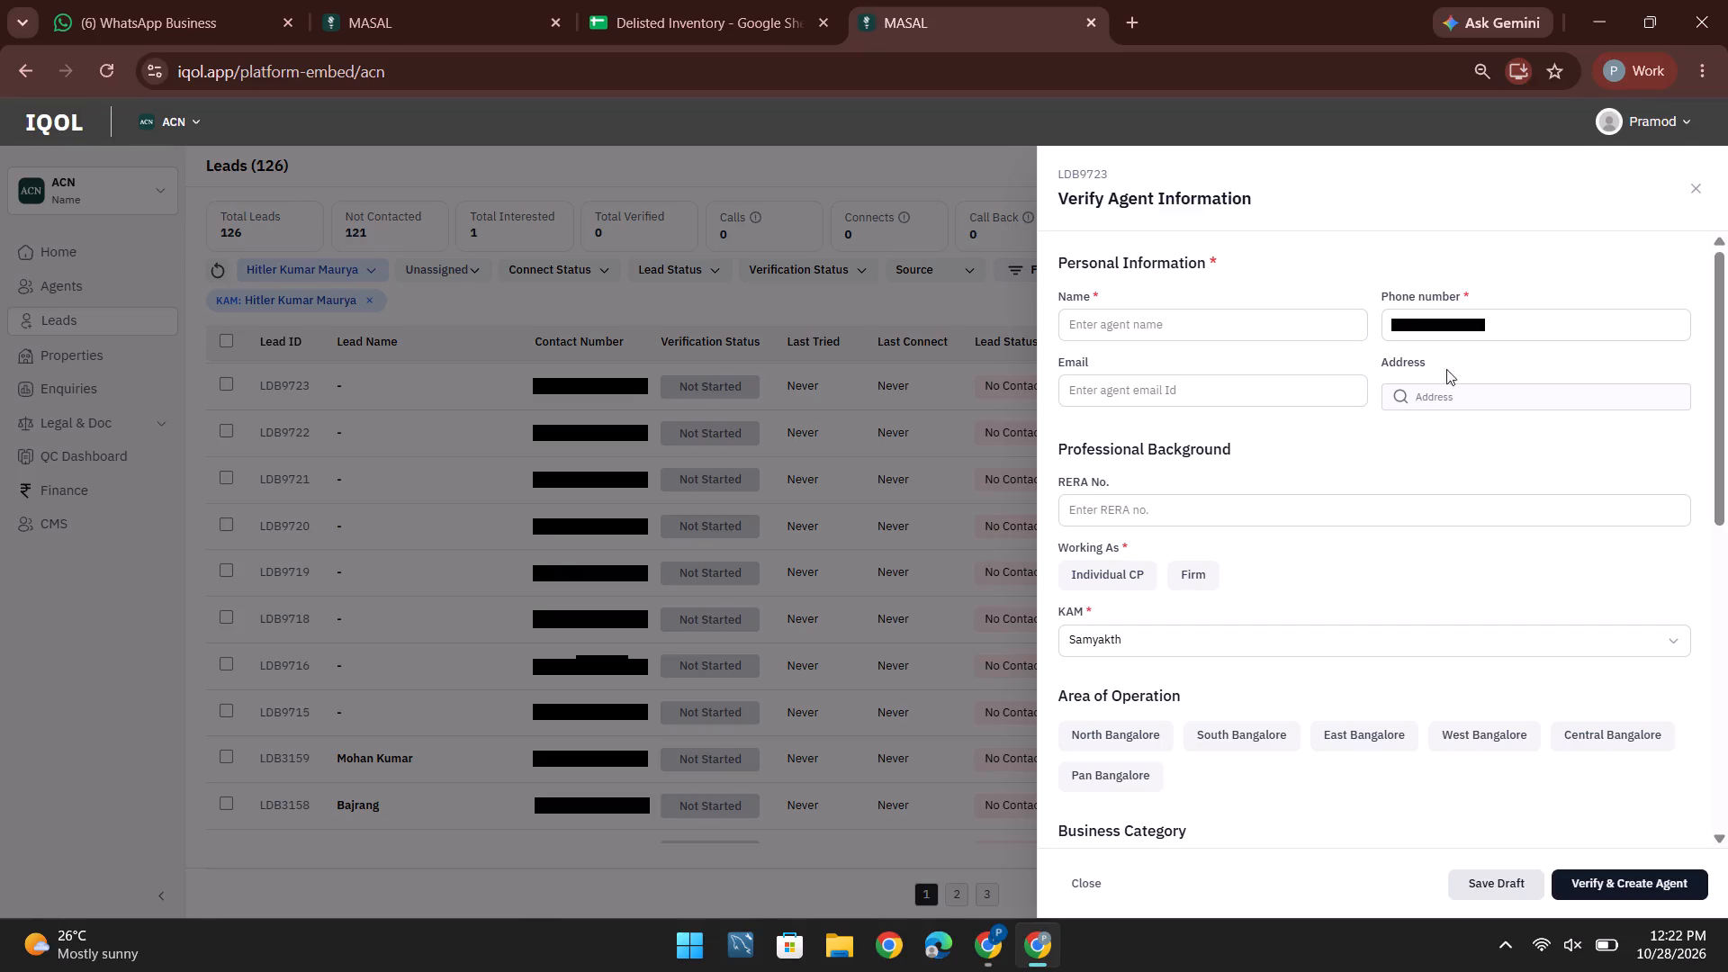
{"action": "left_click", "coordinate": [1700, 184]}
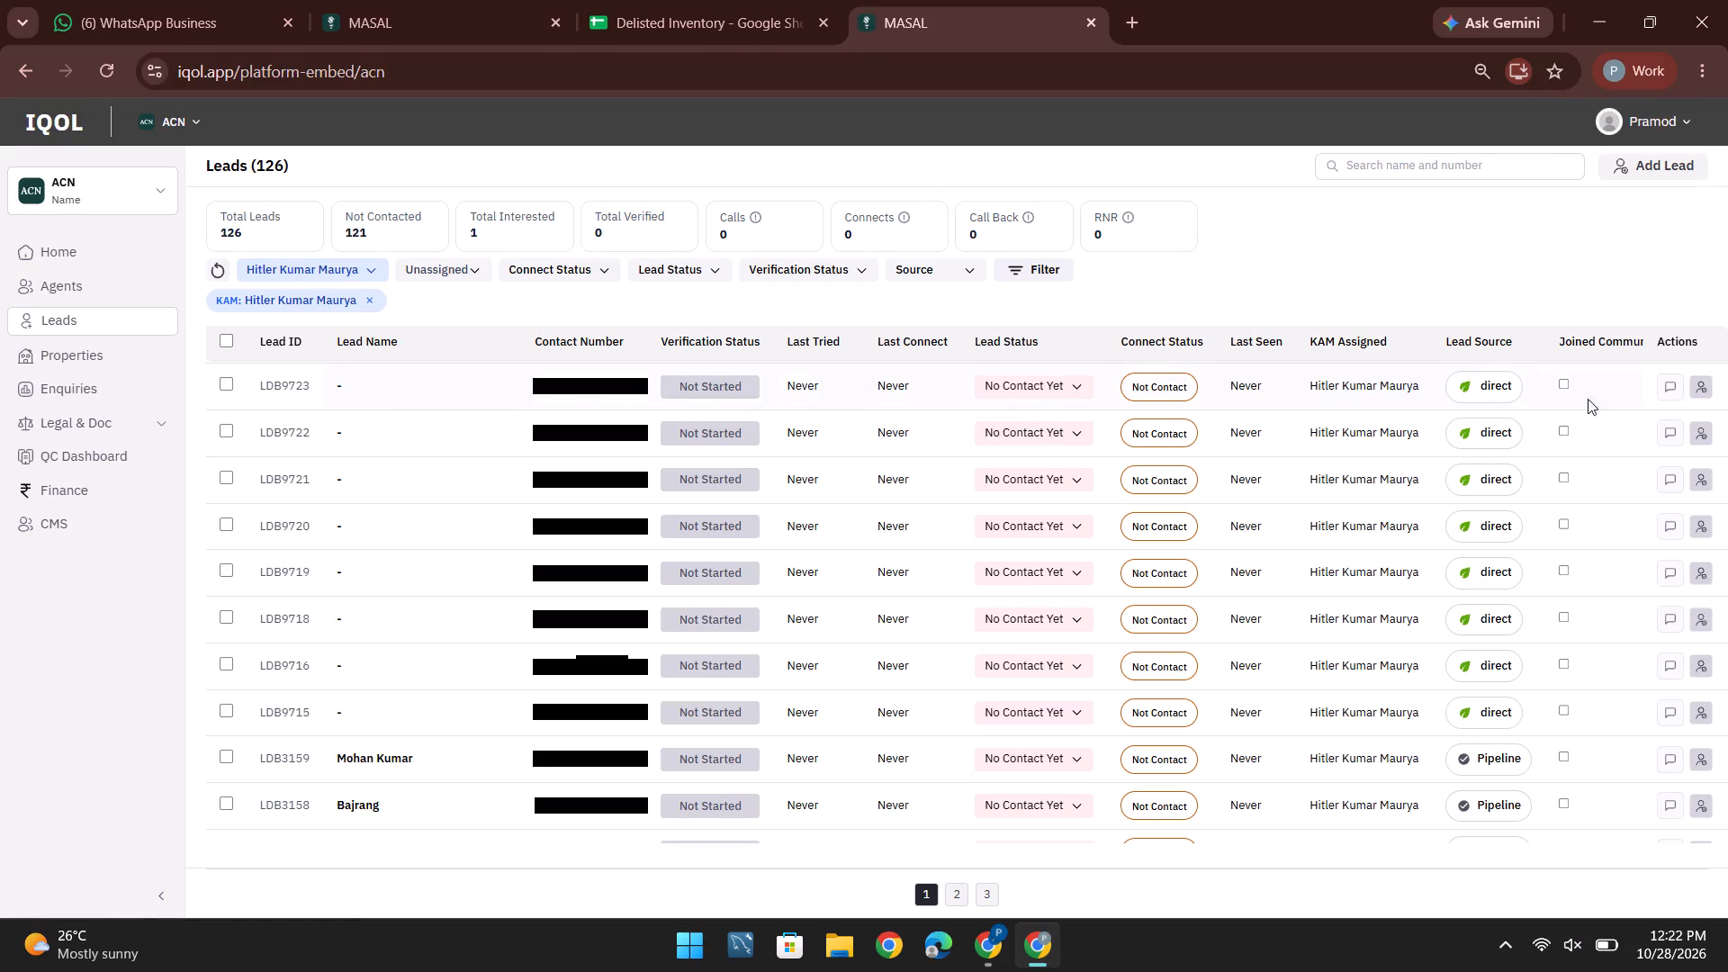
{"action": "left_click", "coordinate": [1665, 392]}
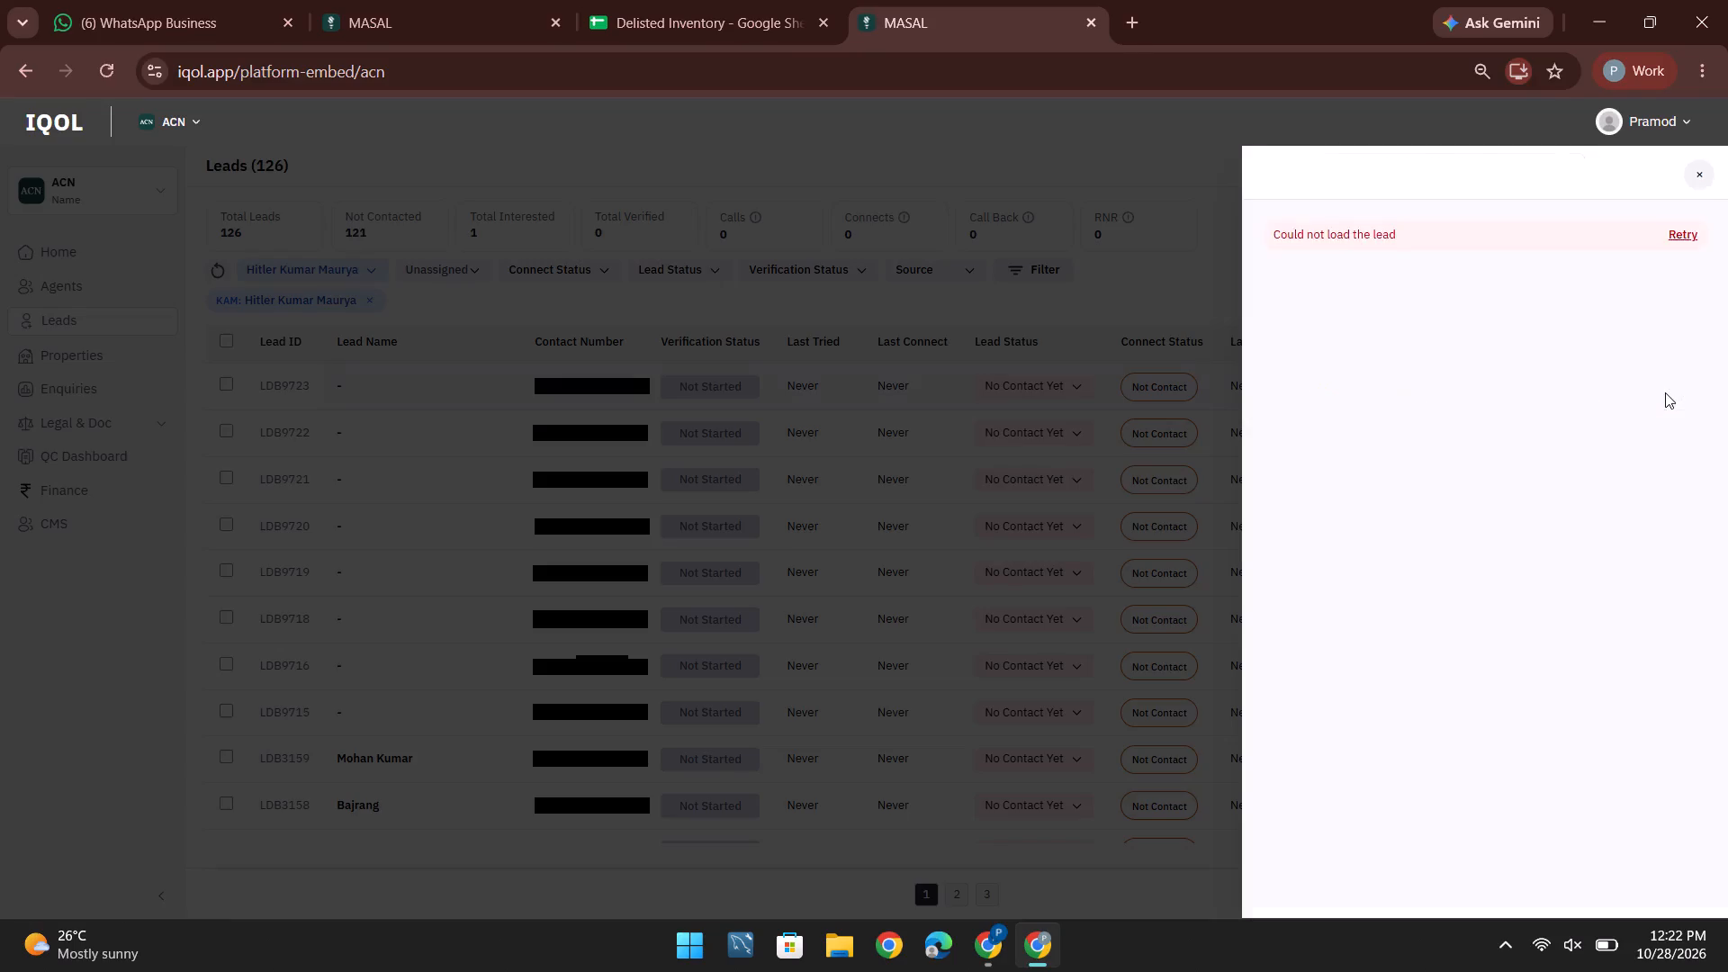
{"action": "left_click", "coordinate": [1347, 407]}
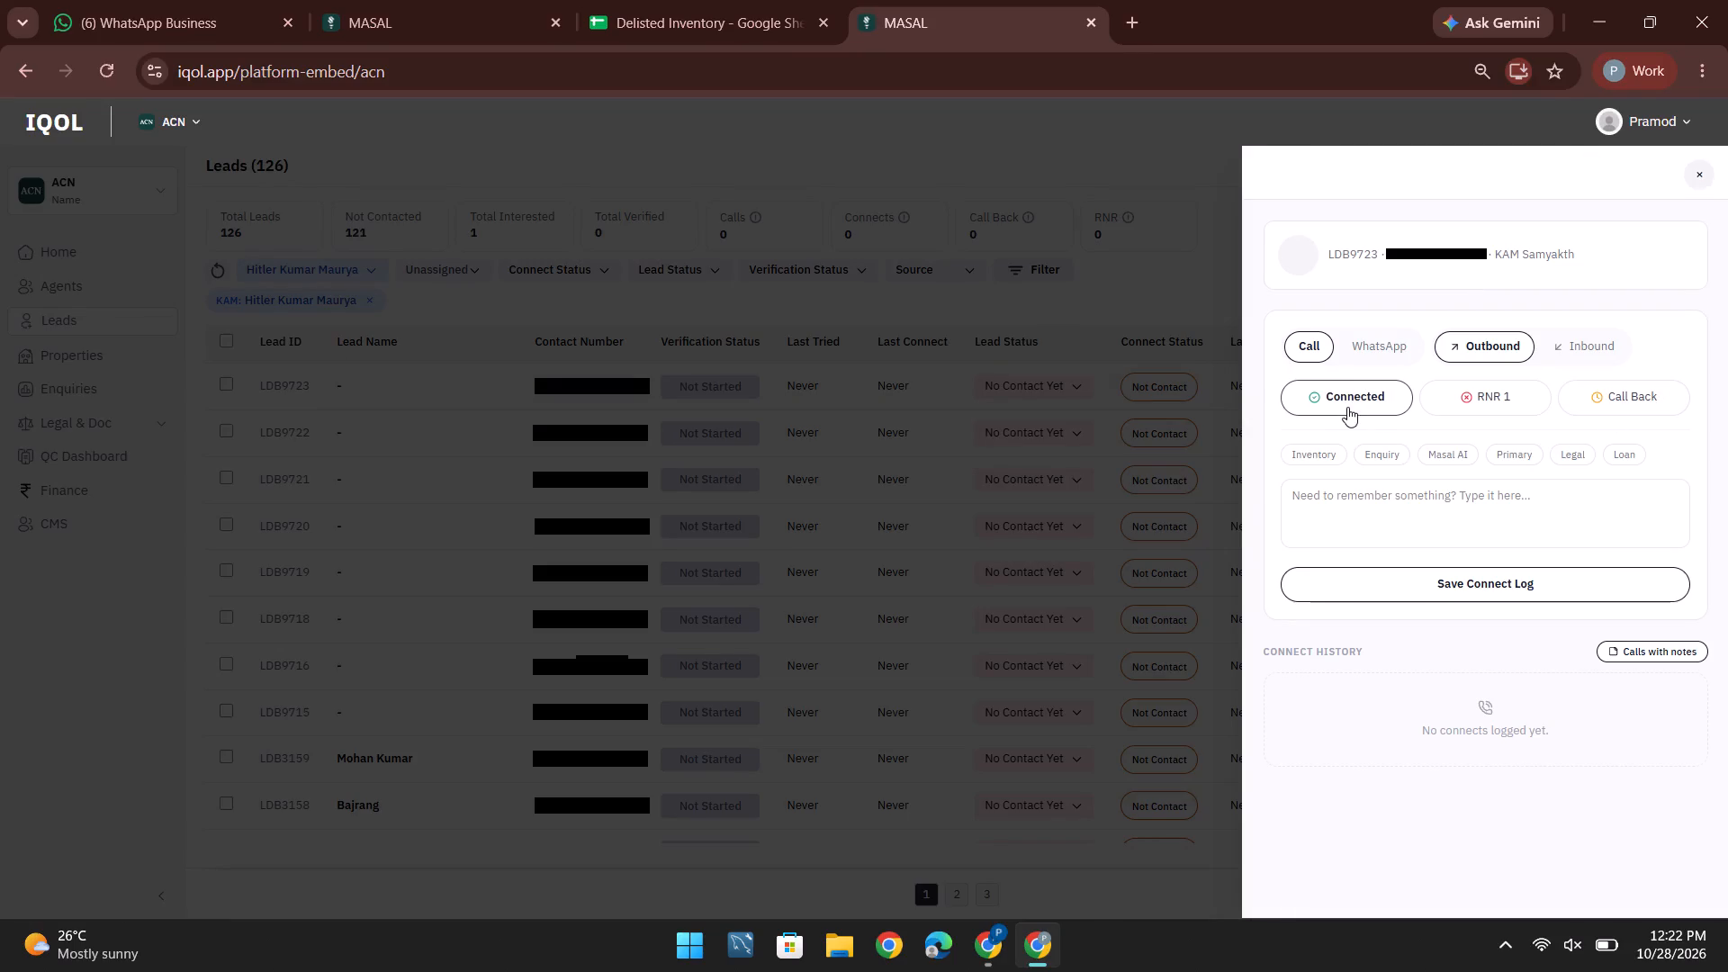
{"action": "left_click", "coordinate": [1354, 508]}
{"action": "type", "text": "already a"}
{"action": "type", "text": "cn agent with"}
{"action": "key", "text": "space"}
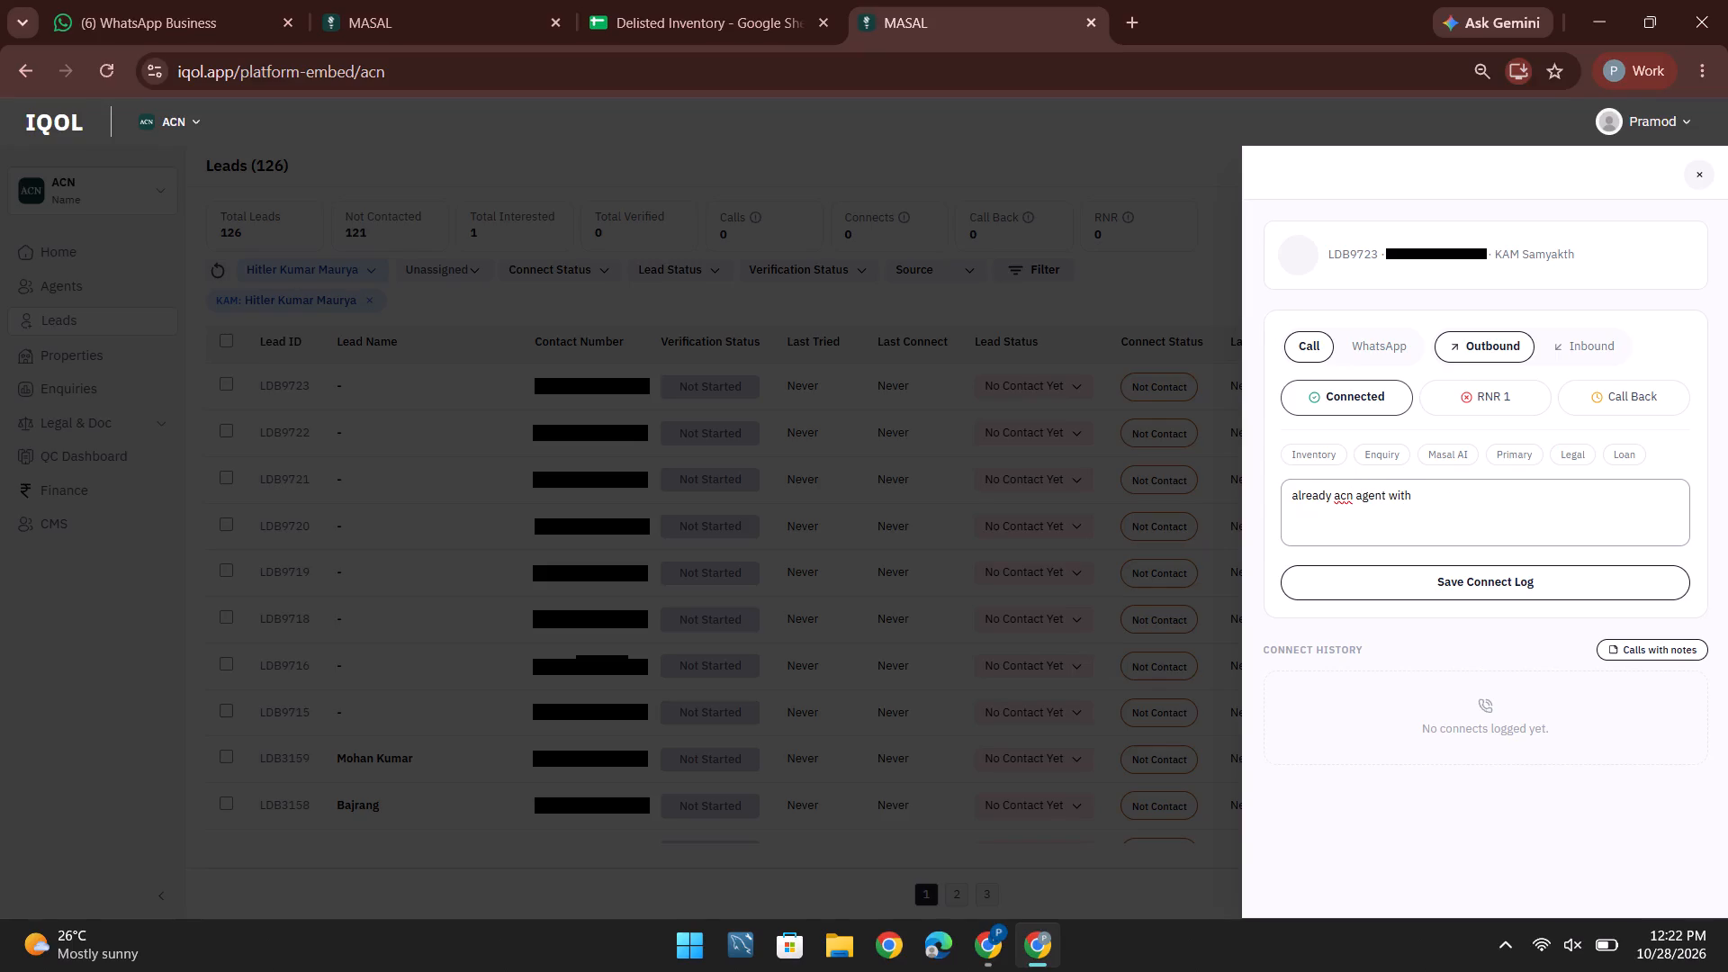
{"action": "type", "text": "another numb"}
{"action": "type", "text": "er"}
{"action": "left_click", "coordinate": [1373, 593]}
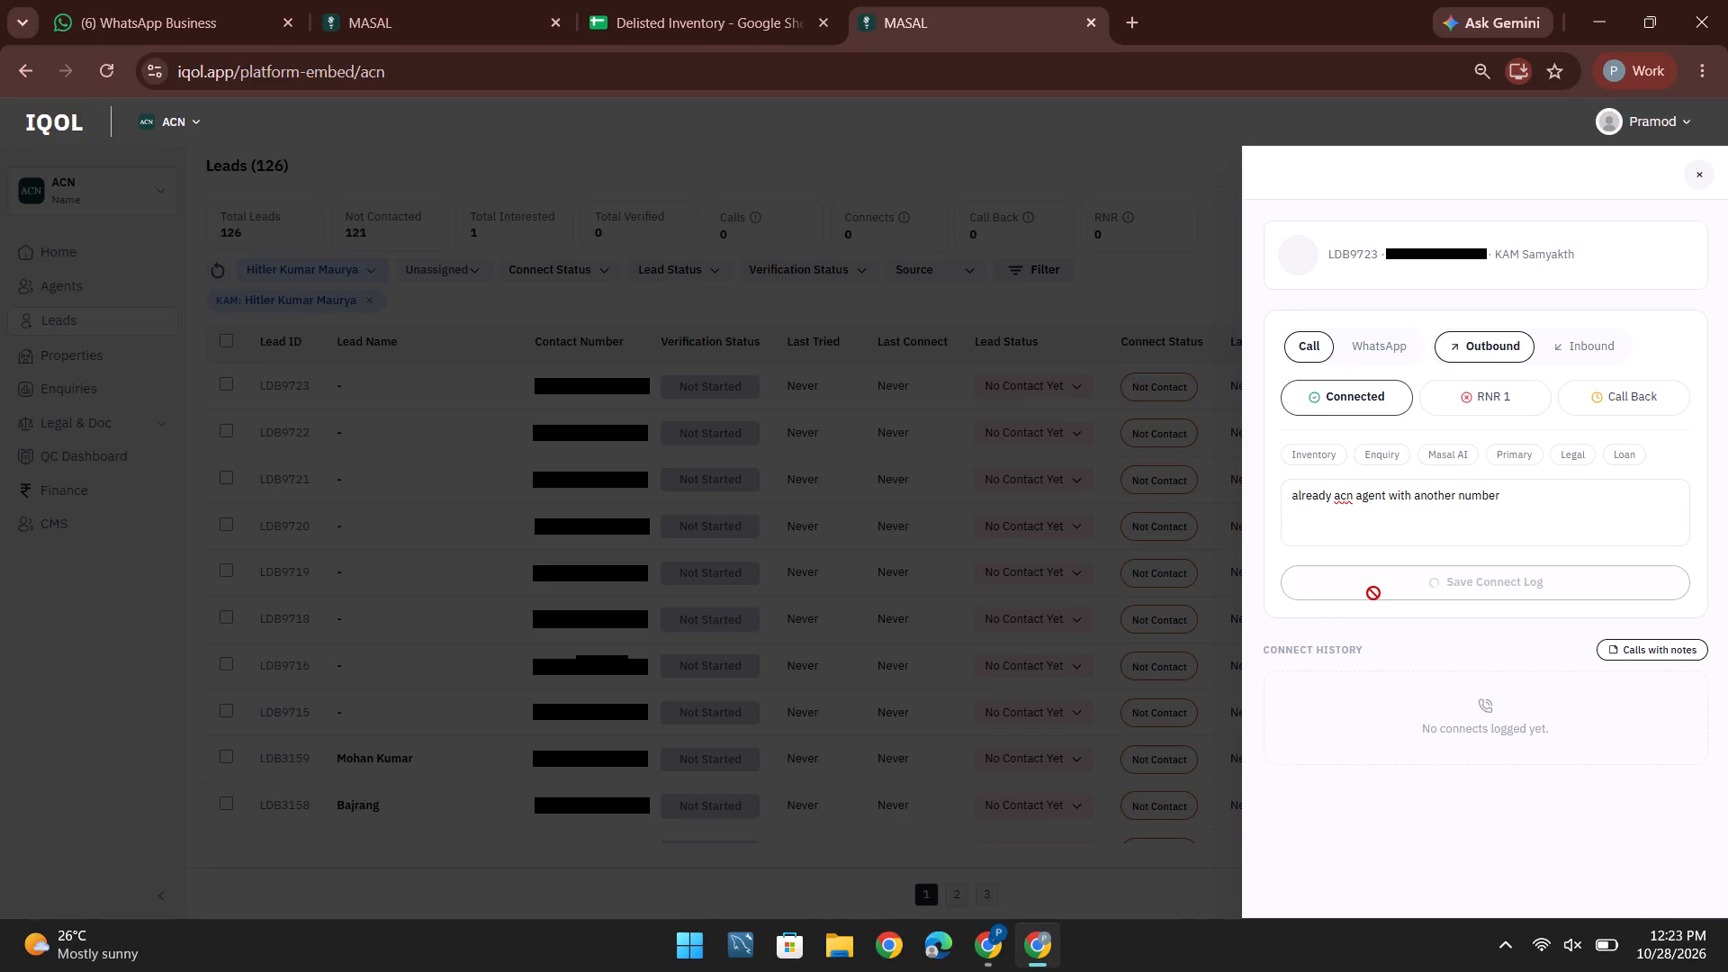
{"action": "left_click", "coordinate": [1174, 895]}
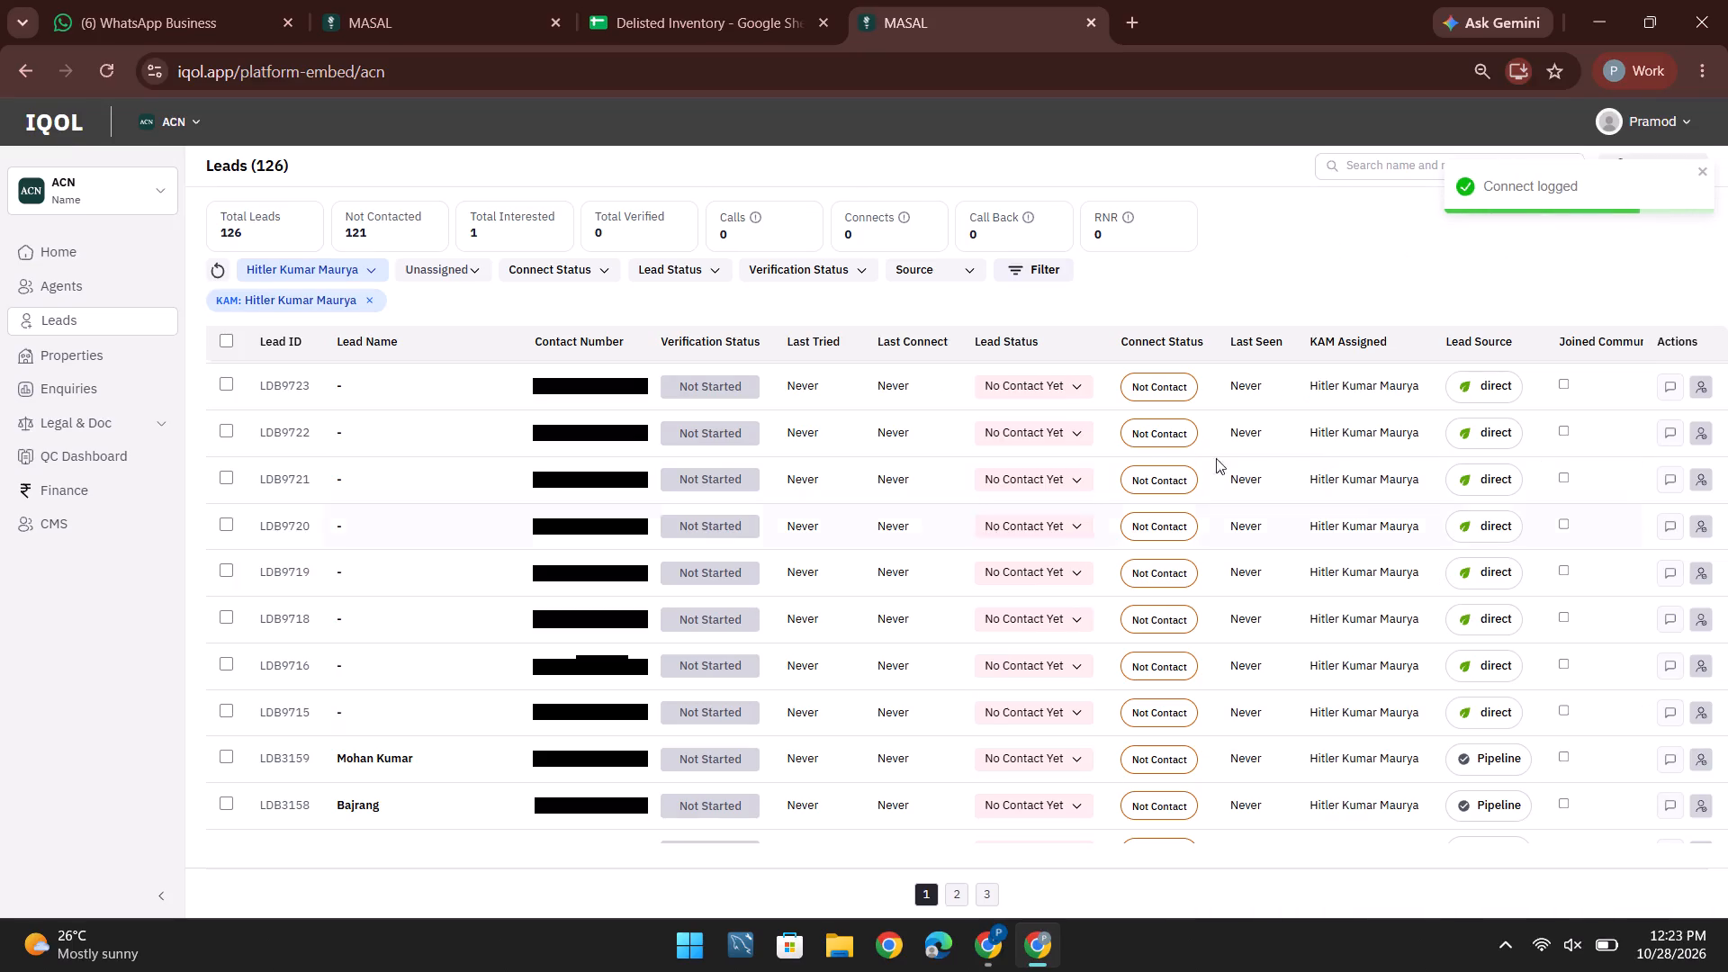
{"action": "left_click", "coordinate": [1056, 381]}
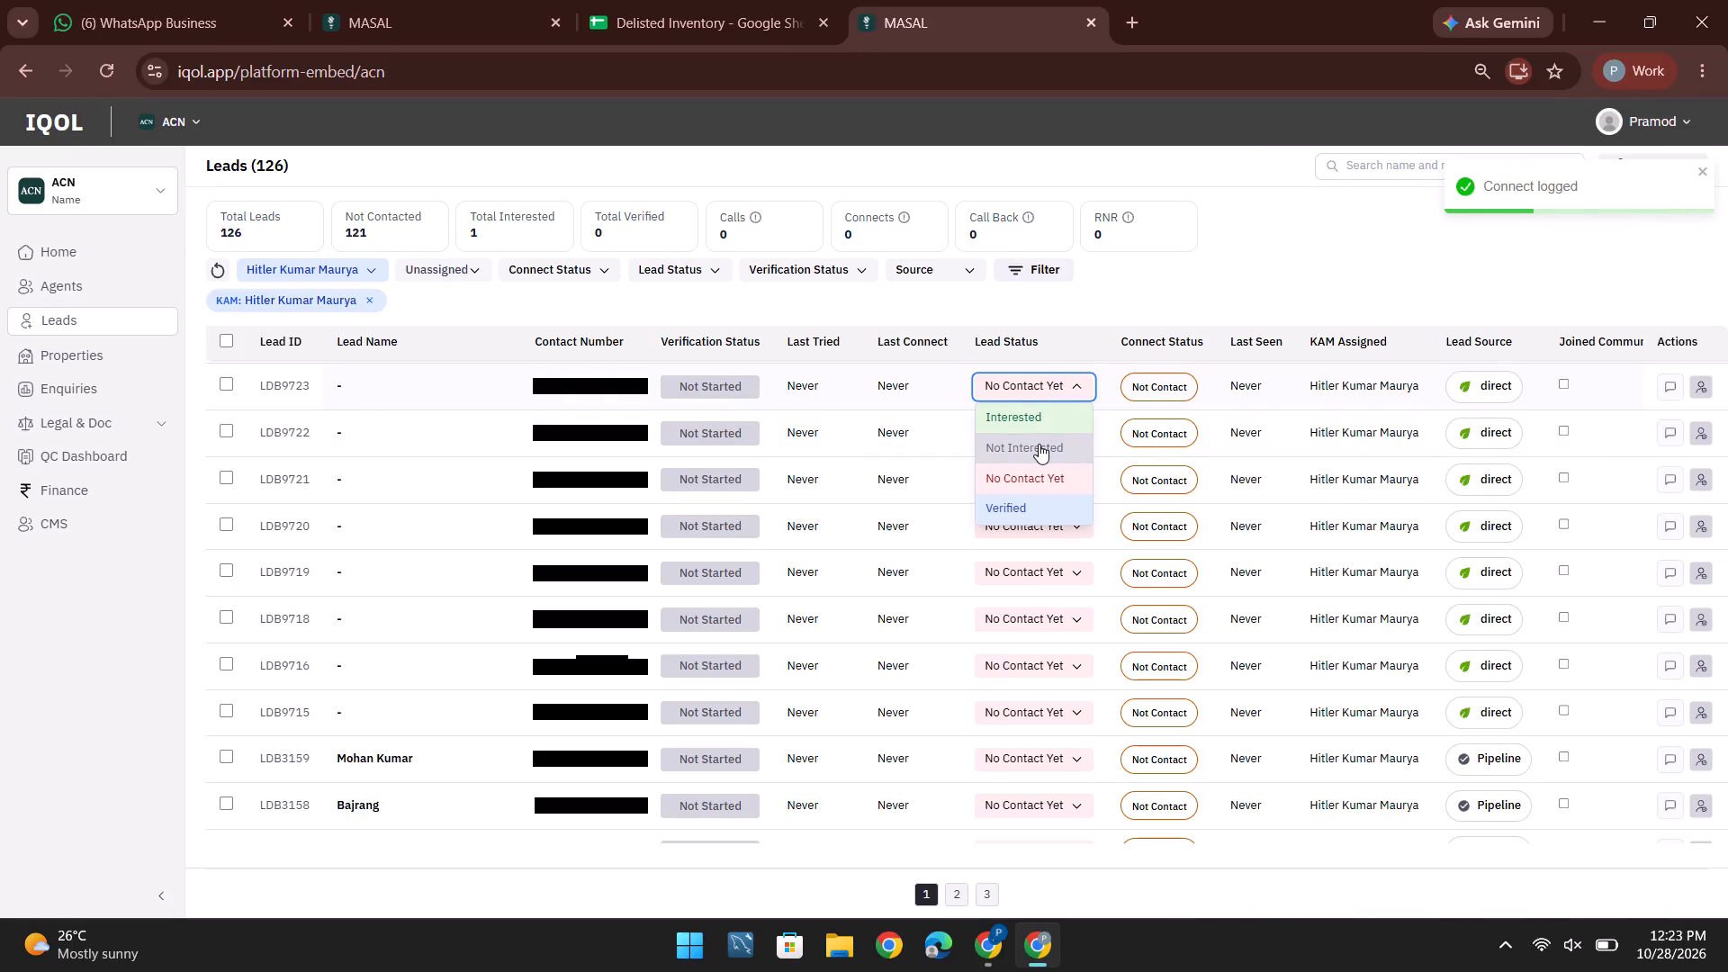
{"action": "left_click", "coordinate": [1039, 444]}
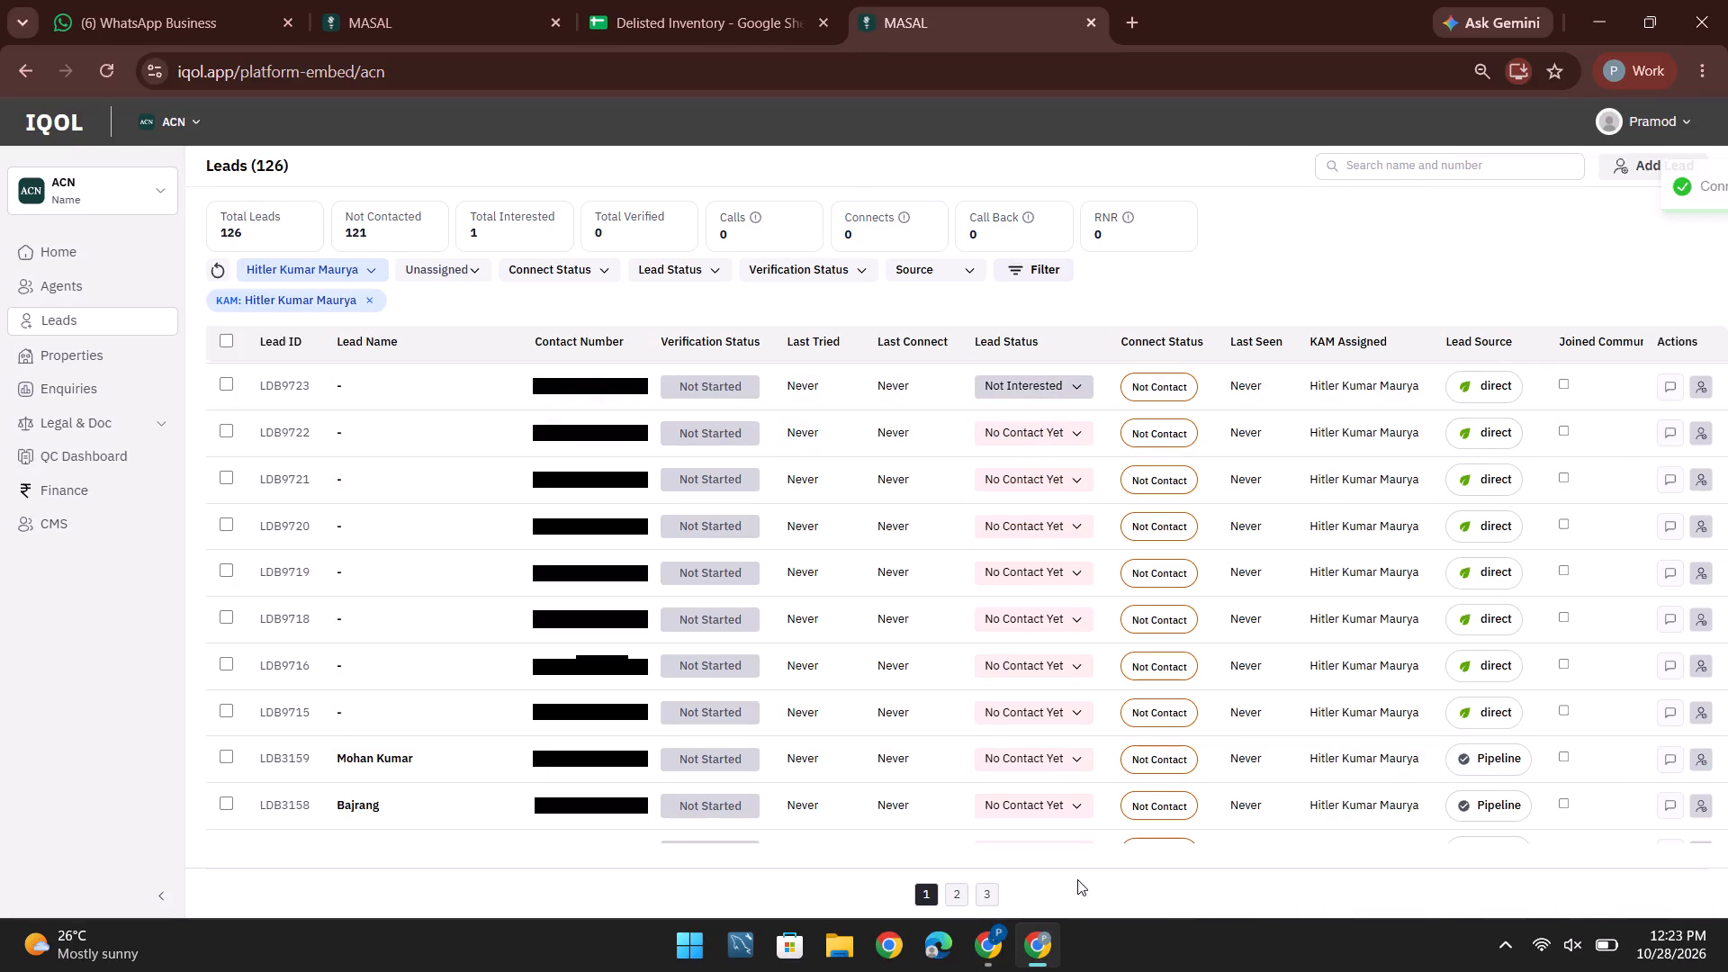
{"action": "left_click", "coordinate": [1077, 879]}
{"action": "scroll", "coordinate": [1237, 739], "scroll_direction": "down", "scroll_amount": 1}
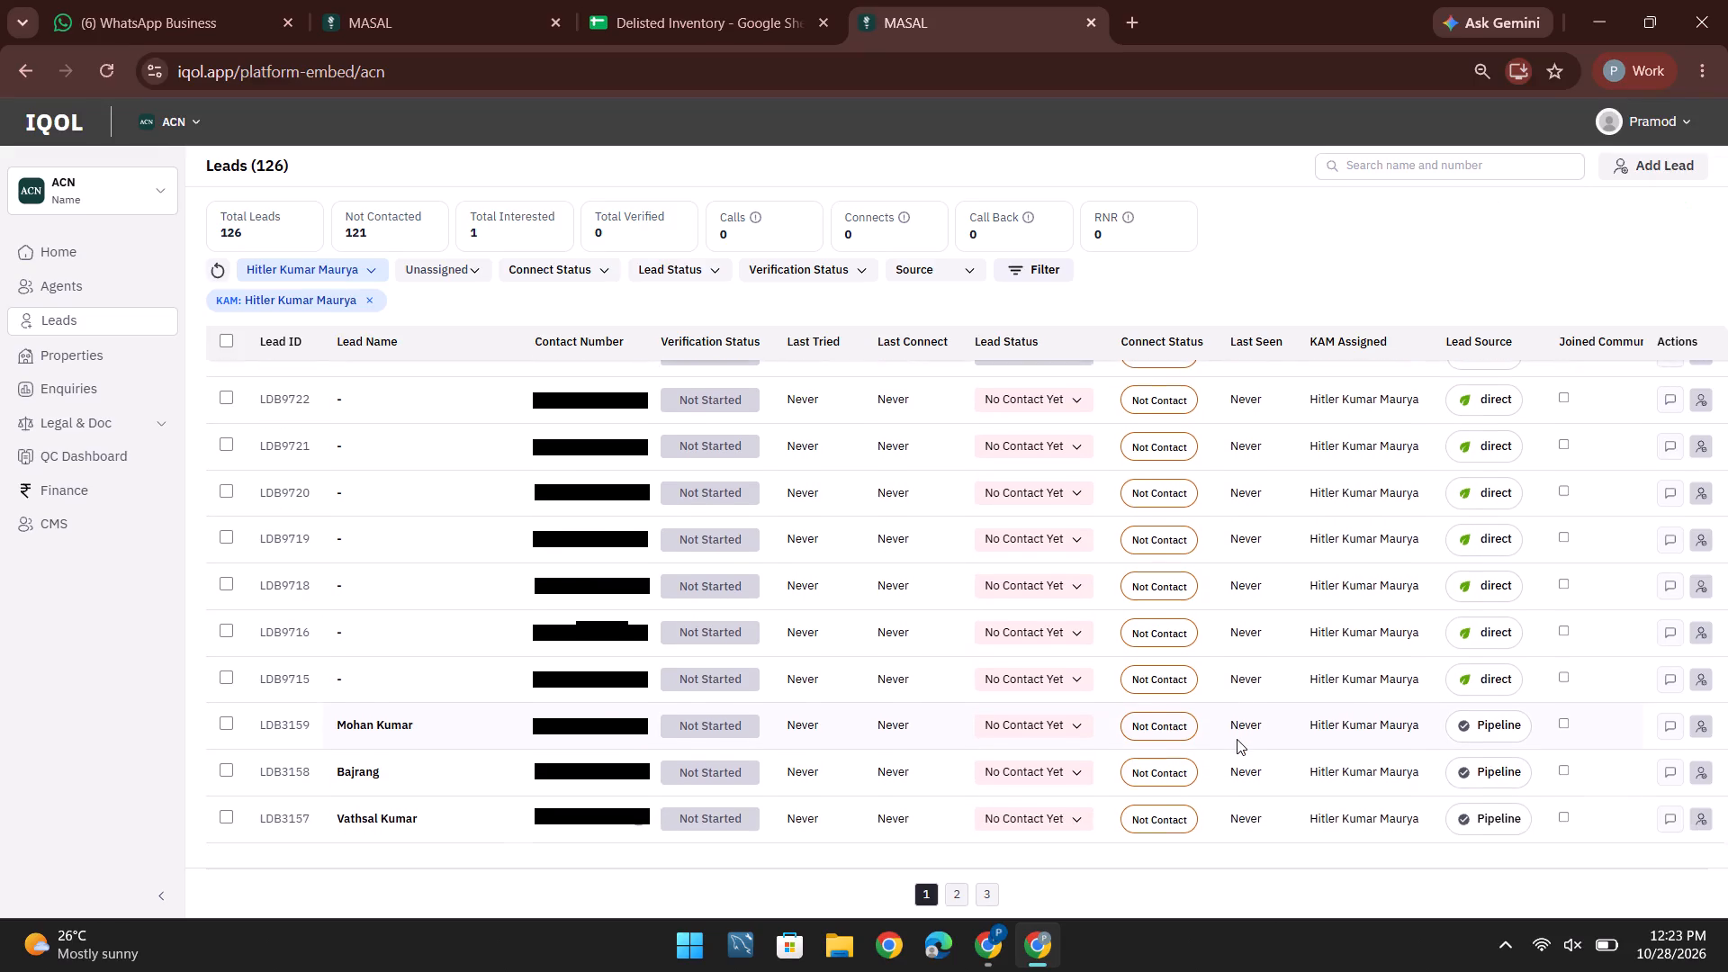
{"action": "scroll", "coordinate": [1237, 739], "scroll_direction": "down", "scroll_amount": 1}
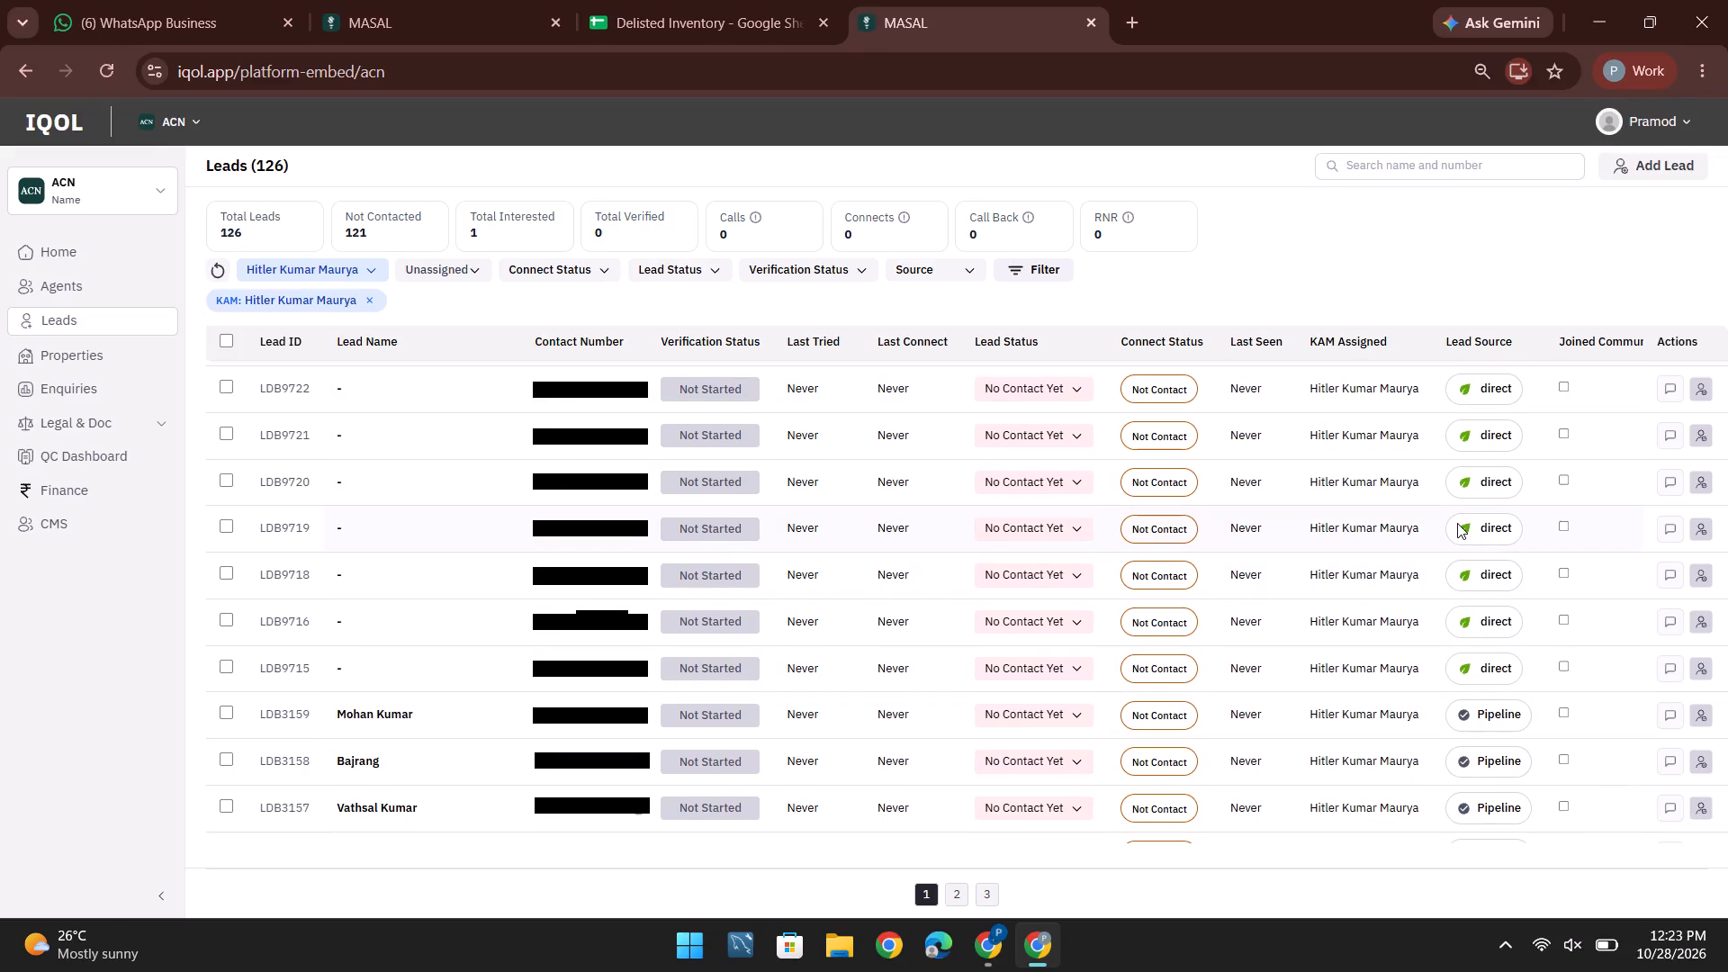
{"action": "left_click", "coordinate": [1665, 393]}
{"action": "left_click", "coordinate": [1156, 859]}
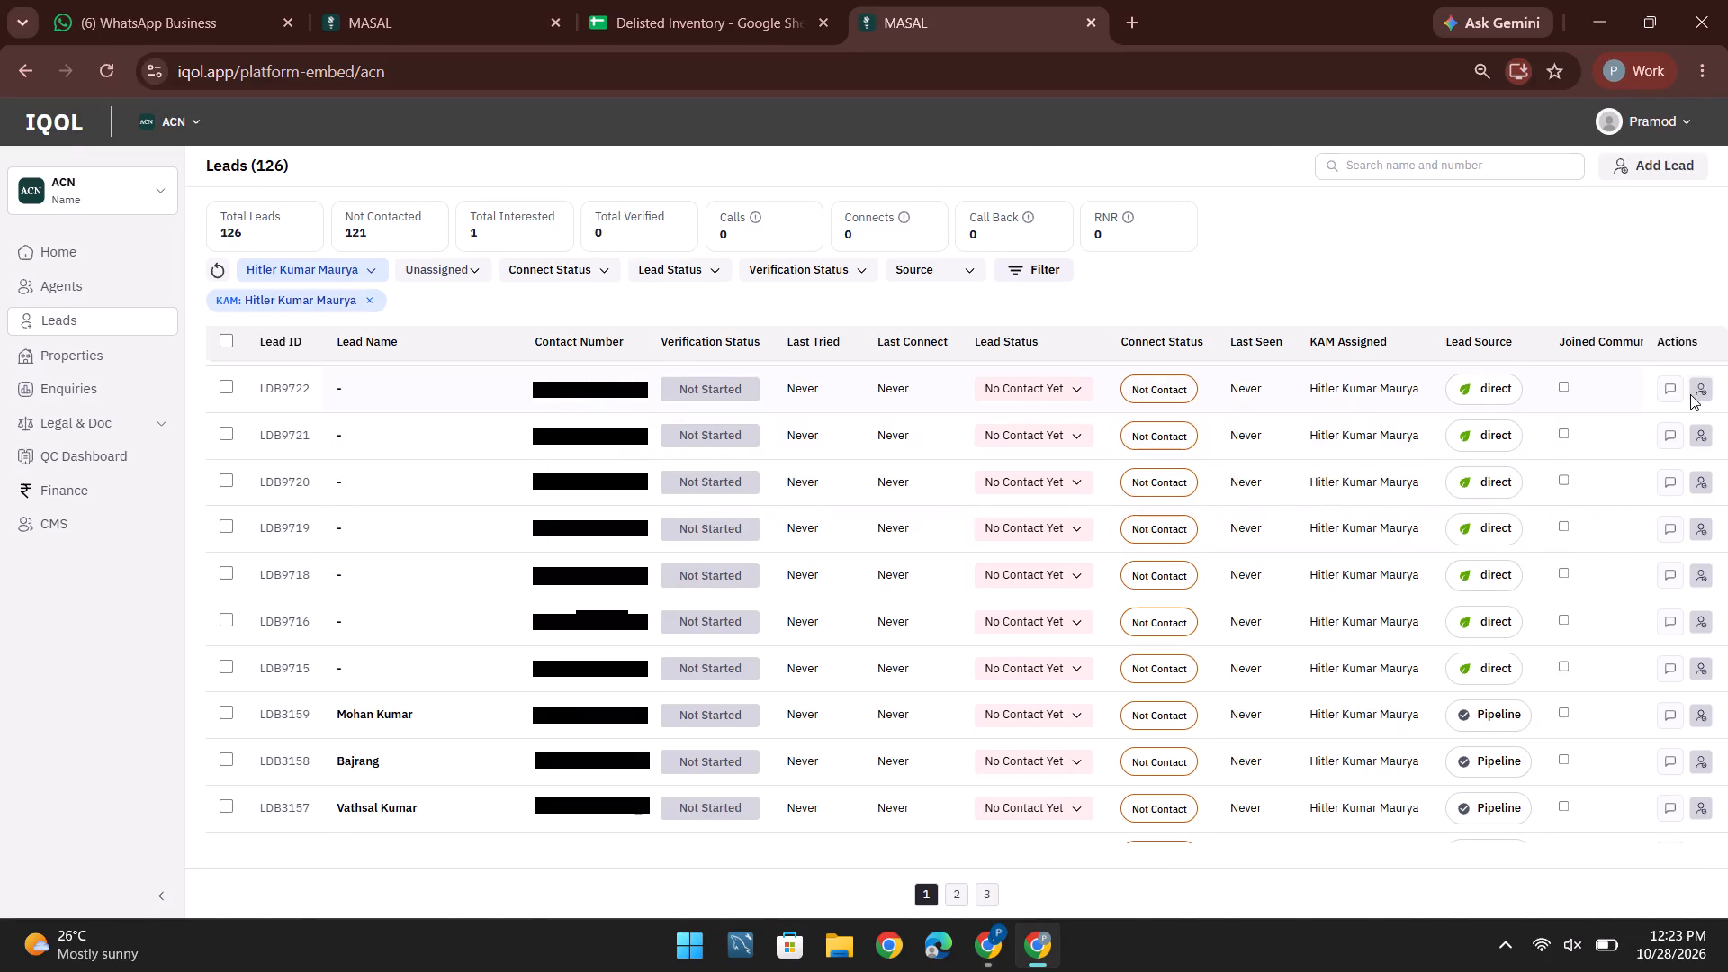
{"action": "left_click", "coordinate": [1690, 394]}
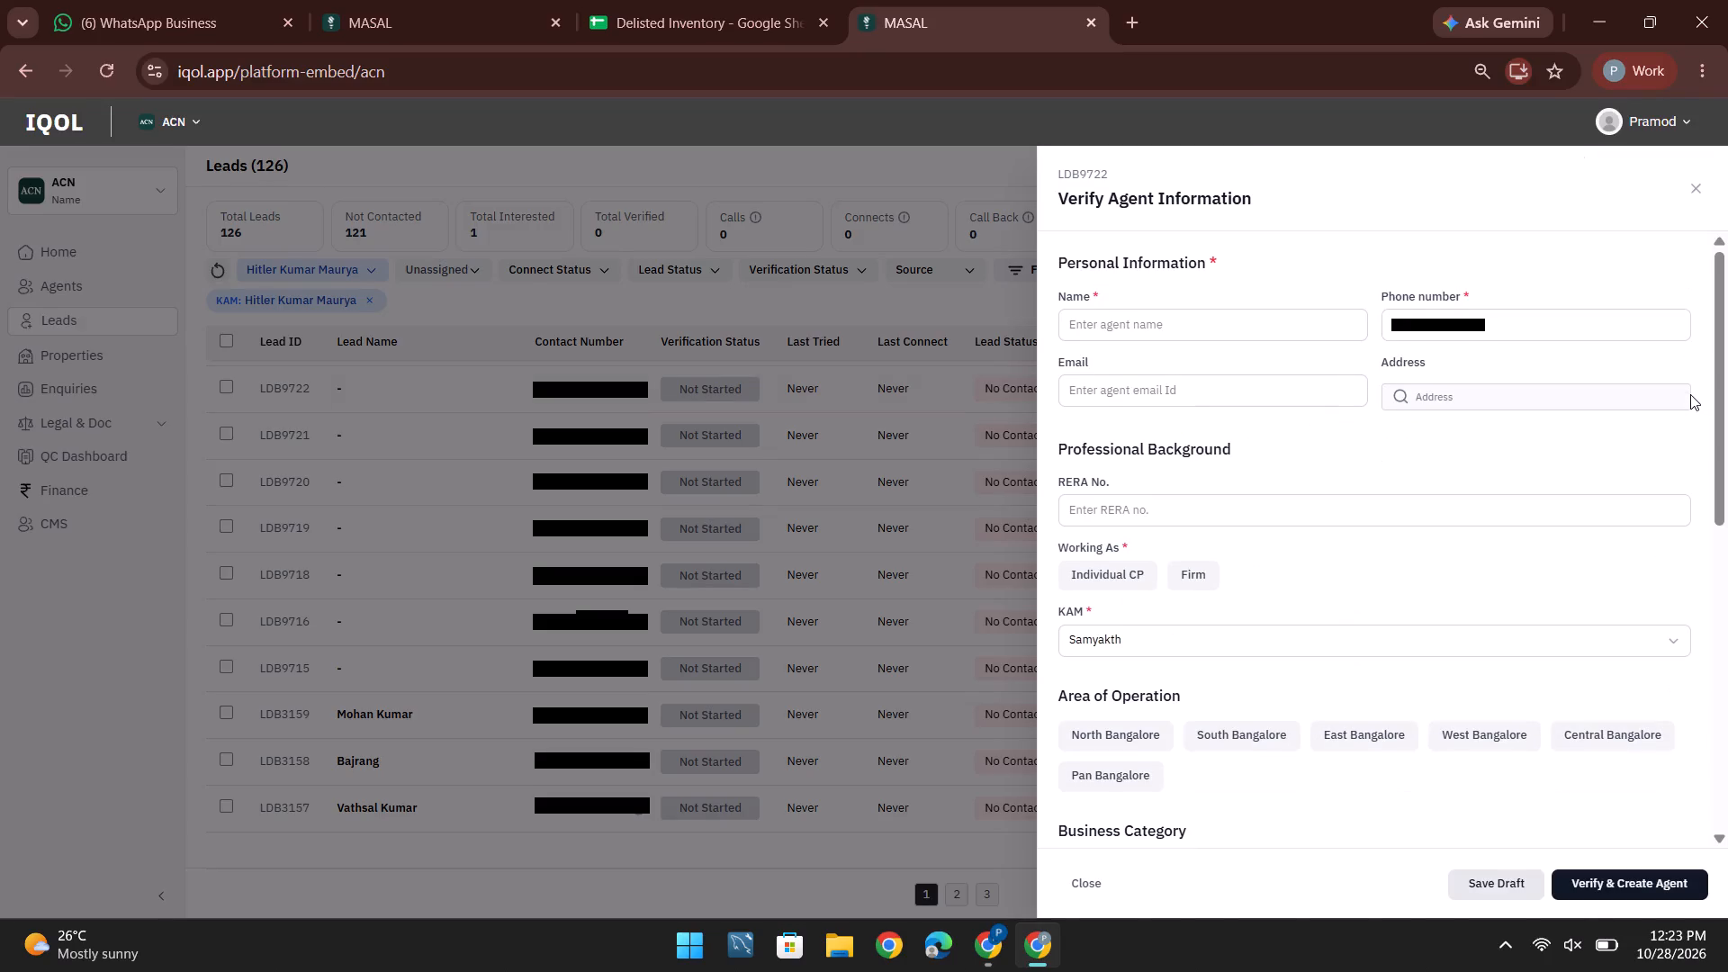
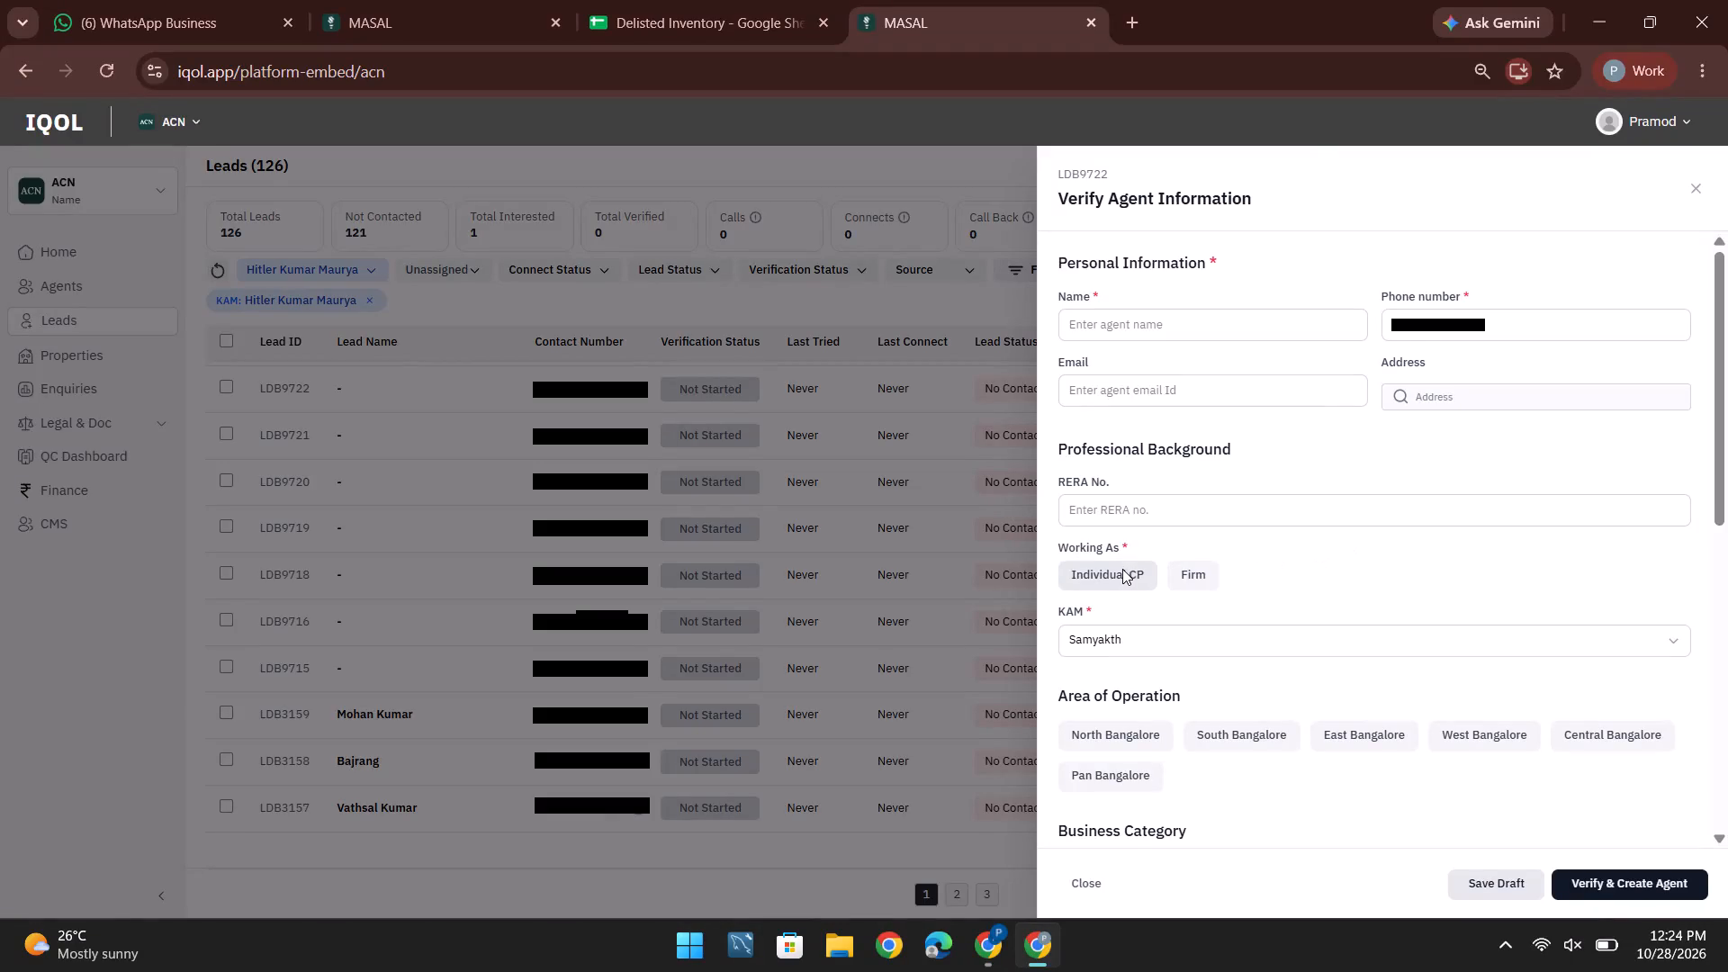
{"action": "left_click", "coordinate": [1122, 569]}
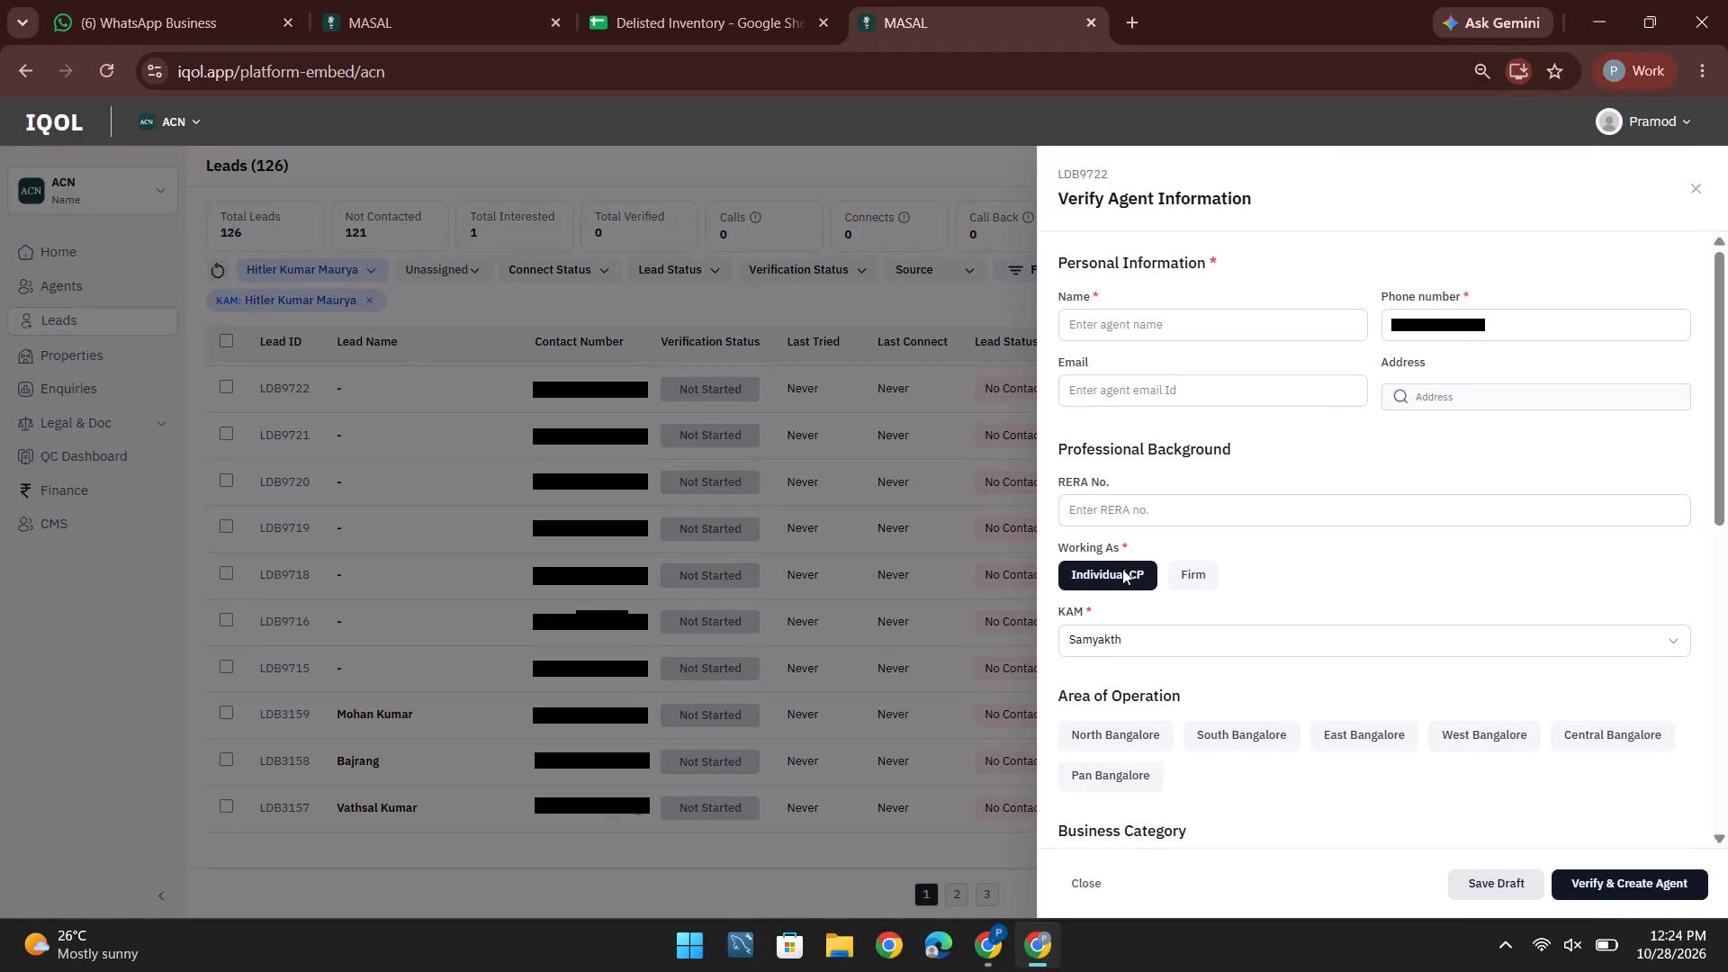
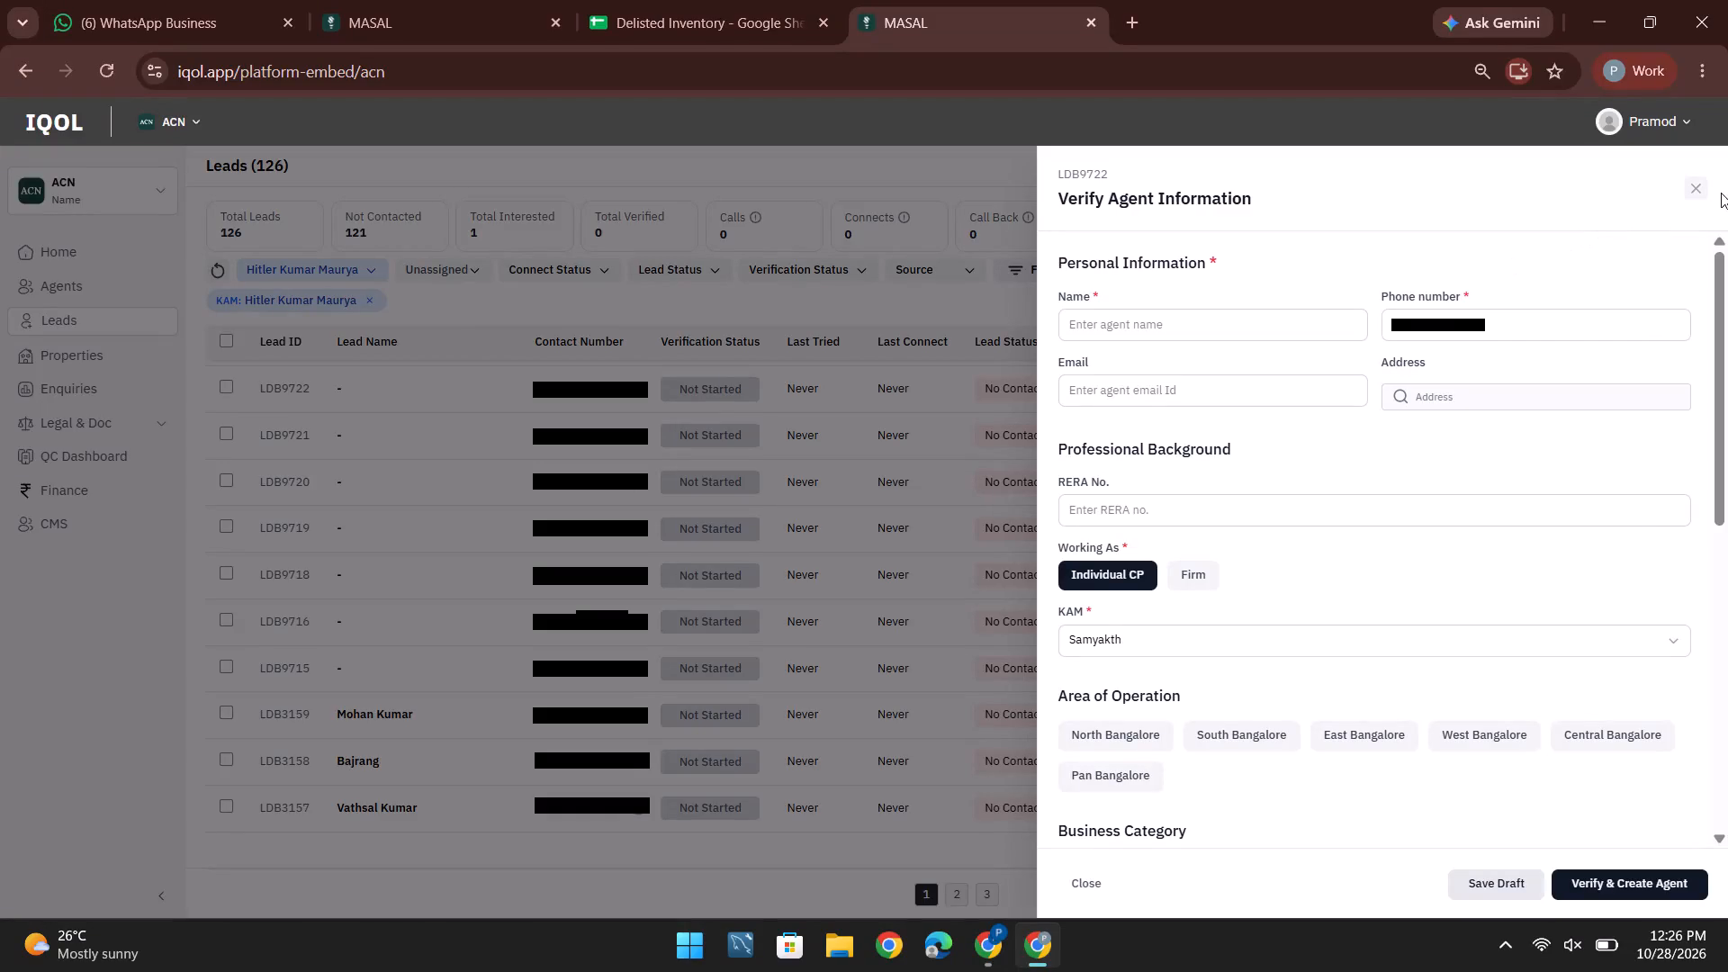
{"action": "left_click", "coordinate": [1699, 179]}
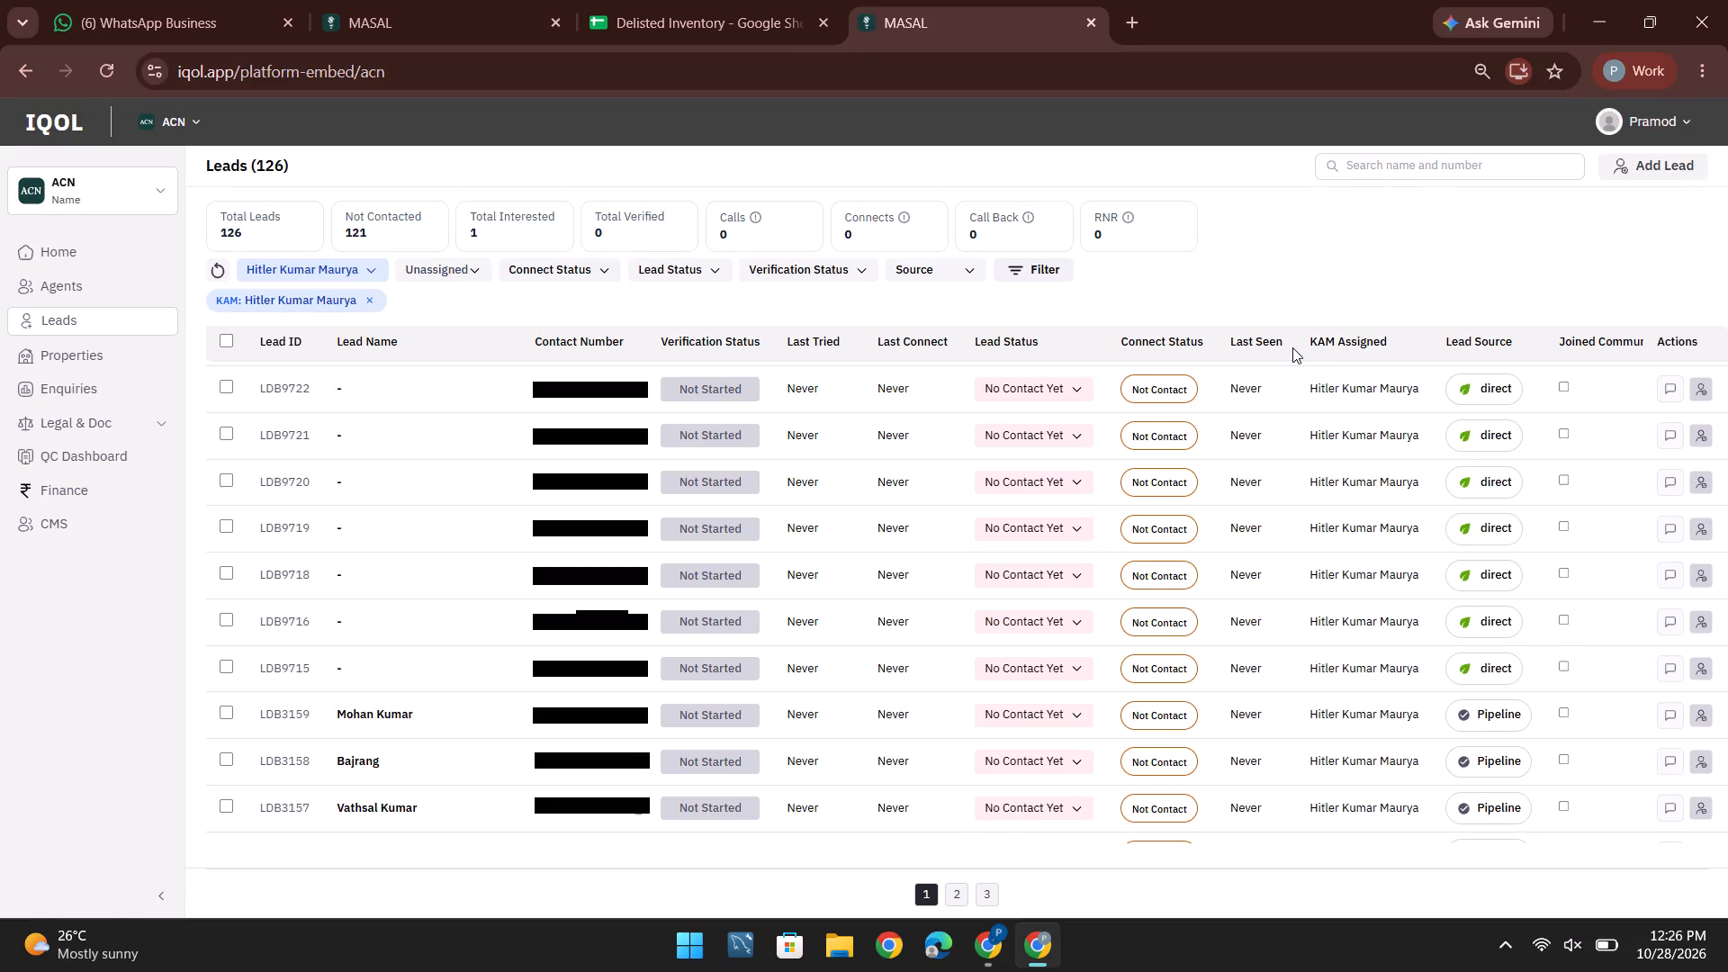
{"action": "left_click", "coordinate": [1068, 392]}
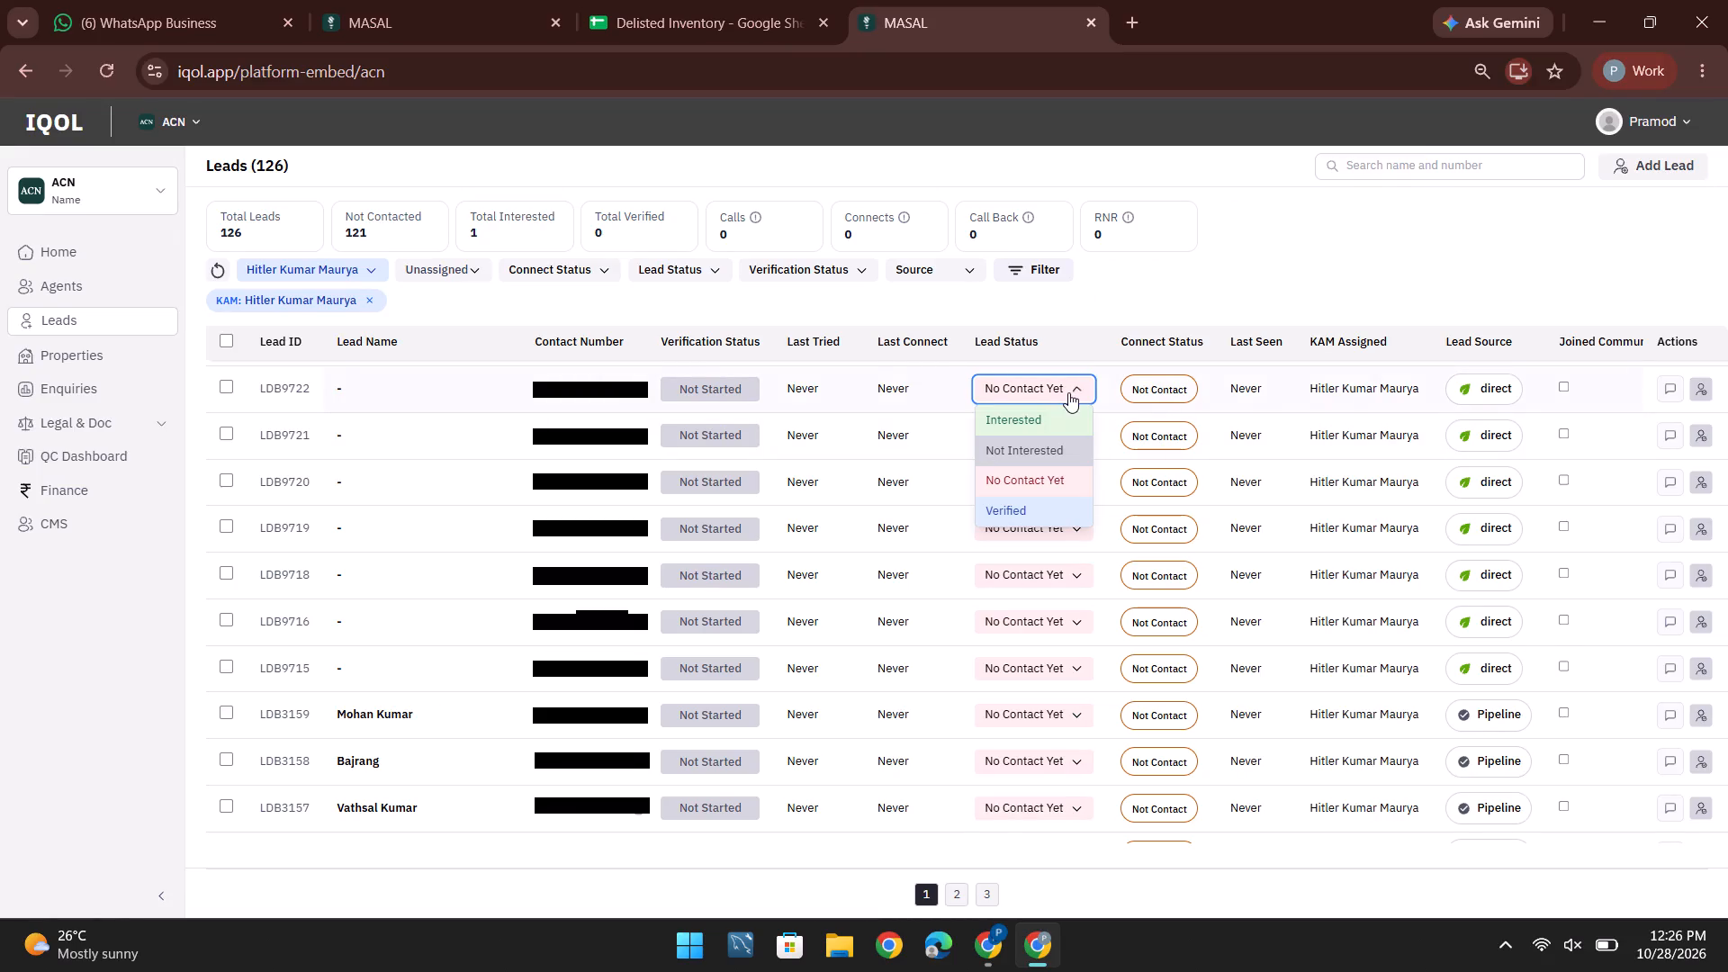
{"action": "left_click", "coordinate": [1046, 425]}
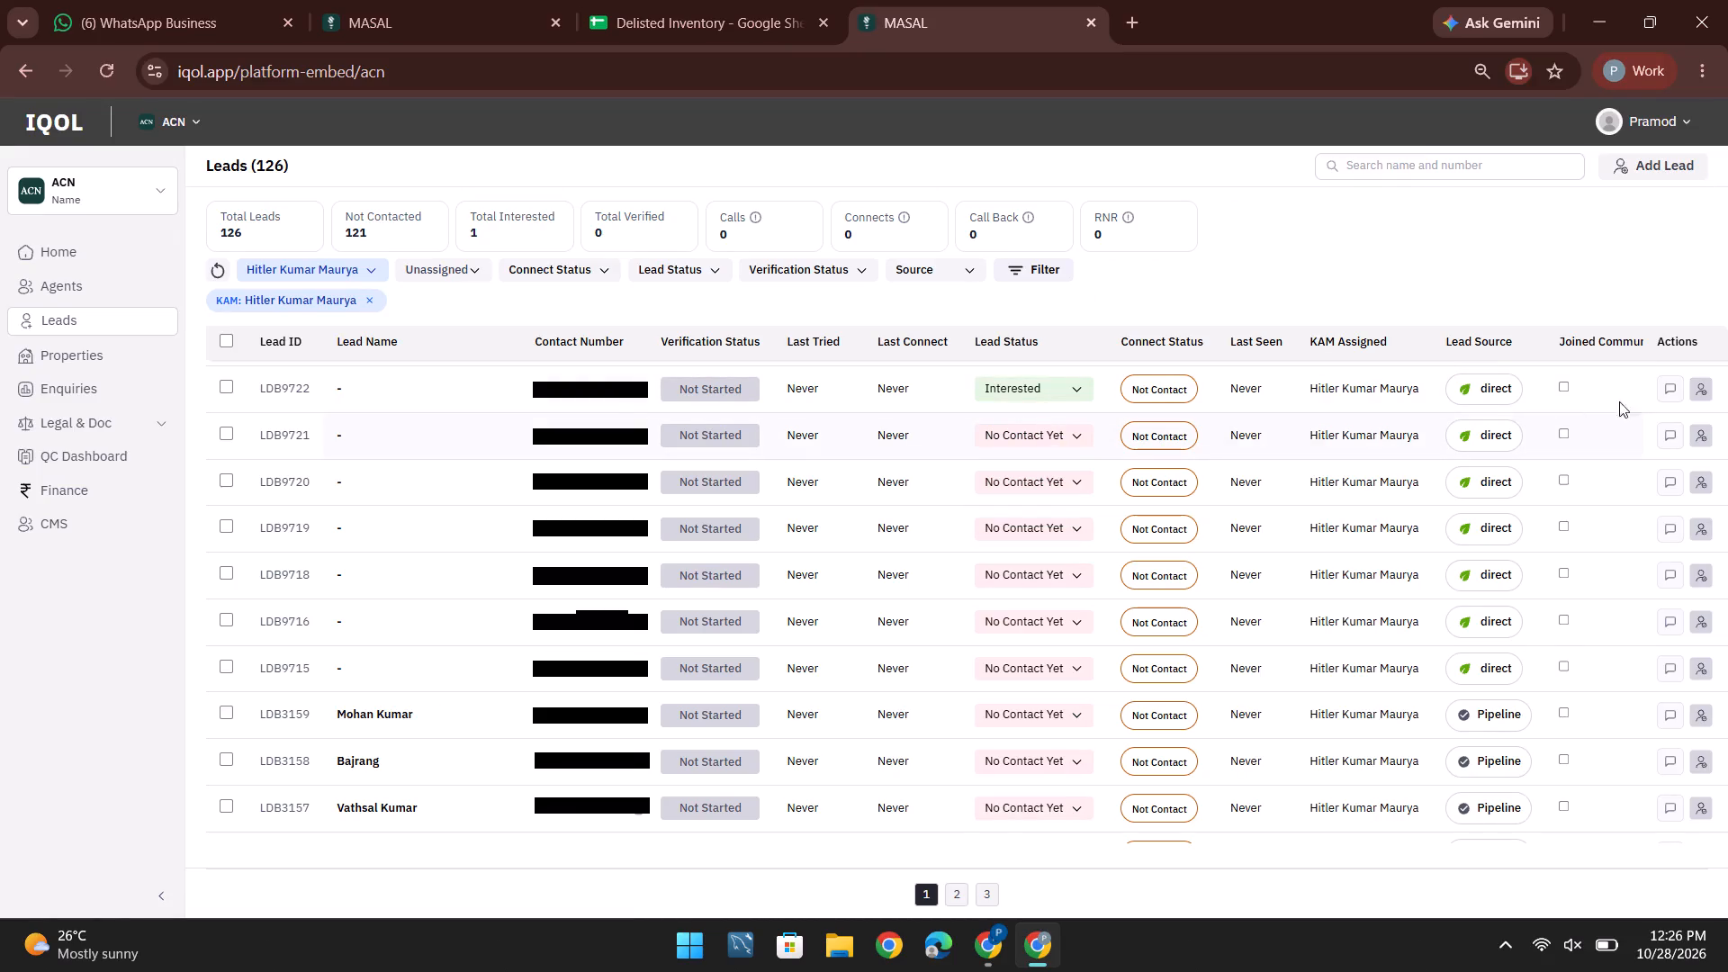
{"action": "left_click", "coordinate": [1664, 388]}
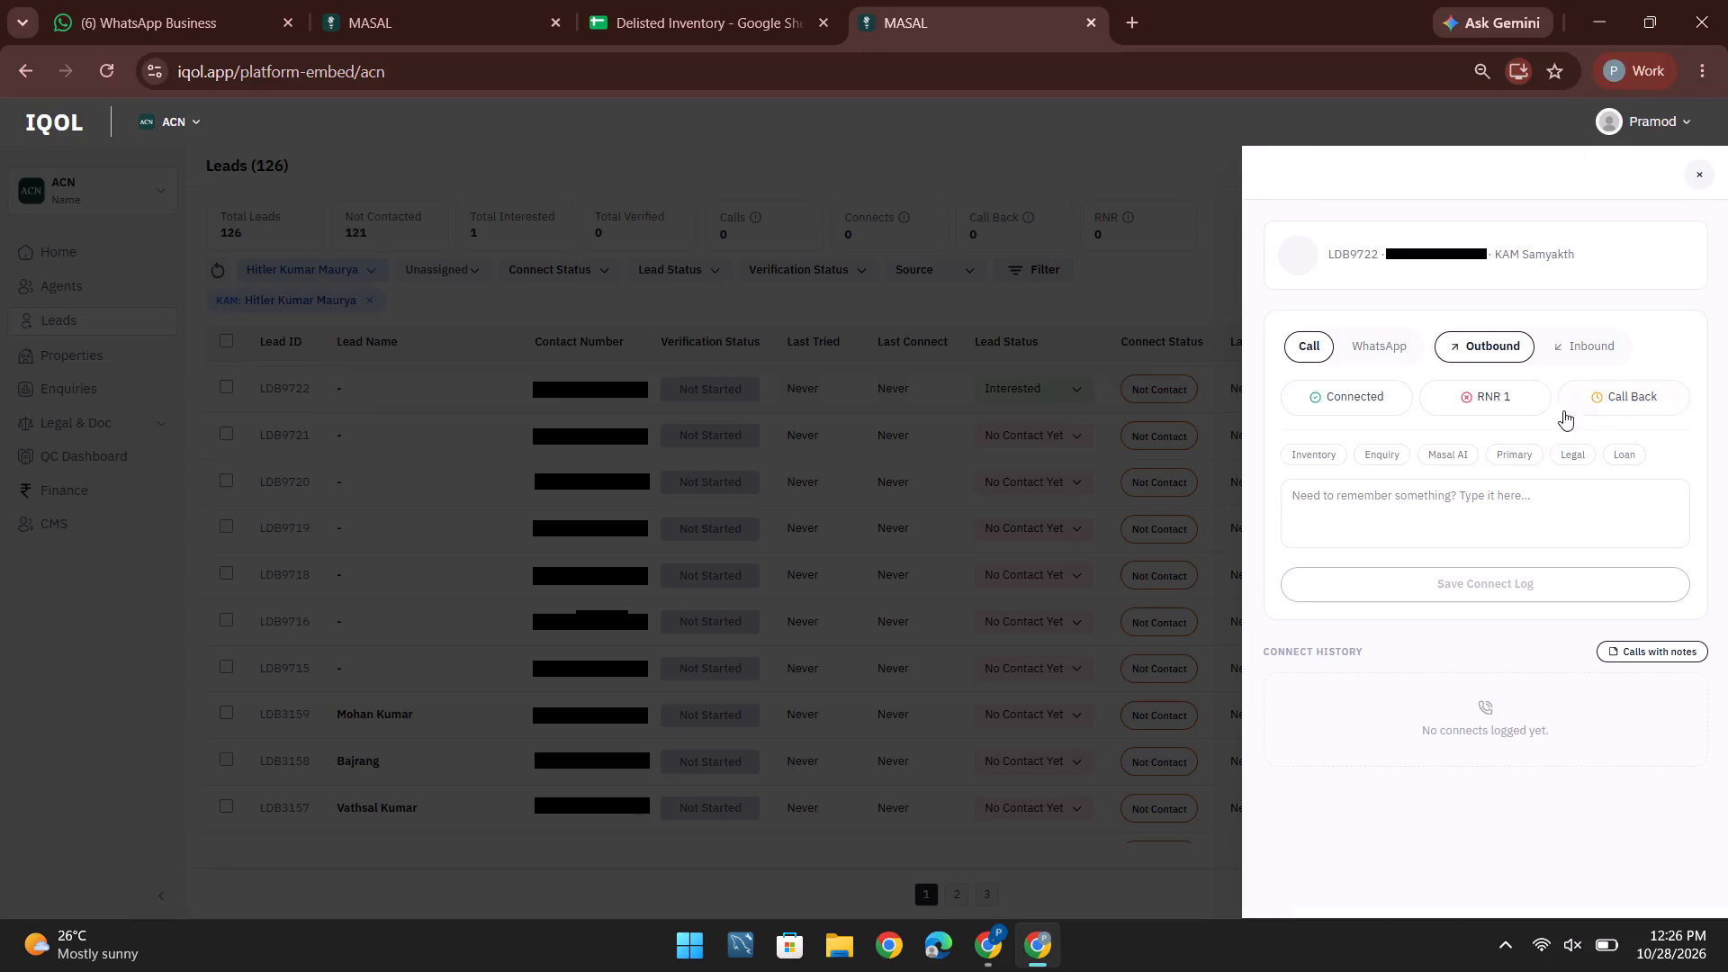
{"action": "left_click", "coordinate": [1381, 389]}
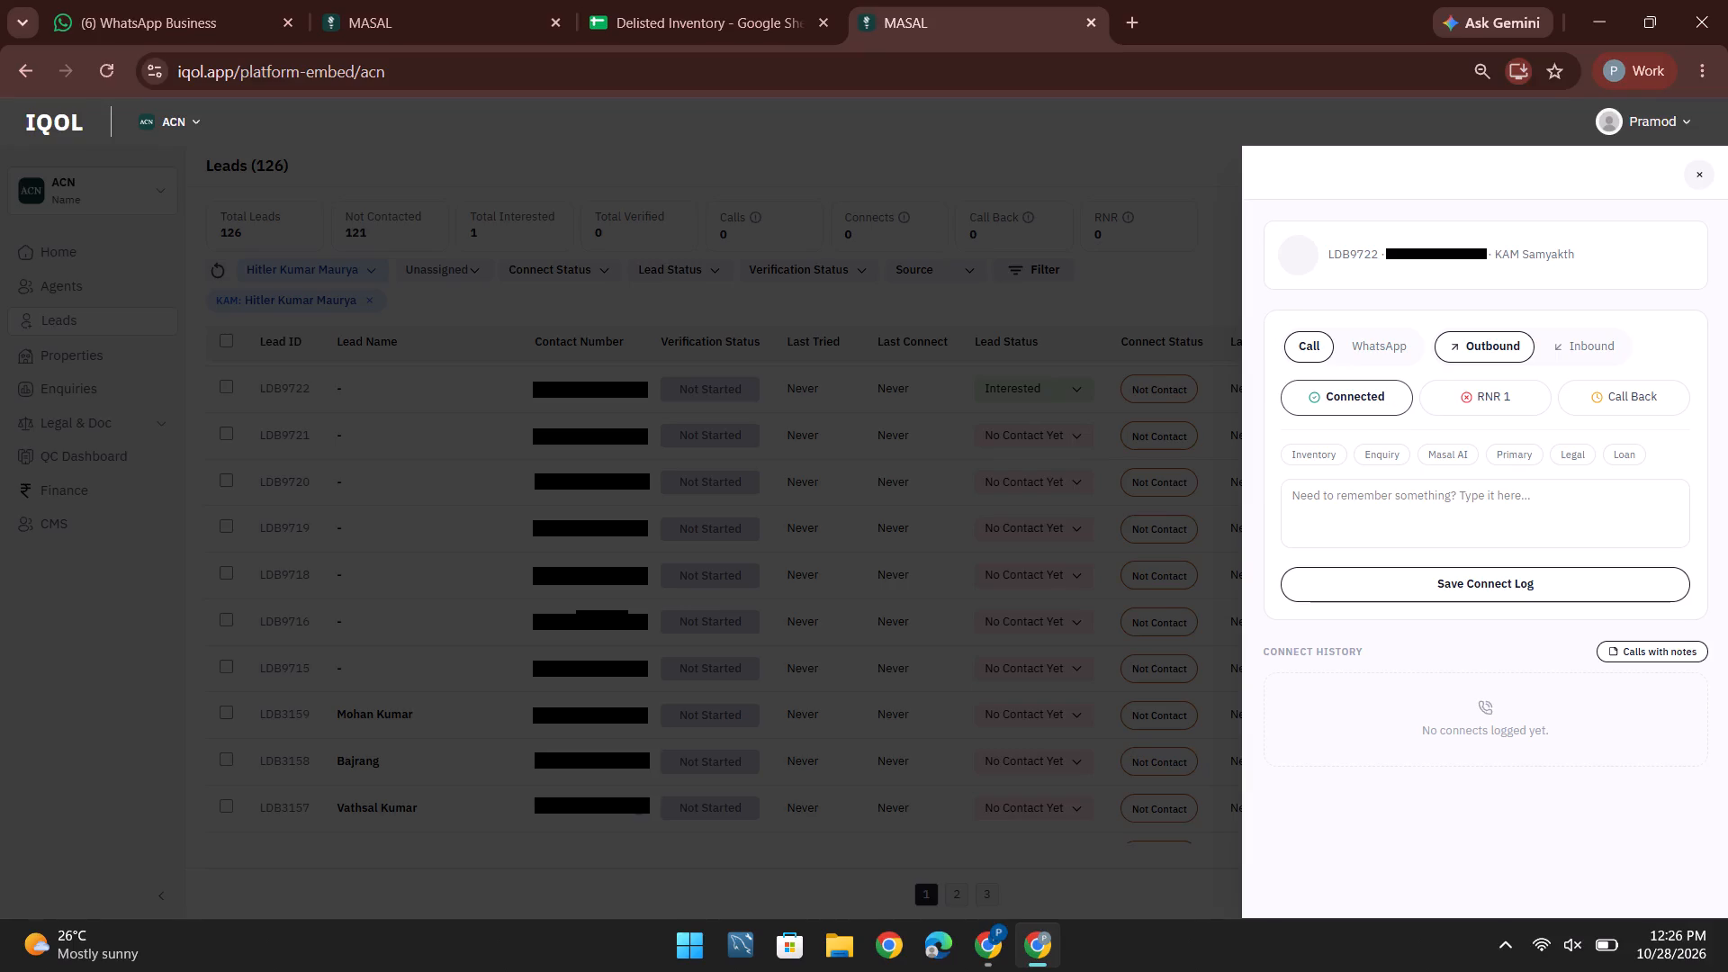
{"action": "left_click", "coordinate": [1342, 491]}
{"action": "key", "text": "c"}
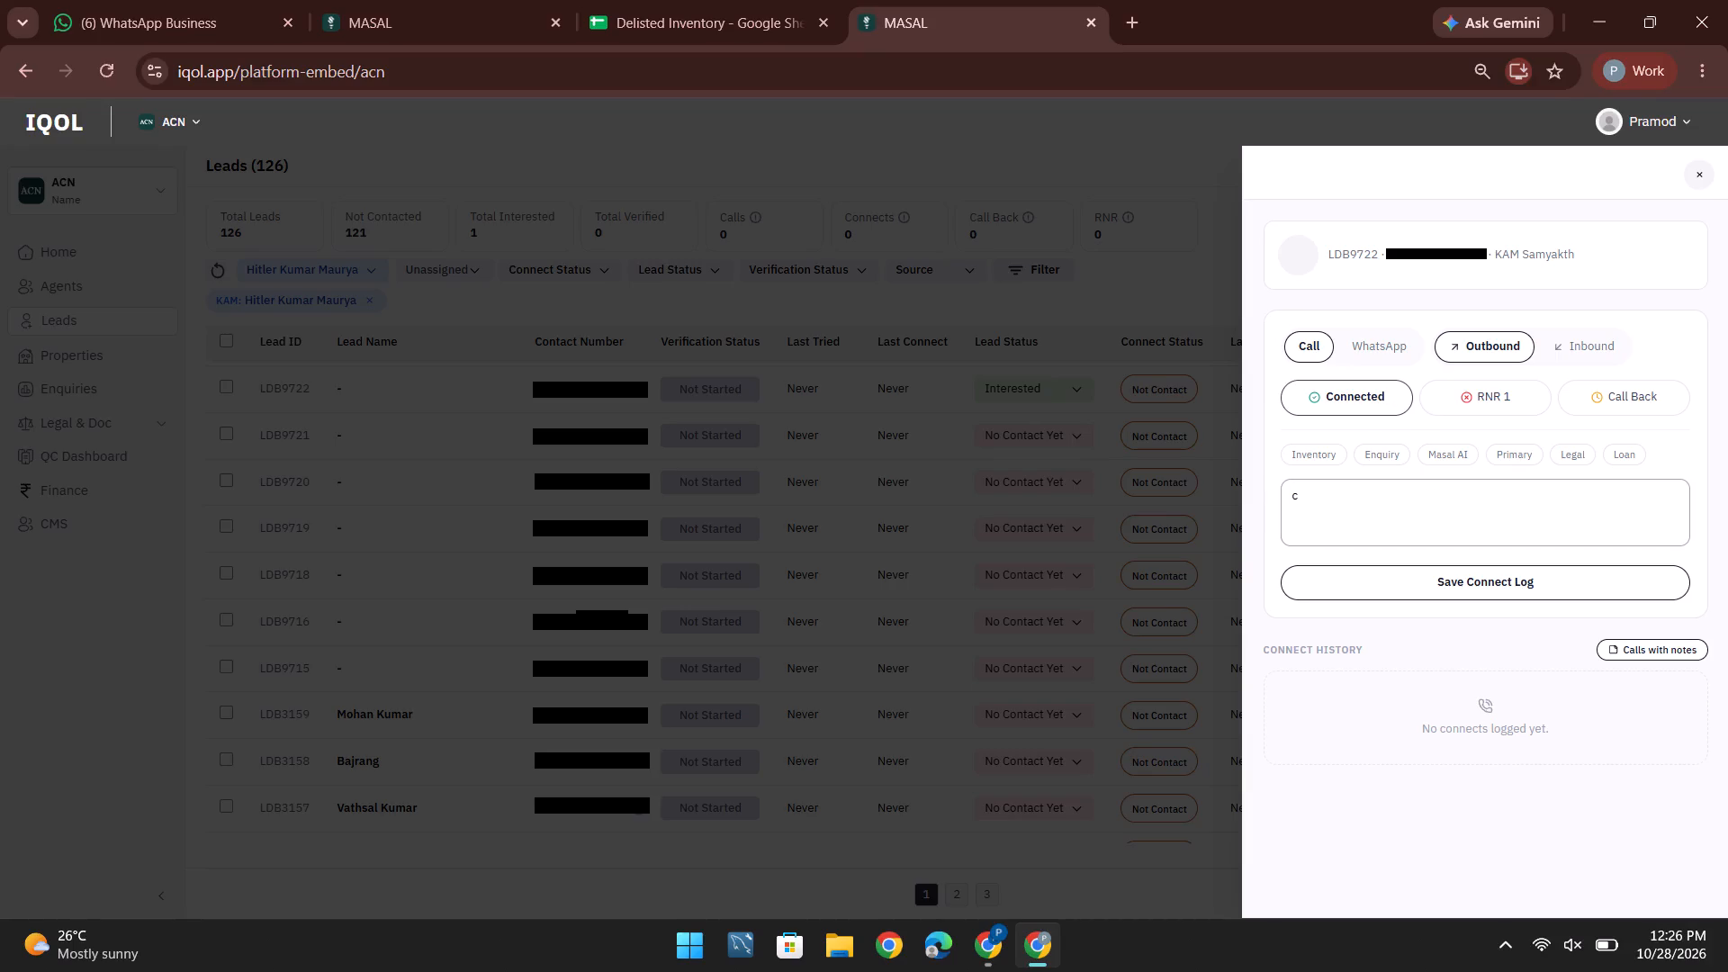
{"action": "key", "text": "BackSpace"}
{"action": "type", "text": "busy aske"}
{"action": "type", "text": "d"}
{"action": "key", "text": "space"}
{"action": "type", "text": "to ca"}
{"action": "type", "text": "ll back tommorow"}
{"action": "left_click", "coordinate": [1378, 584]}
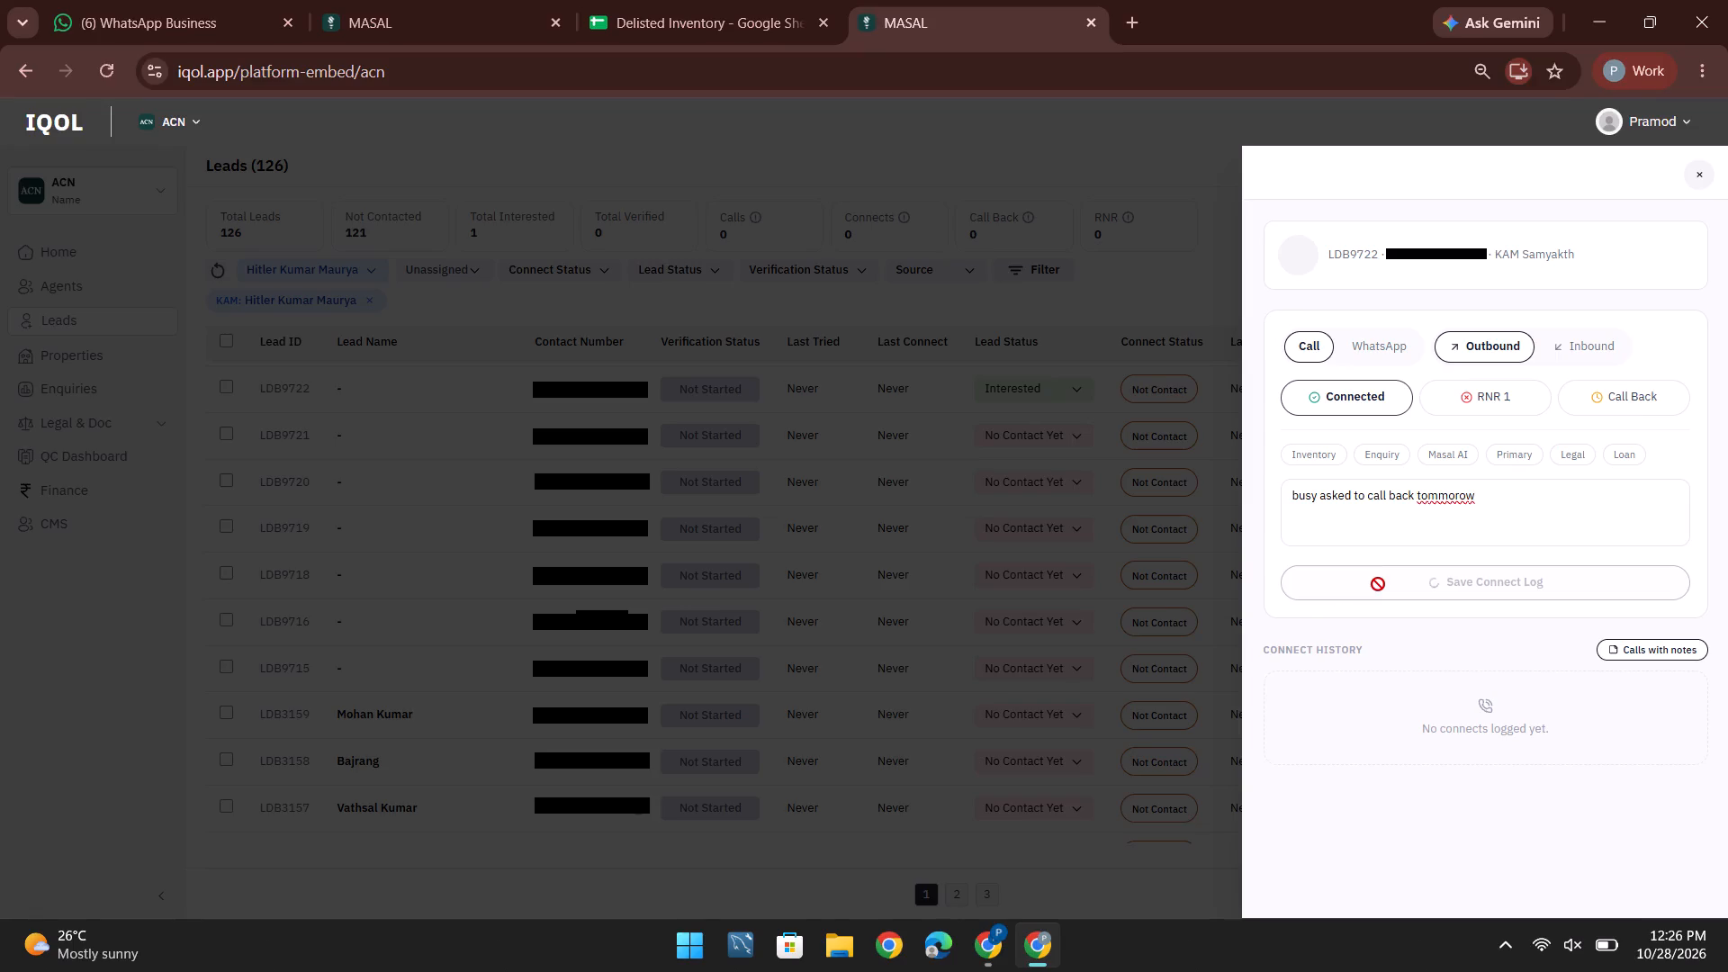
{"action": "left_click", "coordinate": [1156, 872]}
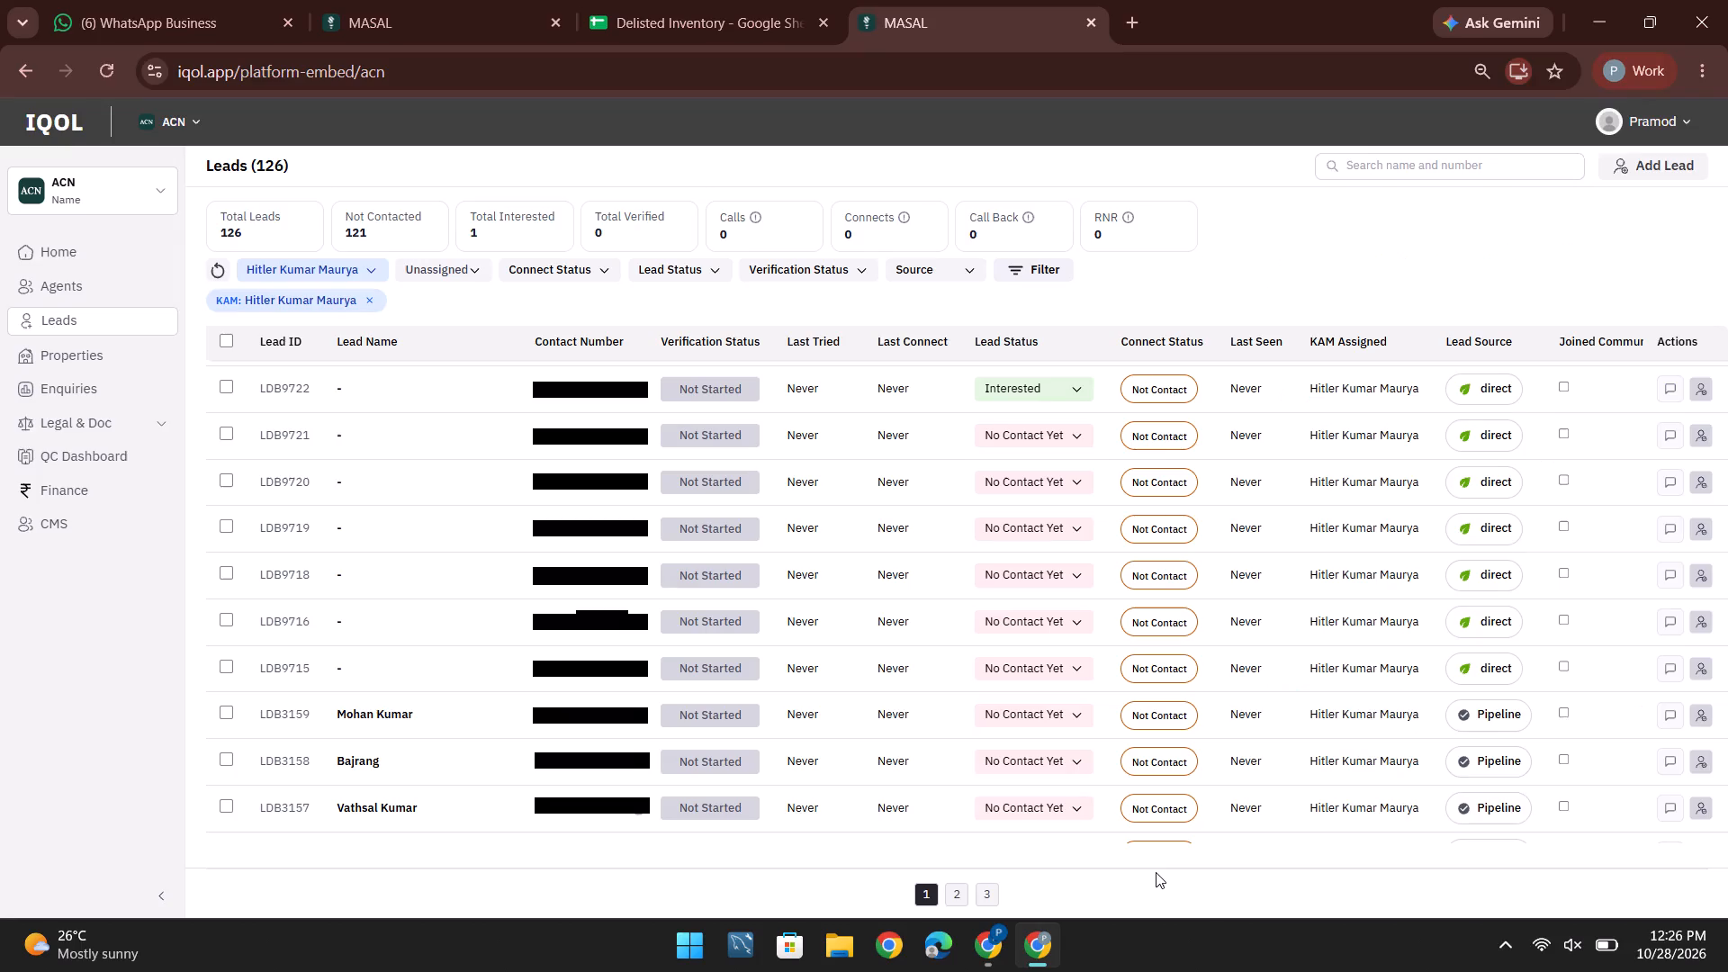
{"action": "scroll", "coordinate": [1314, 768], "scroll_direction": "down", "scroll_amount": 1}
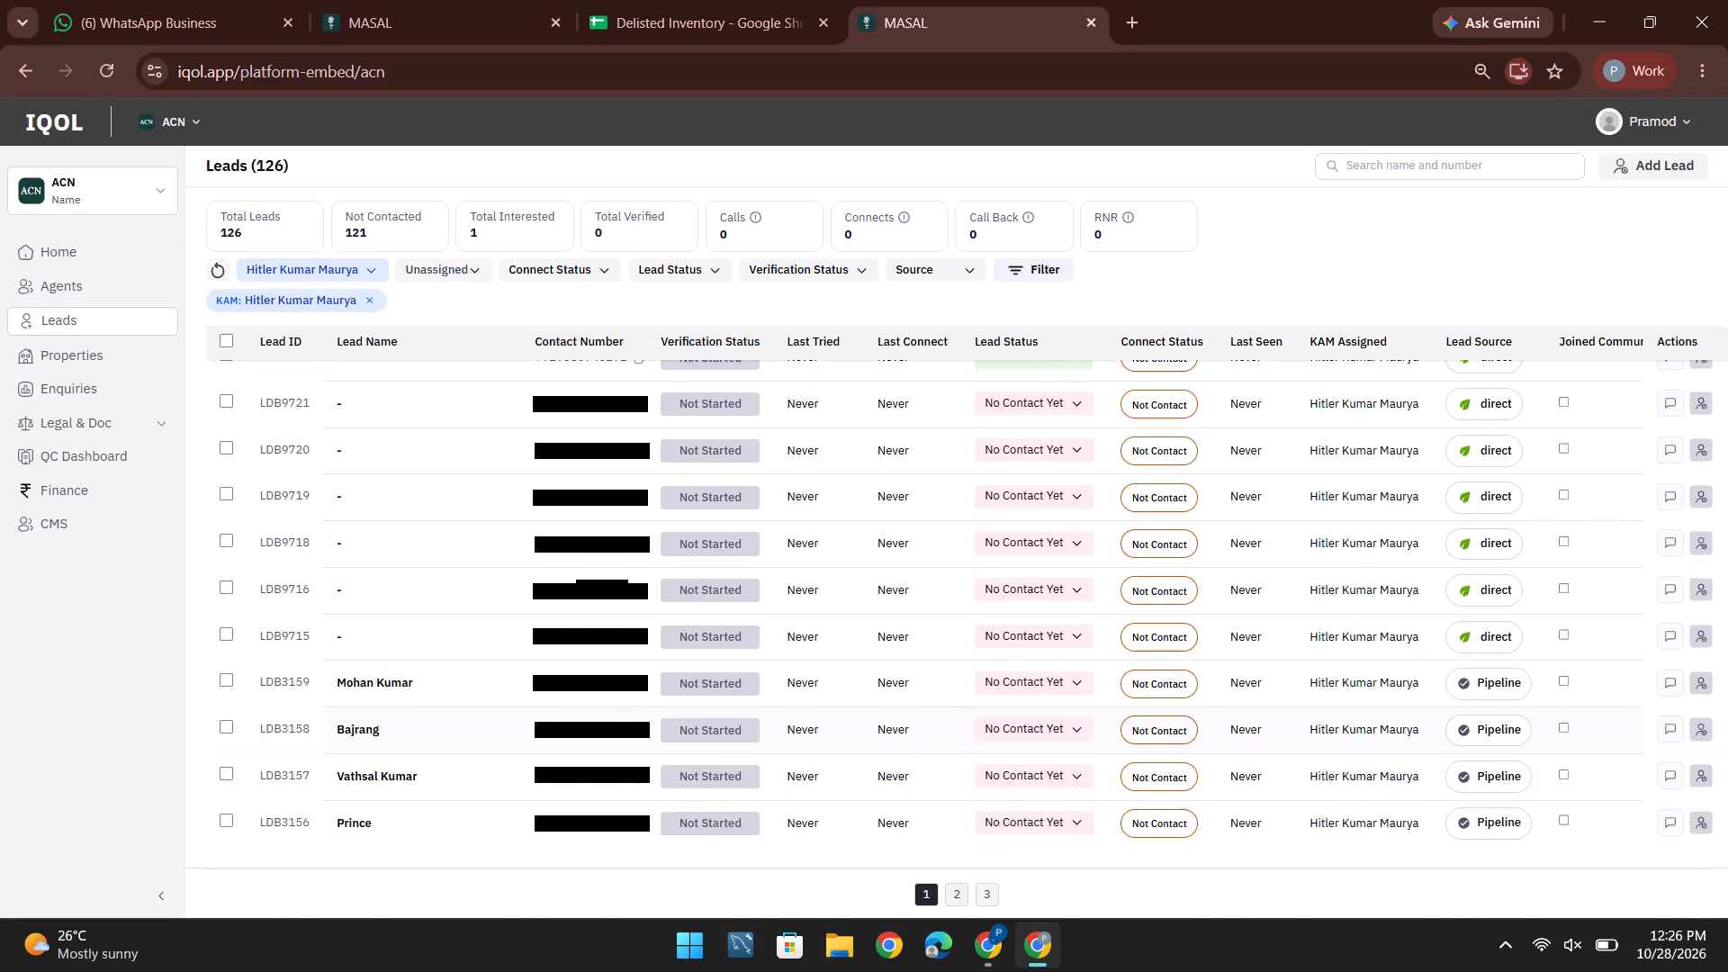
{"action": "scroll", "coordinate": [1314, 768], "scroll_direction": "down", "scroll_amount": 1}
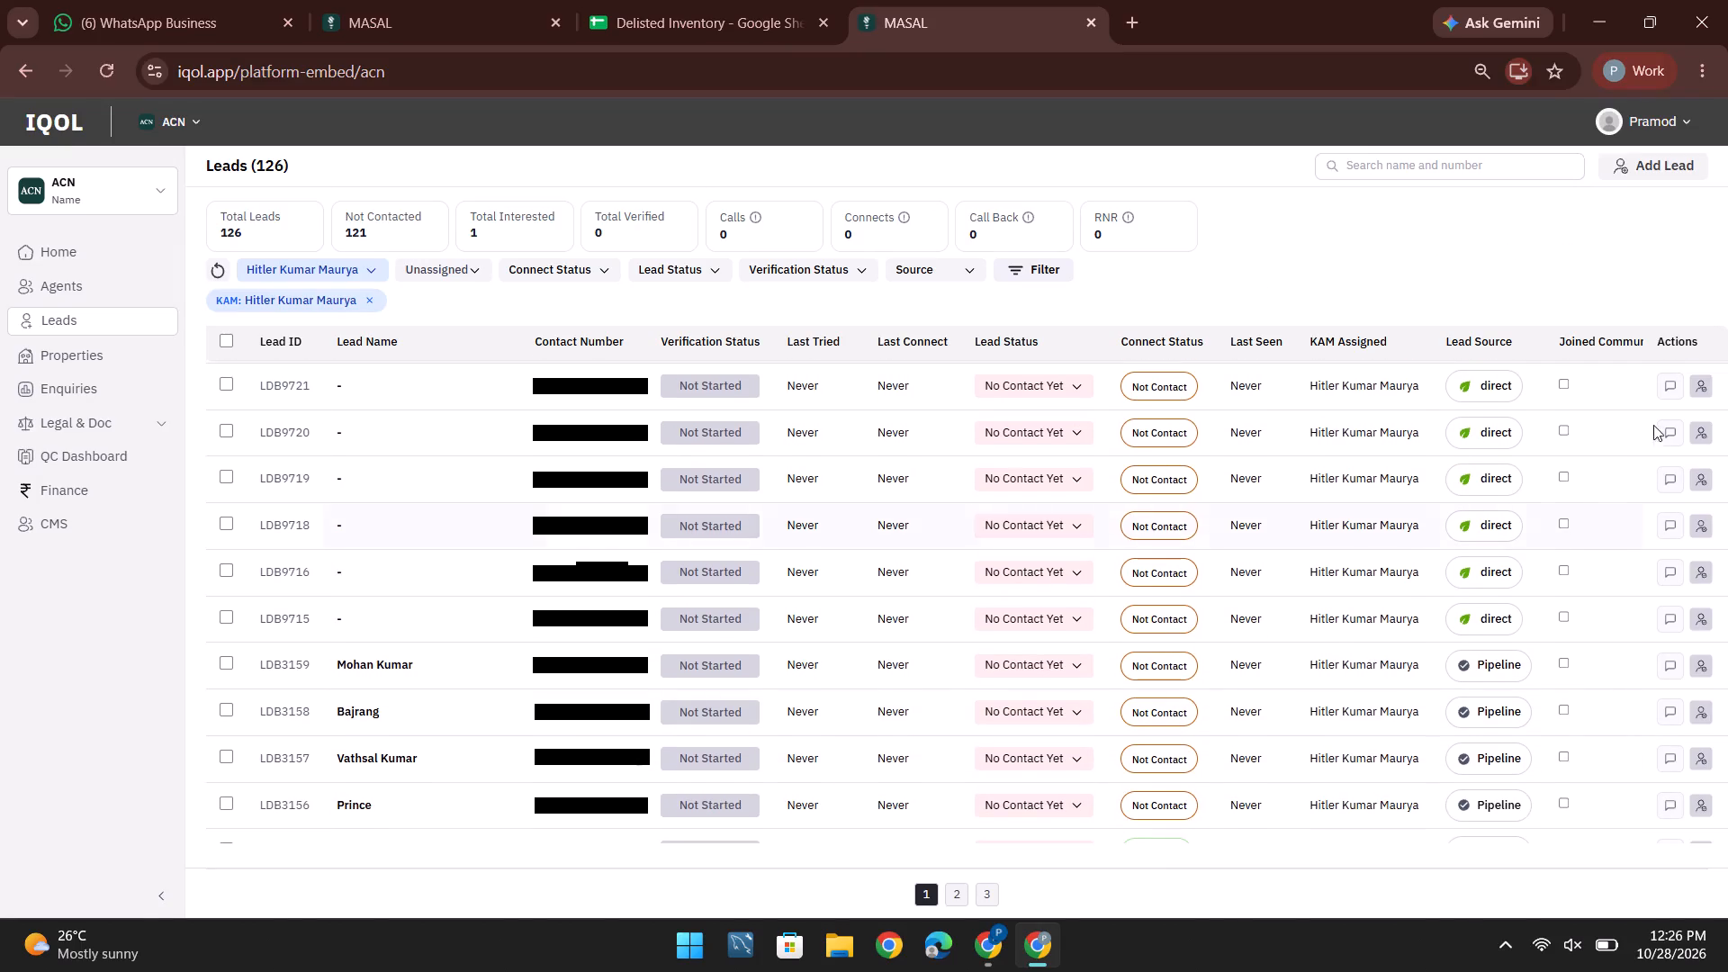
{"action": "left_click", "coordinate": [1670, 387]}
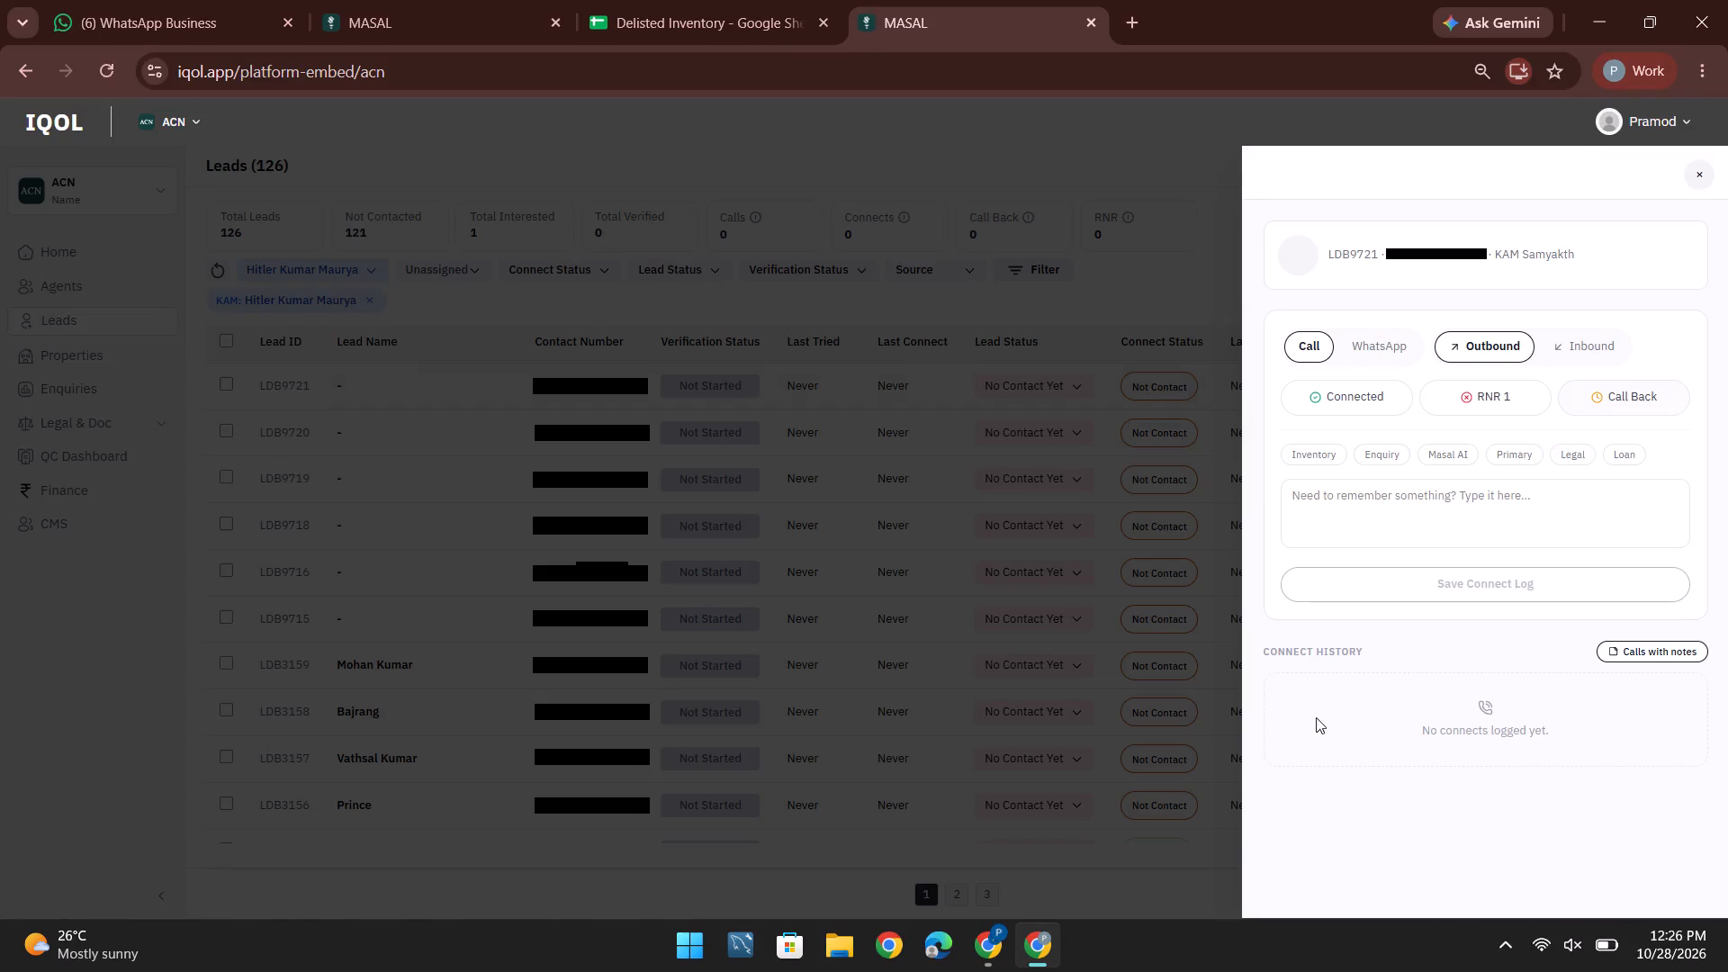
{"action": "left_click", "coordinate": [1134, 889]}
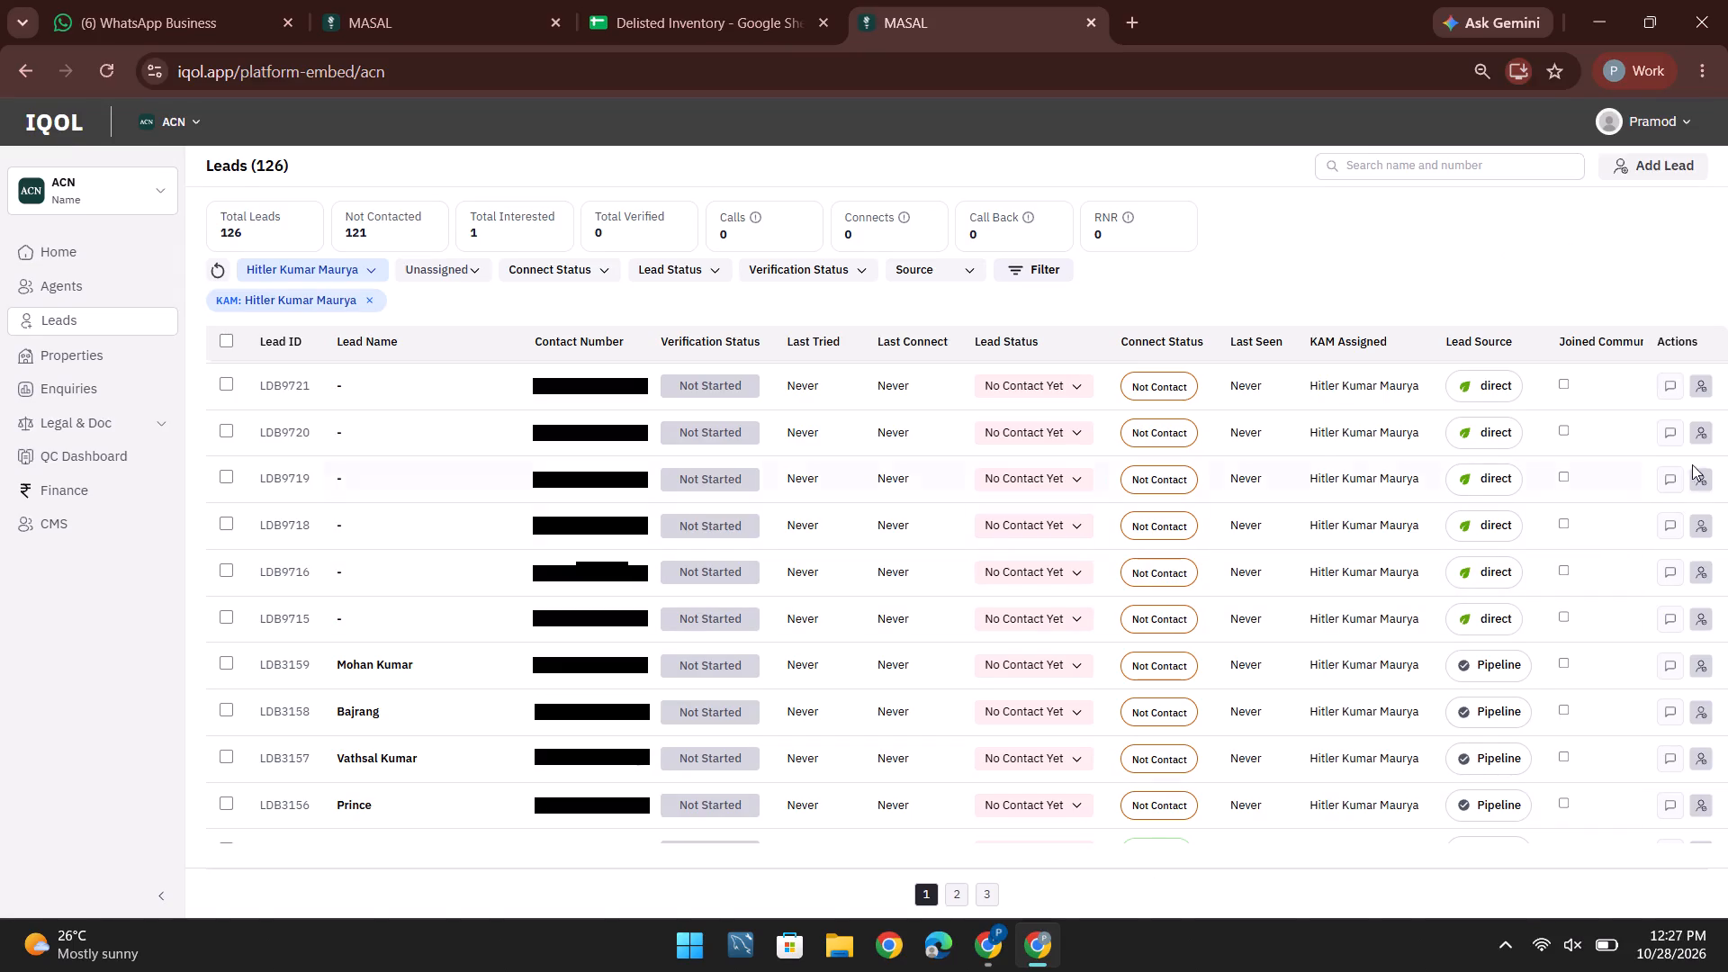
{"action": "left_click", "coordinate": [1696, 388]}
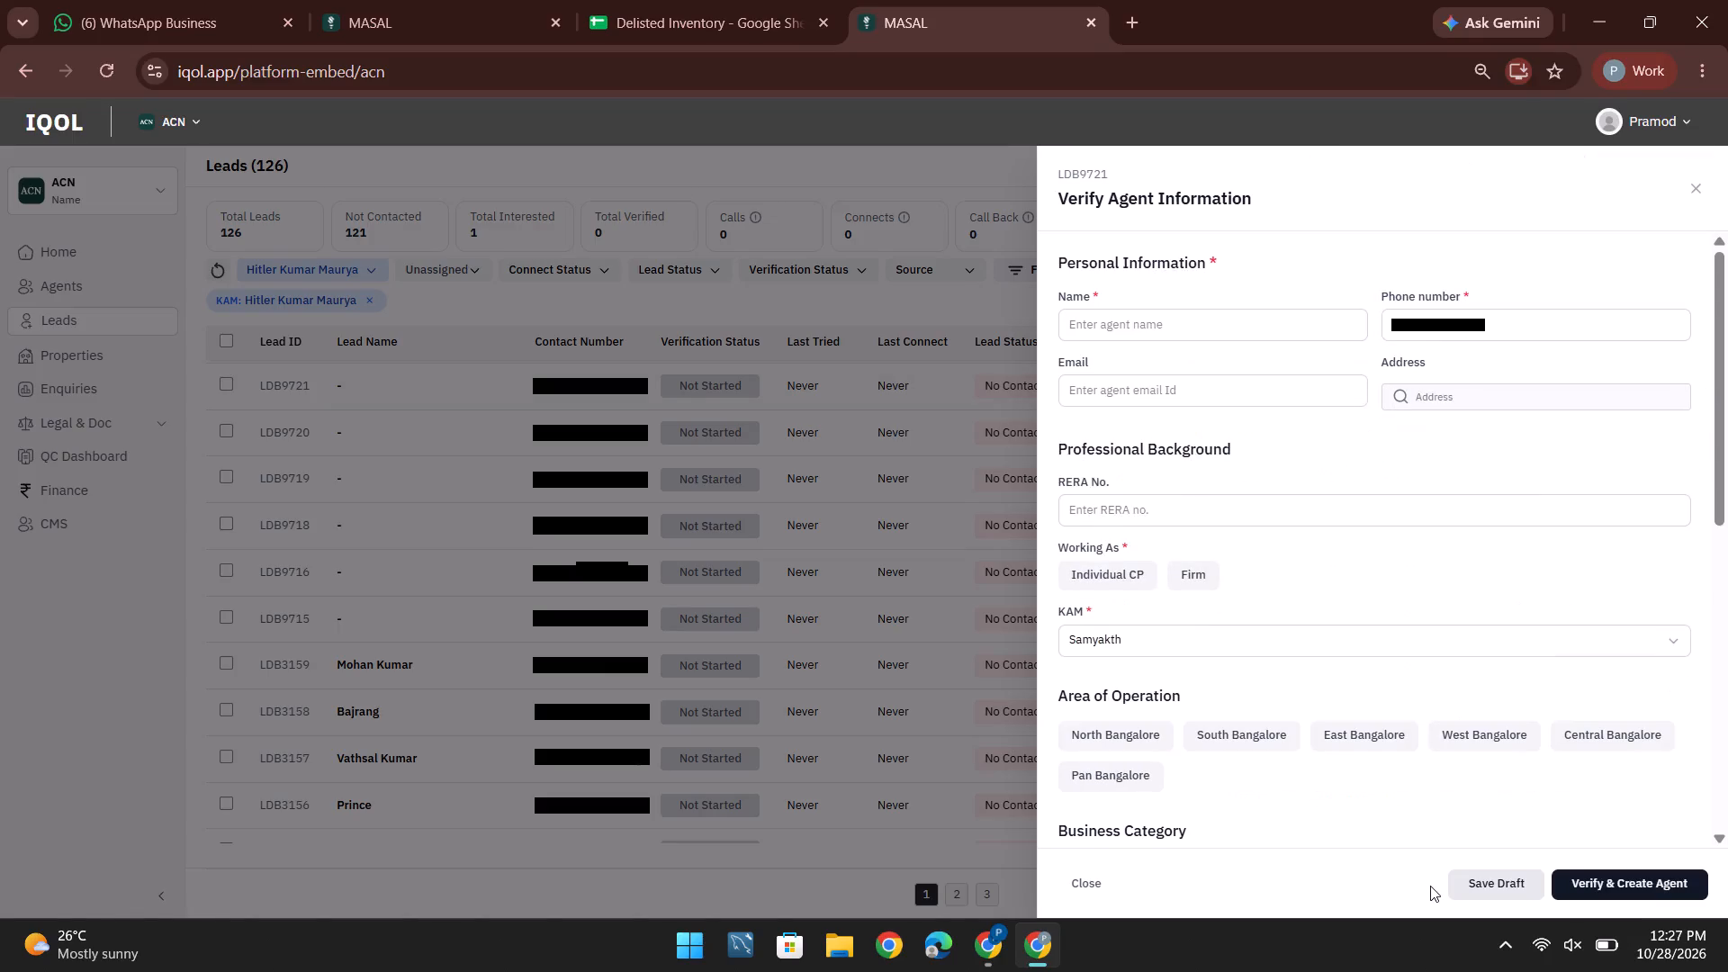
{"action": "left_click", "coordinate": [1496, 951]}
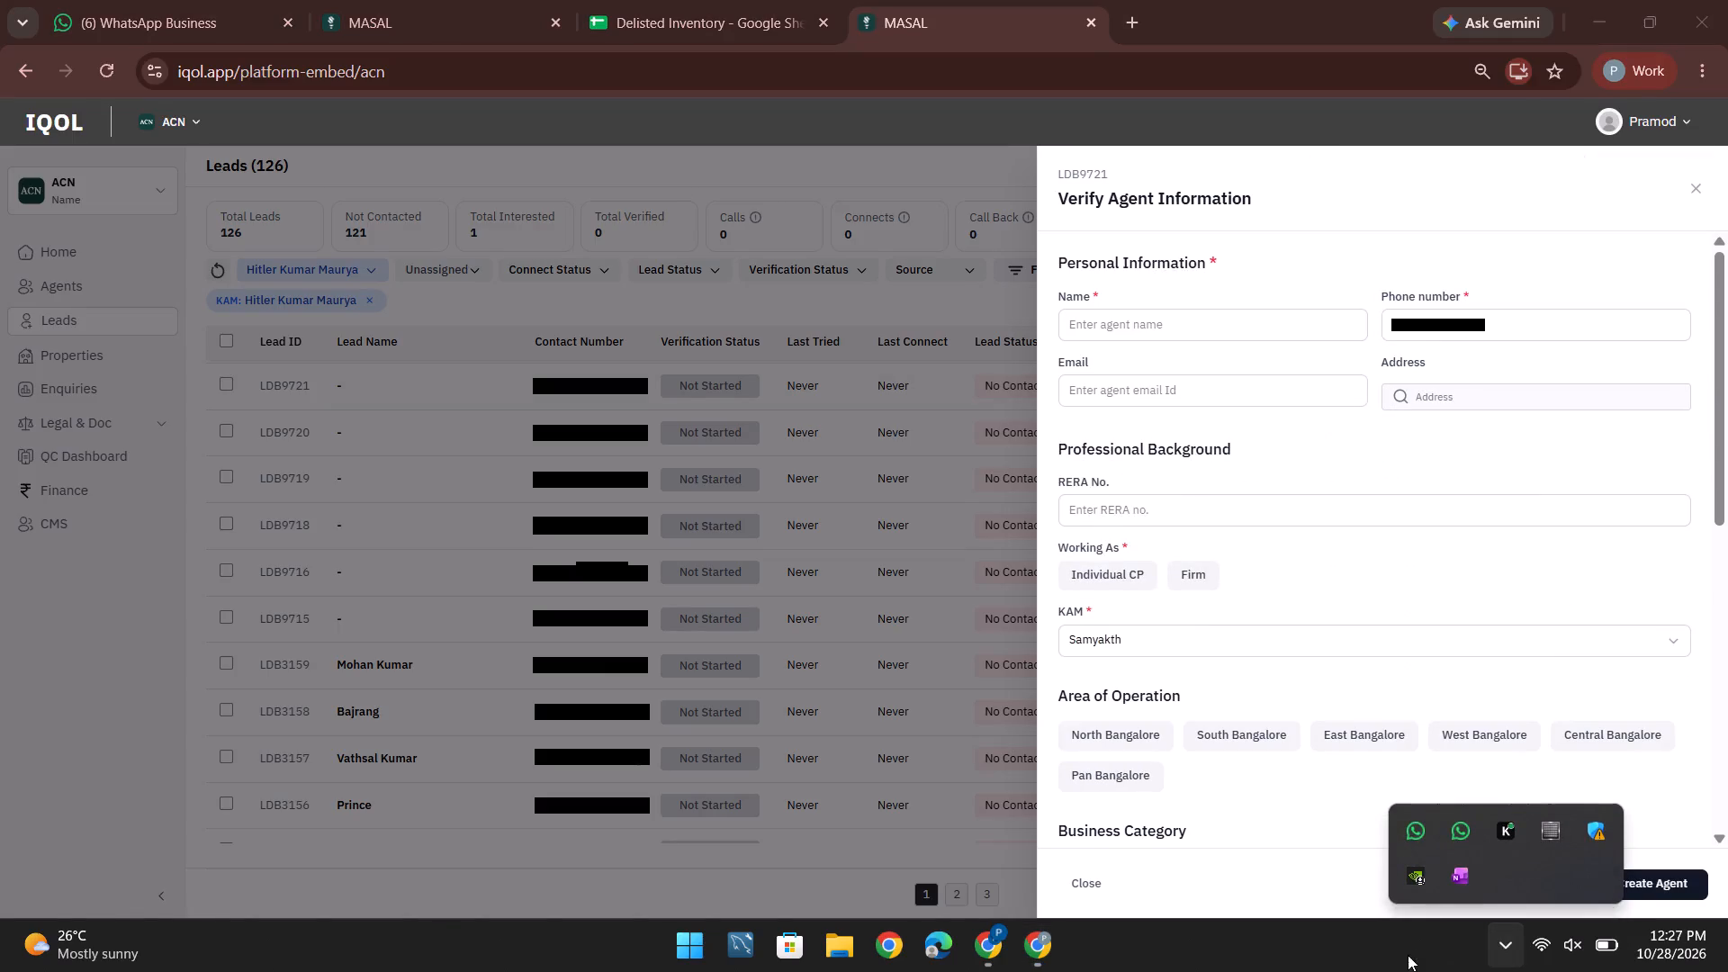
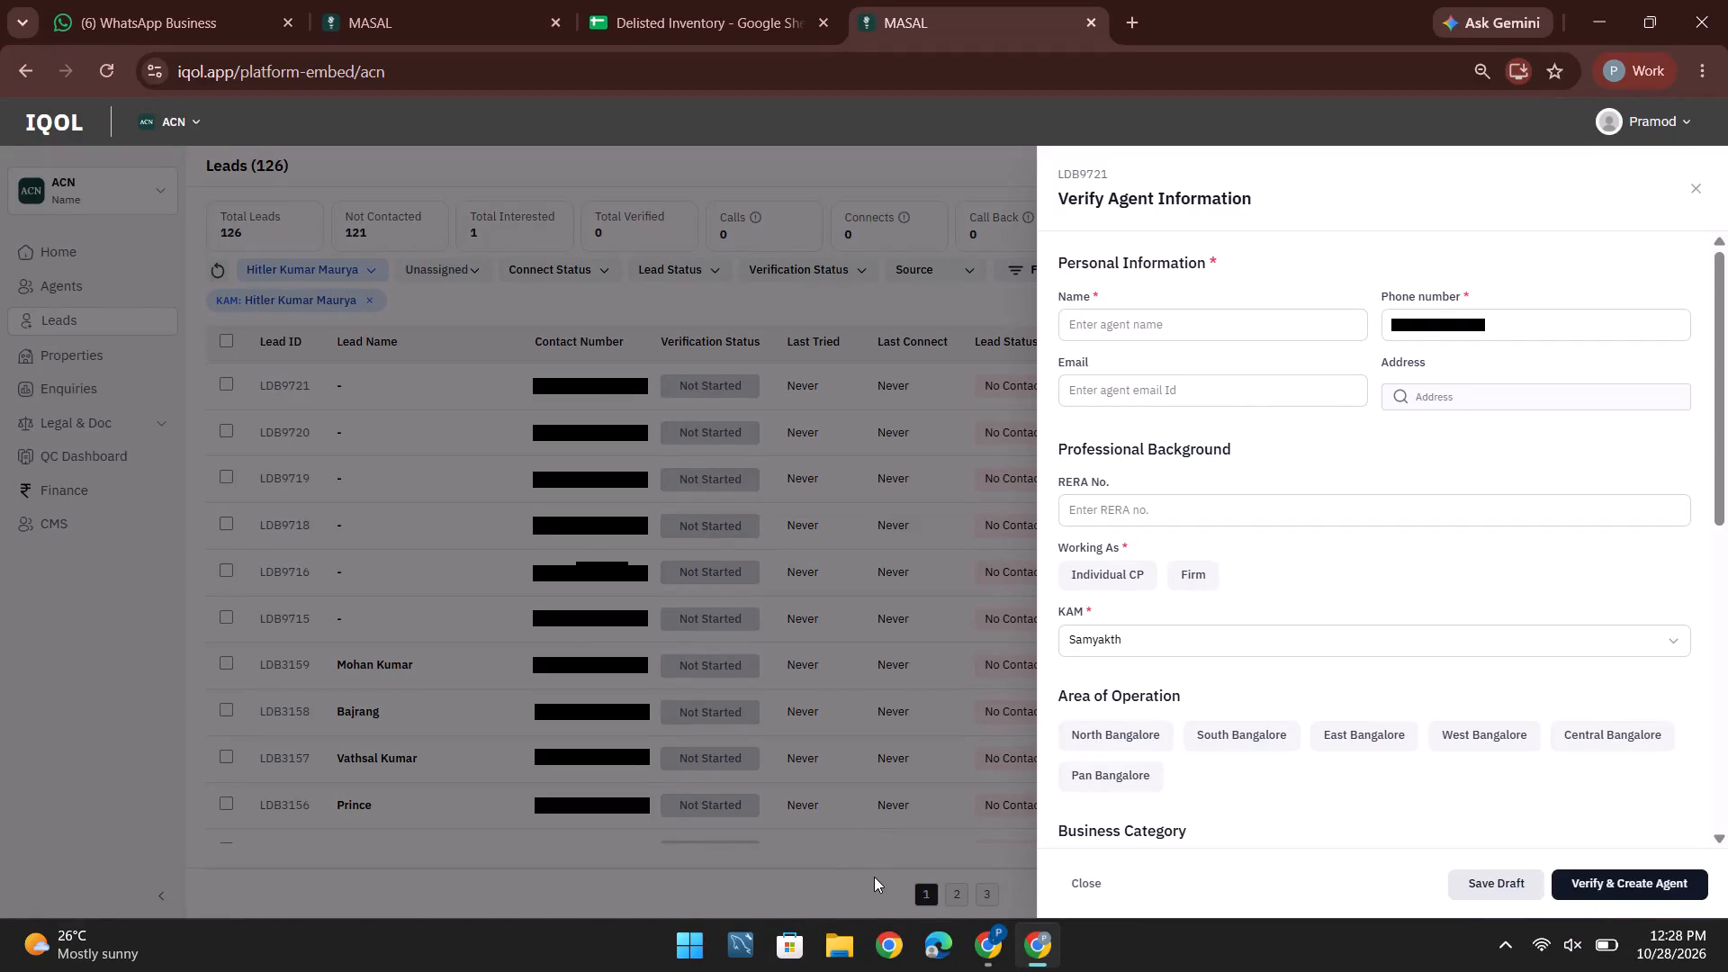
{"action": "left_click", "coordinate": [874, 877]}
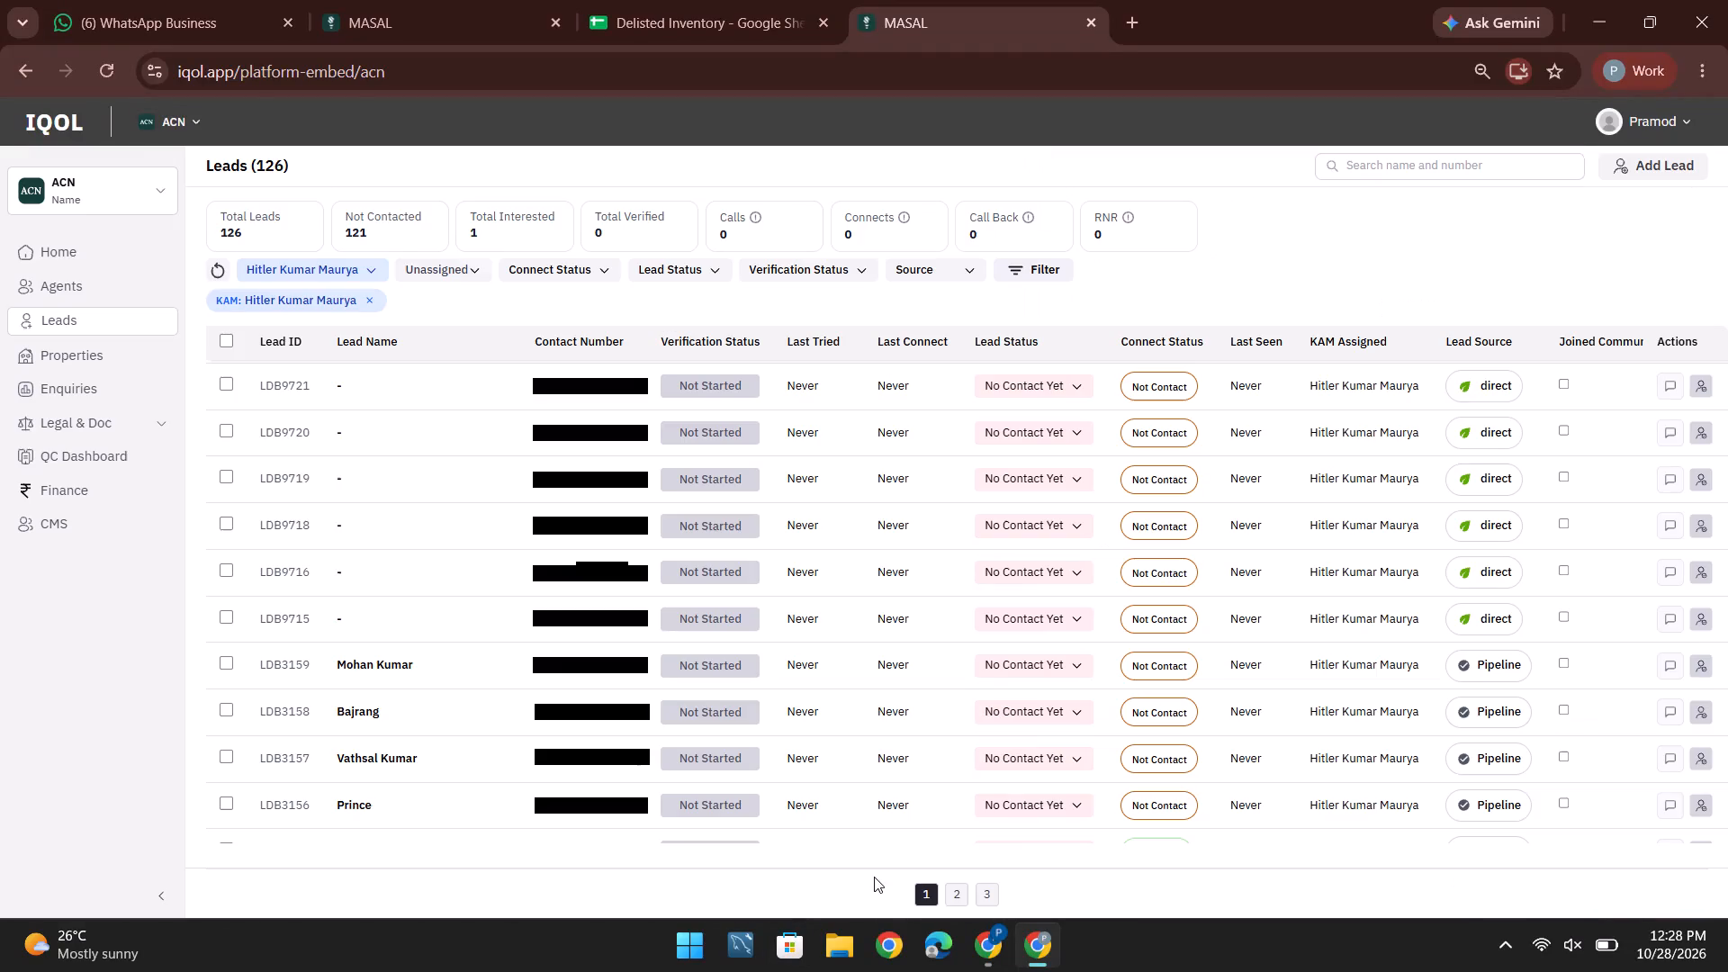
{"action": "left_click", "coordinate": [1217, 529]}
{"action": "left_click", "coordinate": [1085, 393]}
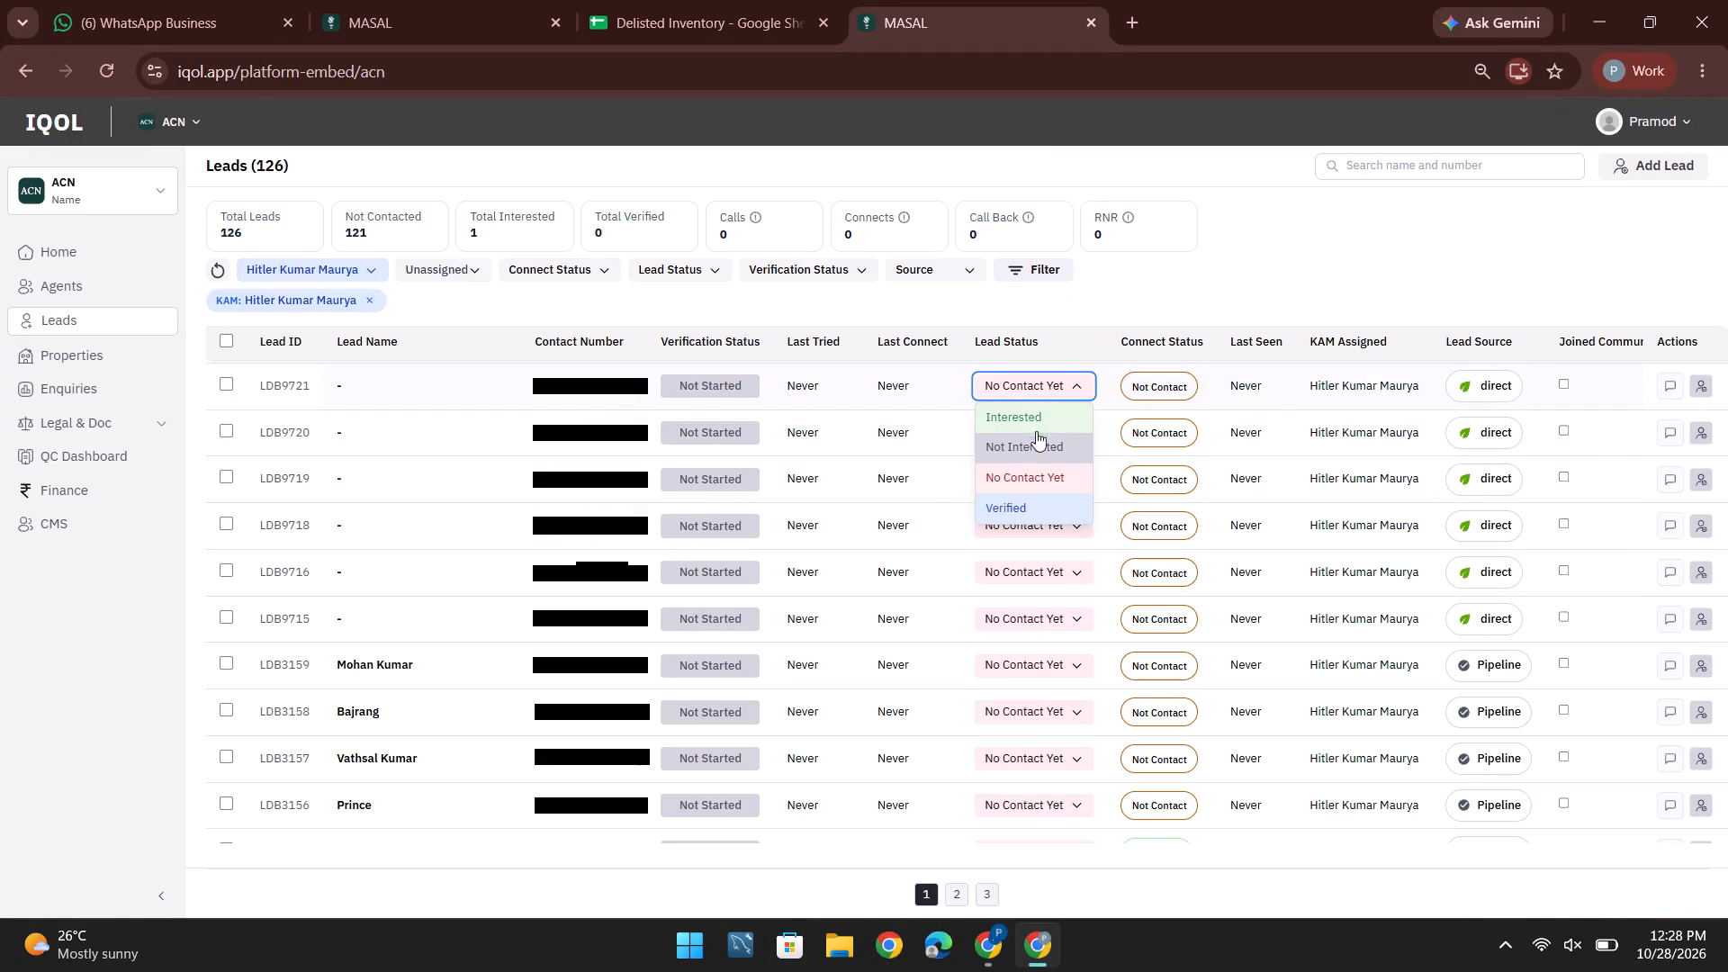
{"action": "left_click", "coordinate": [1027, 438]}
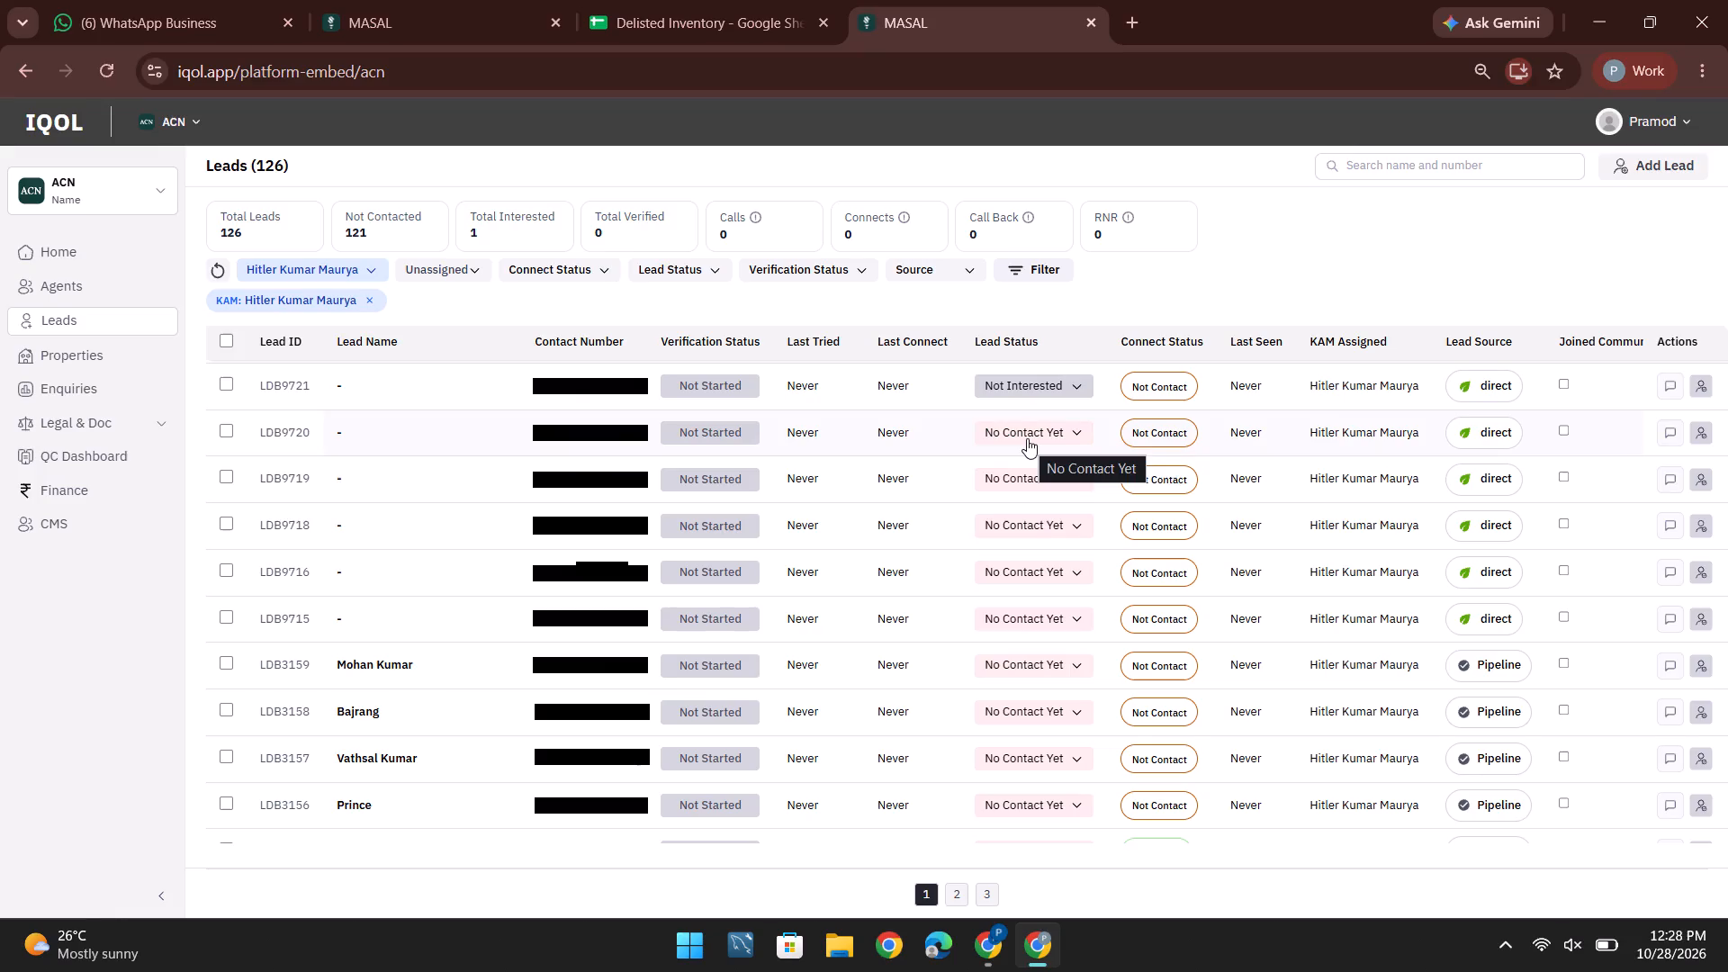
{"action": "left_click", "coordinate": [1664, 381]}
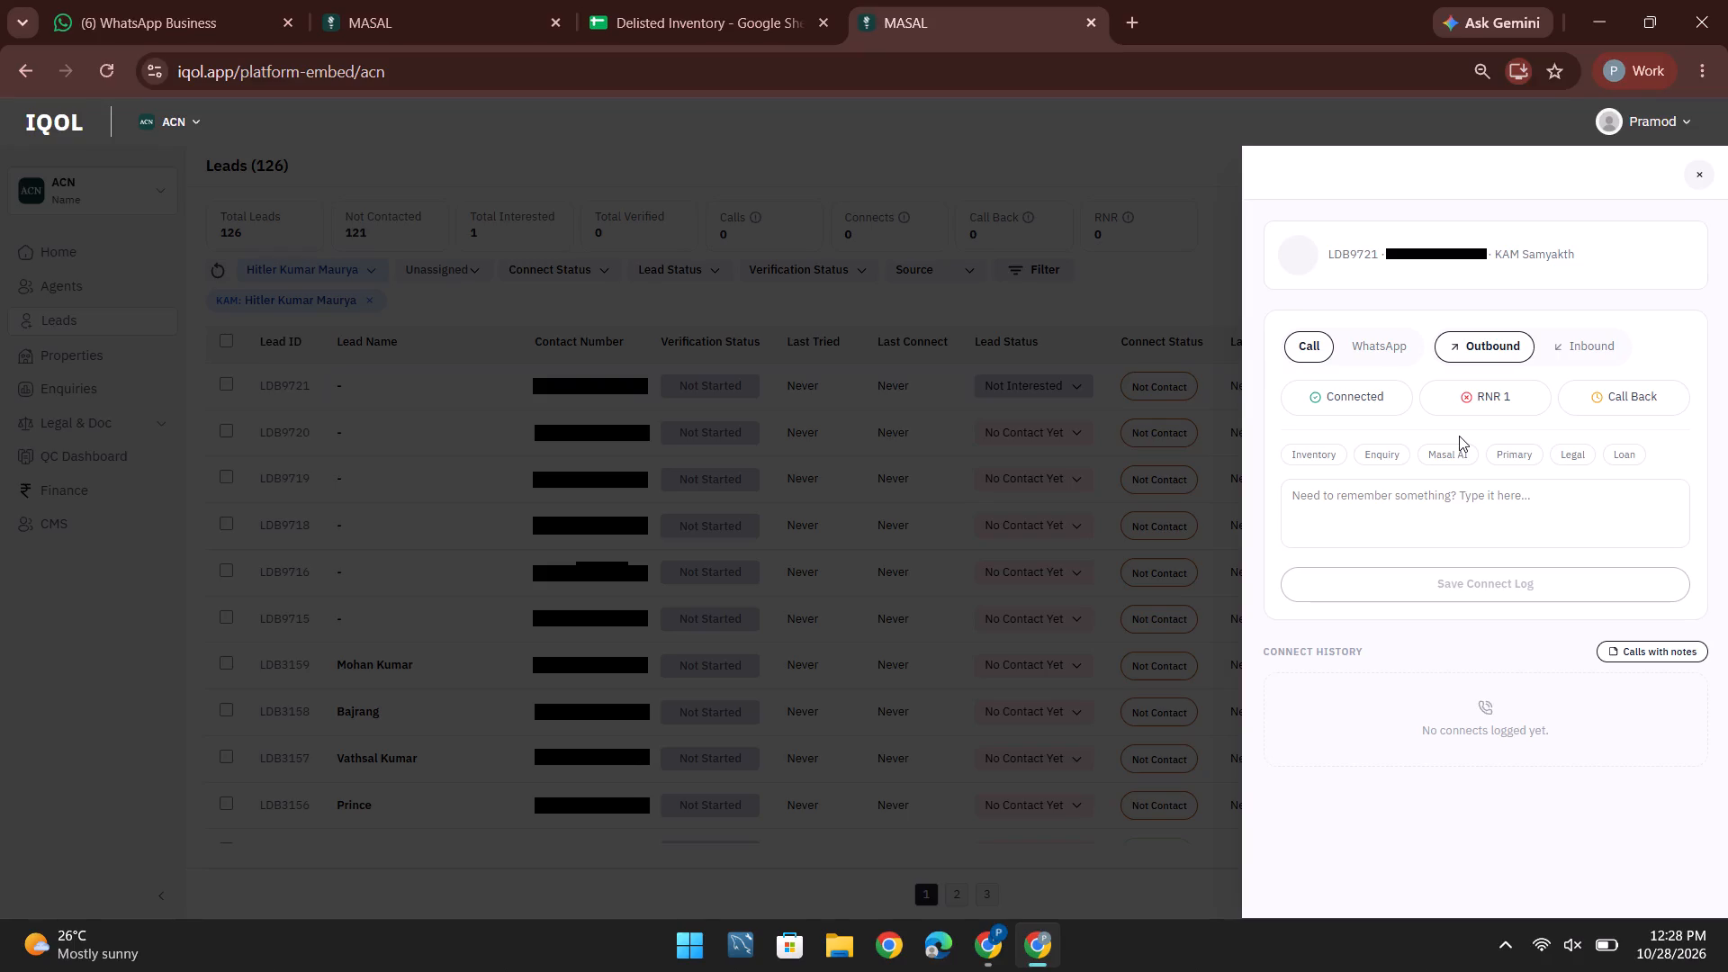
{"action": "left_click", "coordinate": [1347, 400]}
{"action": "left_click", "coordinate": [1326, 521]}
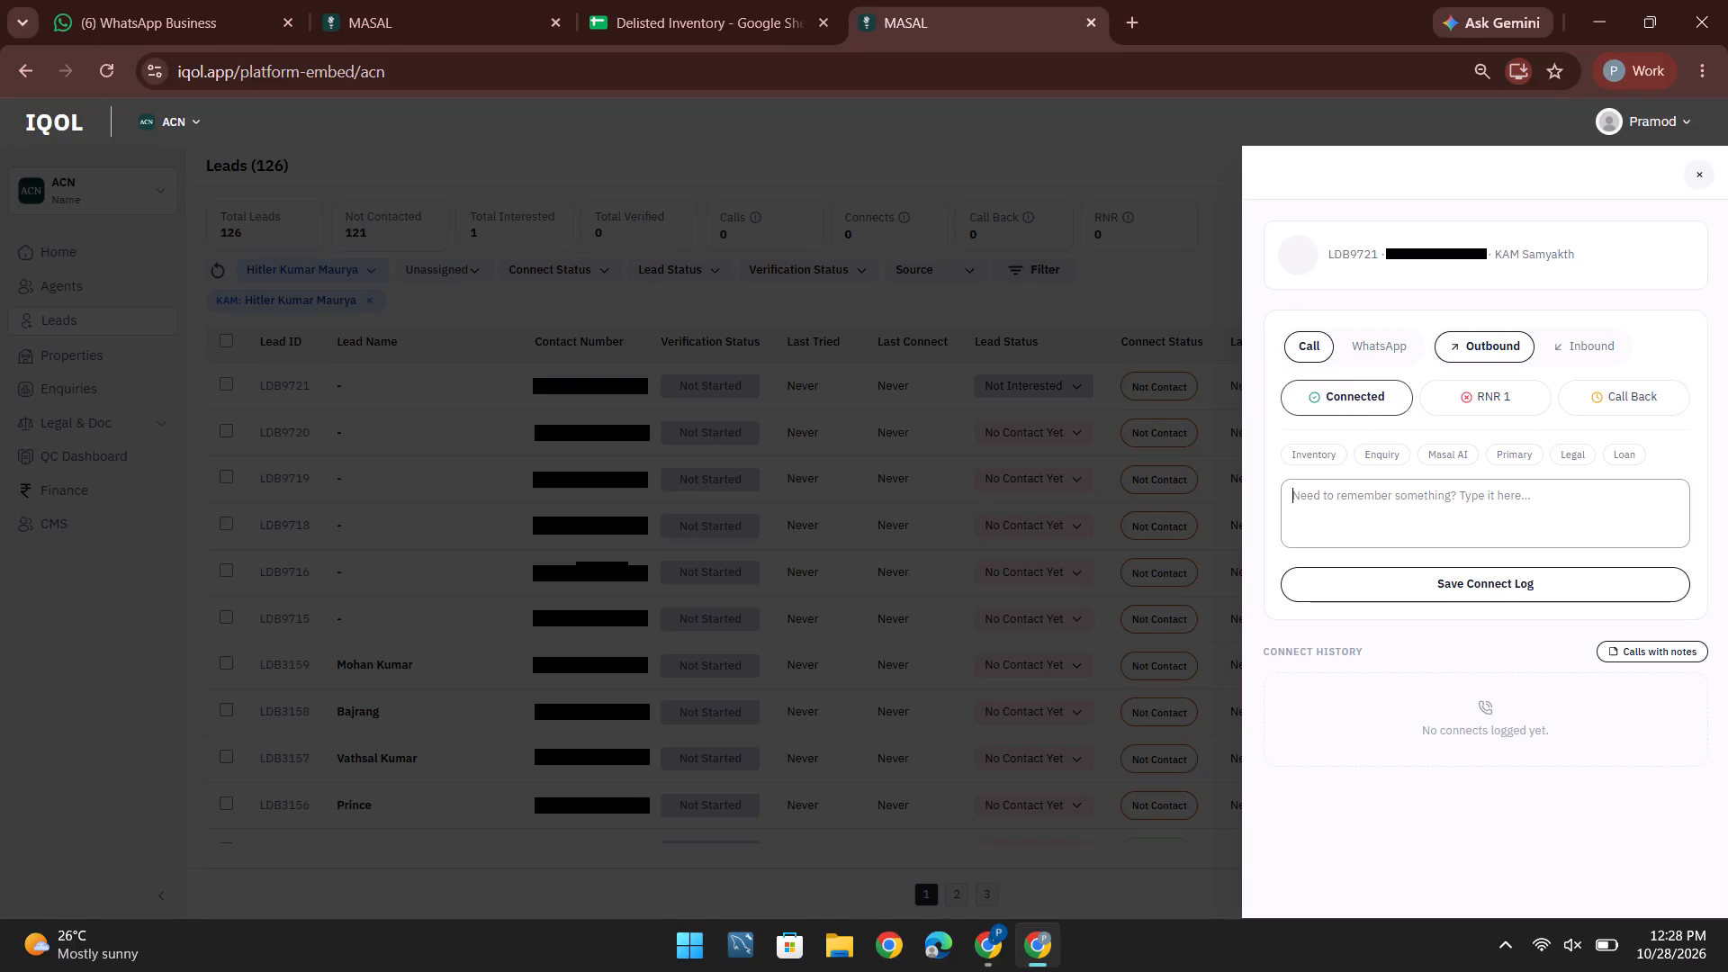
{"action": "type", "text": "not"}
{"action": "key", "text": "space"}
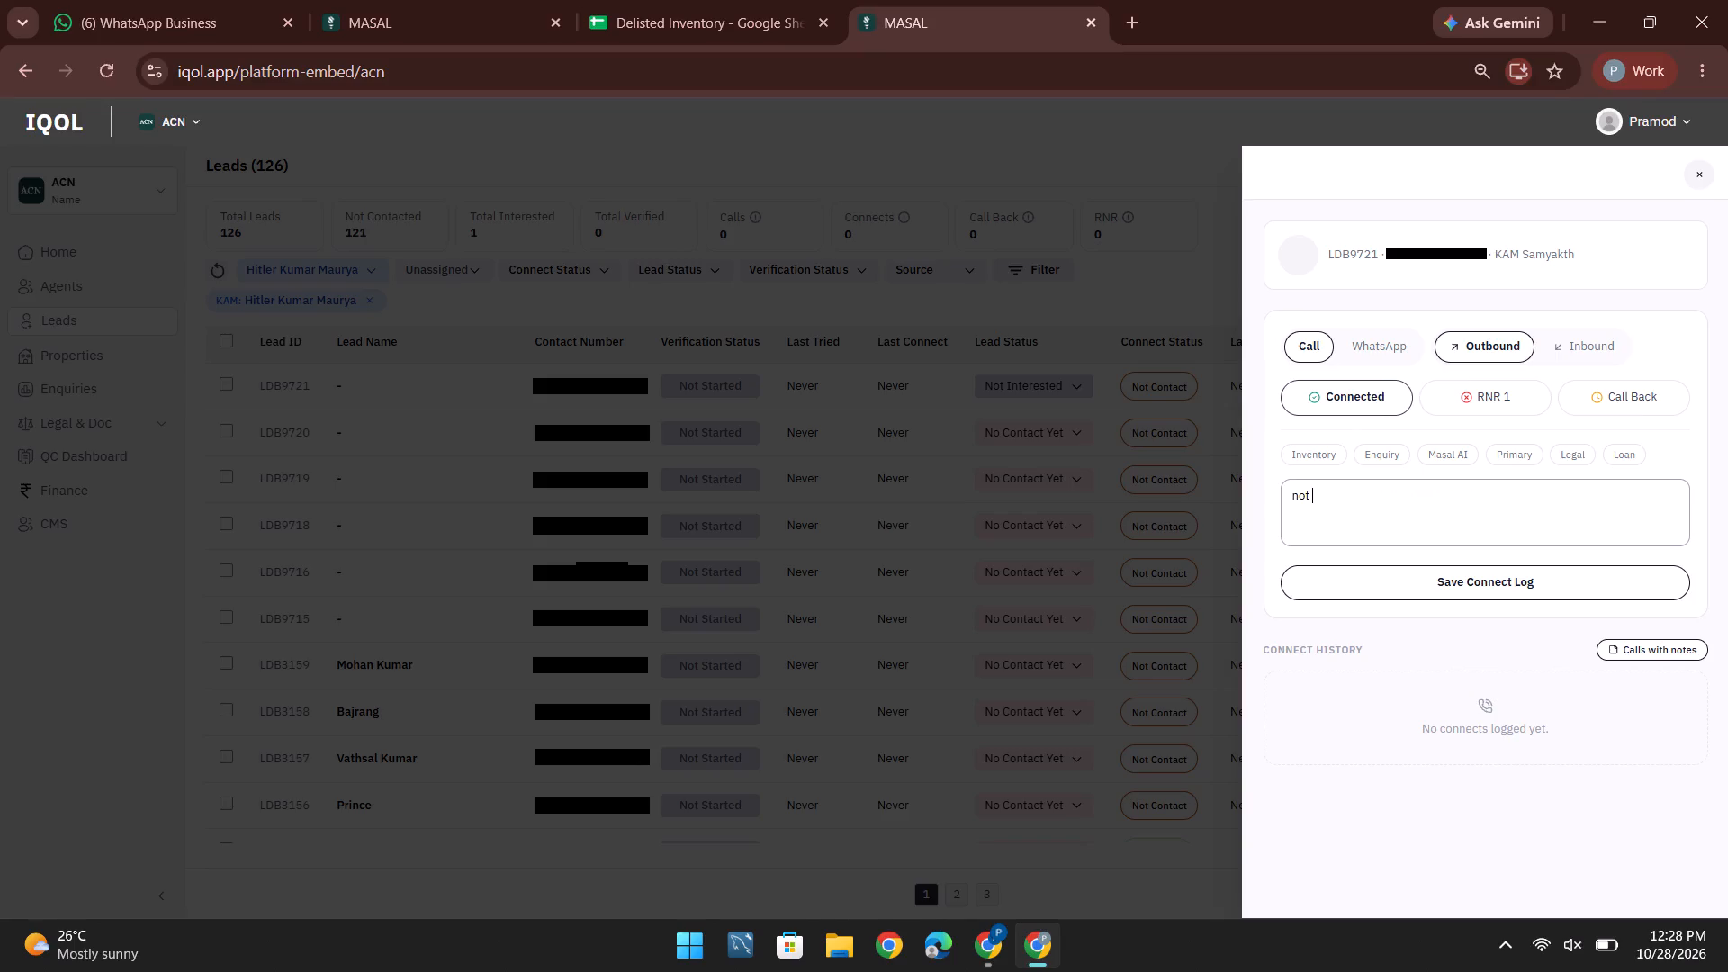
{"action": "key", "text": "a"}
{"action": "type", "text": "n agent"}
{"action": "left_click", "coordinate": [1408, 582]}
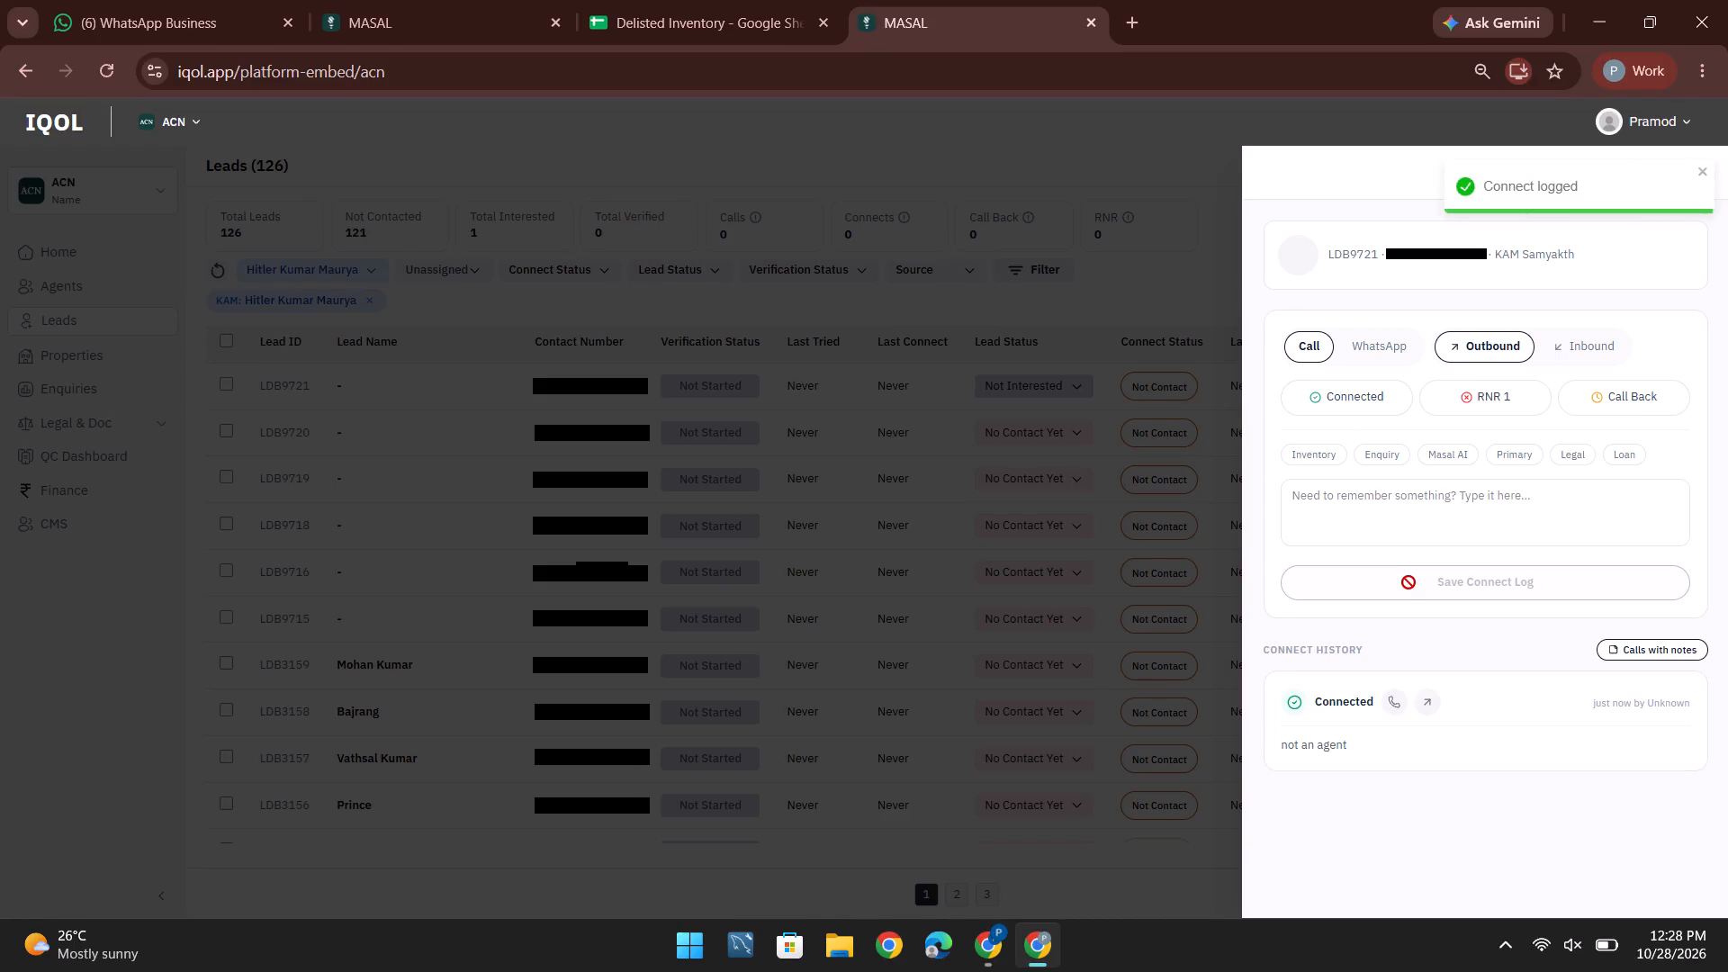
{"action": "left_click", "coordinate": [1156, 866]}
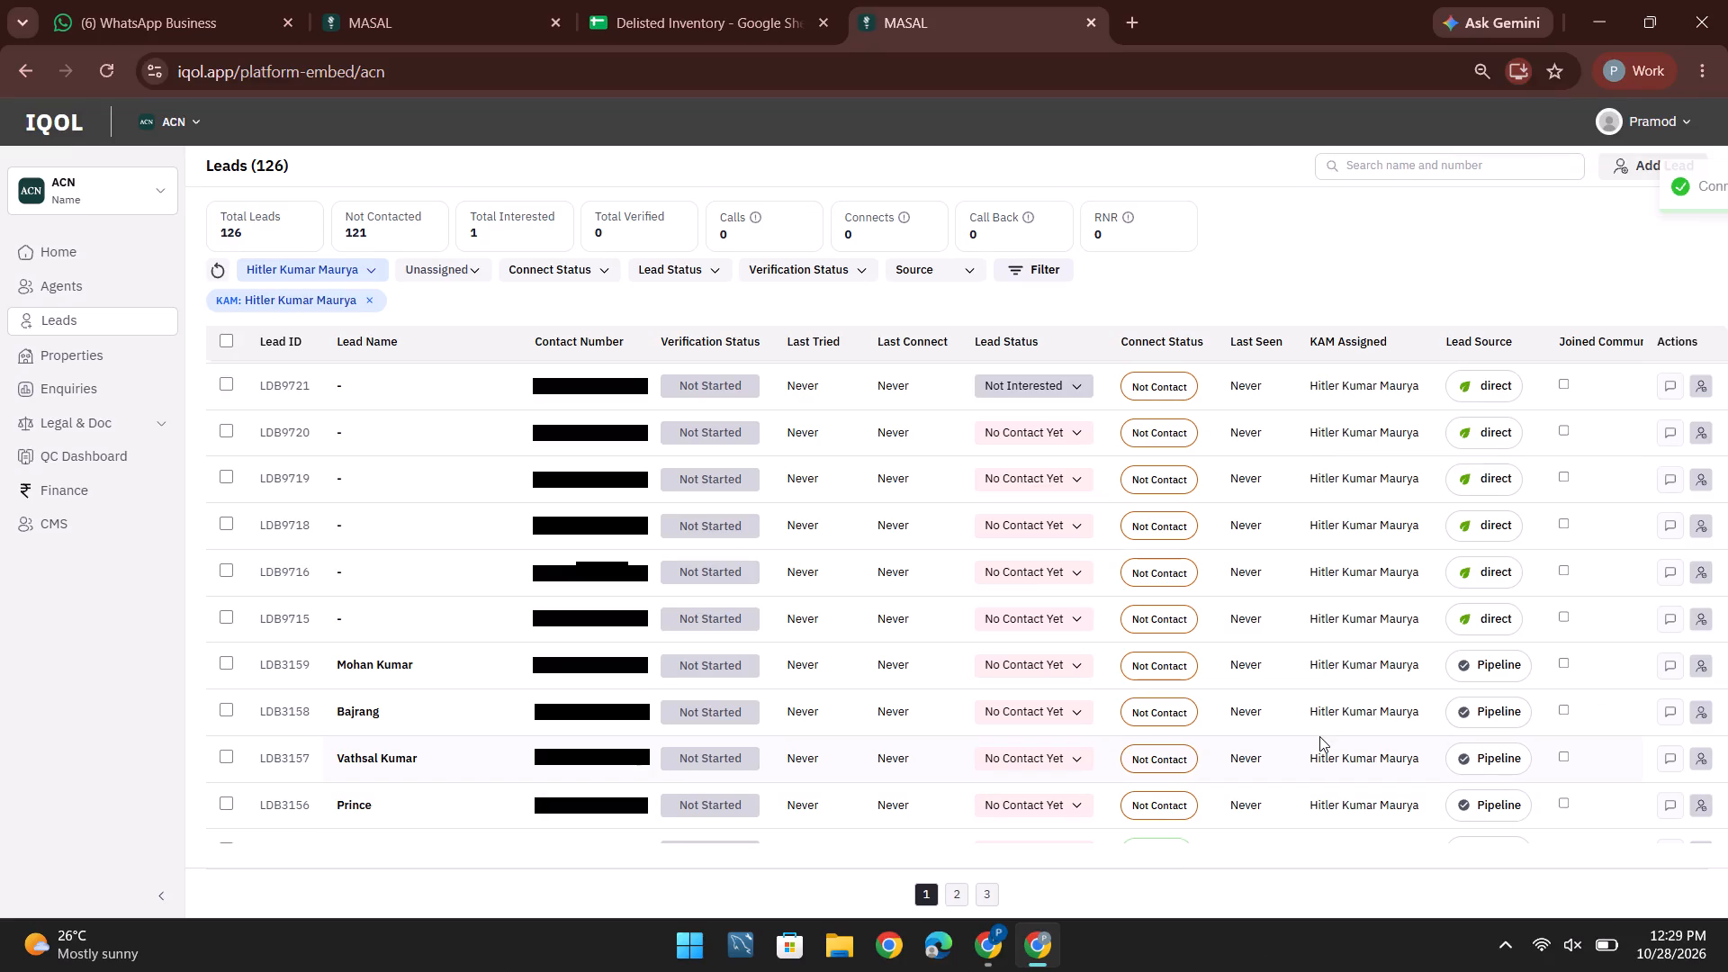
{"action": "scroll", "coordinate": [1319, 736], "scroll_direction": "down", "scroll_amount": 1}
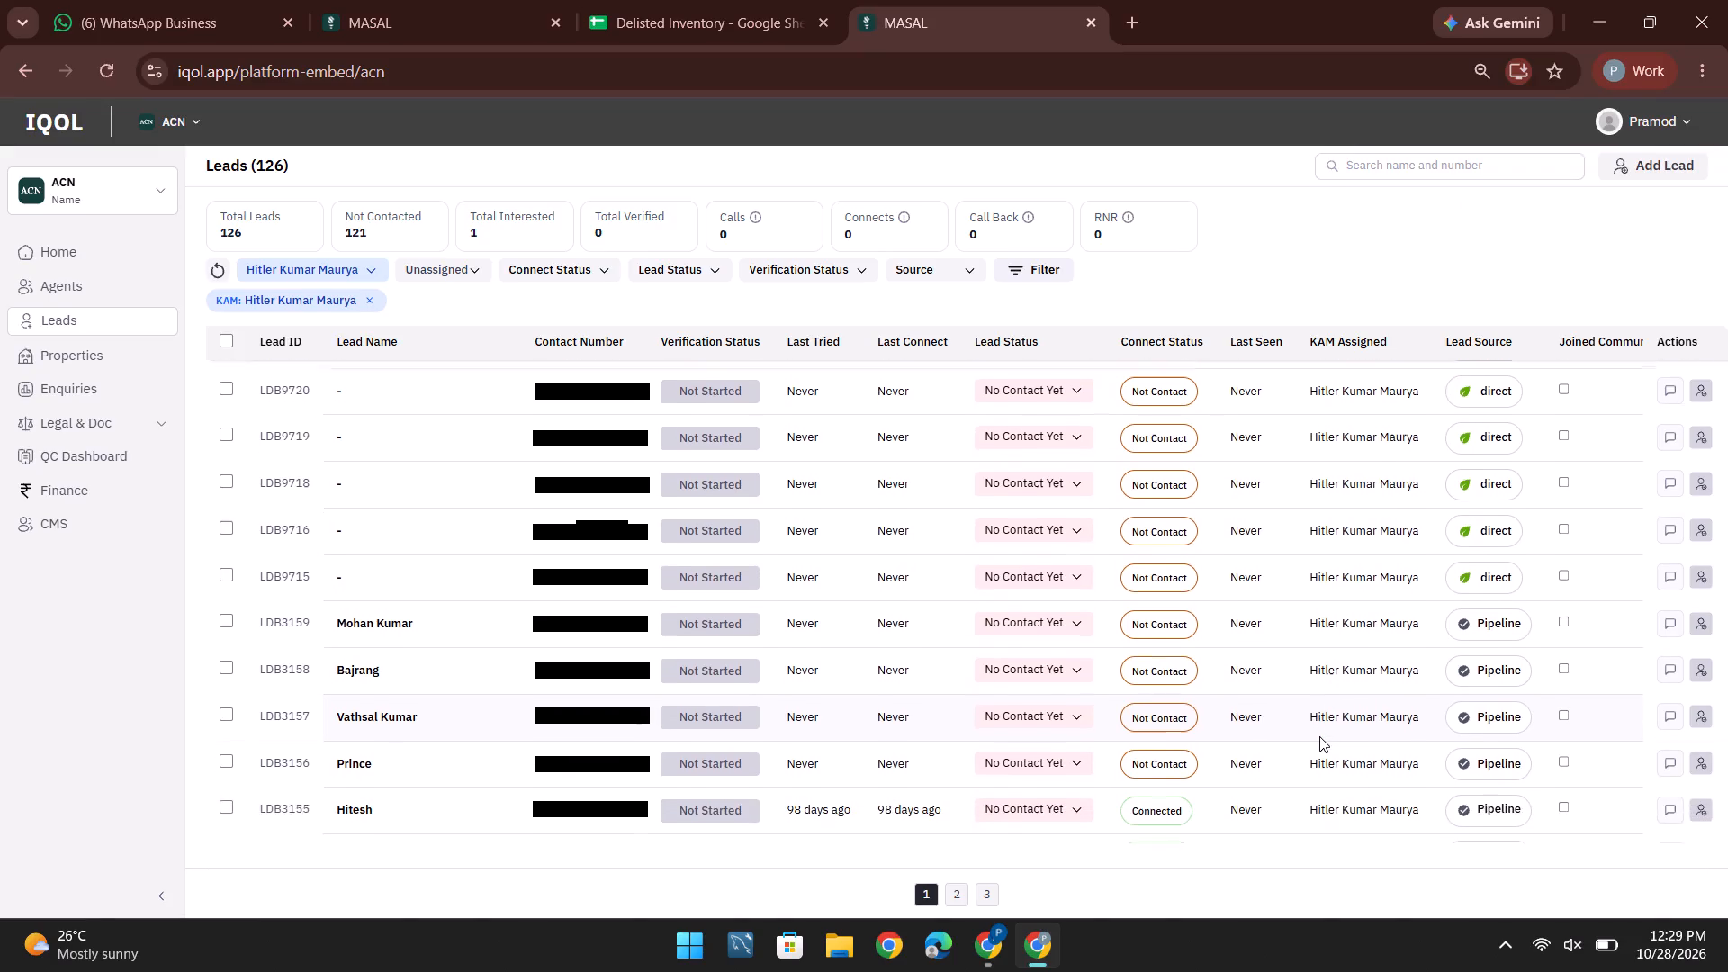
{"action": "scroll", "coordinate": [1319, 736], "scroll_direction": "down", "scroll_amount": 1}
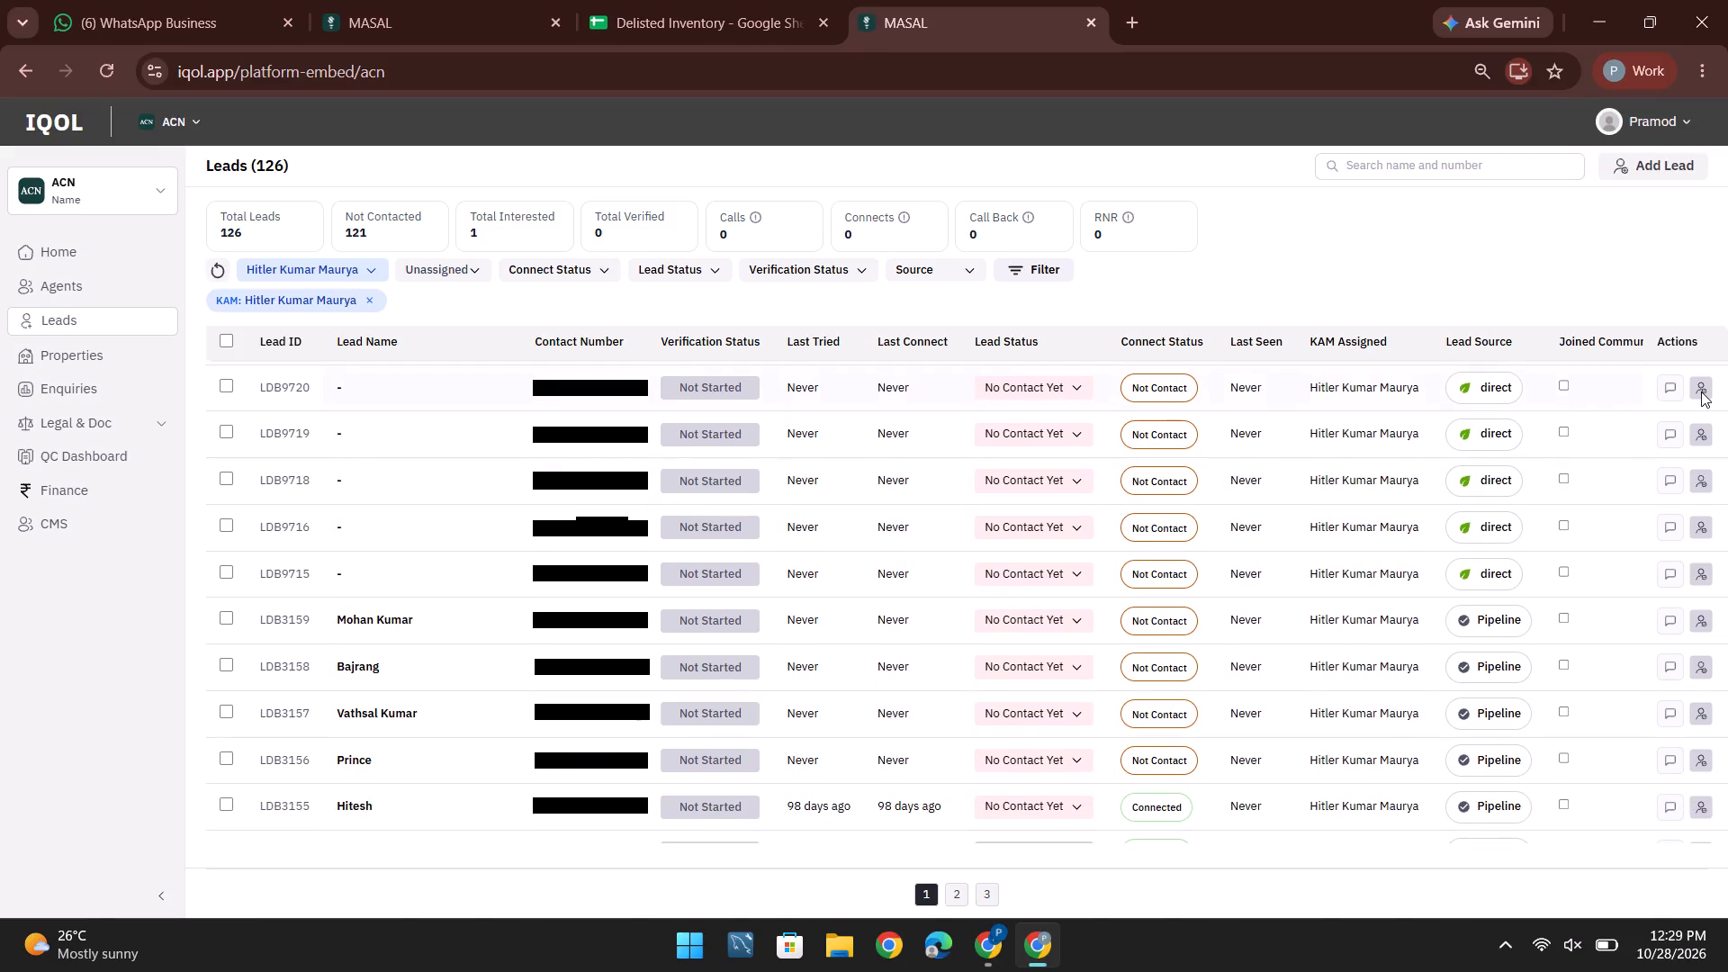
{"action": "left_click", "coordinate": [1669, 378]}
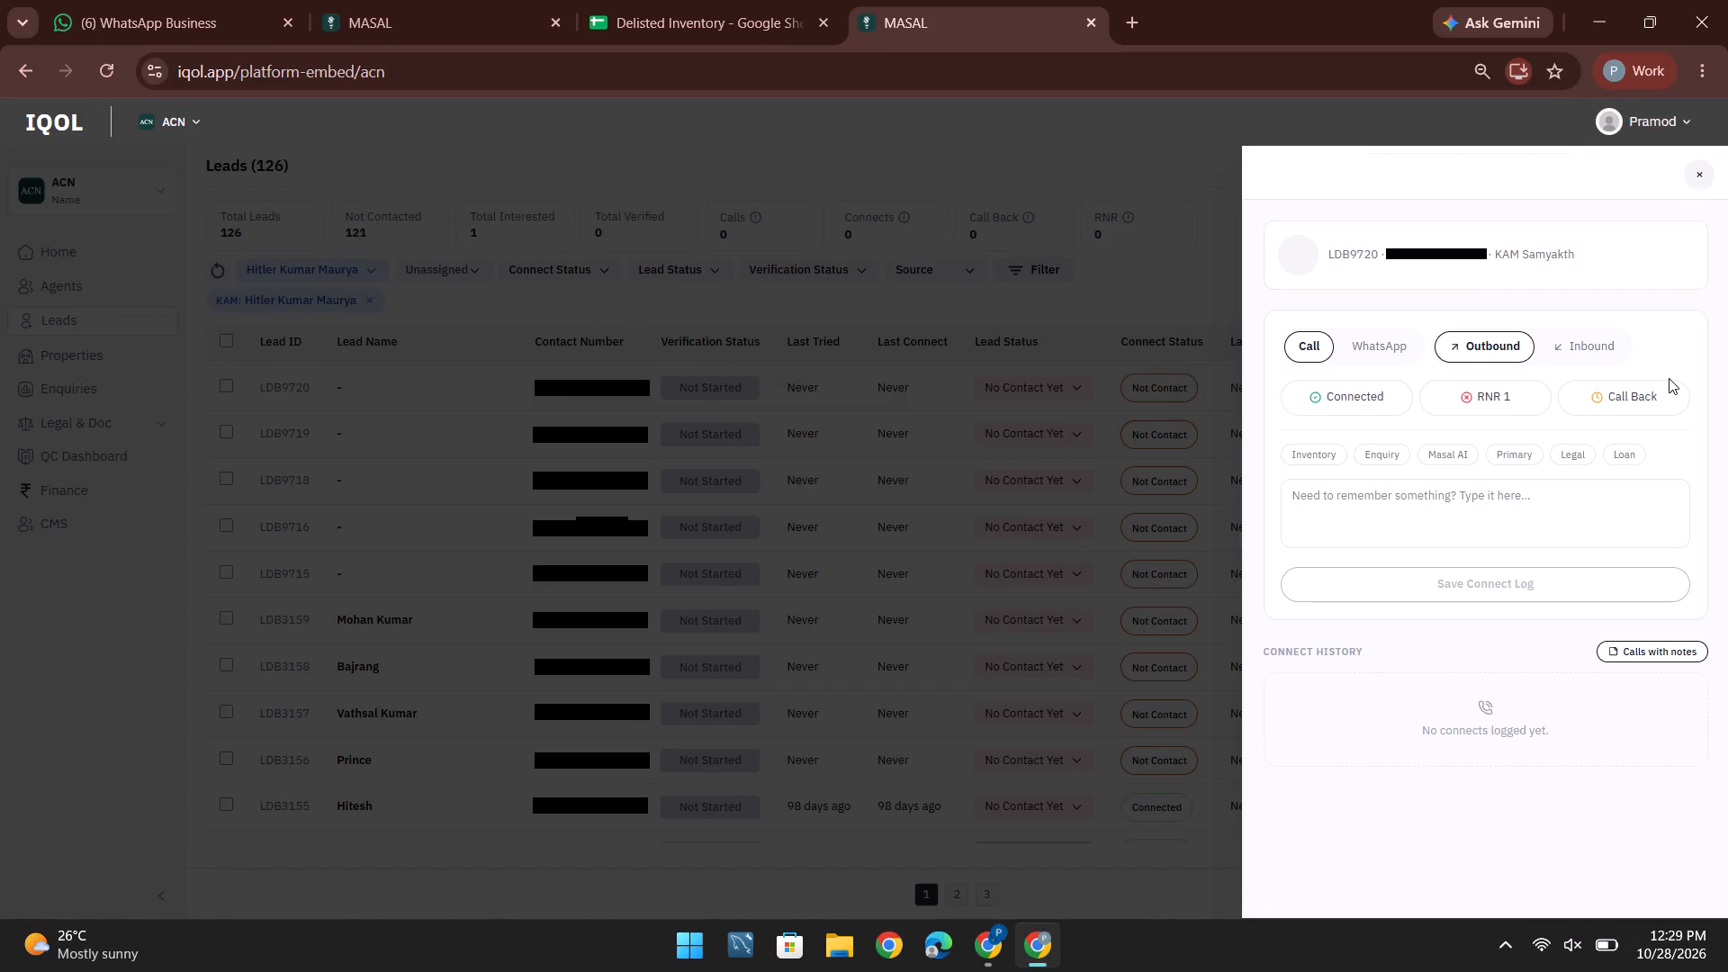
{"action": "left_click", "coordinate": [1183, 883]}
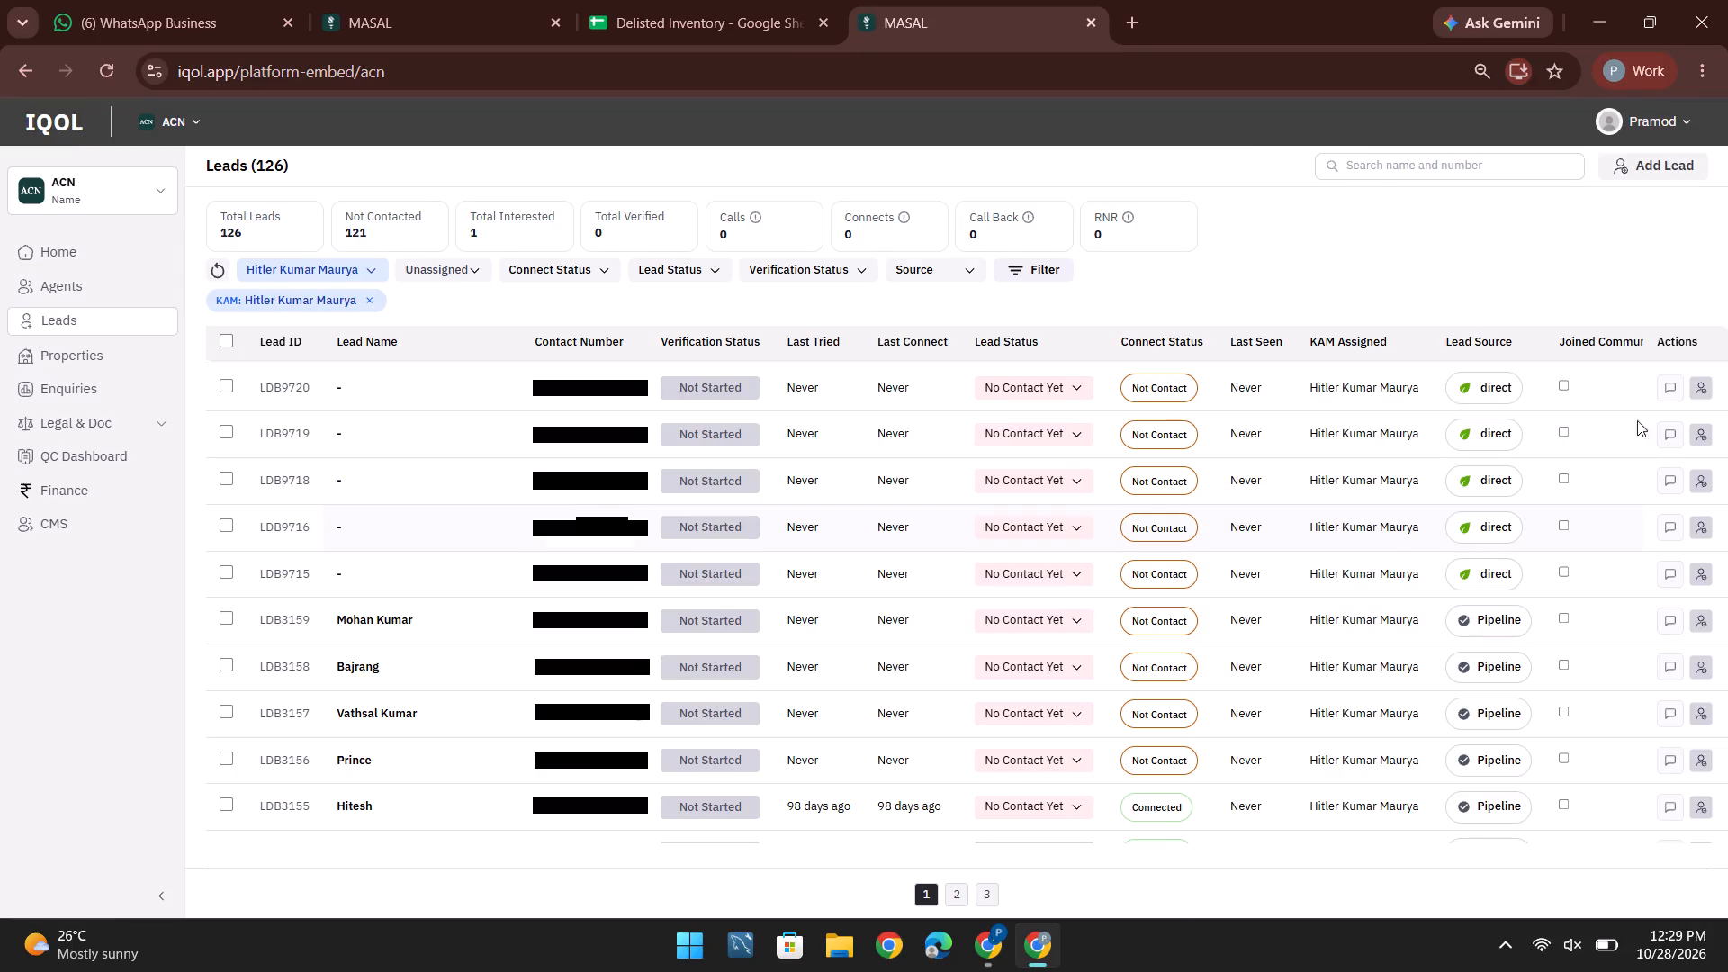
{"action": "left_click", "coordinate": [1702, 383]}
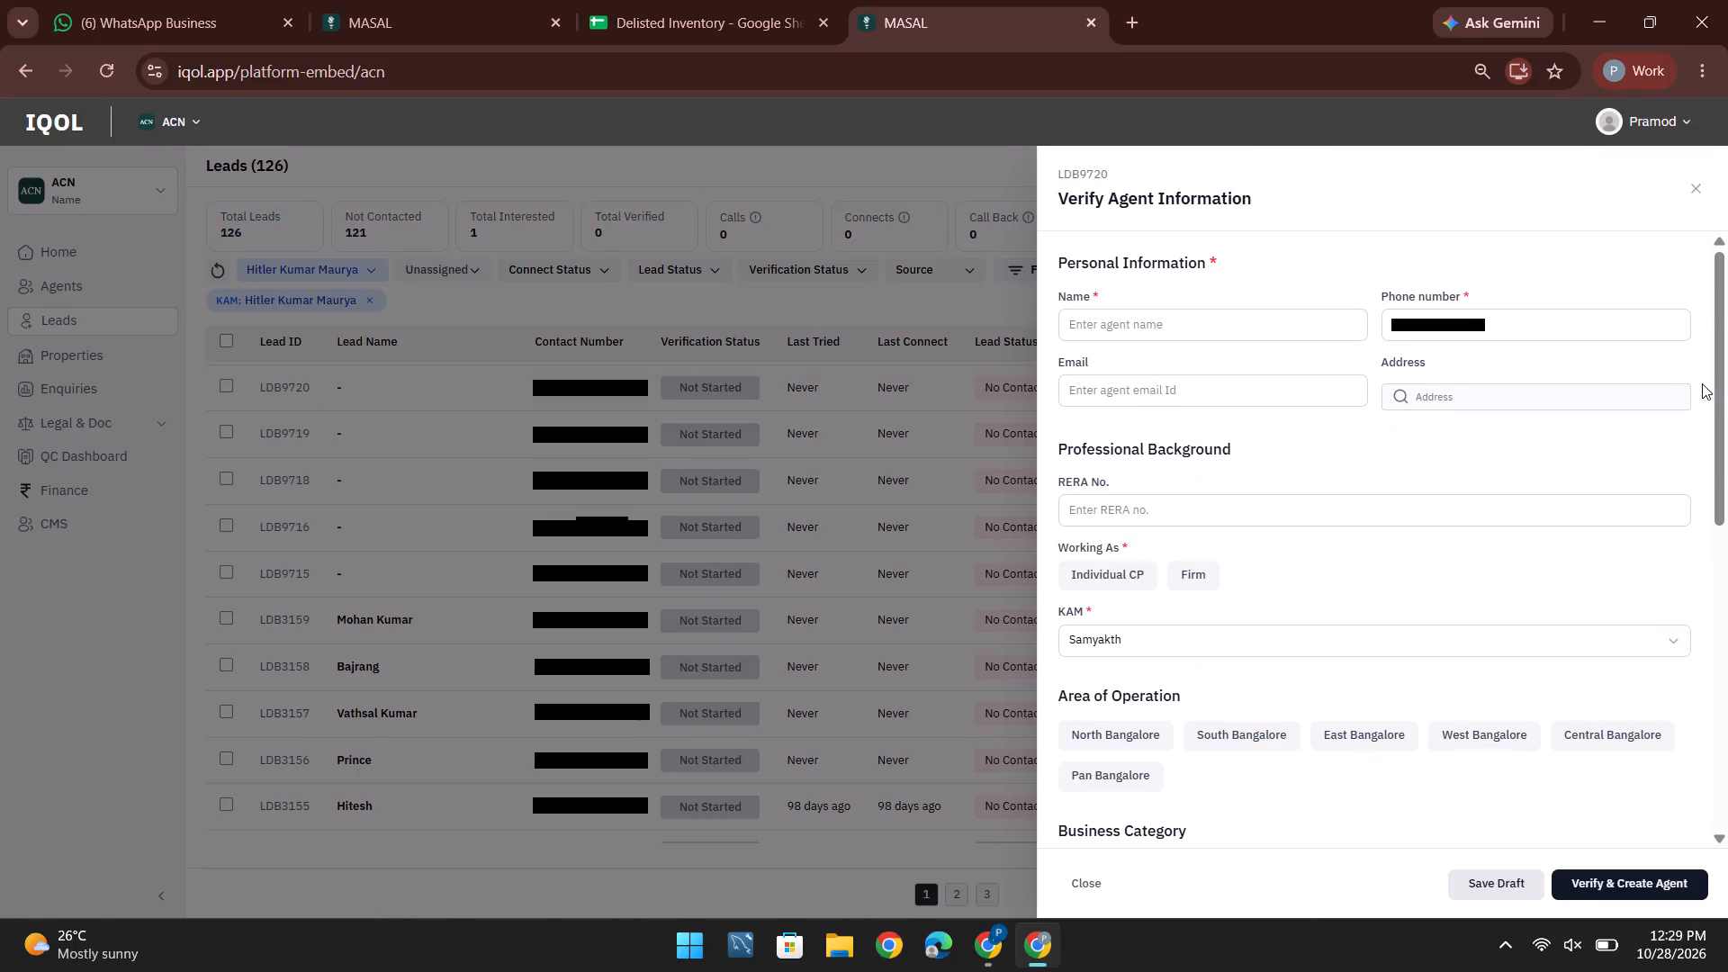
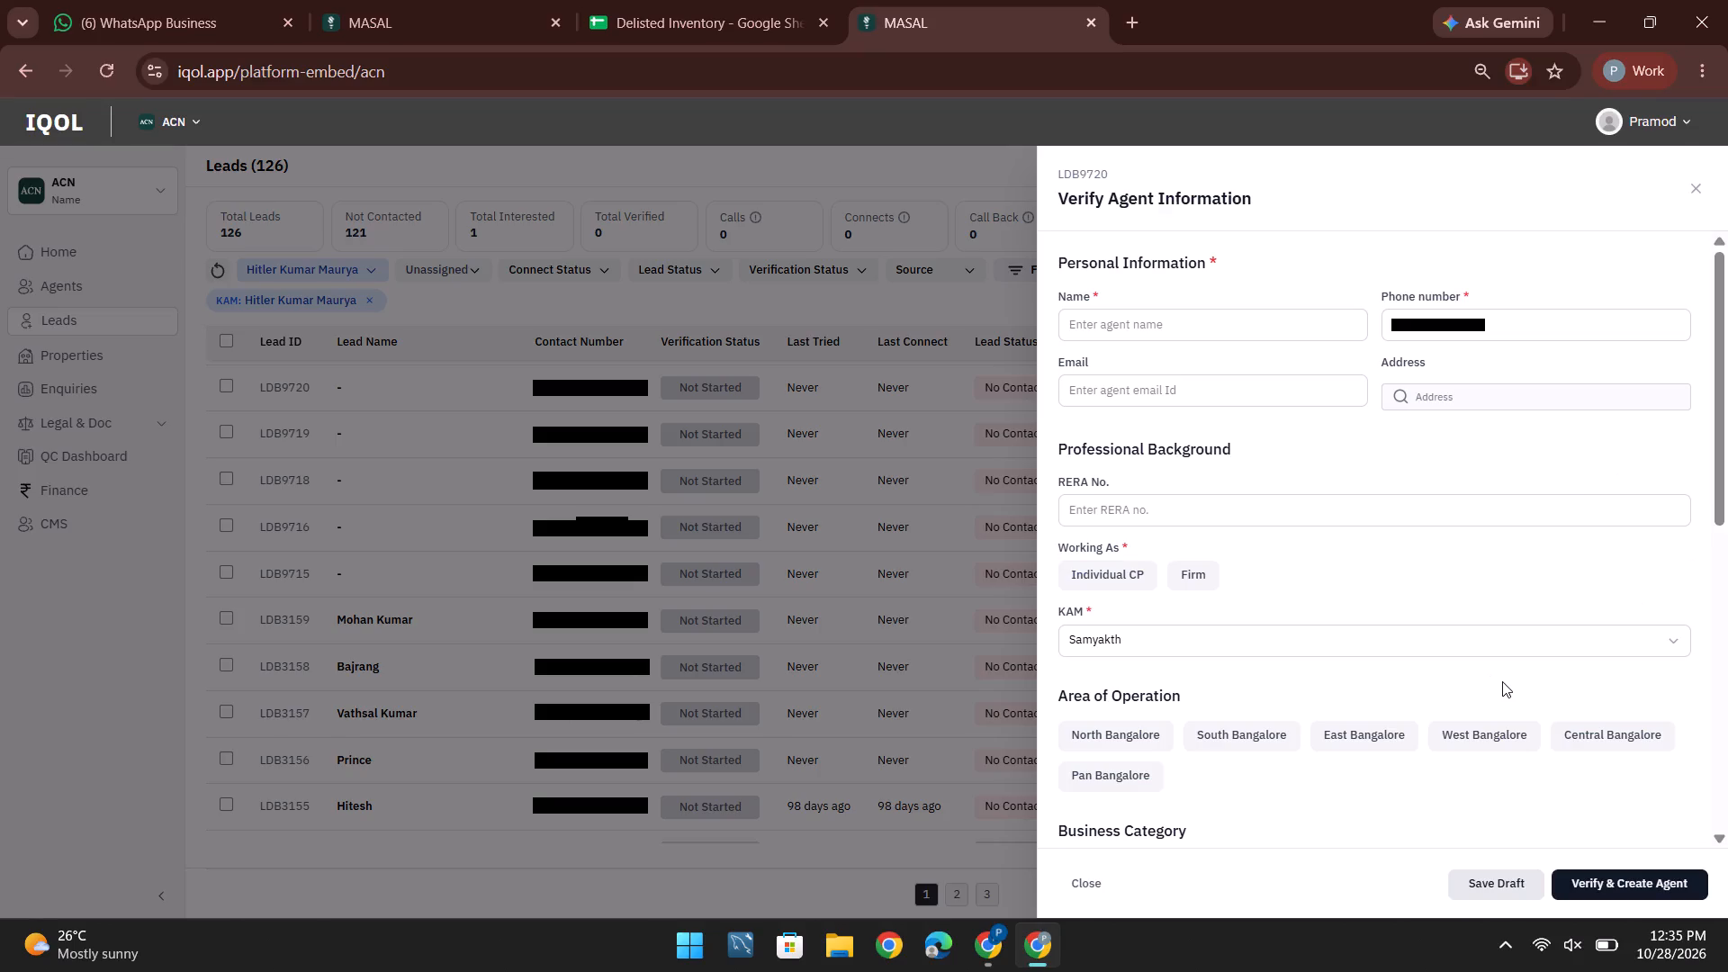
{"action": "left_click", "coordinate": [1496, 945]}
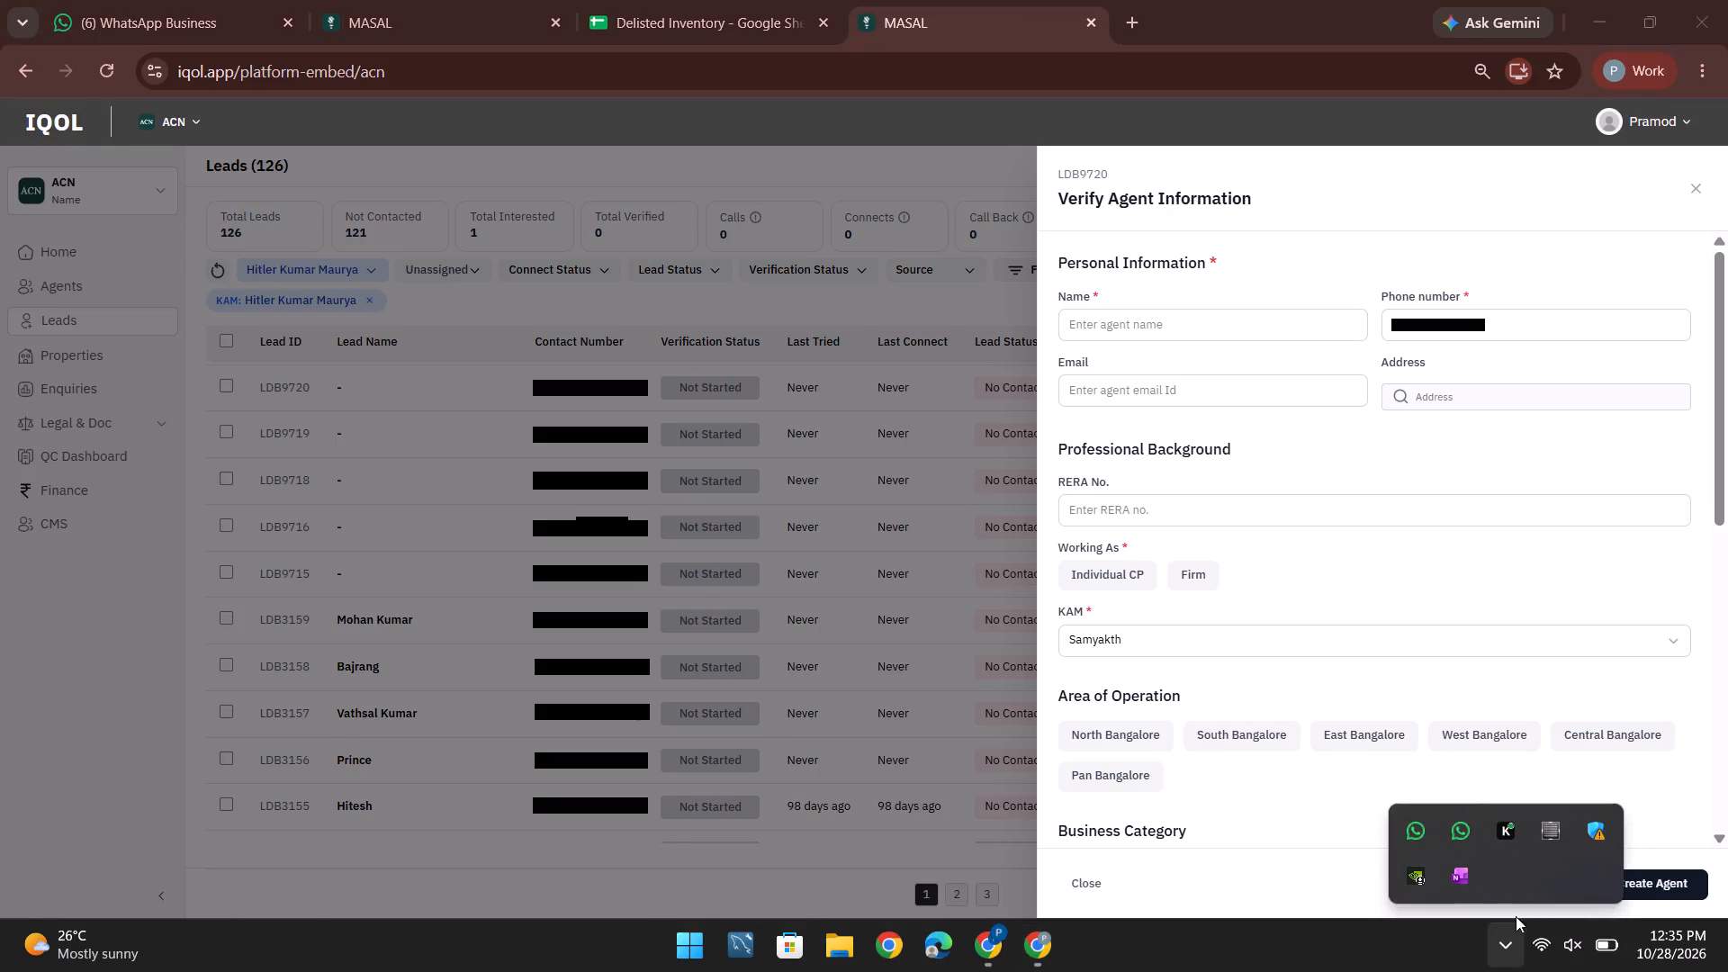
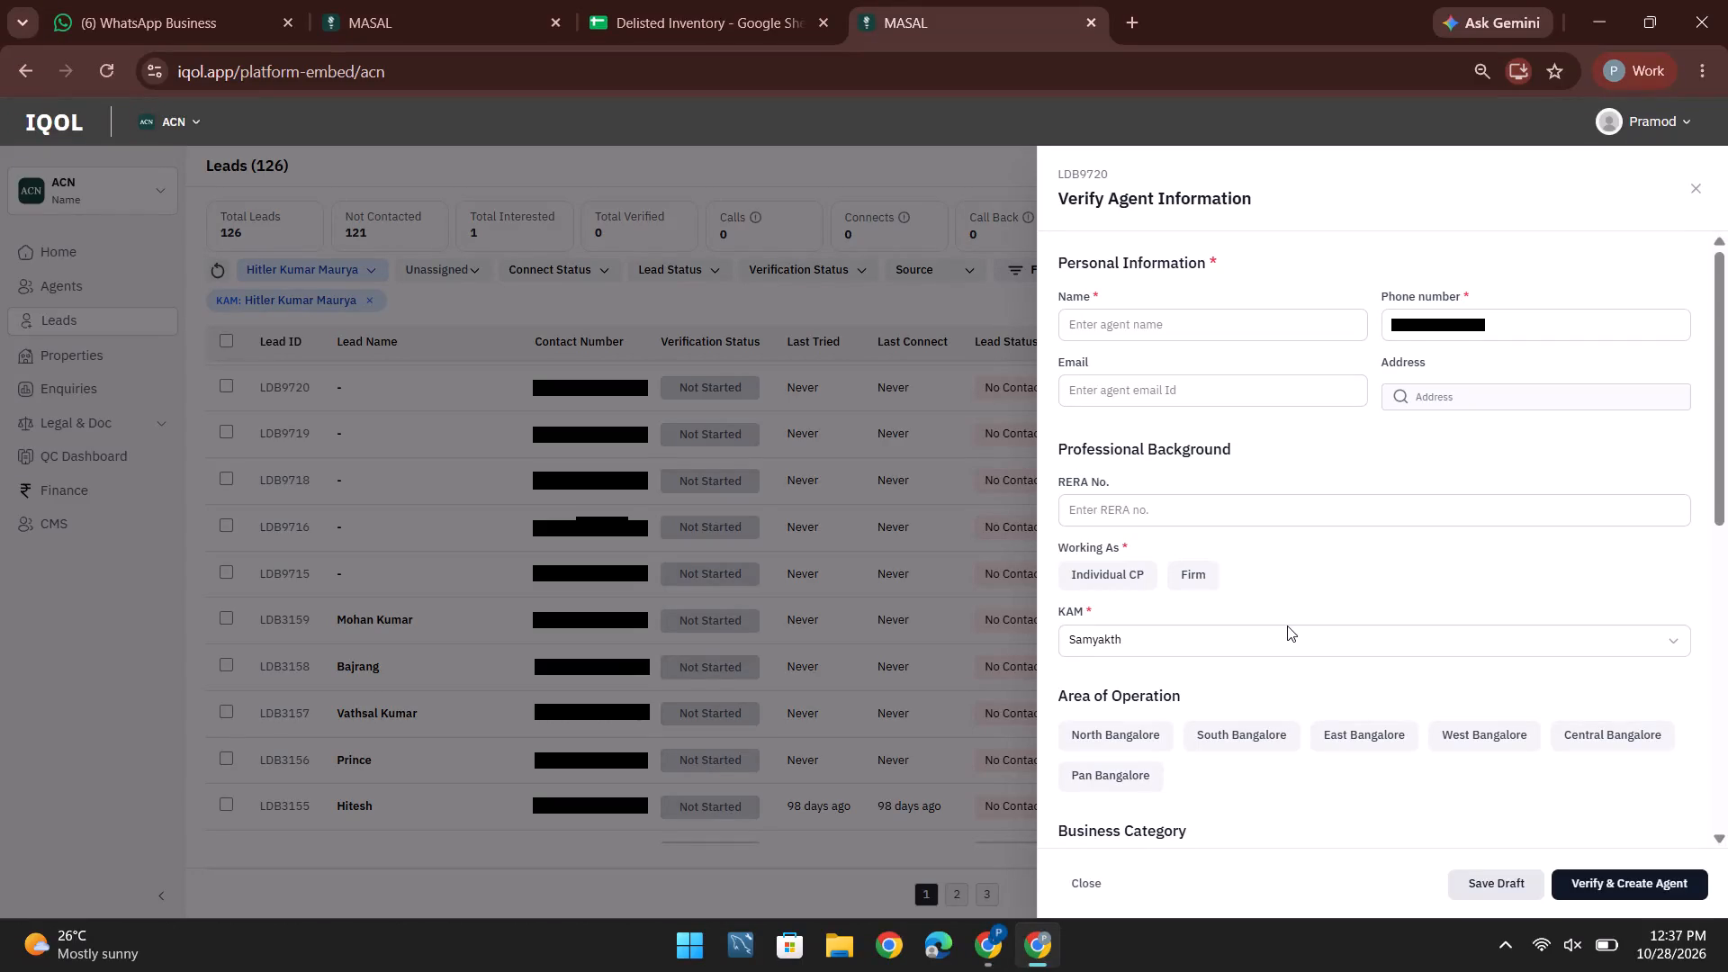
{"action": "left_click", "coordinate": [1287, 625]}
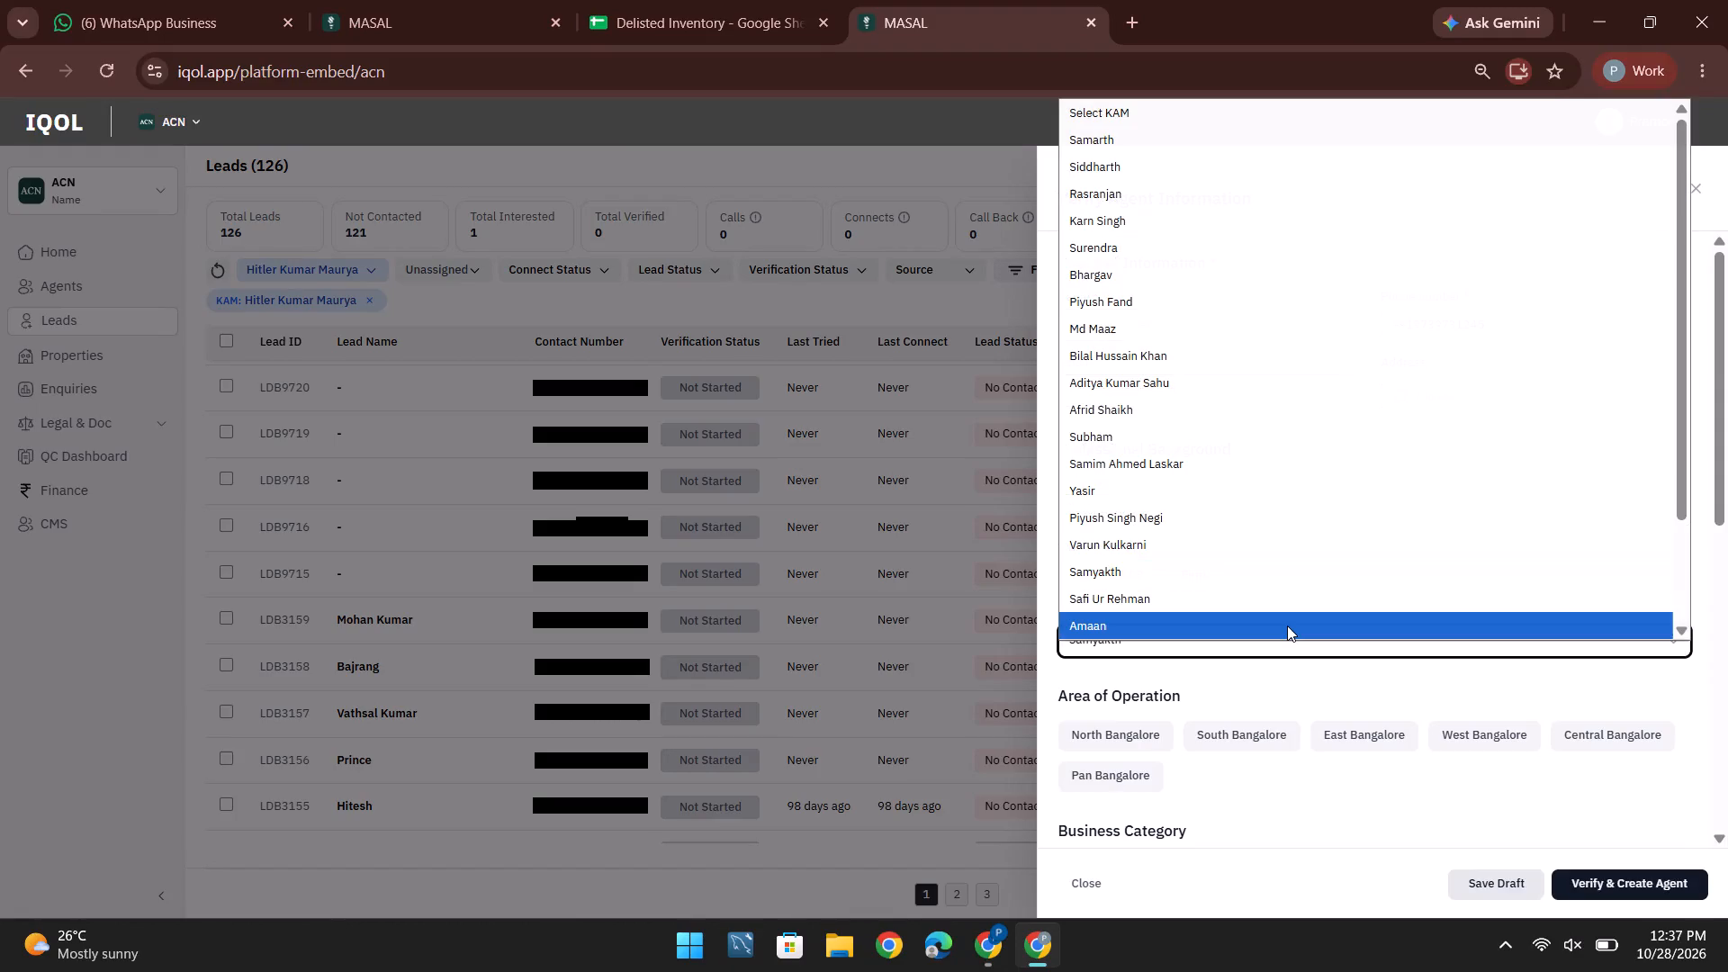
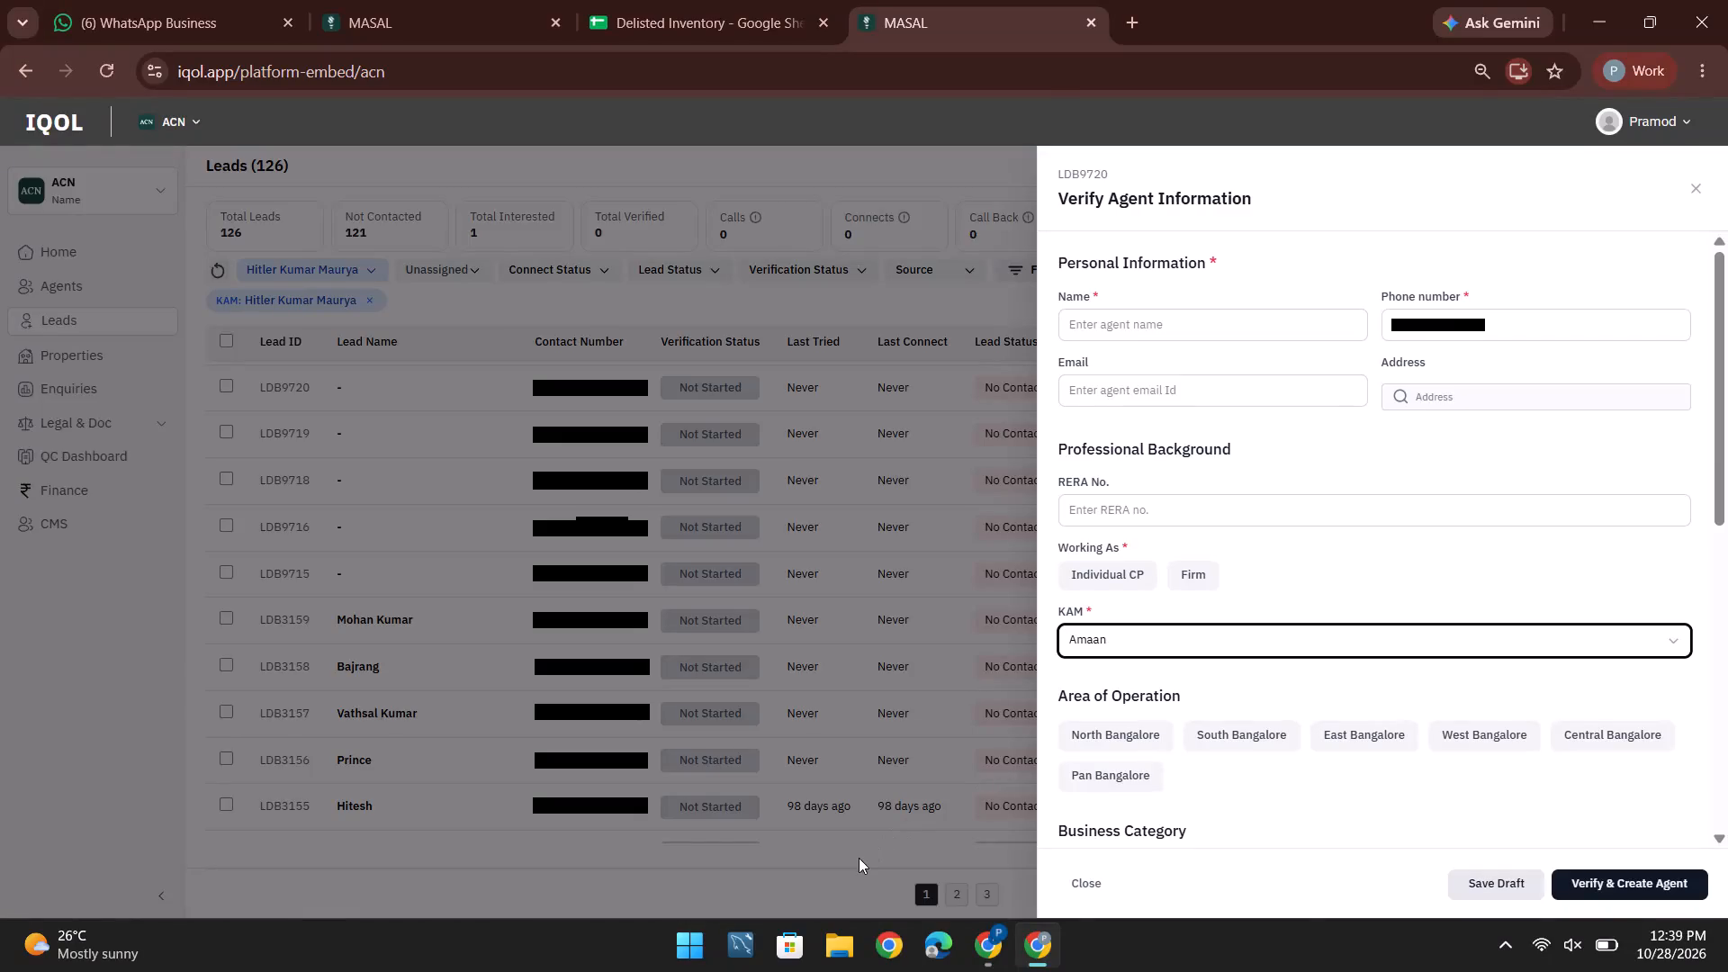
{"action": "left_click", "coordinate": [859, 858]}
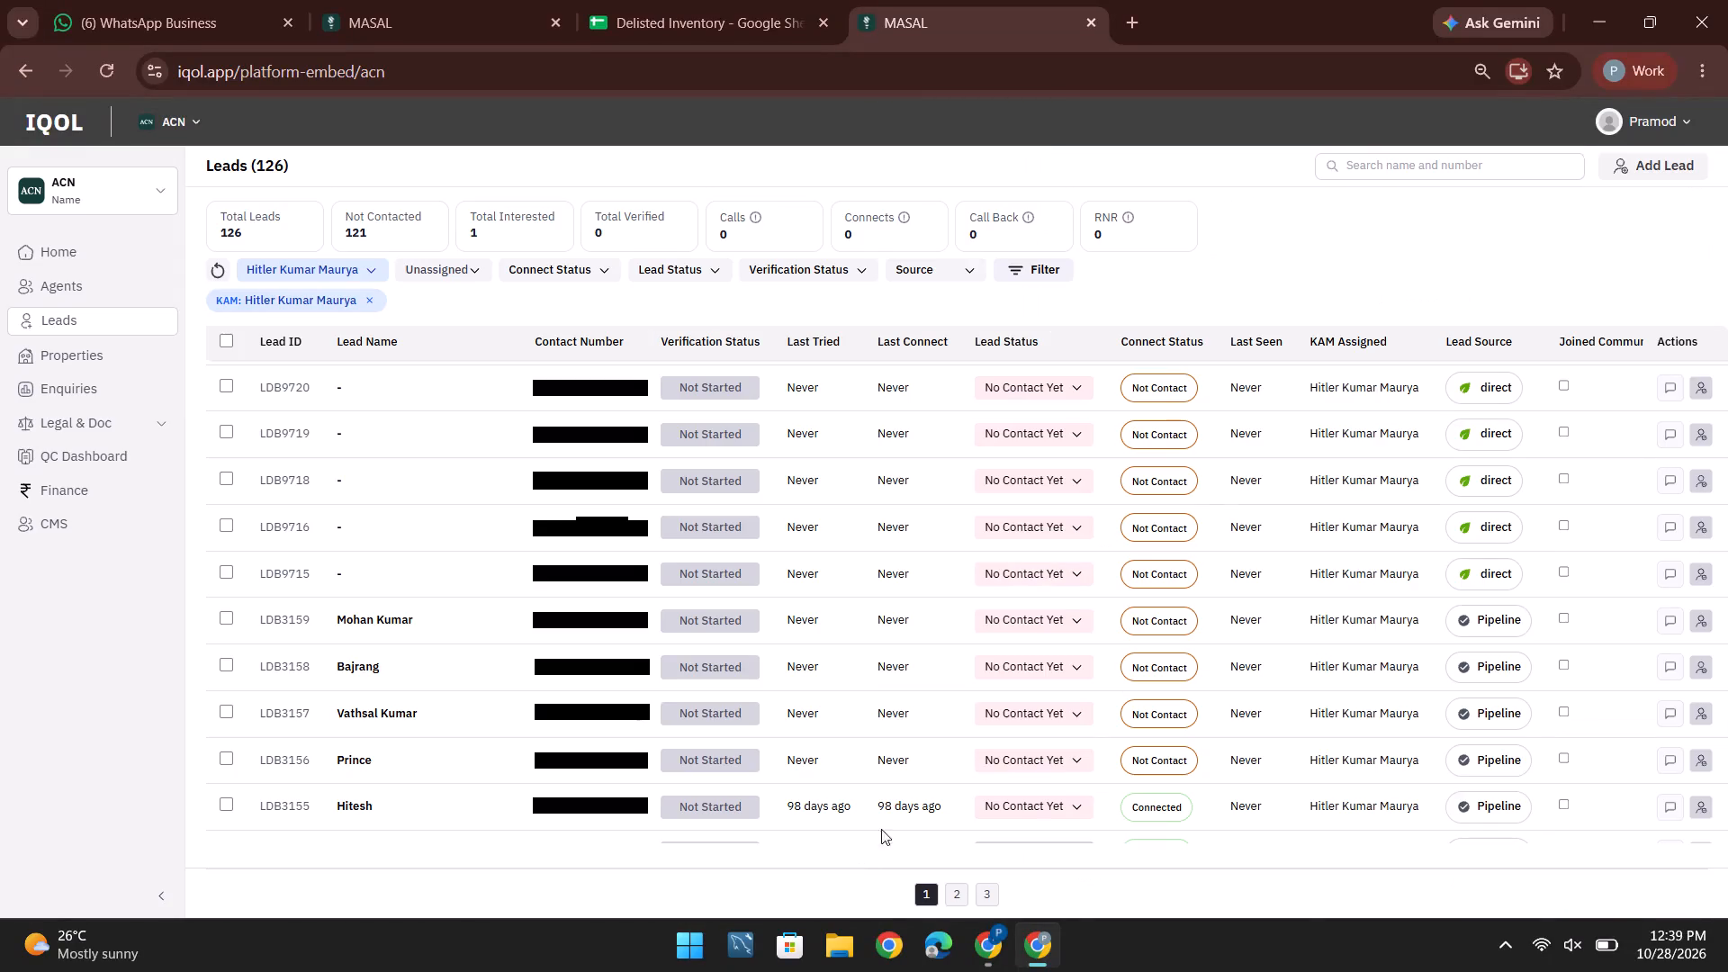
{"action": "left_click", "coordinate": [1064, 391]}
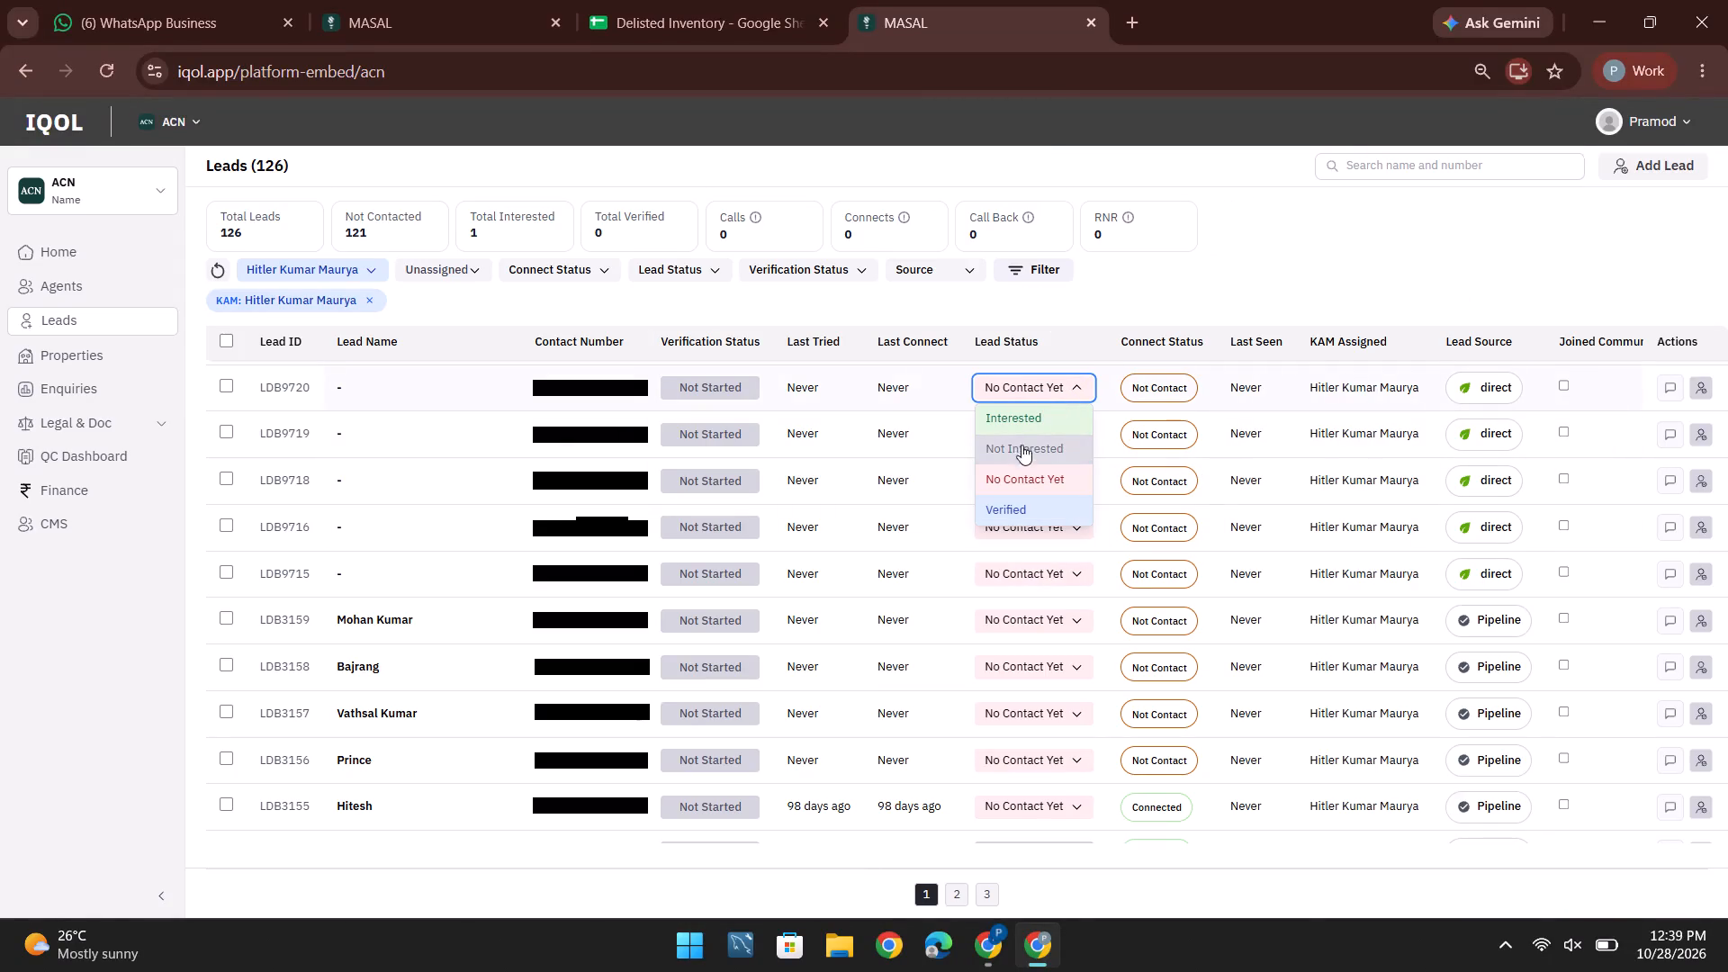
{"action": "left_click", "coordinate": [1030, 416]}
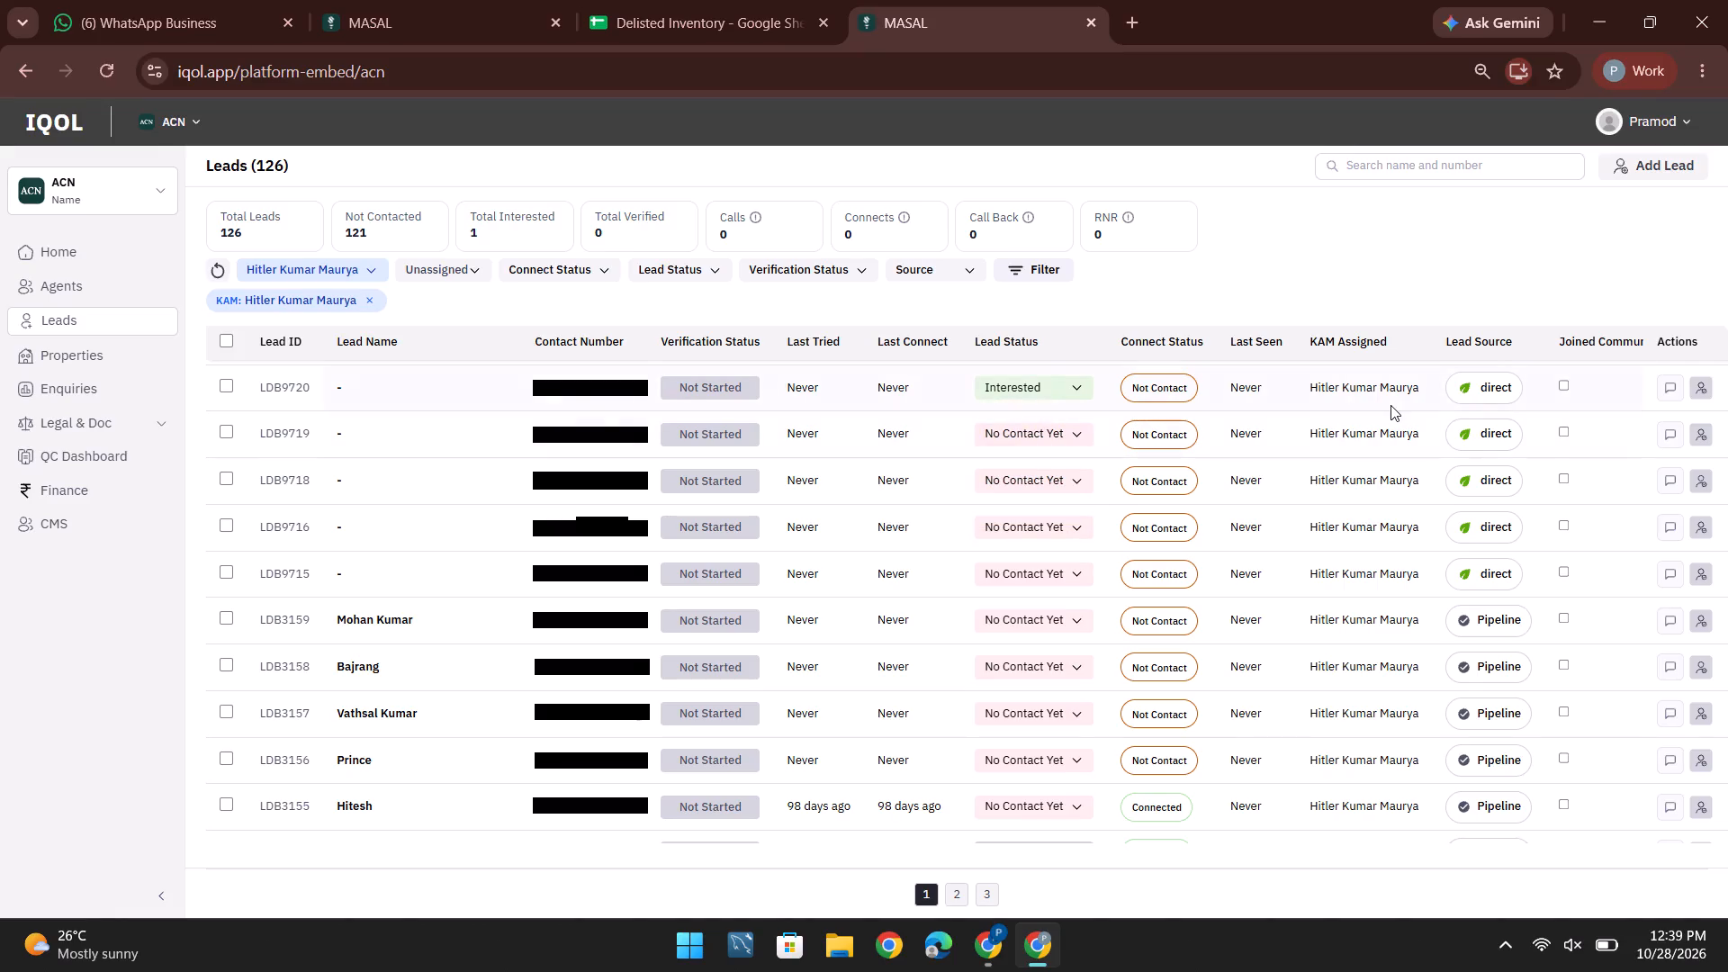
{"action": "left_click", "coordinate": [1664, 390]}
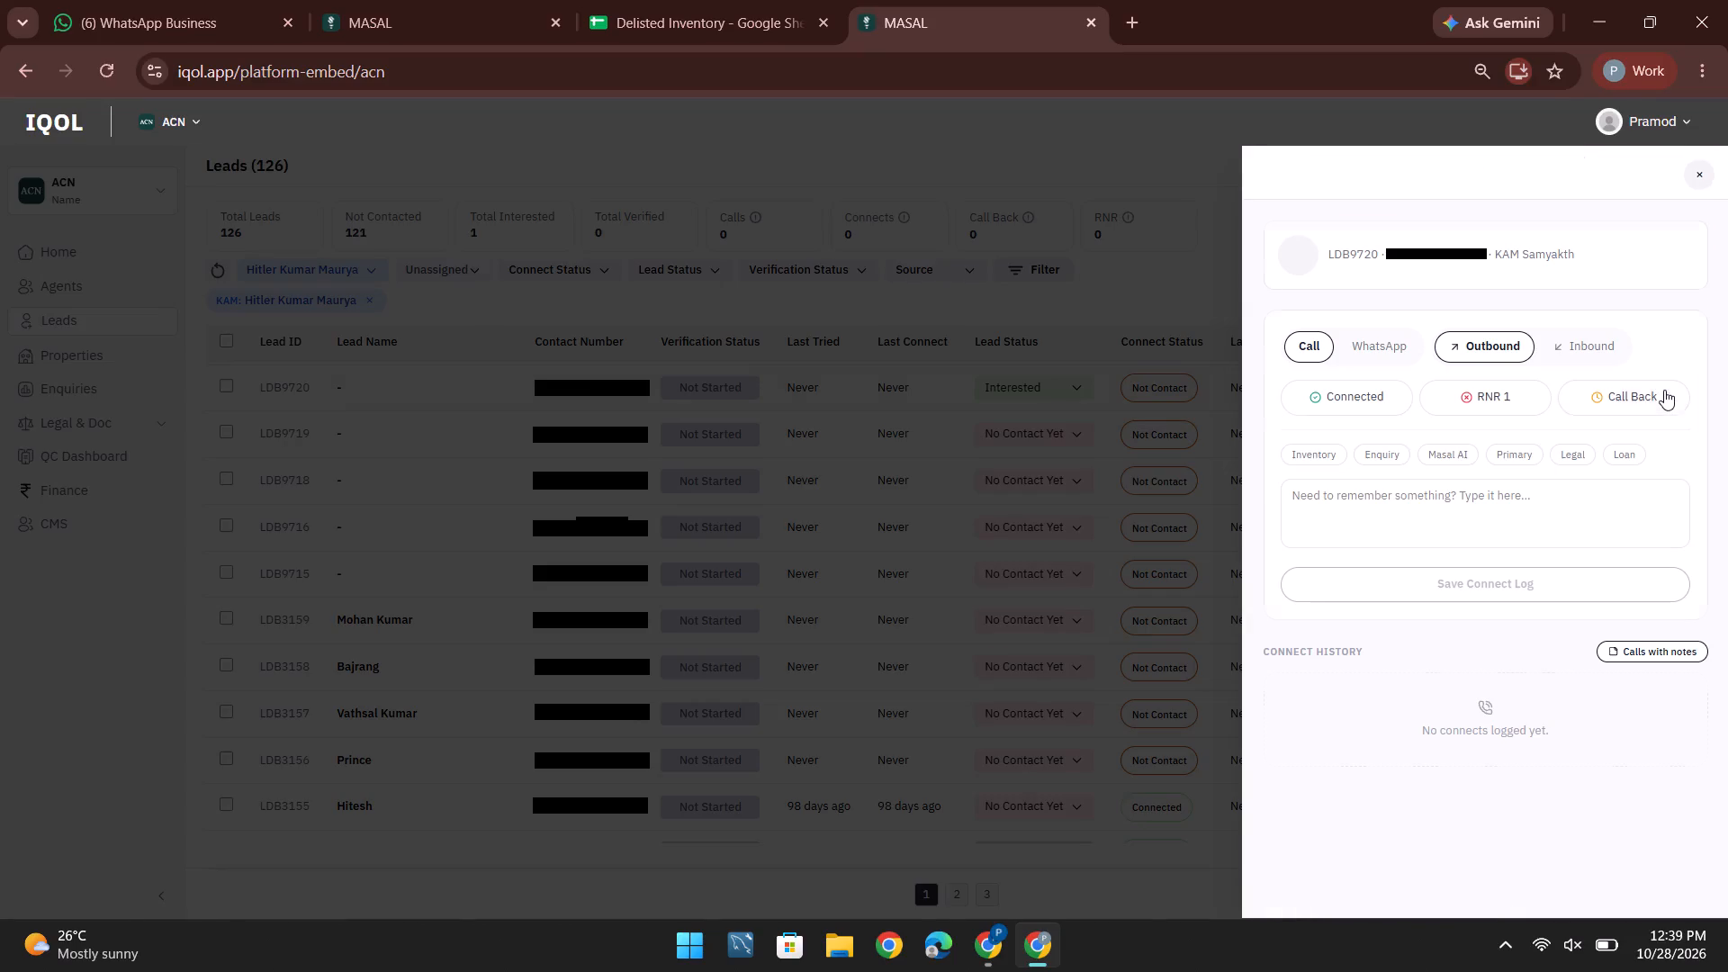
{"action": "left_click", "coordinate": [1402, 392]}
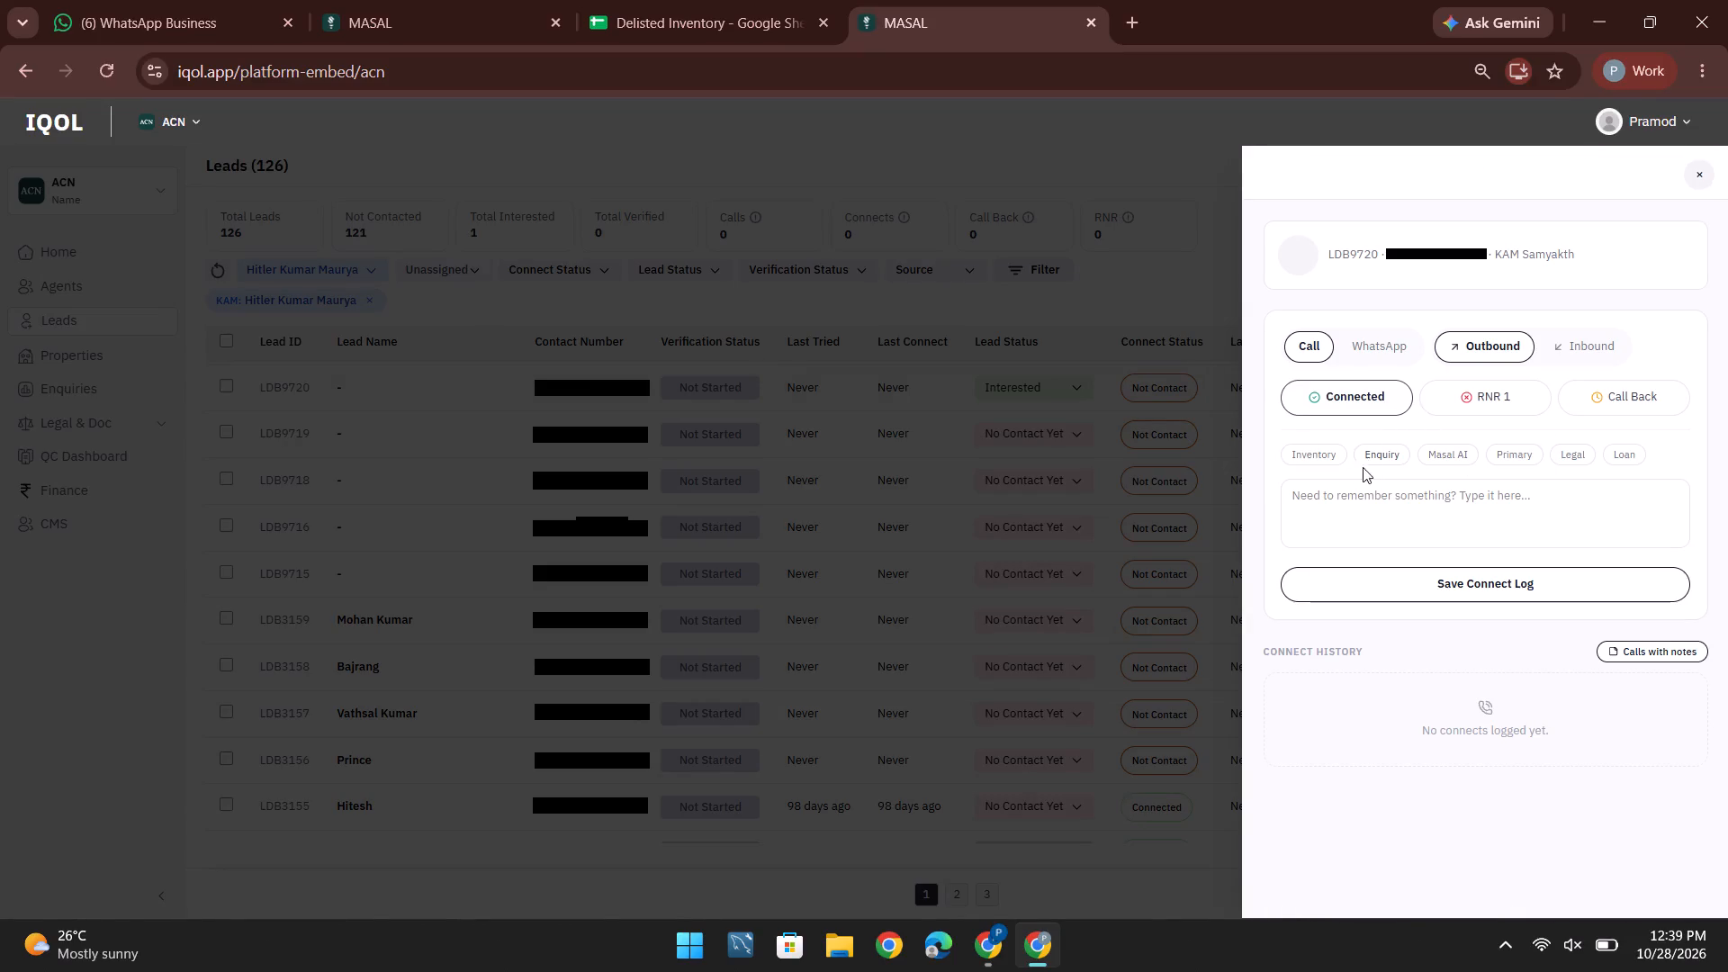
{"action": "left_click", "coordinate": [1350, 487]}
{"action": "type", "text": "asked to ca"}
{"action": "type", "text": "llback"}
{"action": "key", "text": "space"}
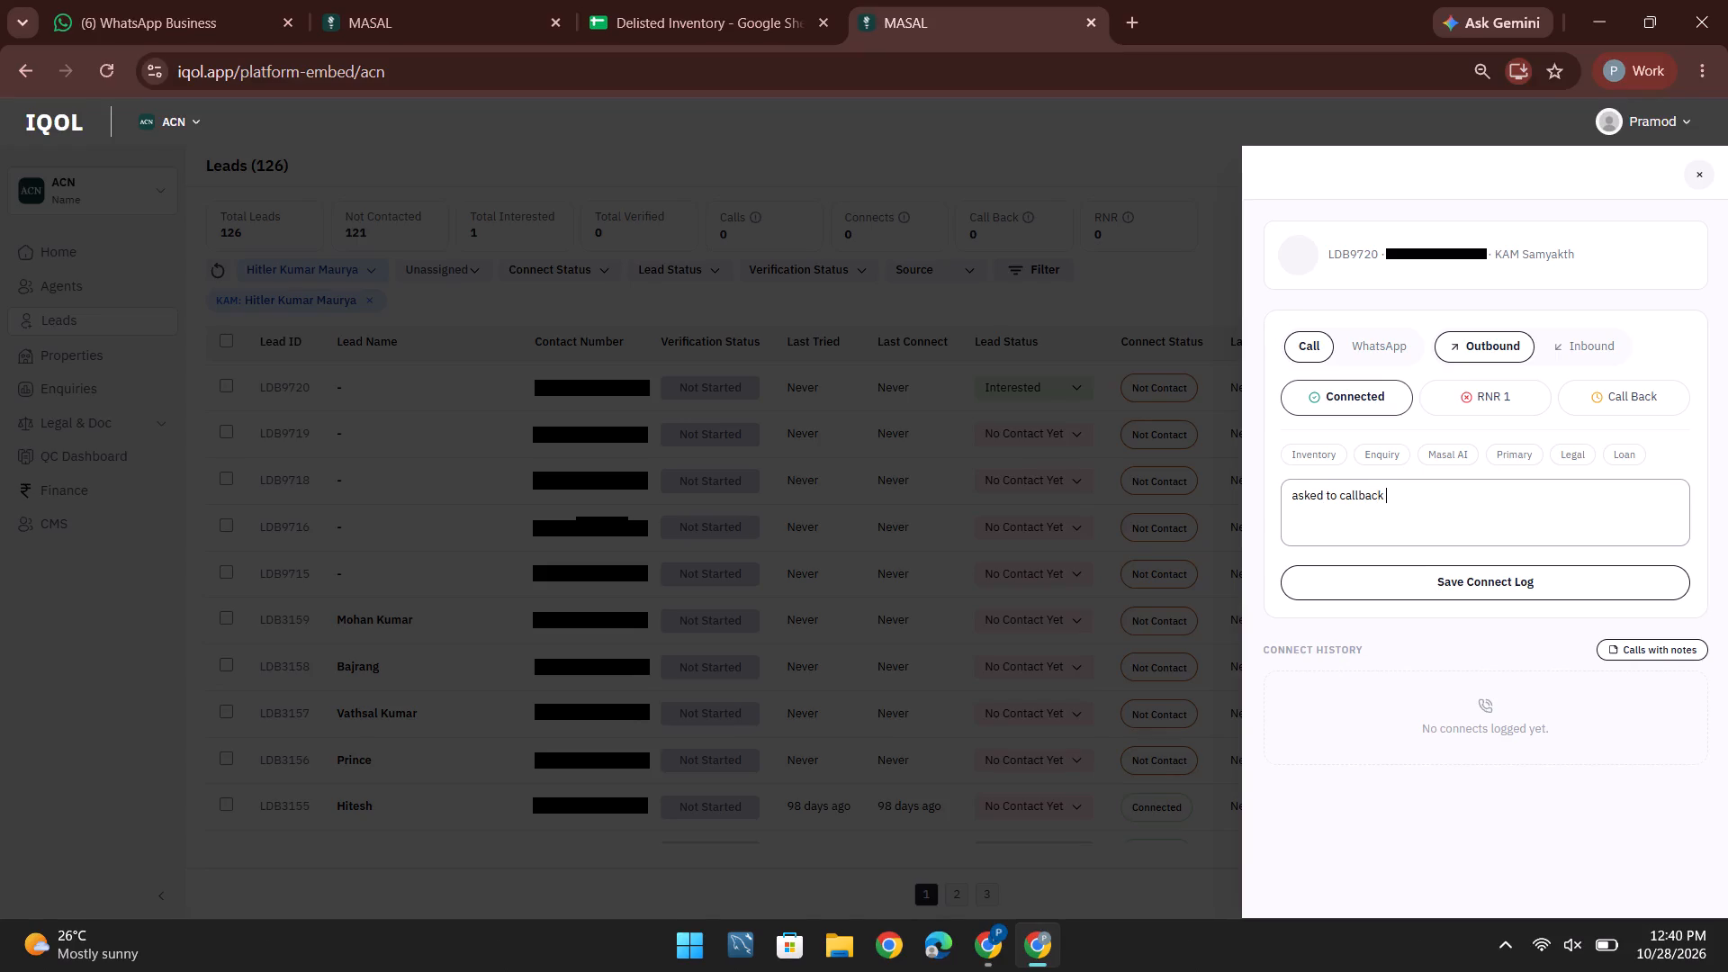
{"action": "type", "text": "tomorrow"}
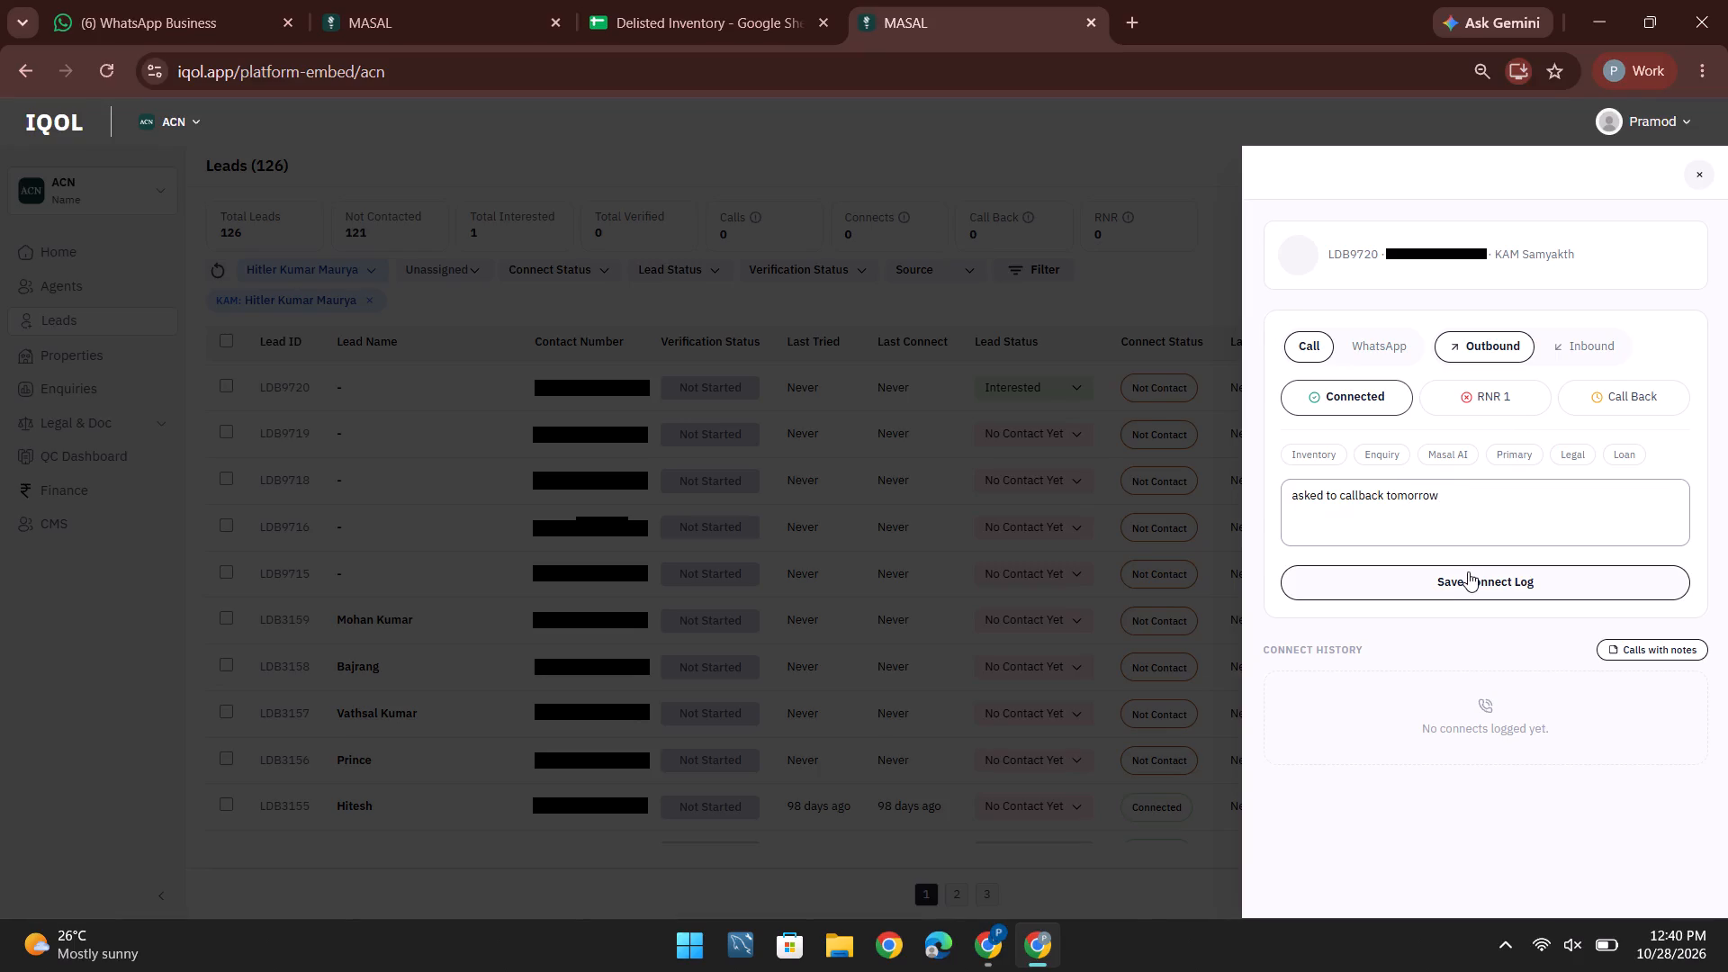
{"action": "left_click", "coordinate": [1468, 571]}
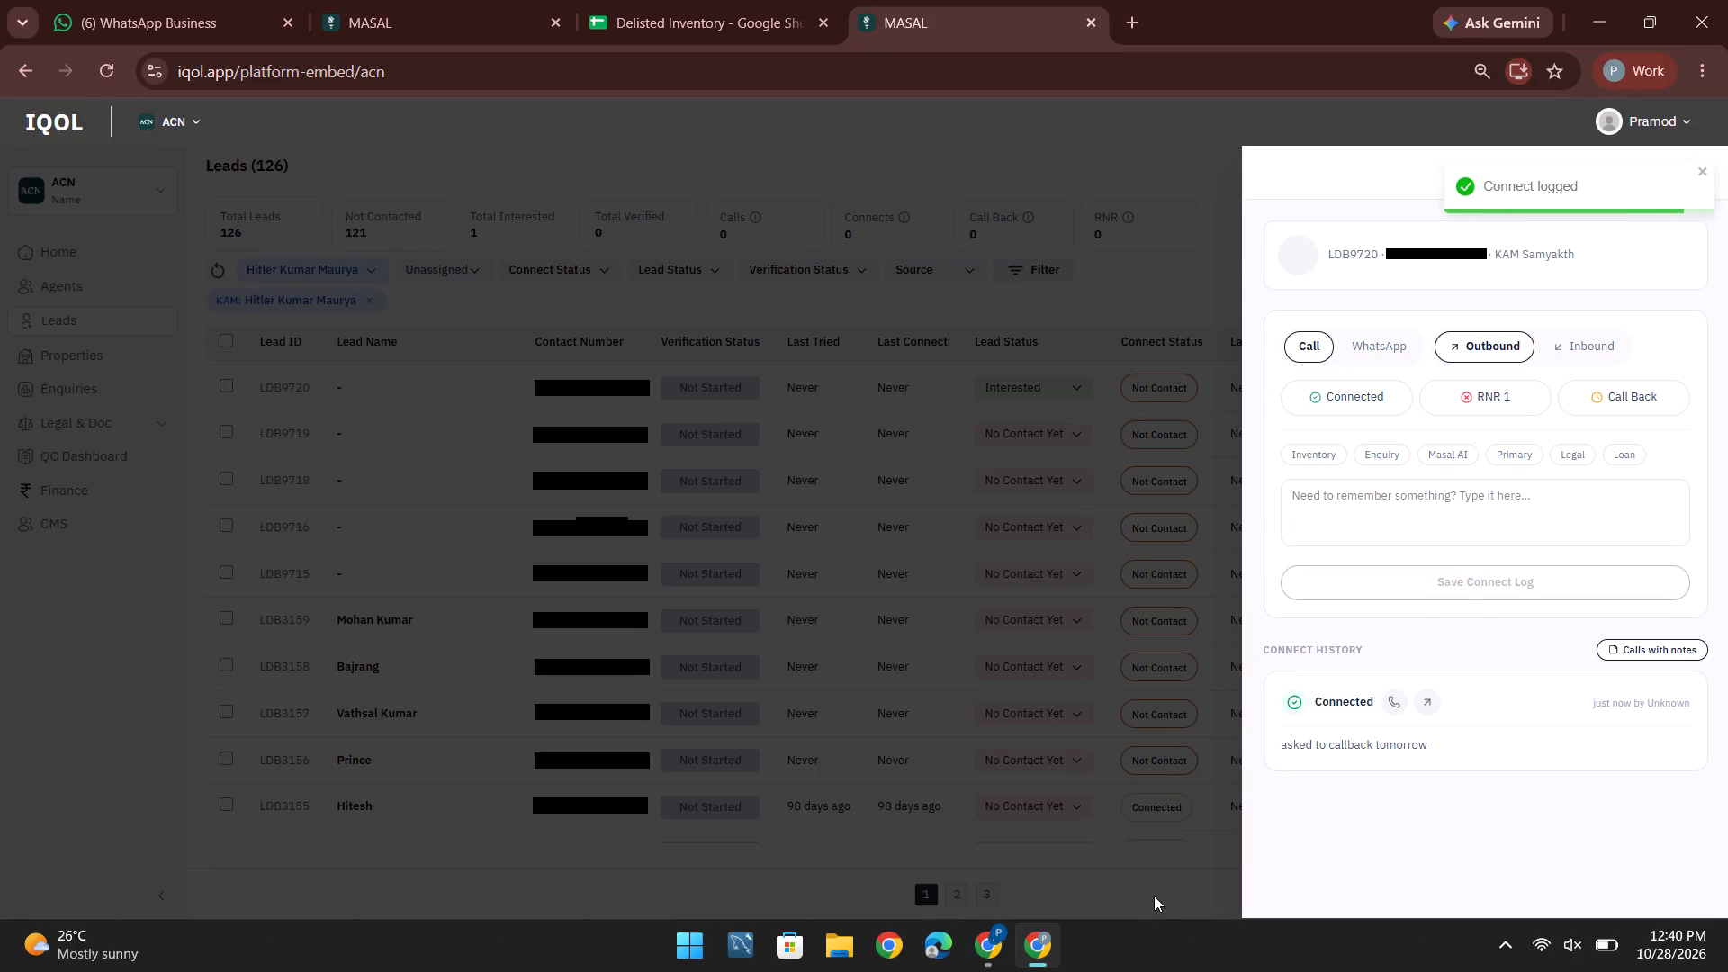
{"action": "left_click", "coordinate": [1152, 902]}
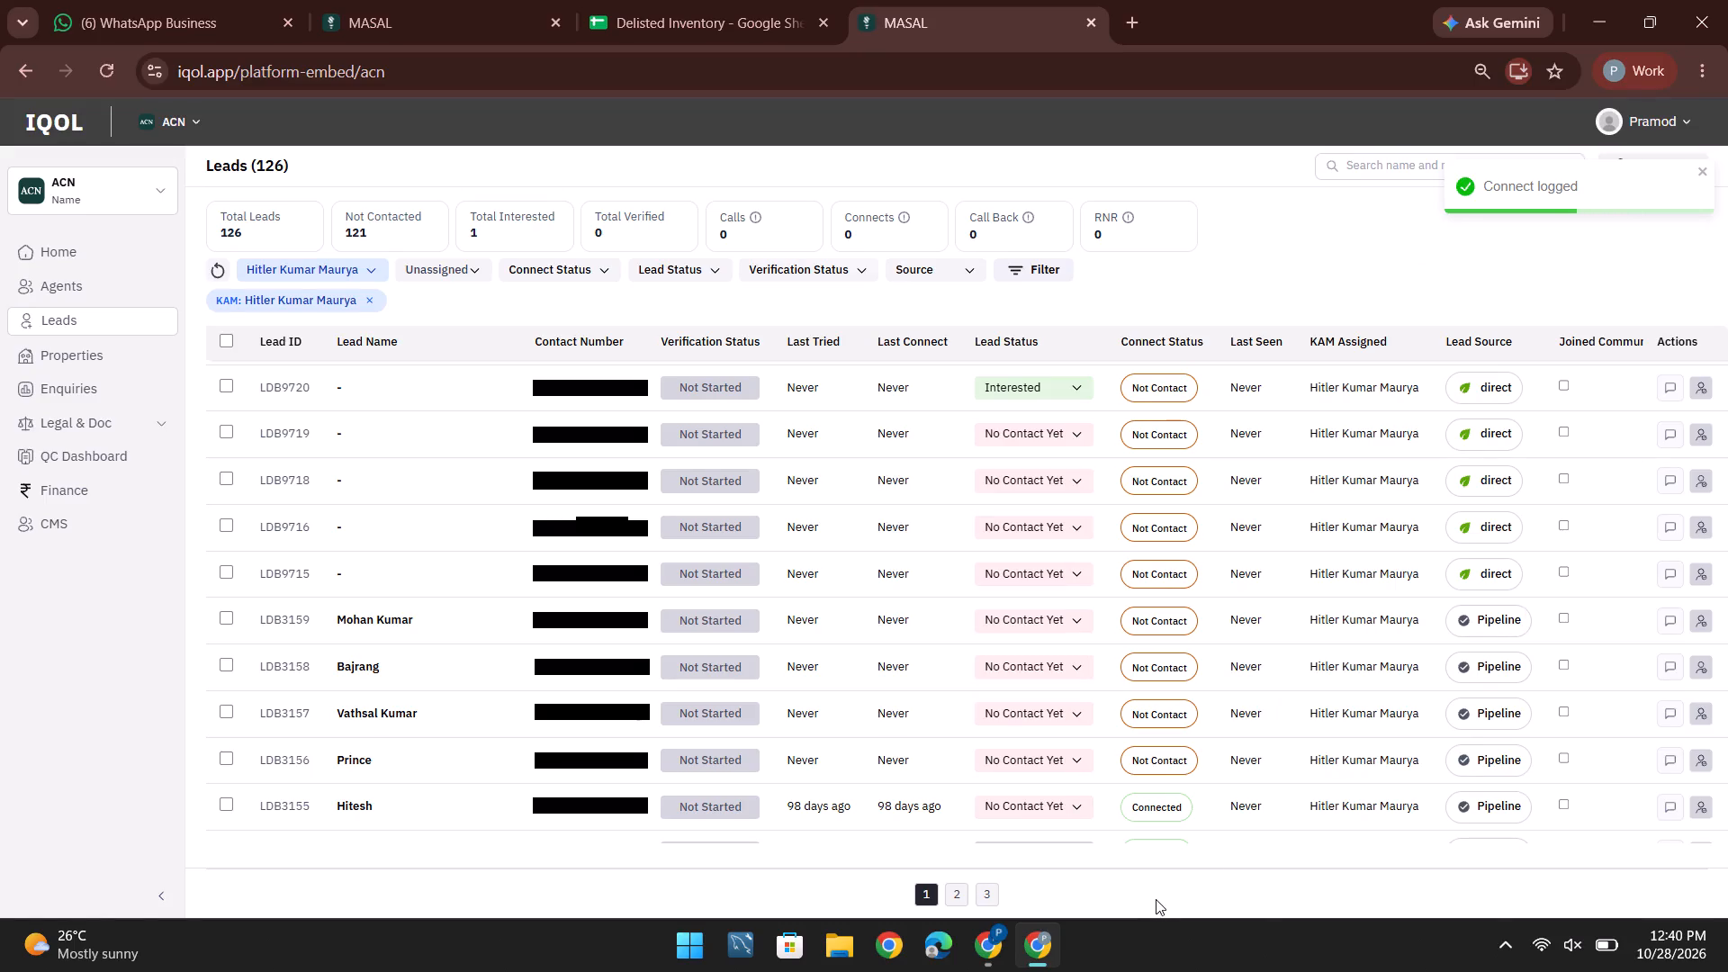
{"action": "scroll", "coordinate": [1332, 763], "scroll_direction": "down", "scroll_amount": 1}
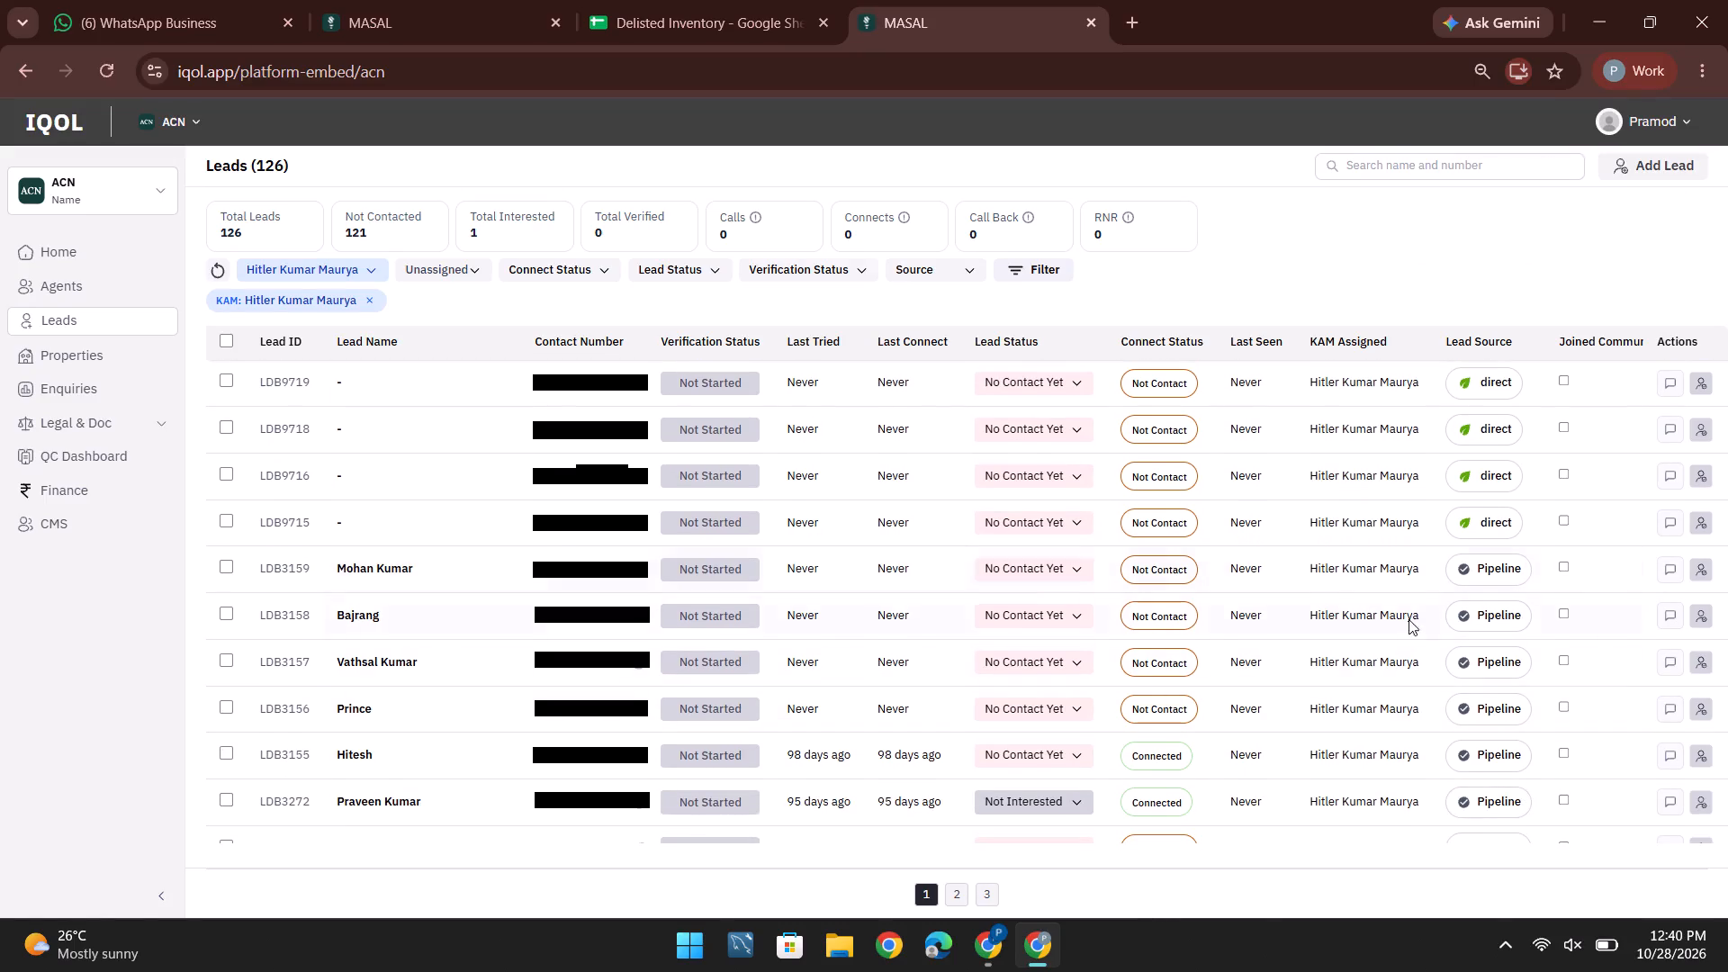
{"action": "left_click", "coordinate": [1665, 393]}
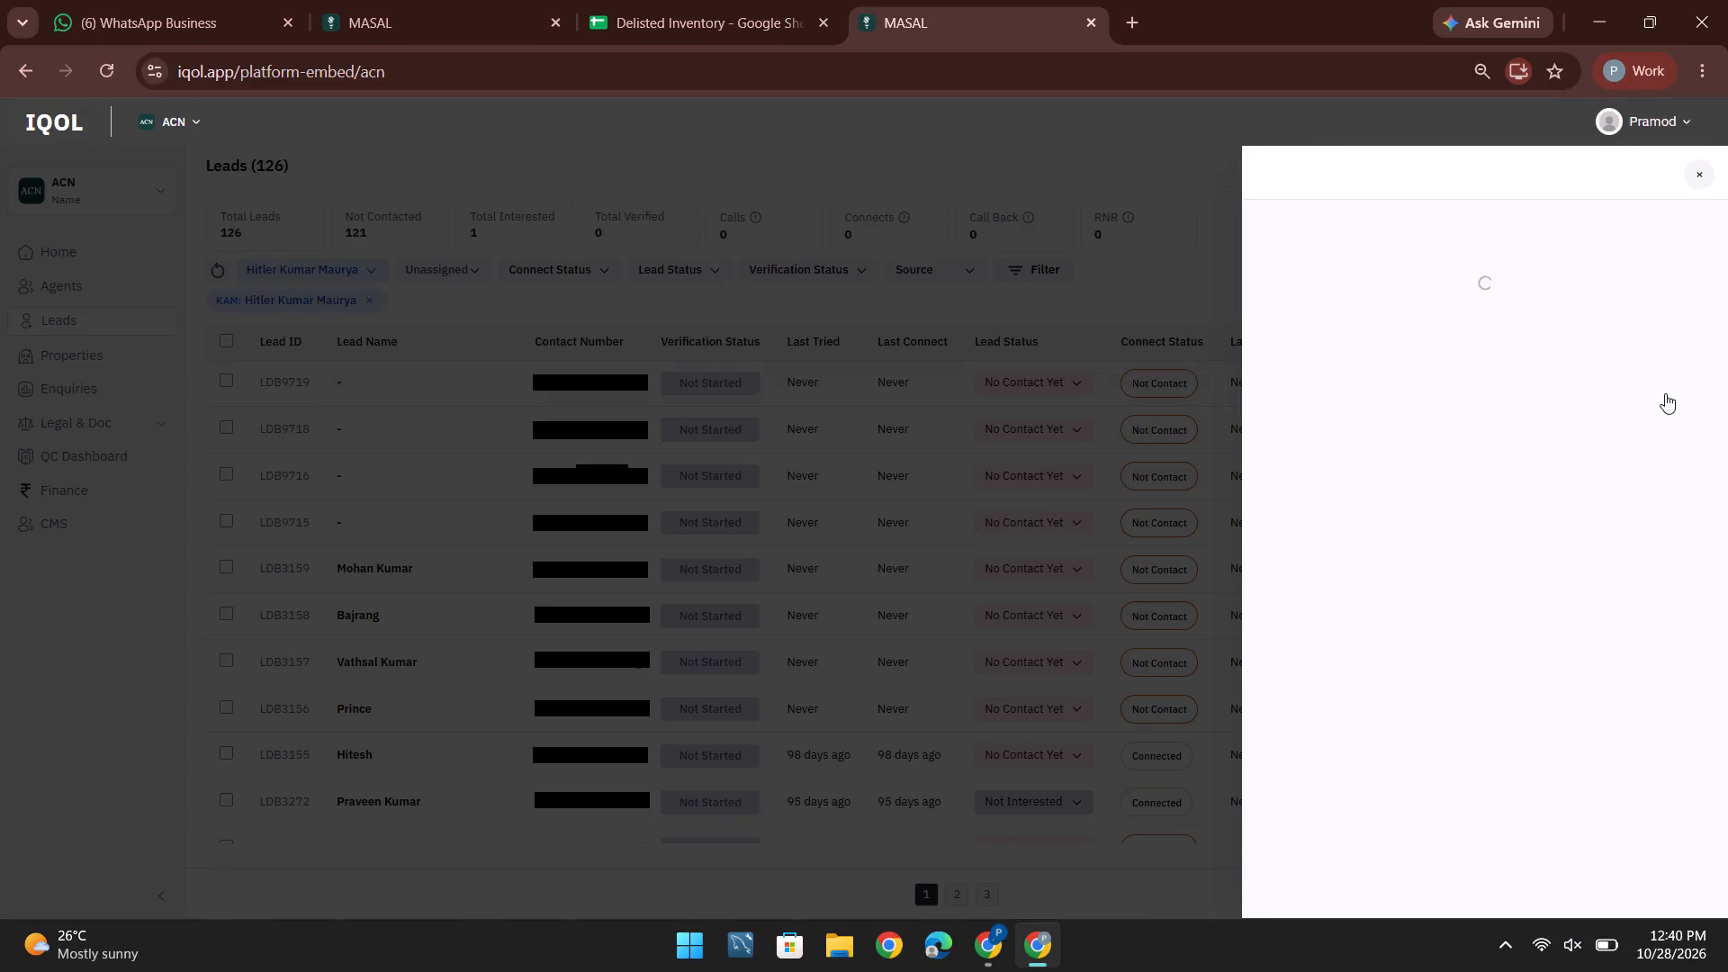
{"action": "left_click", "coordinate": [1145, 887]}
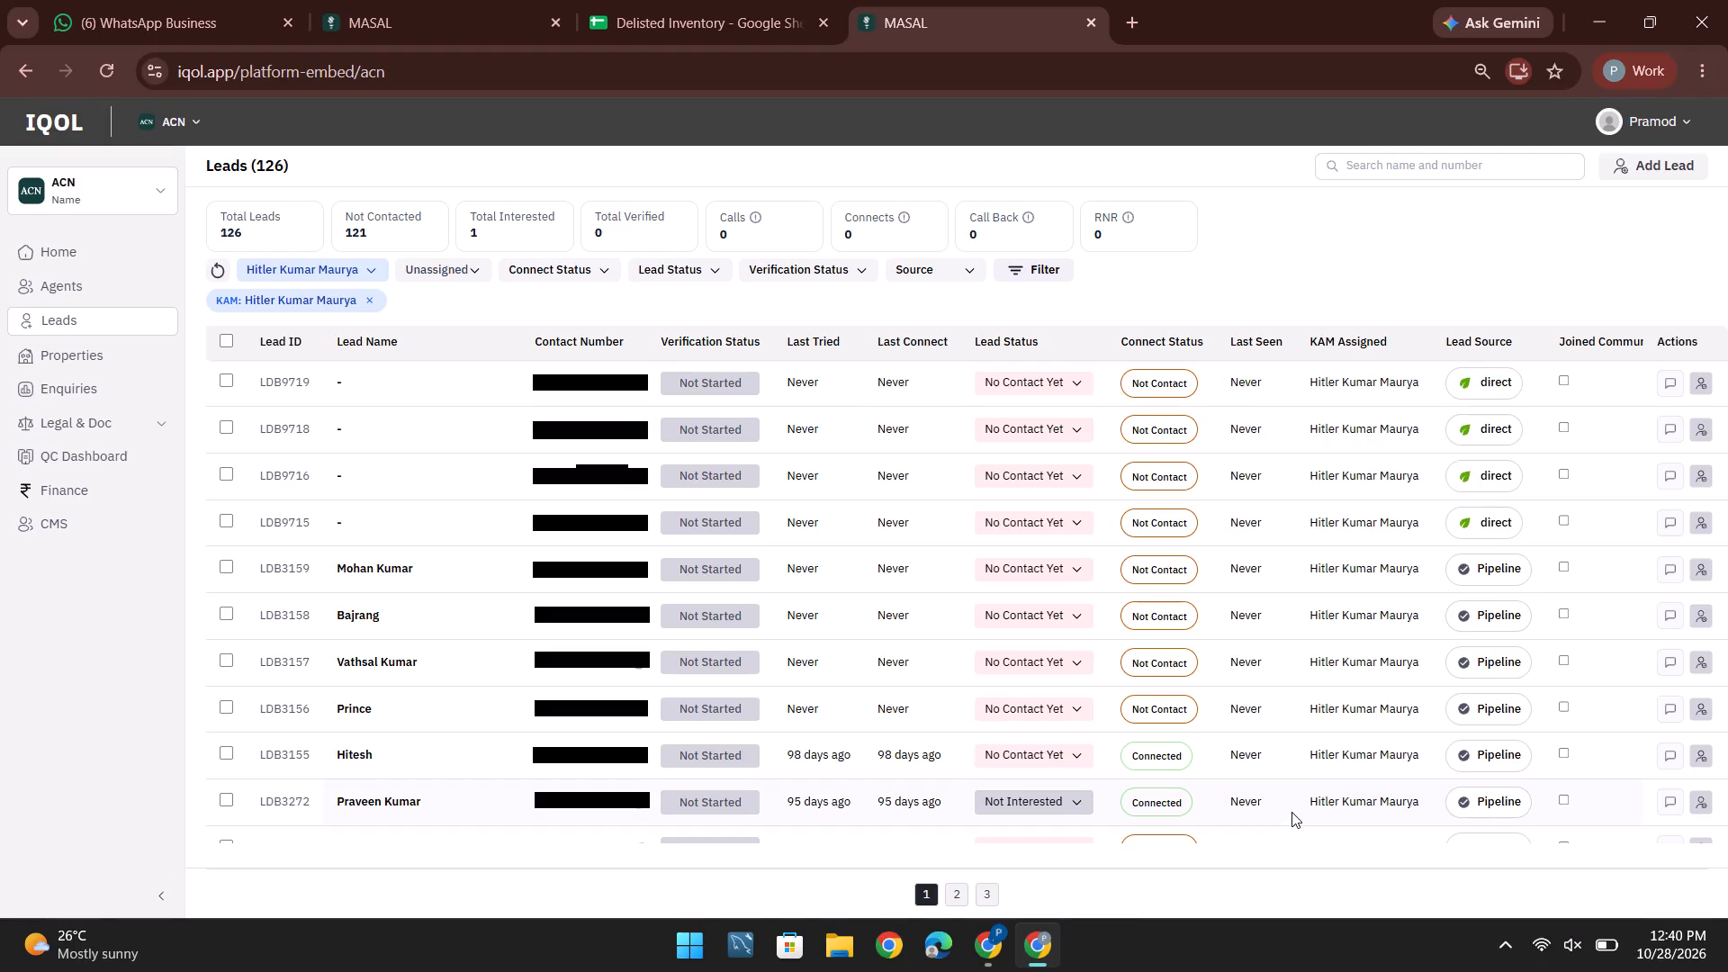
{"action": "left_click", "coordinate": [1698, 386]}
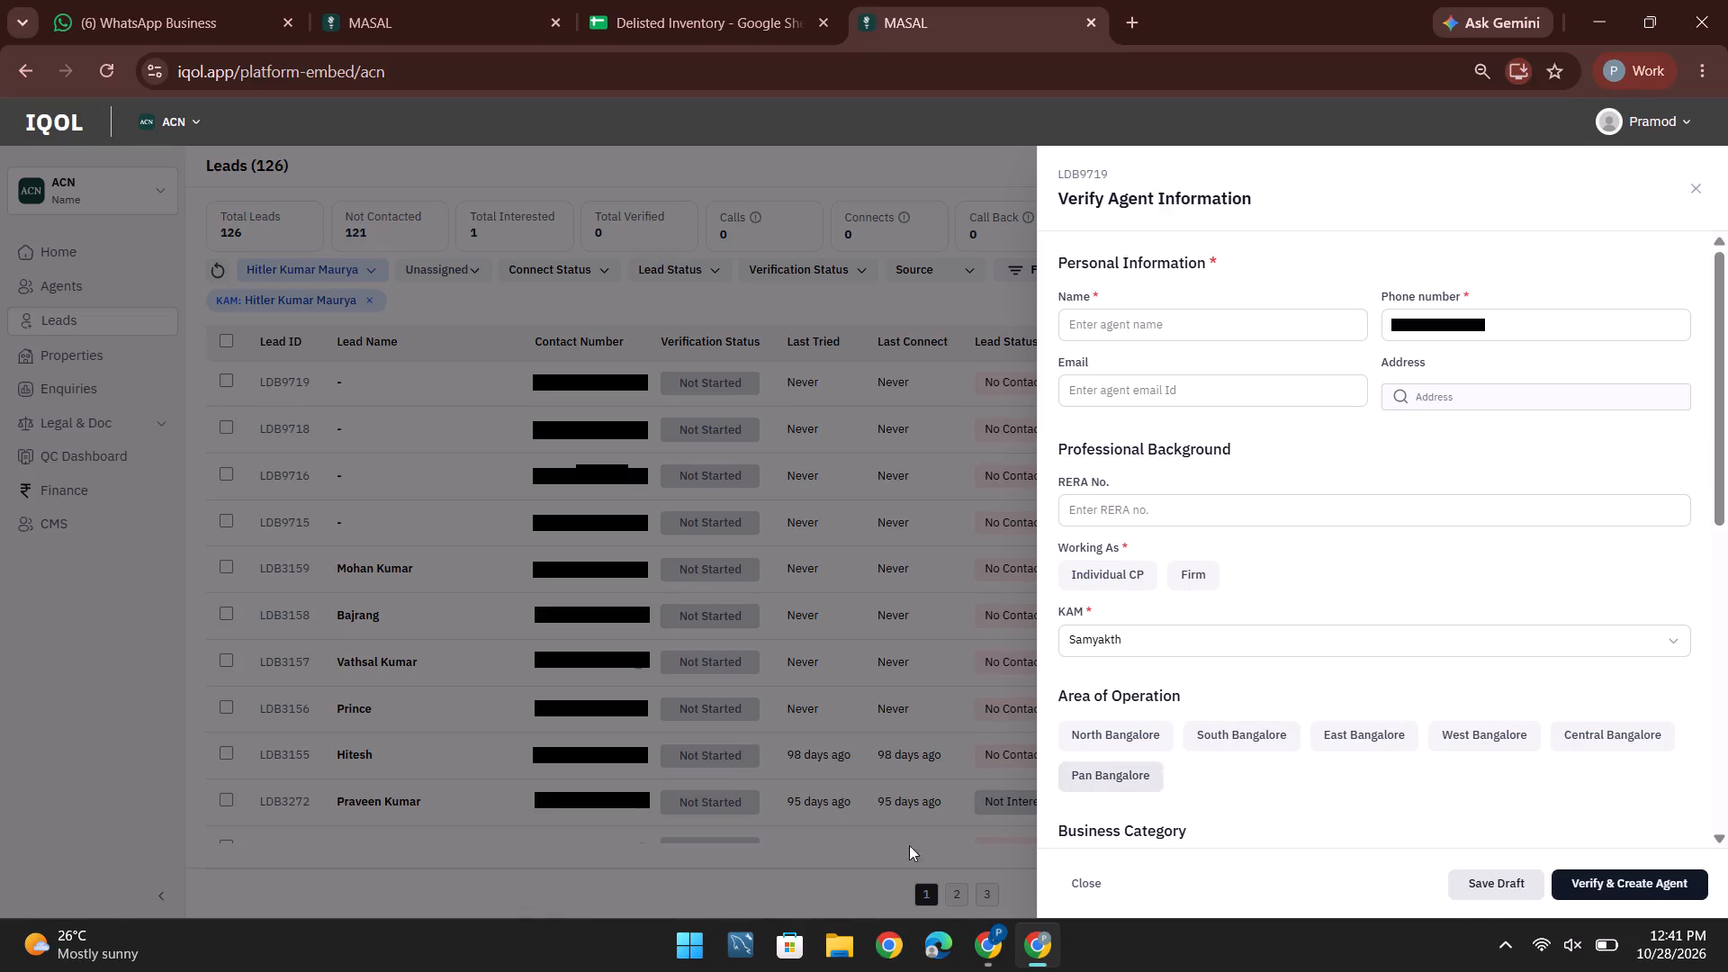
{"action": "left_click", "coordinate": [830, 870]}
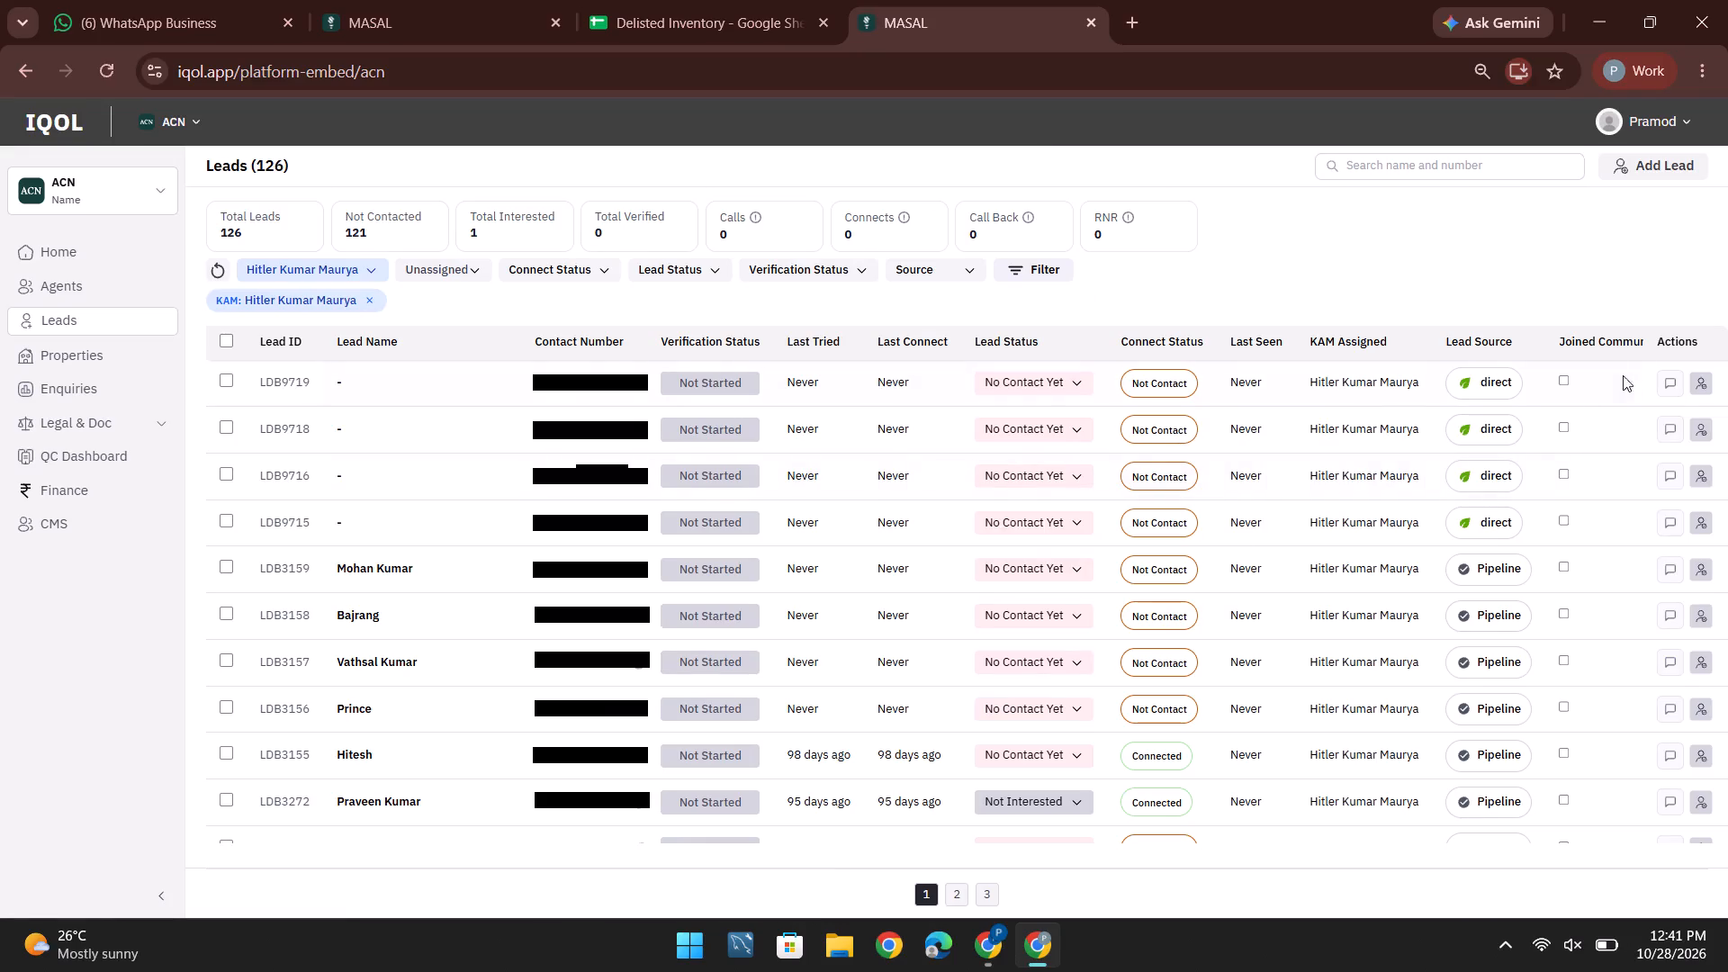
{"action": "left_click", "coordinate": [1681, 375]}
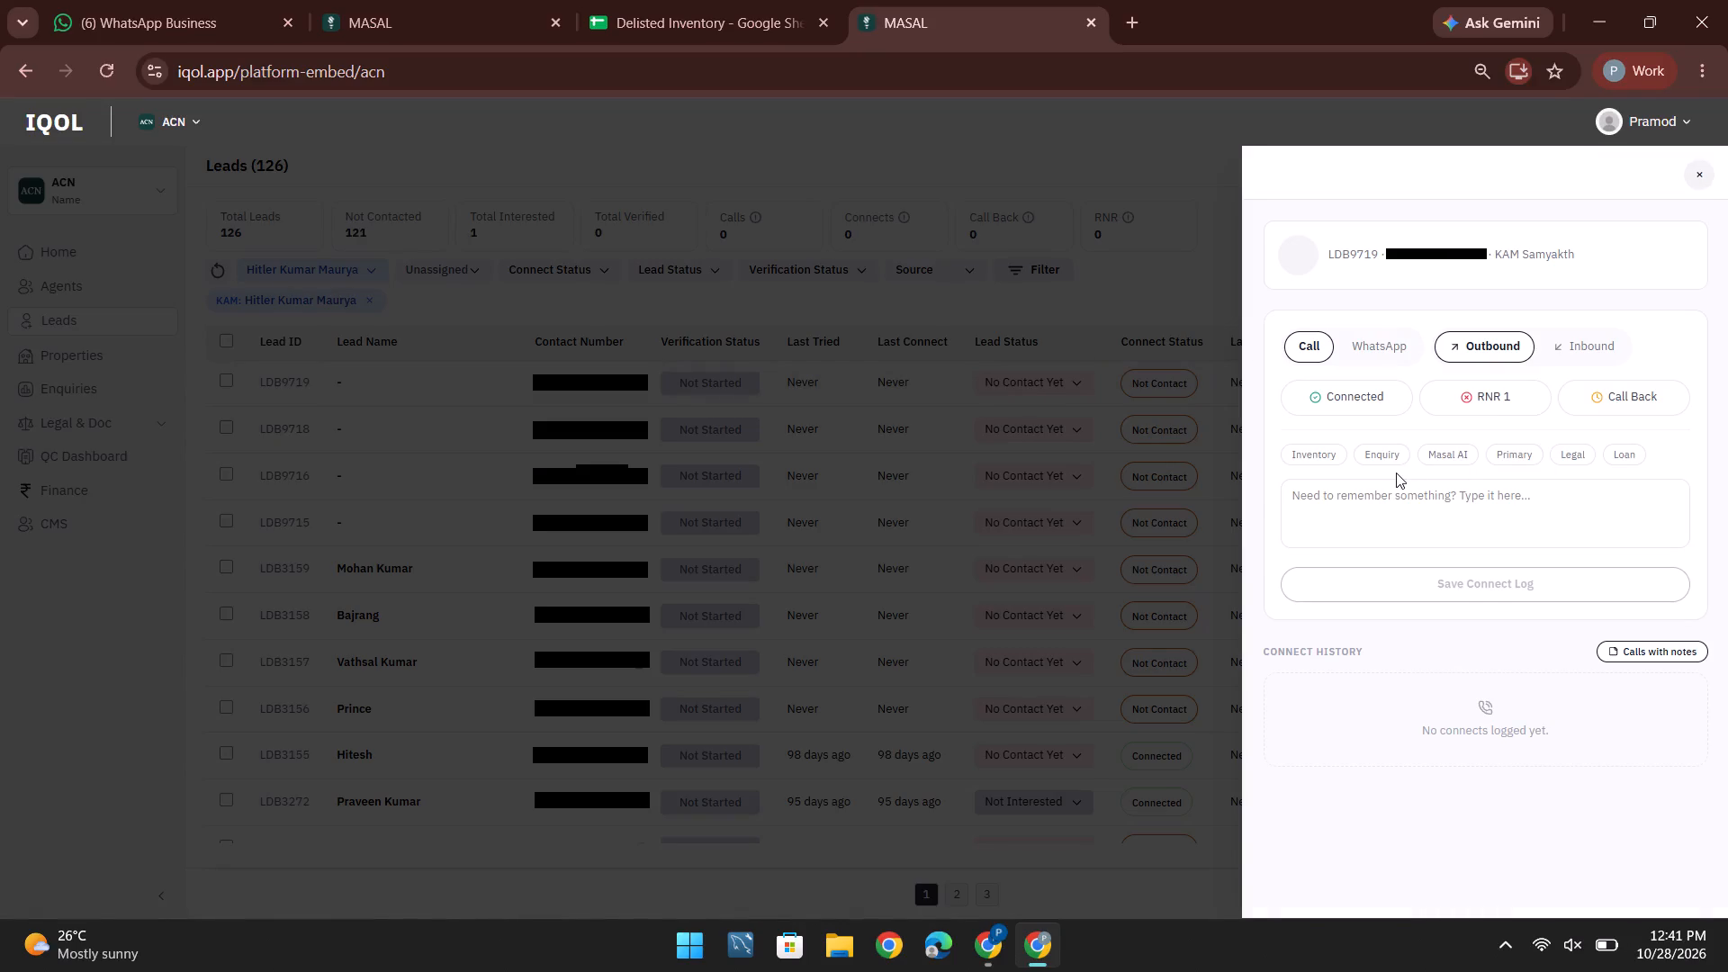
{"action": "left_click", "coordinate": [1368, 398]}
{"action": "left_click", "coordinate": [1362, 495]}
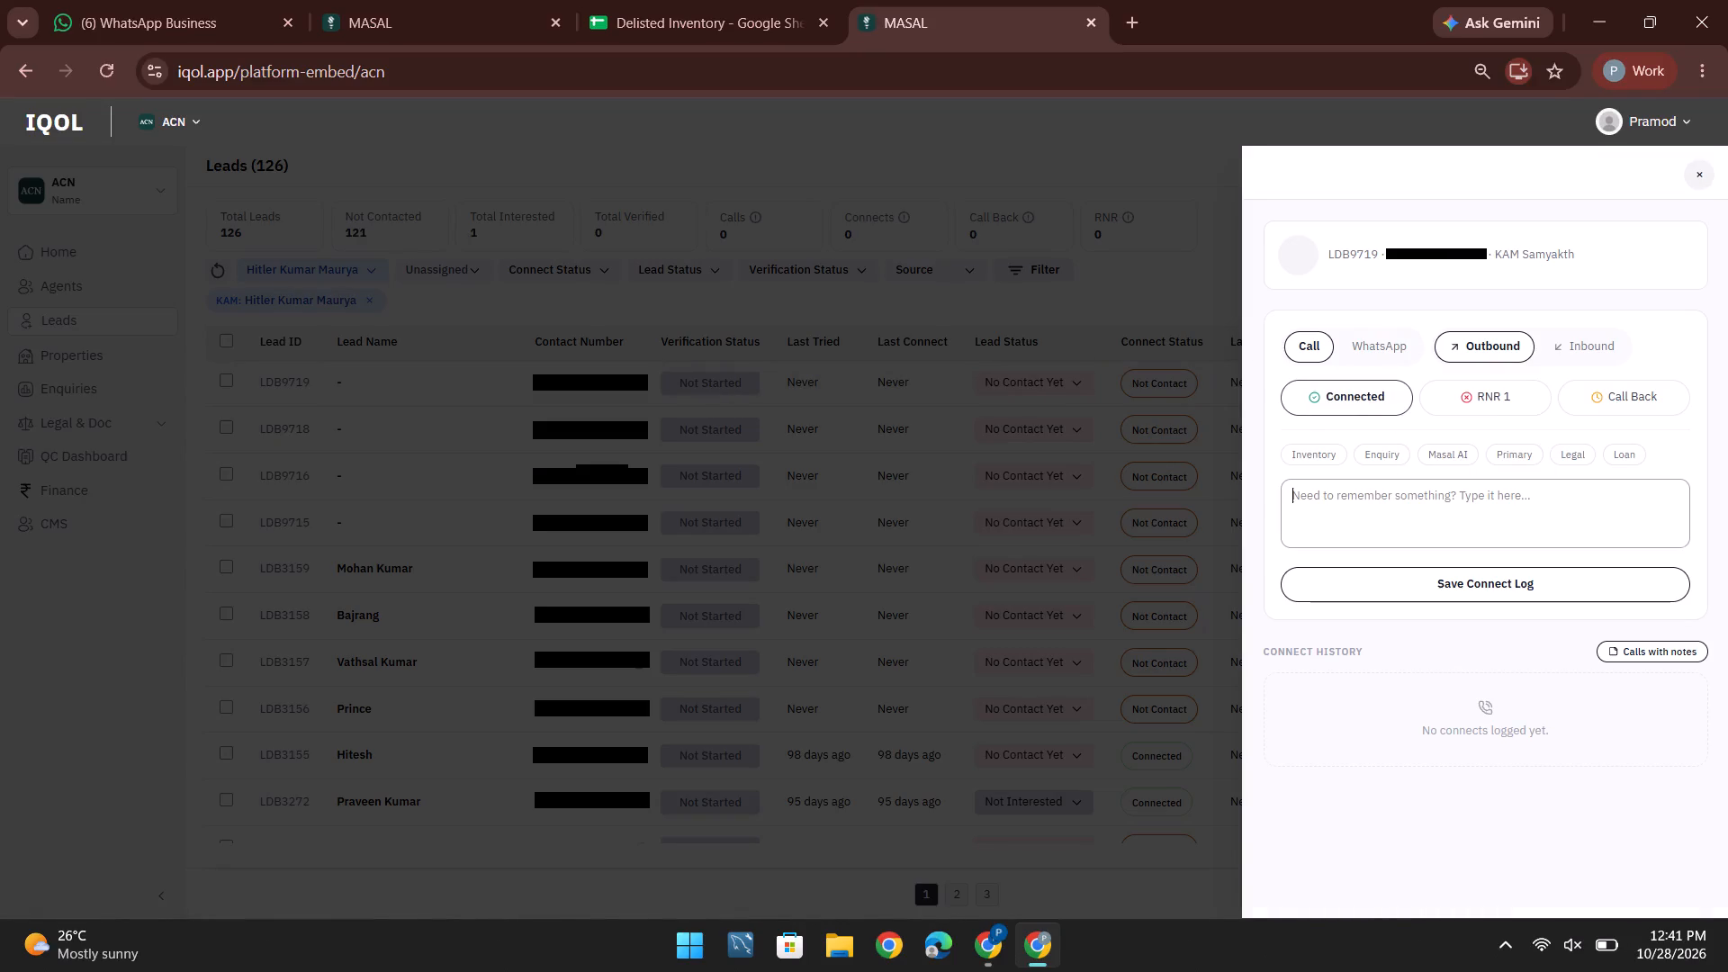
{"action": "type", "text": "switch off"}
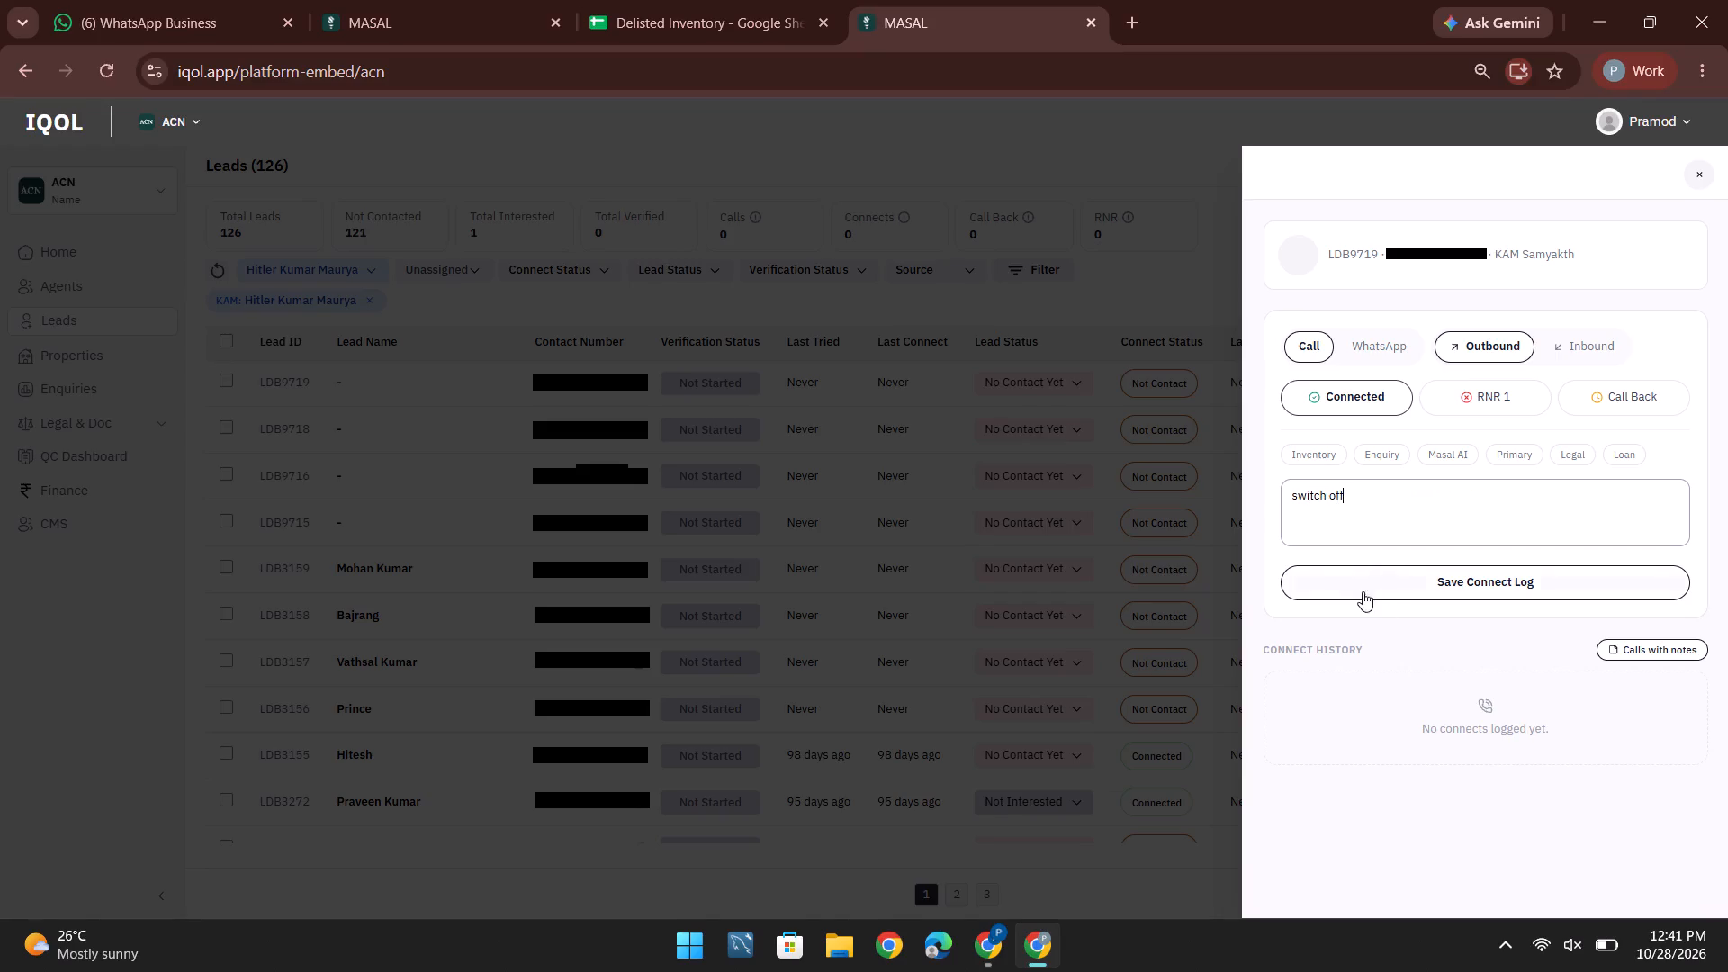
{"action": "left_click", "coordinate": [1421, 594]}
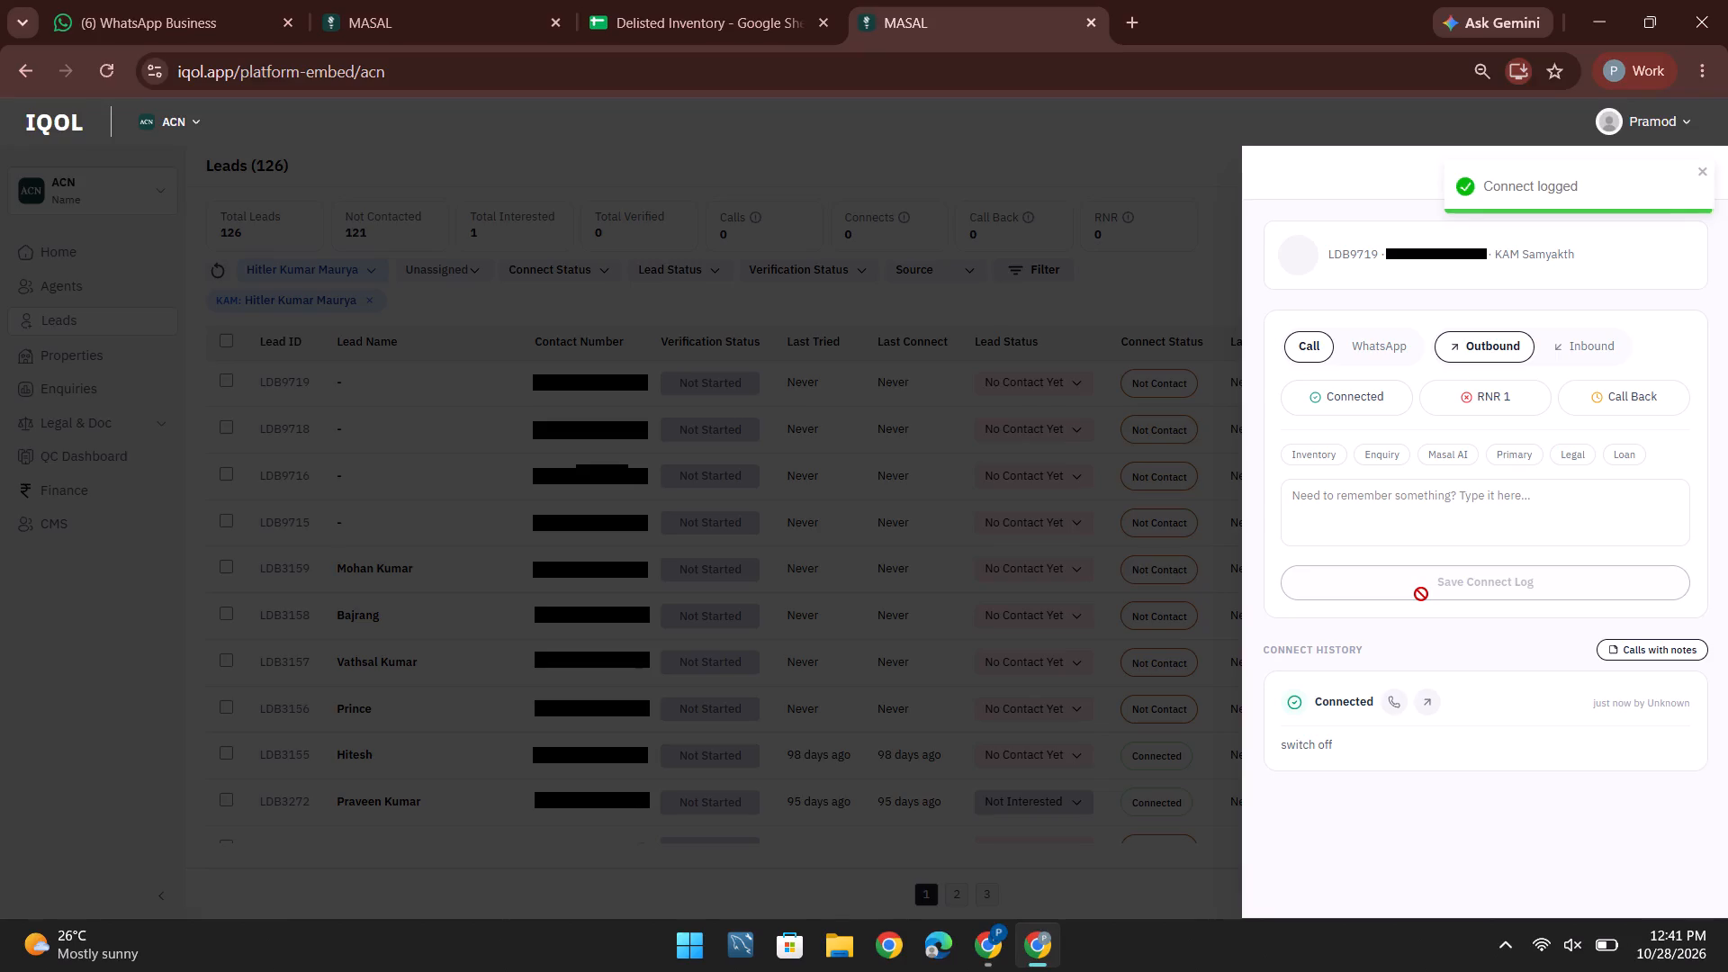
{"action": "left_click", "coordinate": [1421, 594]}
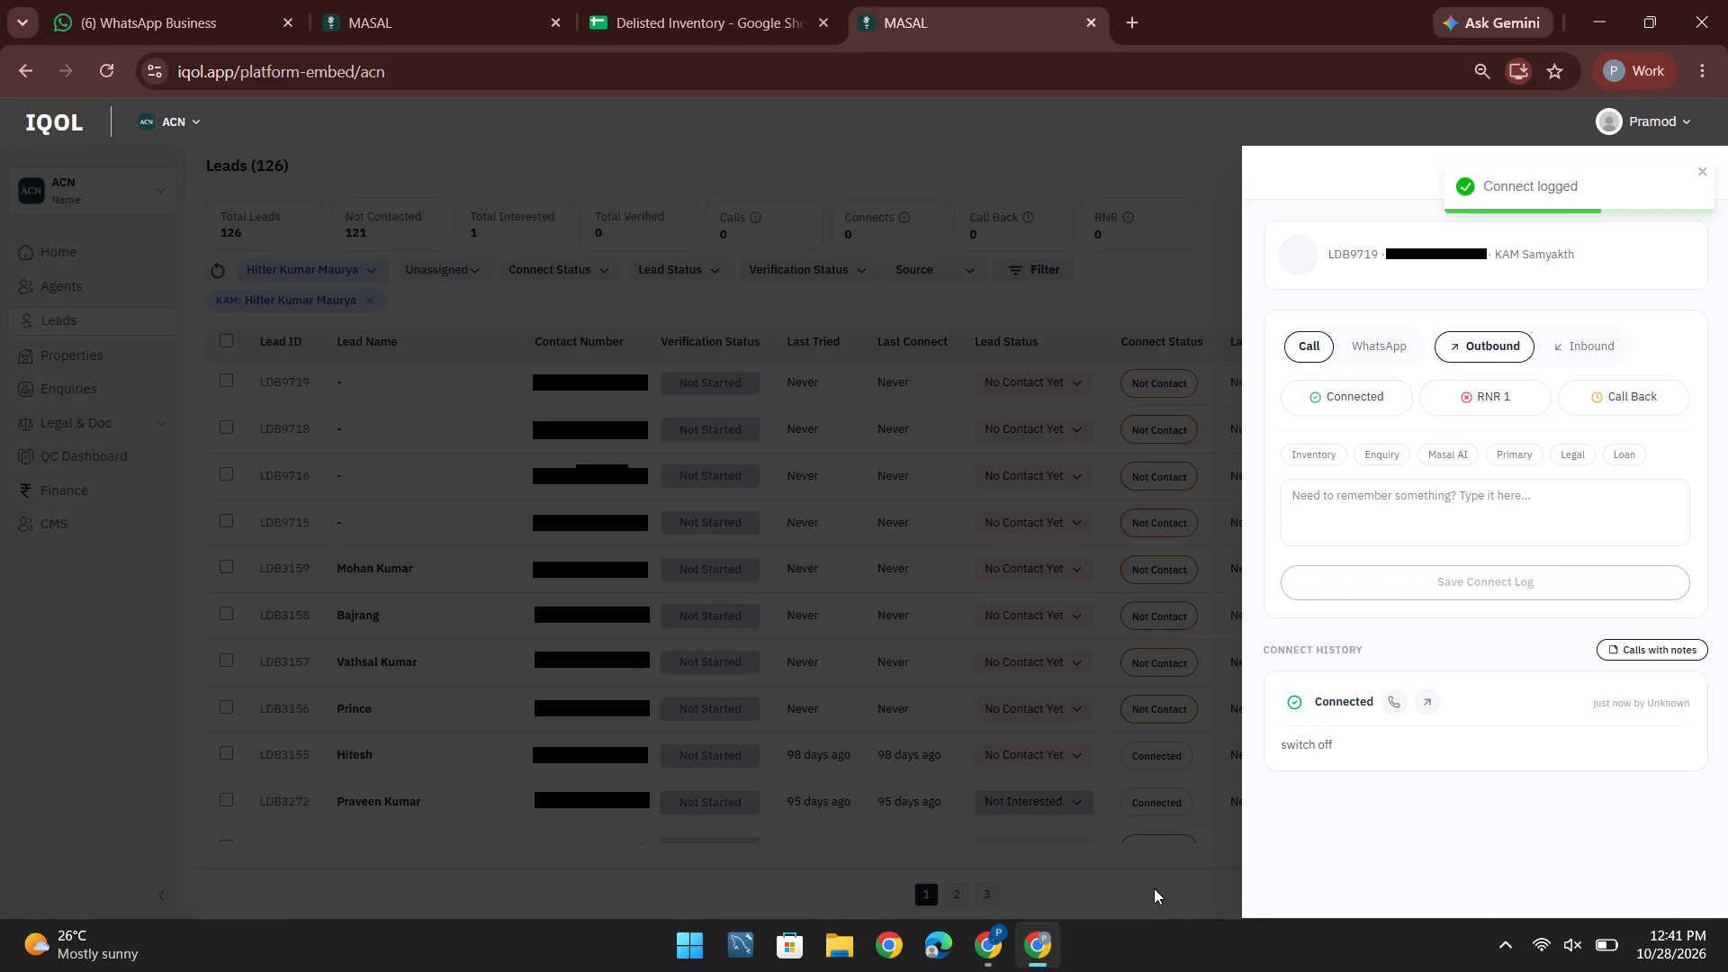
{"action": "left_click", "coordinate": [1154, 888]}
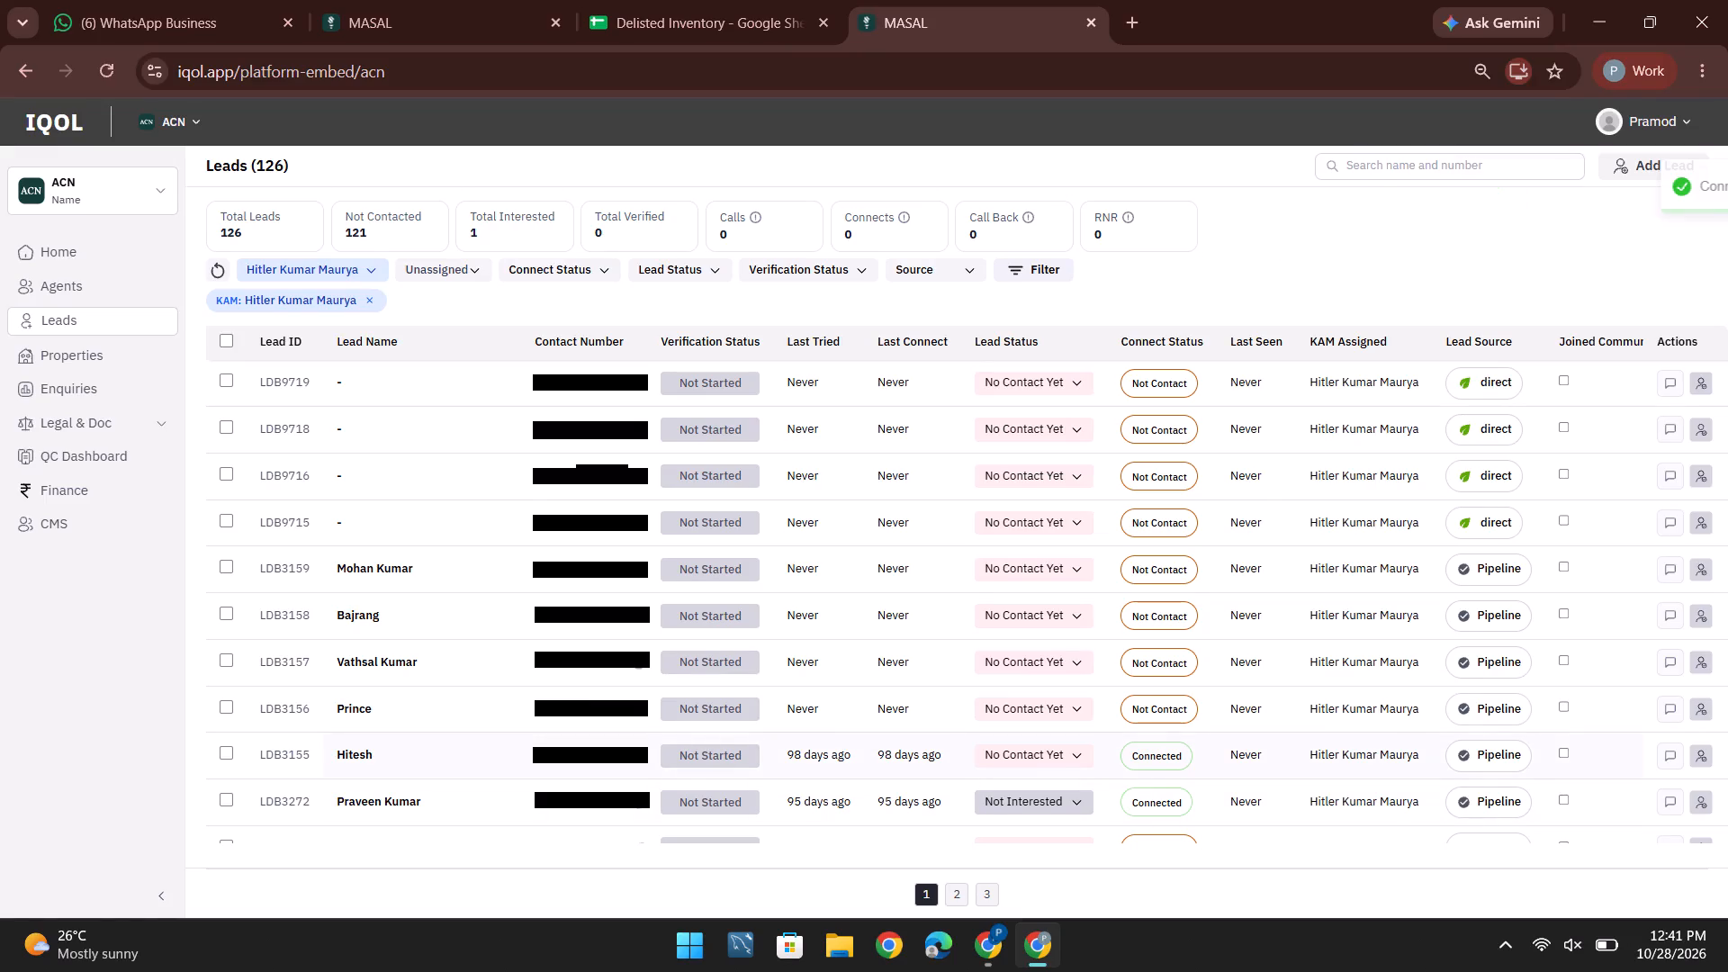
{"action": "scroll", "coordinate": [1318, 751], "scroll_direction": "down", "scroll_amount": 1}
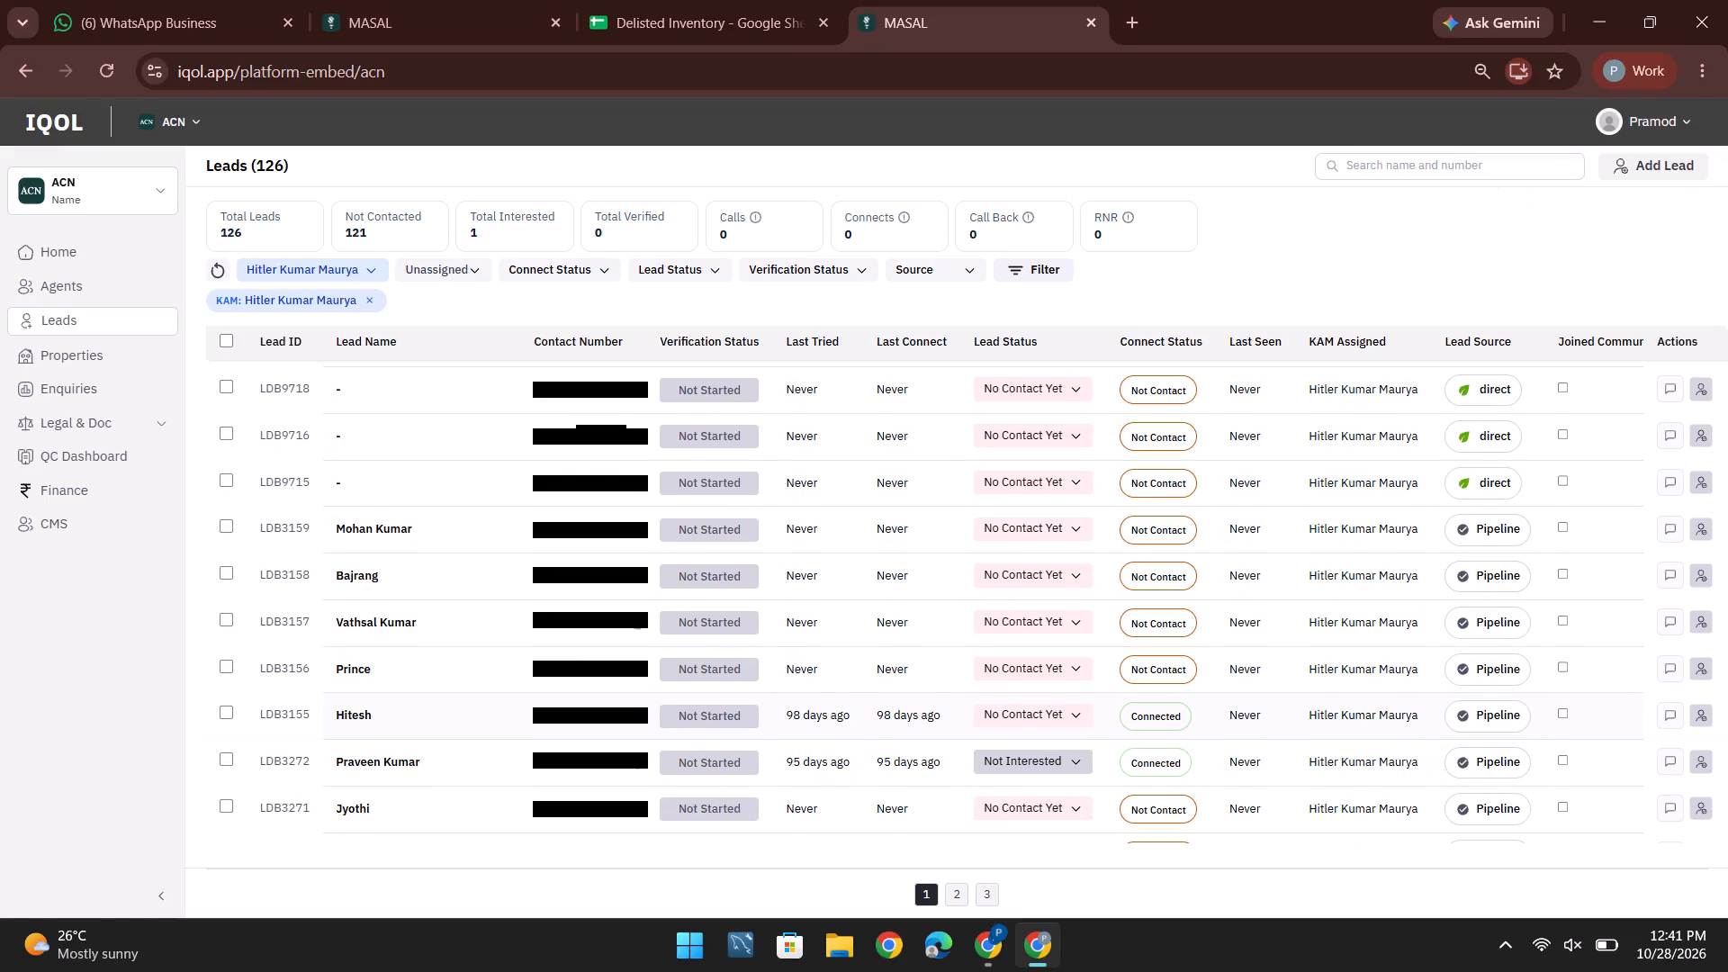
{"action": "left_click", "coordinate": [1667, 391]}
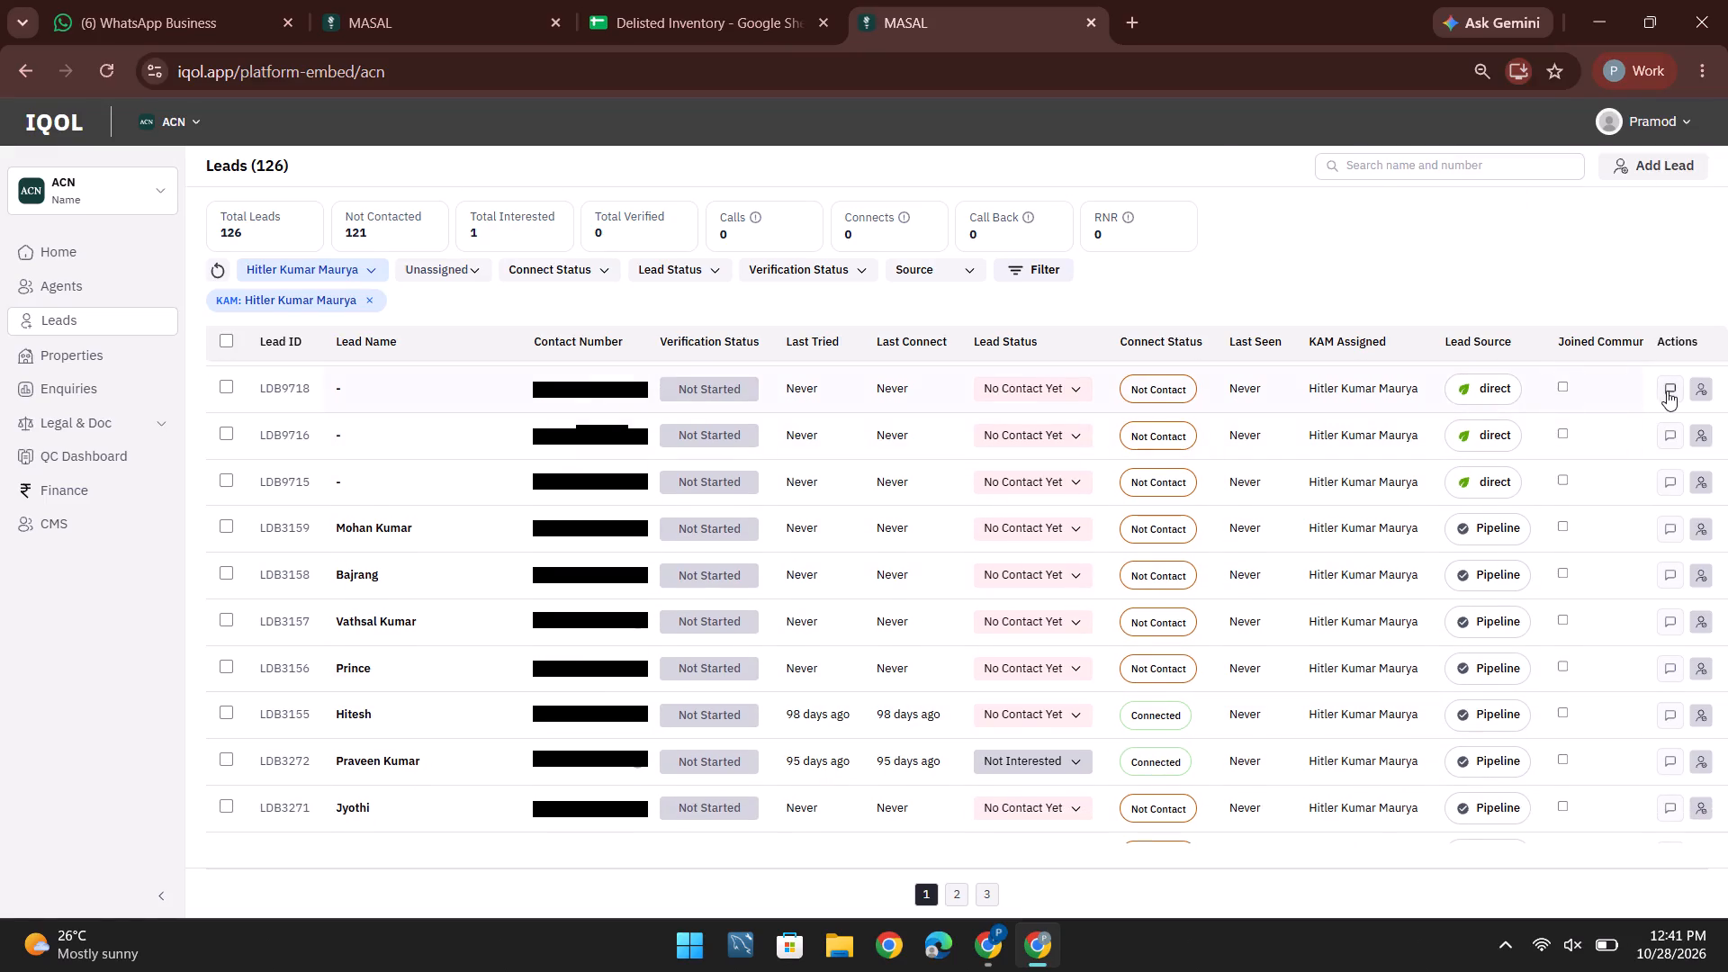
{"action": "left_click", "coordinate": [1206, 893]}
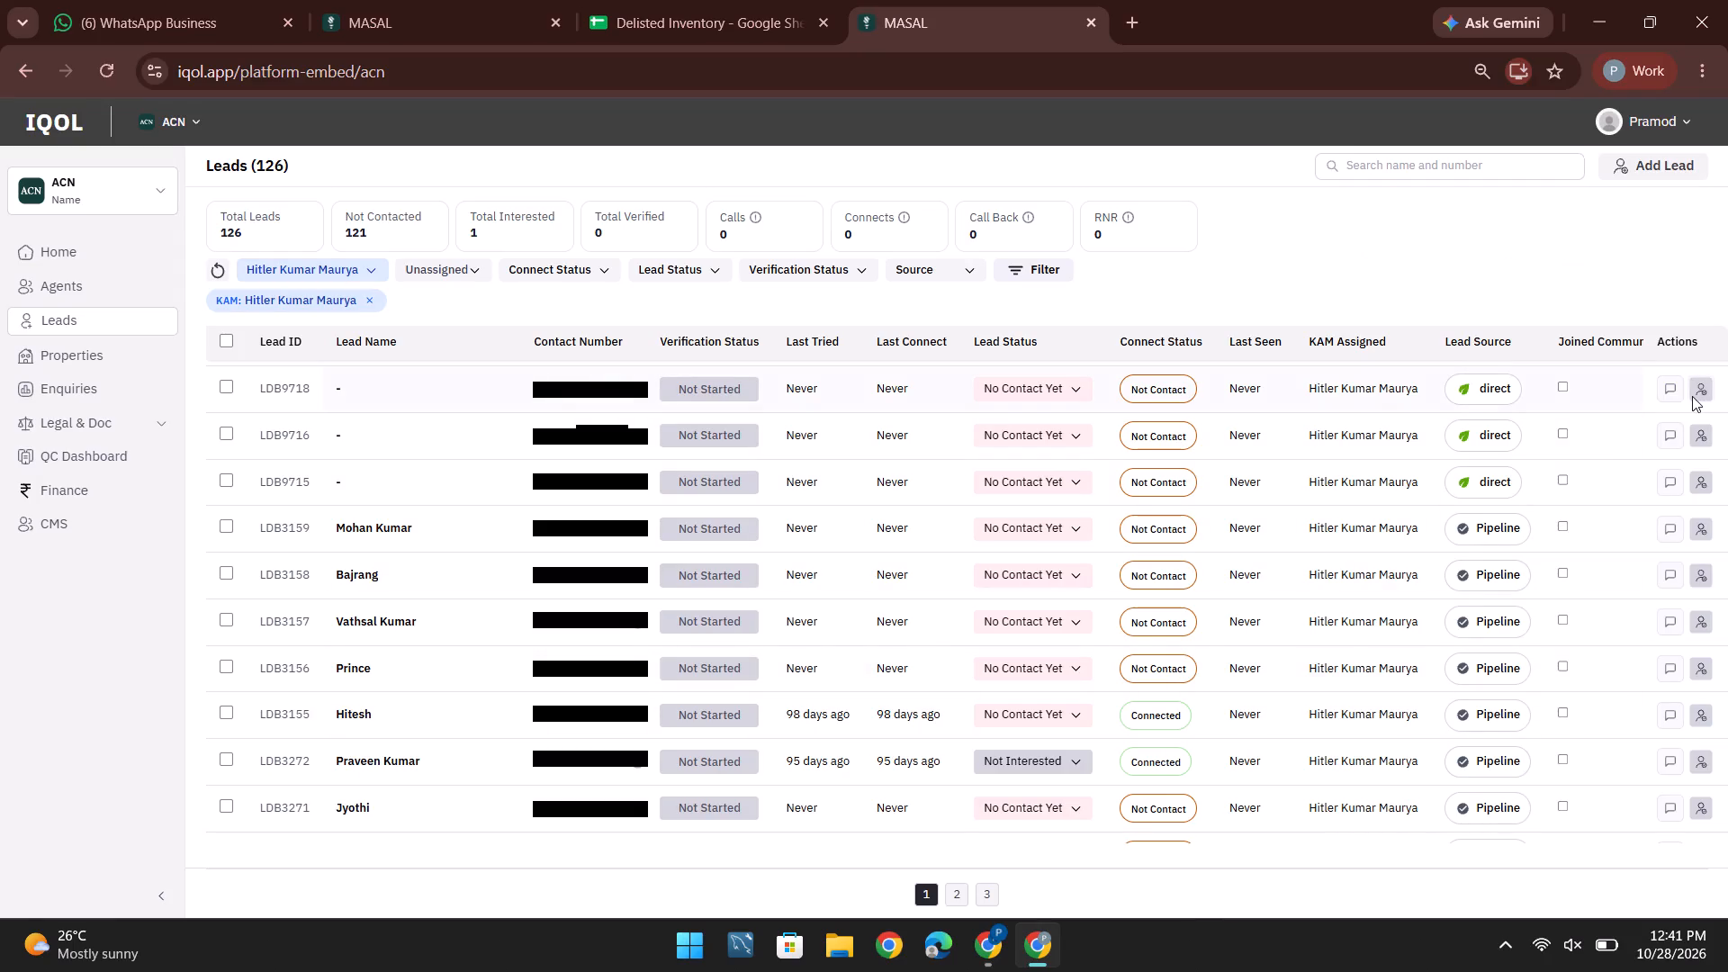
{"action": "left_click", "coordinate": [1692, 396]}
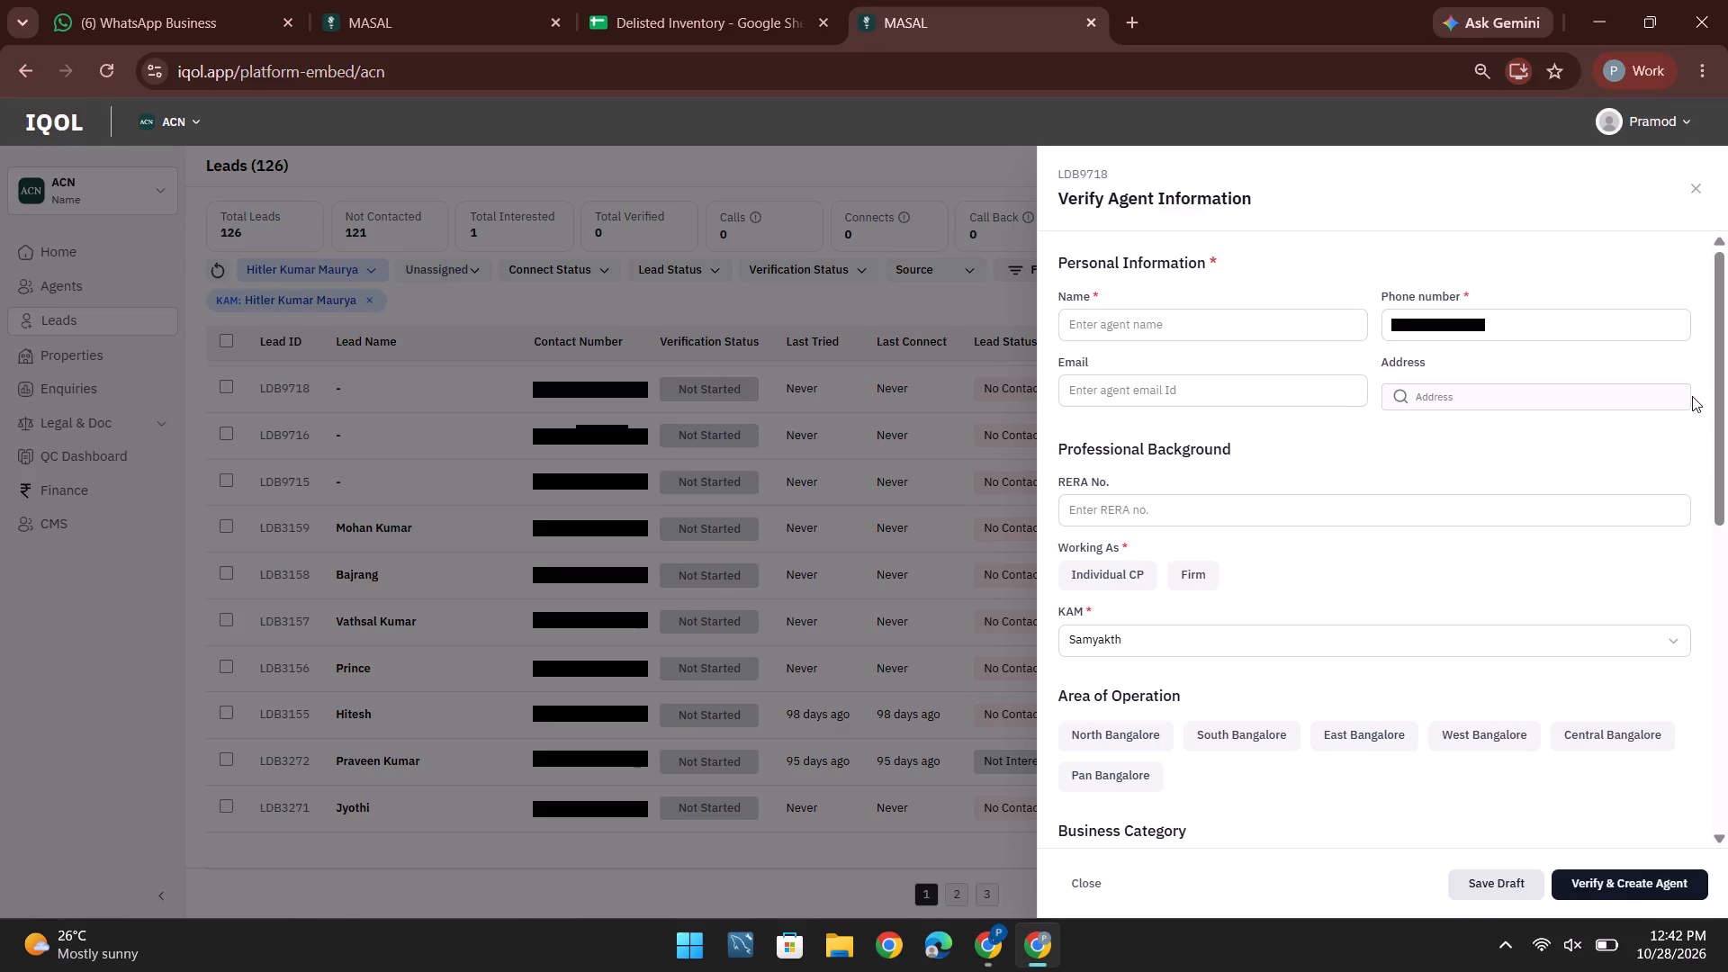
{"action": "left_click", "coordinate": [969, 861]}
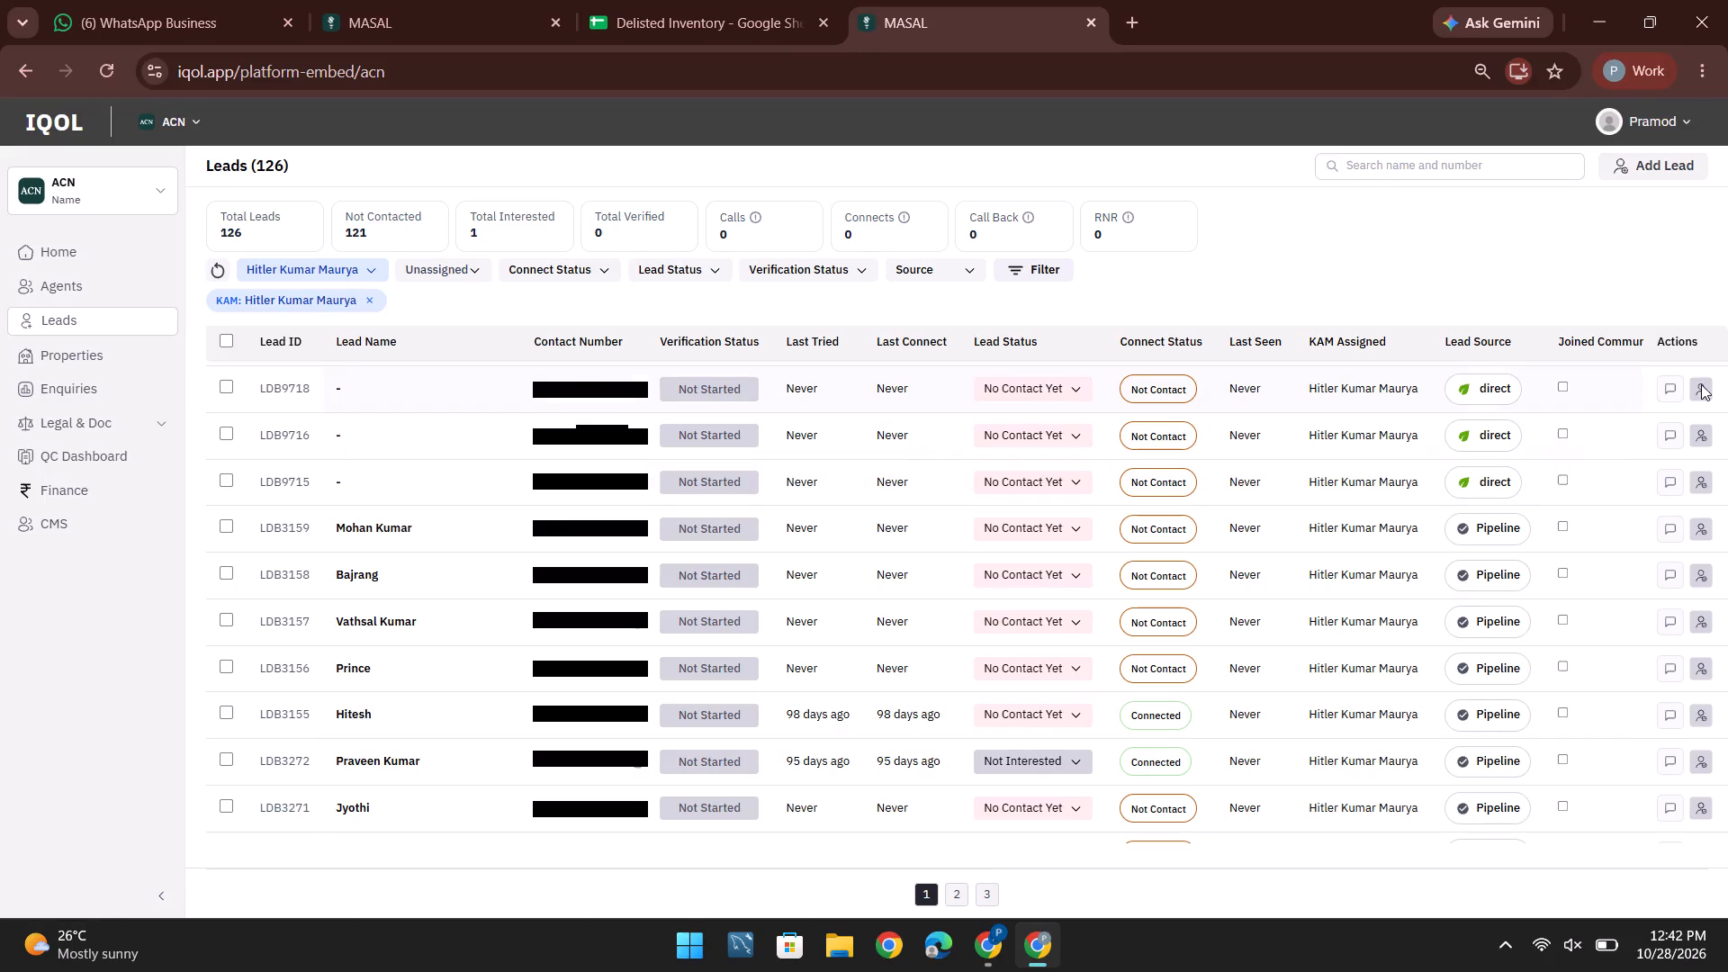
{"action": "left_click", "coordinate": [1661, 382]}
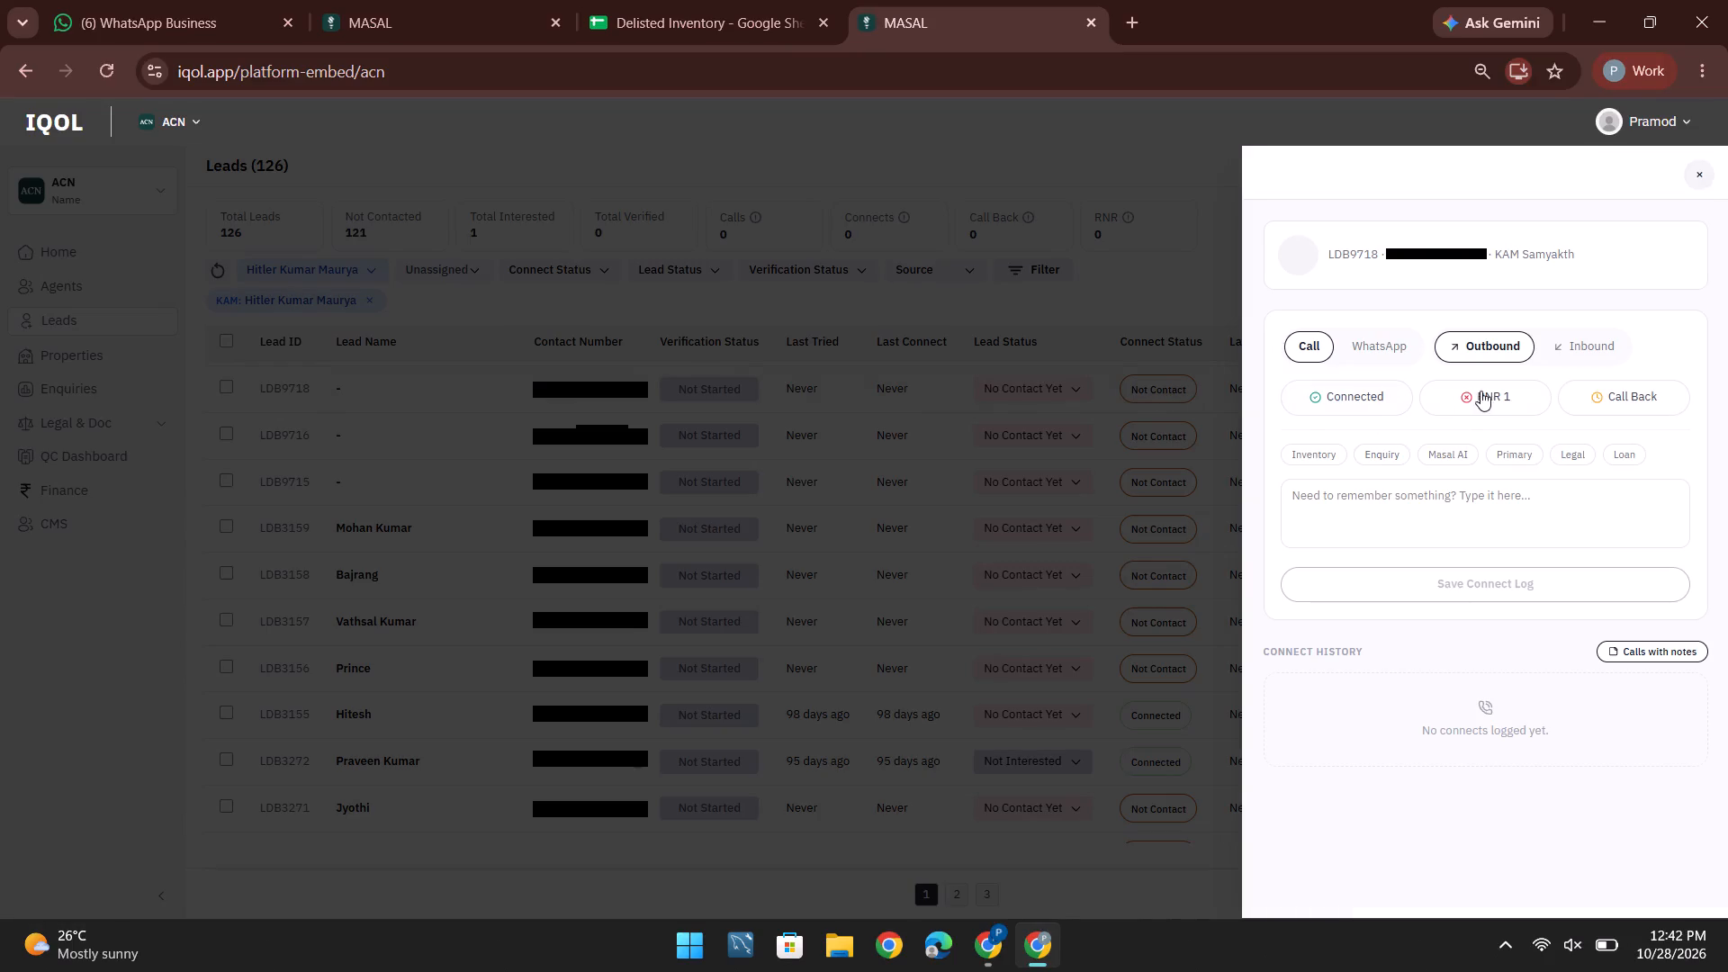
{"action": "left_click", "coordinate": [1487, 391]}
{"action": "left_click", "coordinate": [1375, 504]}
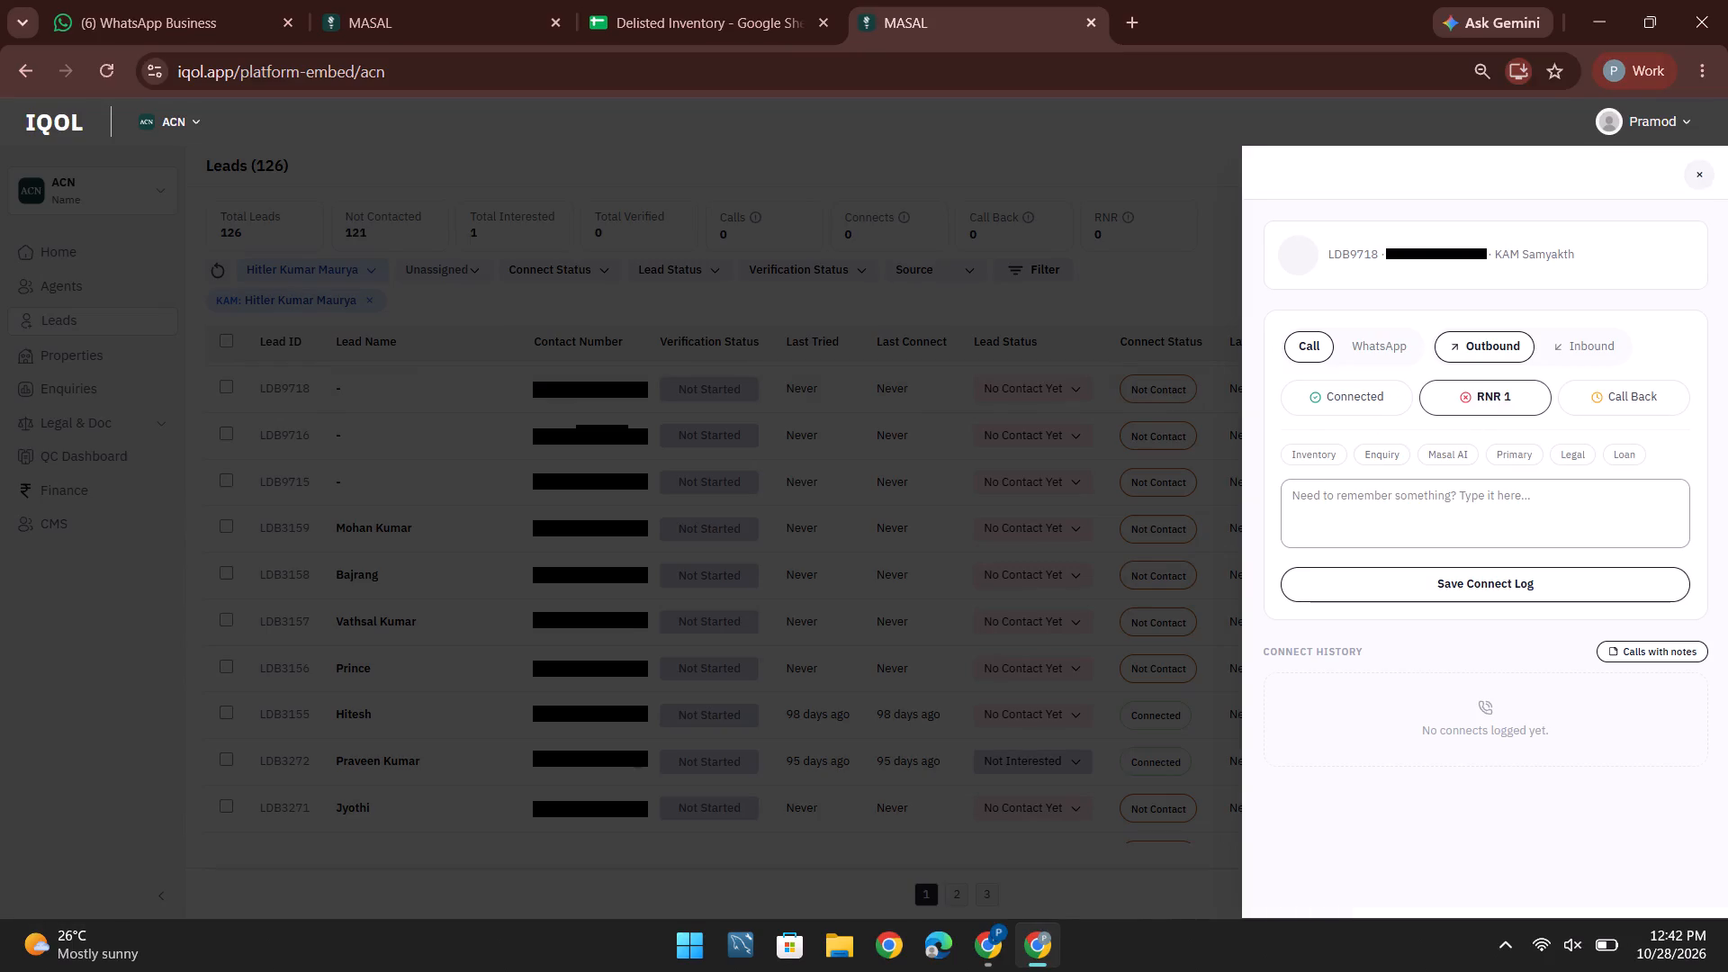
{"action": "type", "text": "incoming not"}
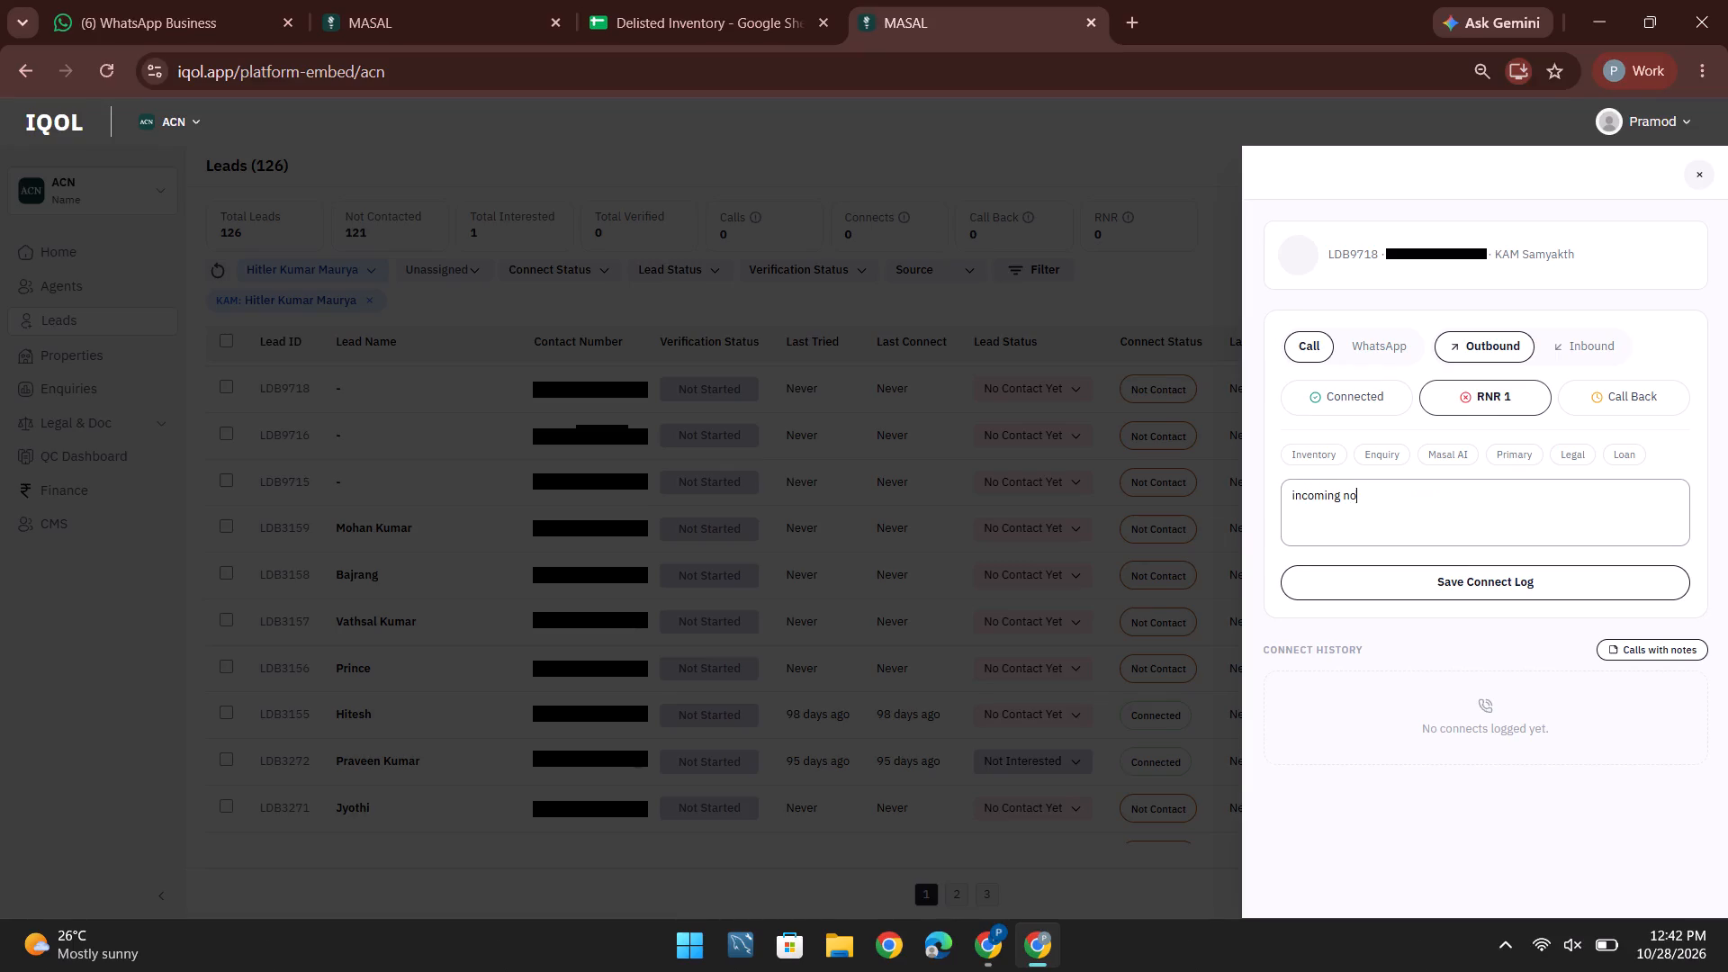
{"action": "key", "text": "space"}
{"action": "type", "text": "av"}
{"action": "type", "text": "ailable"}
{"action": "left_click", "coordinate": [1422, 583]}
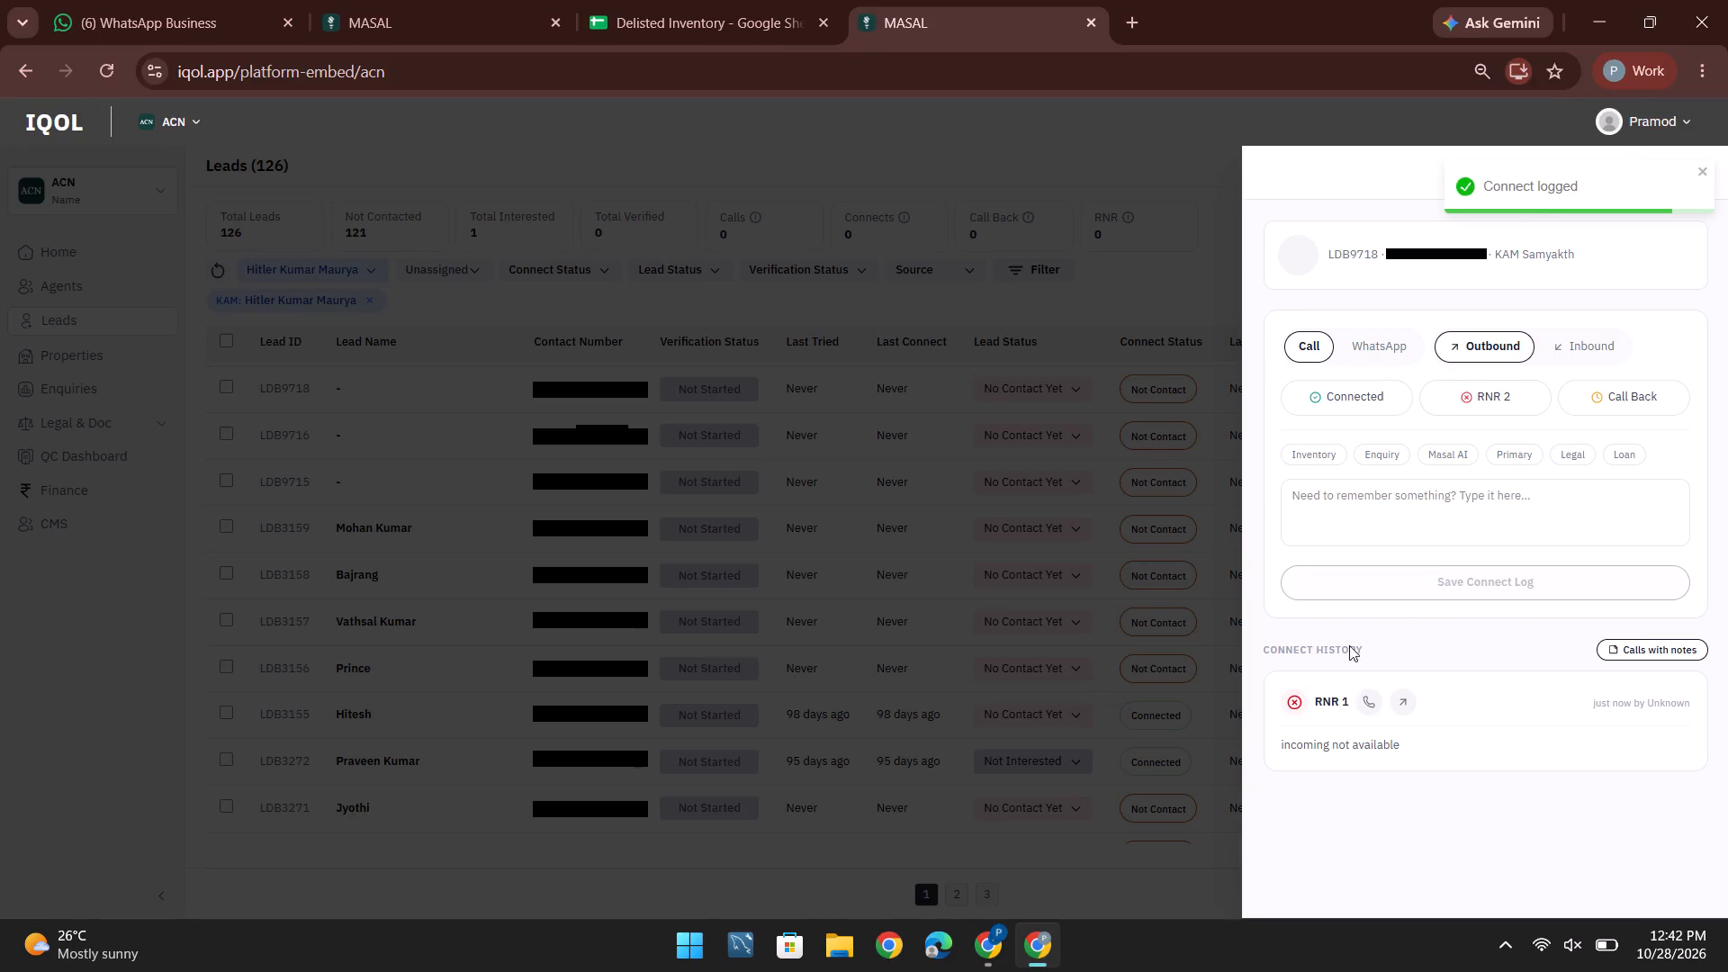
{"action": "left_click", "coordinate": [1138, 874]}
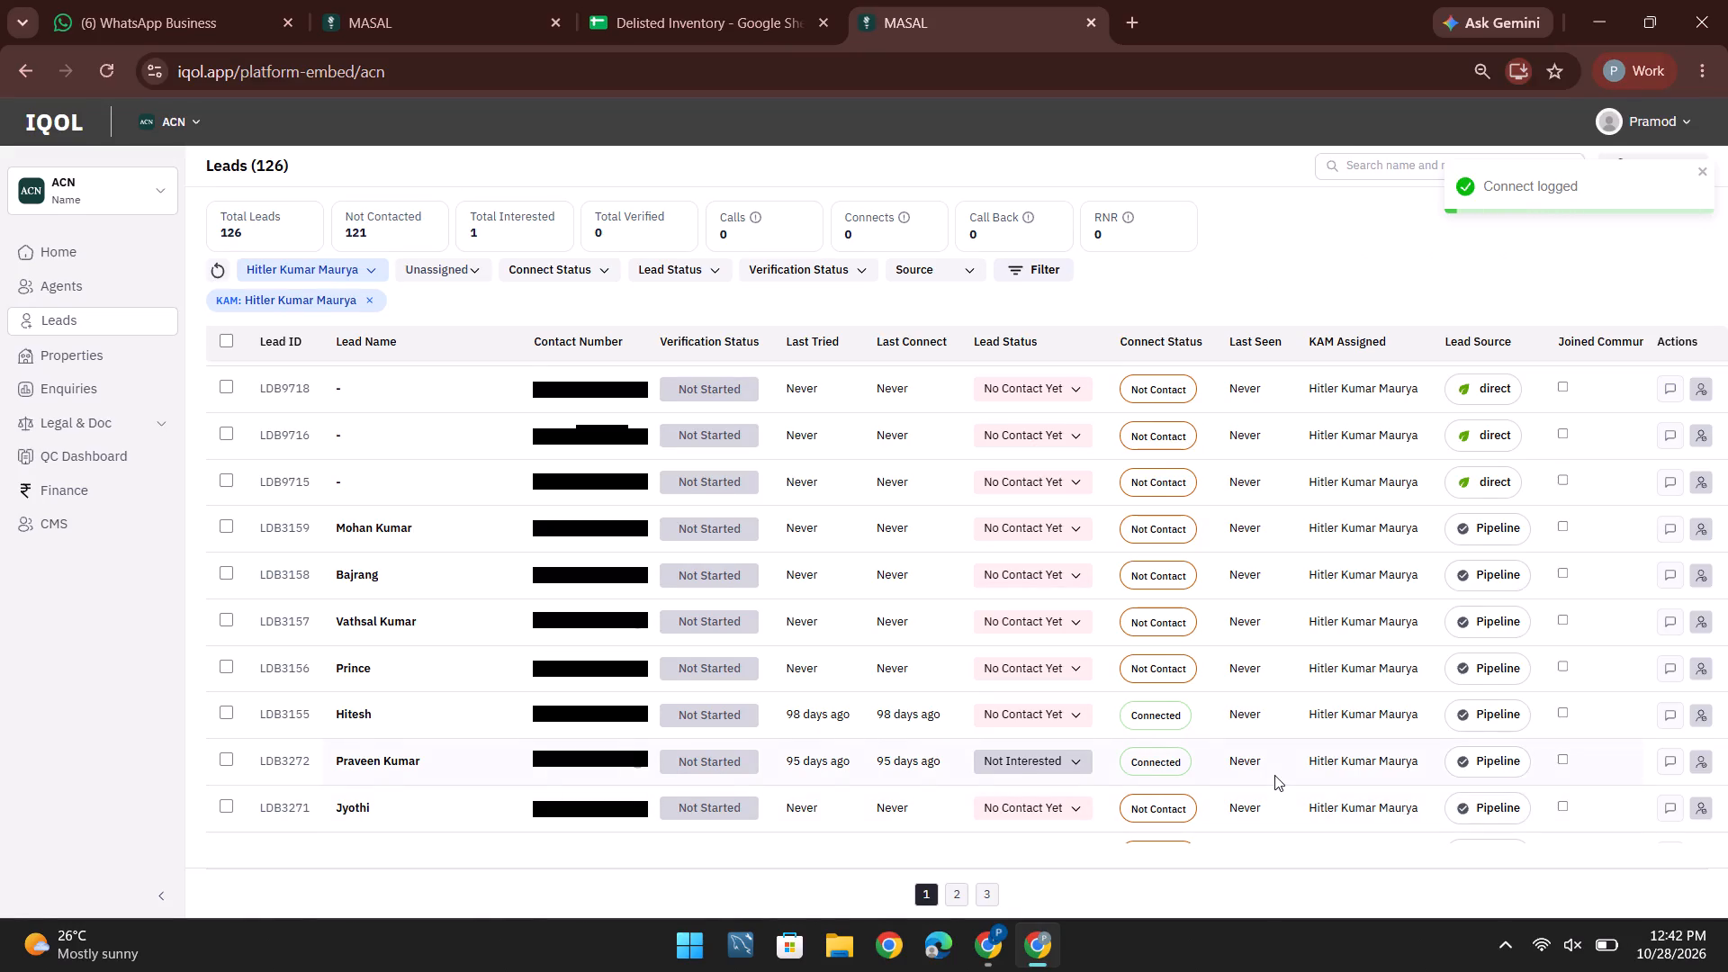
{"action": "scroll", "coordinate": [1274, 775], "scroll_direction": "down", "scroll_amount": 1}
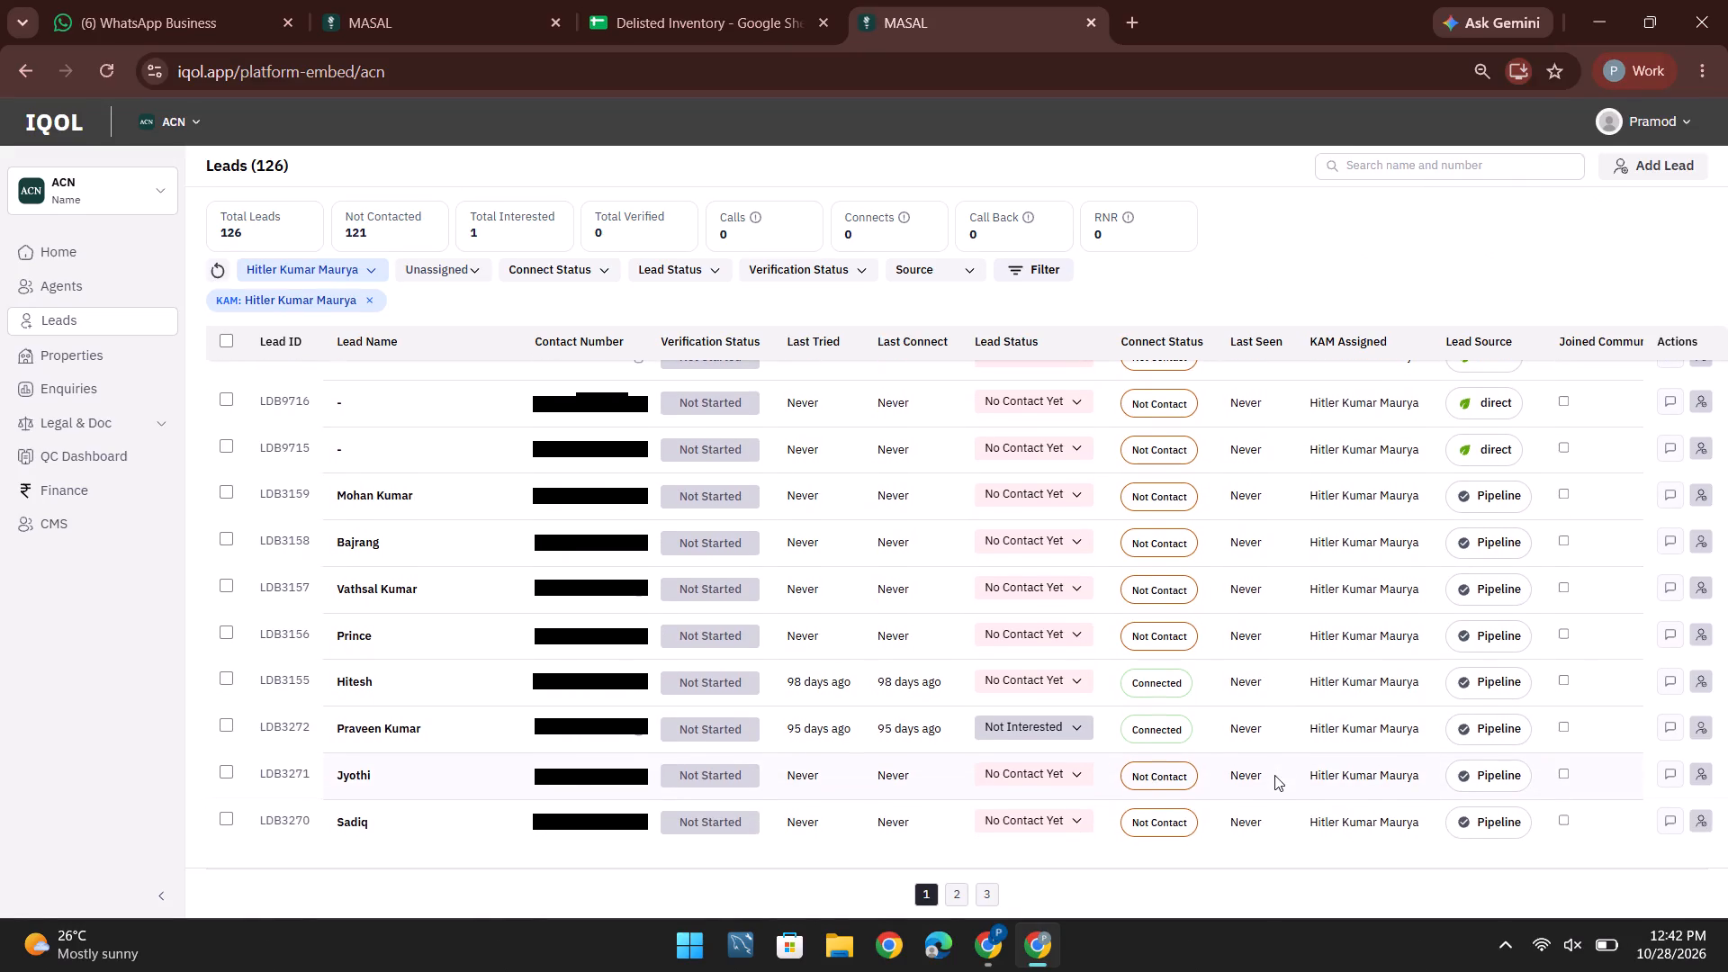
{"action": "left_click", "coordinate": [1670, 408]}
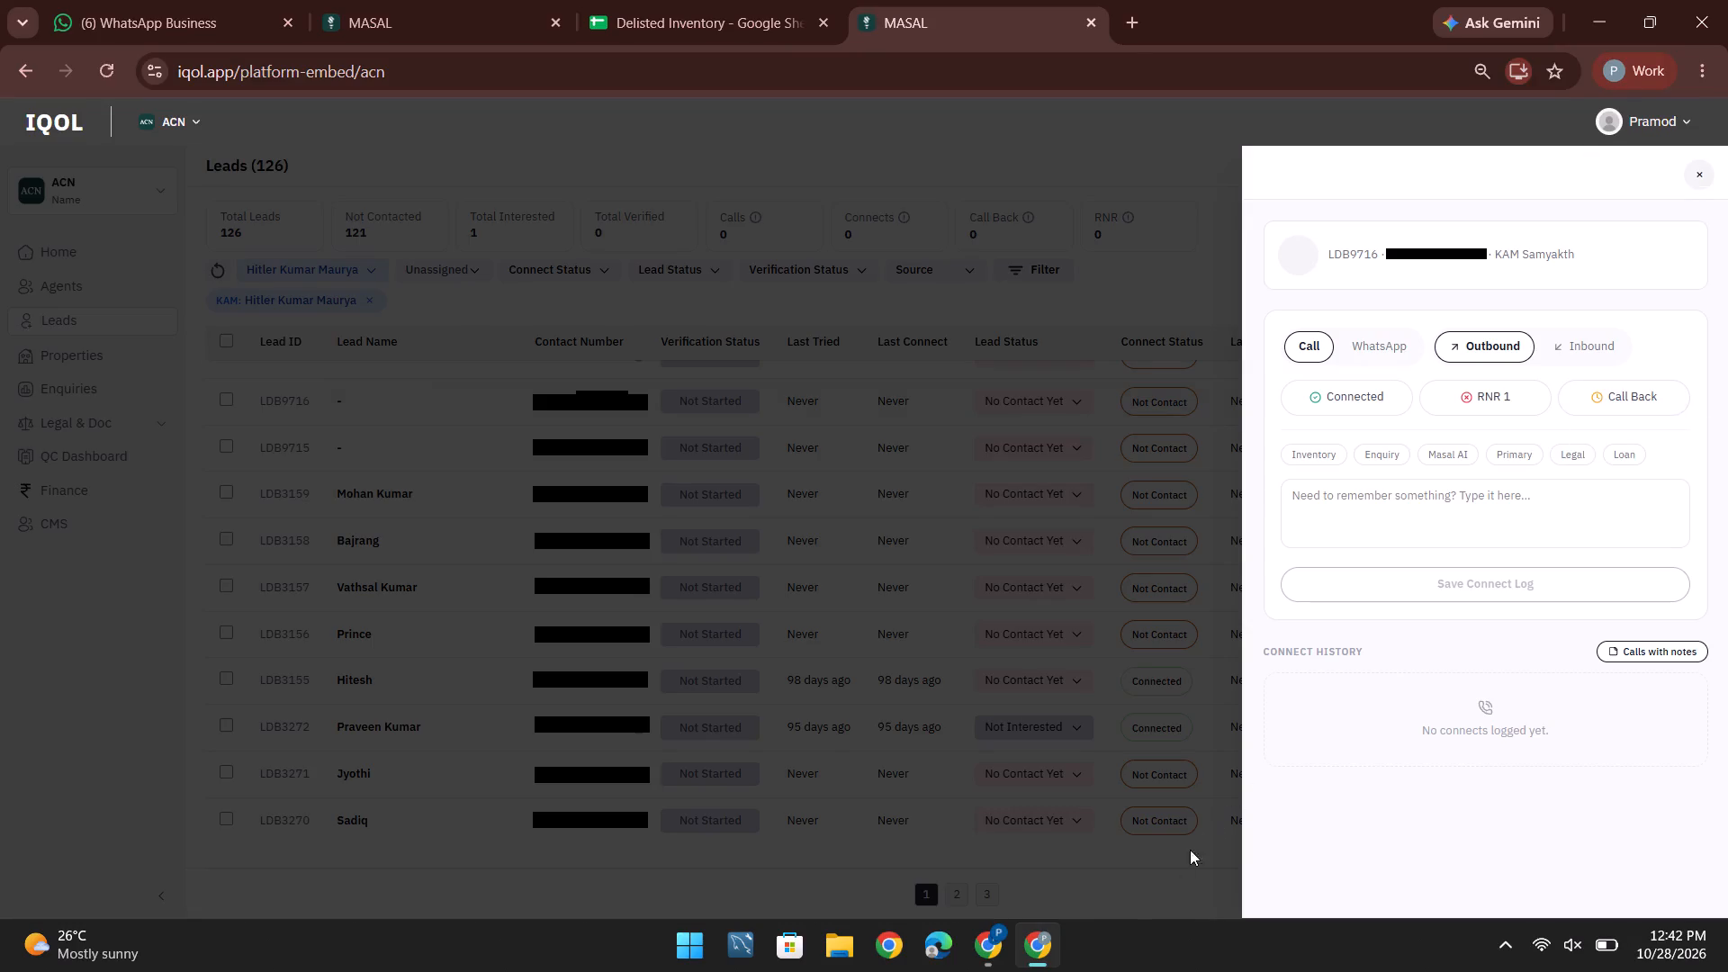
{"action": "left_click", "coordinate": [1168, 874]}
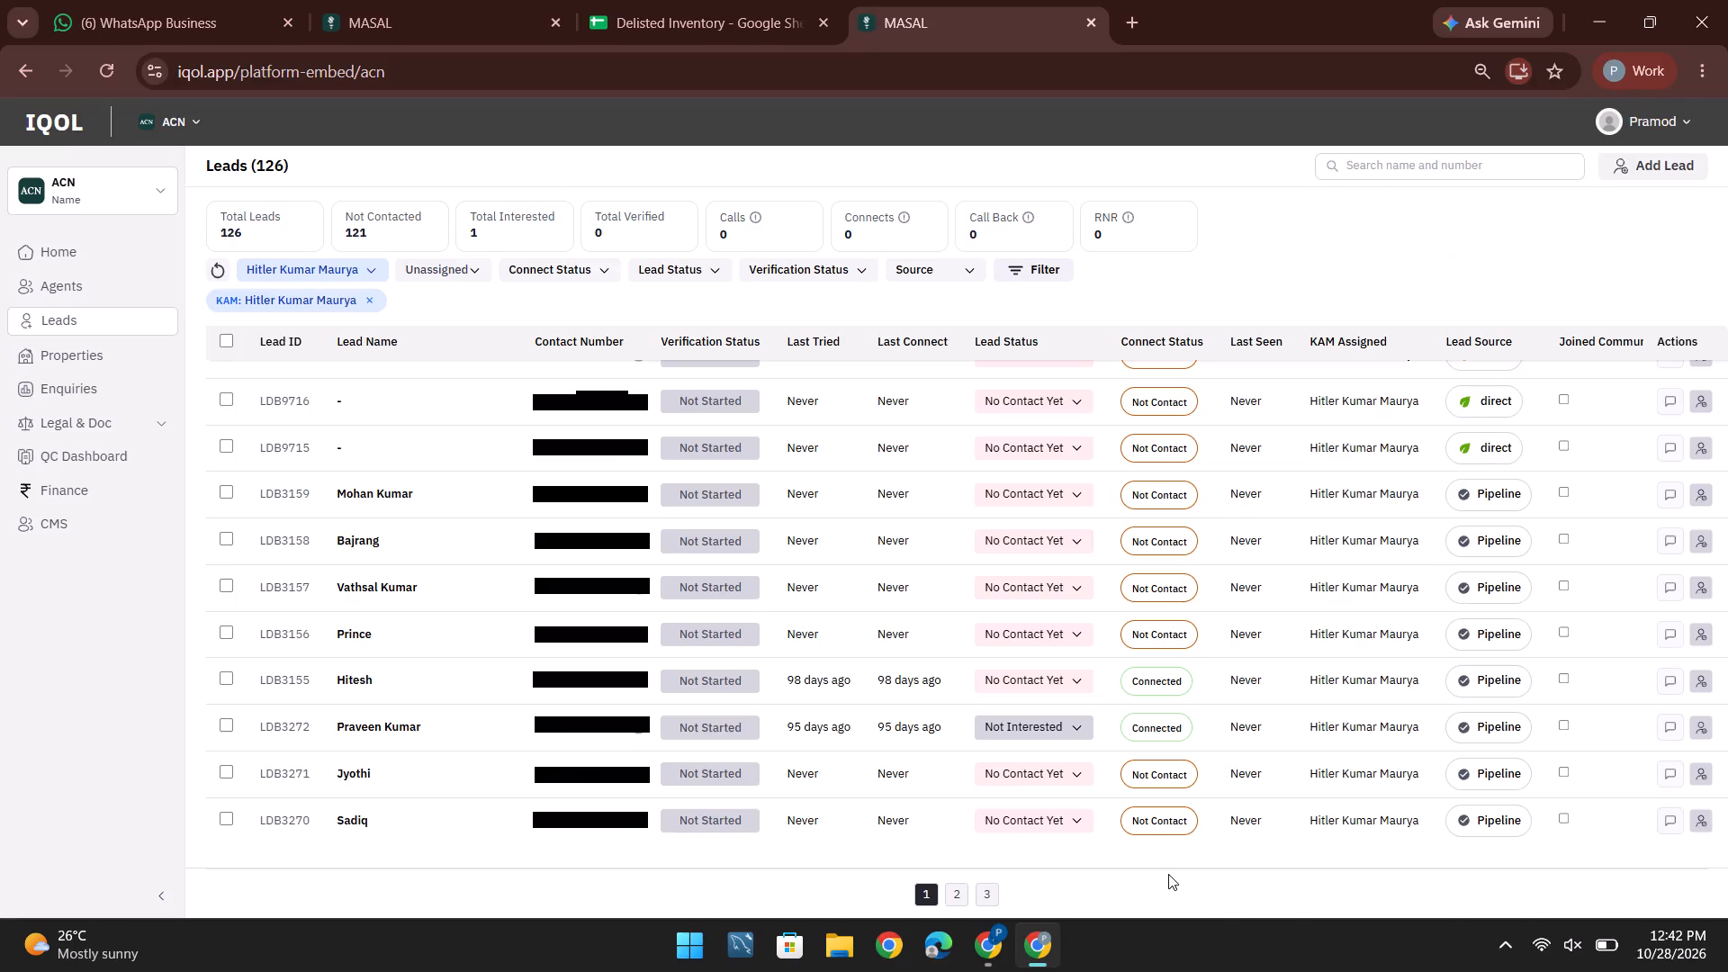
{"action": "left_click", "coordinate": [1695, 411]}
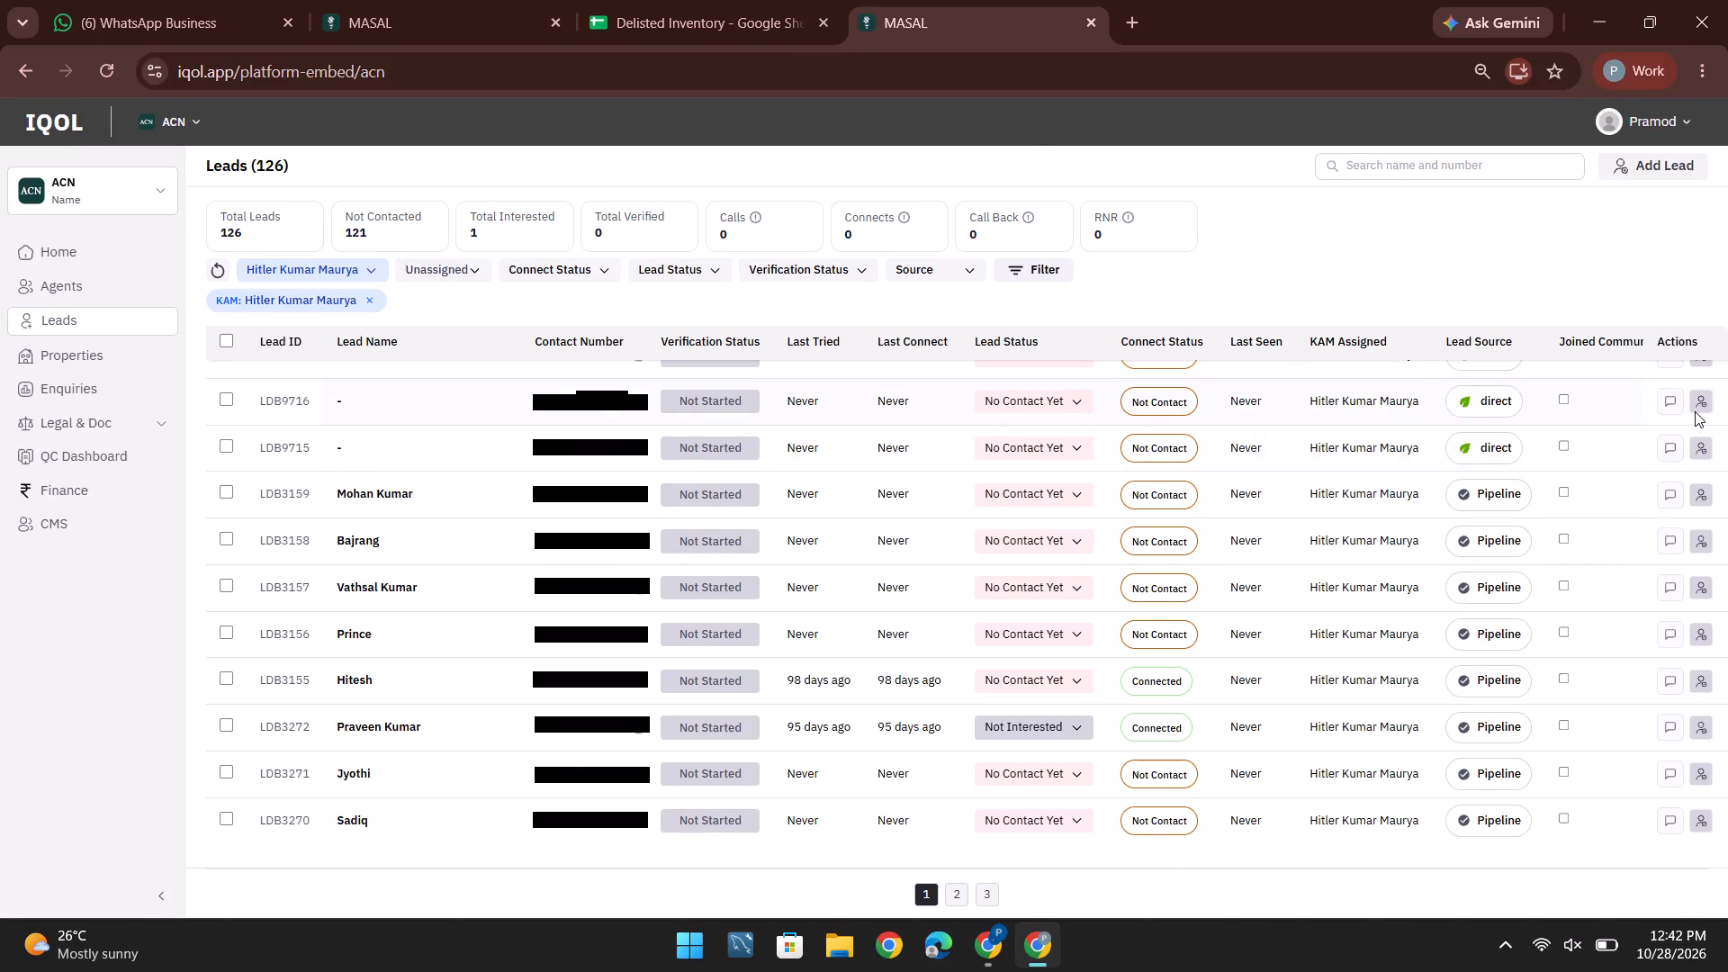
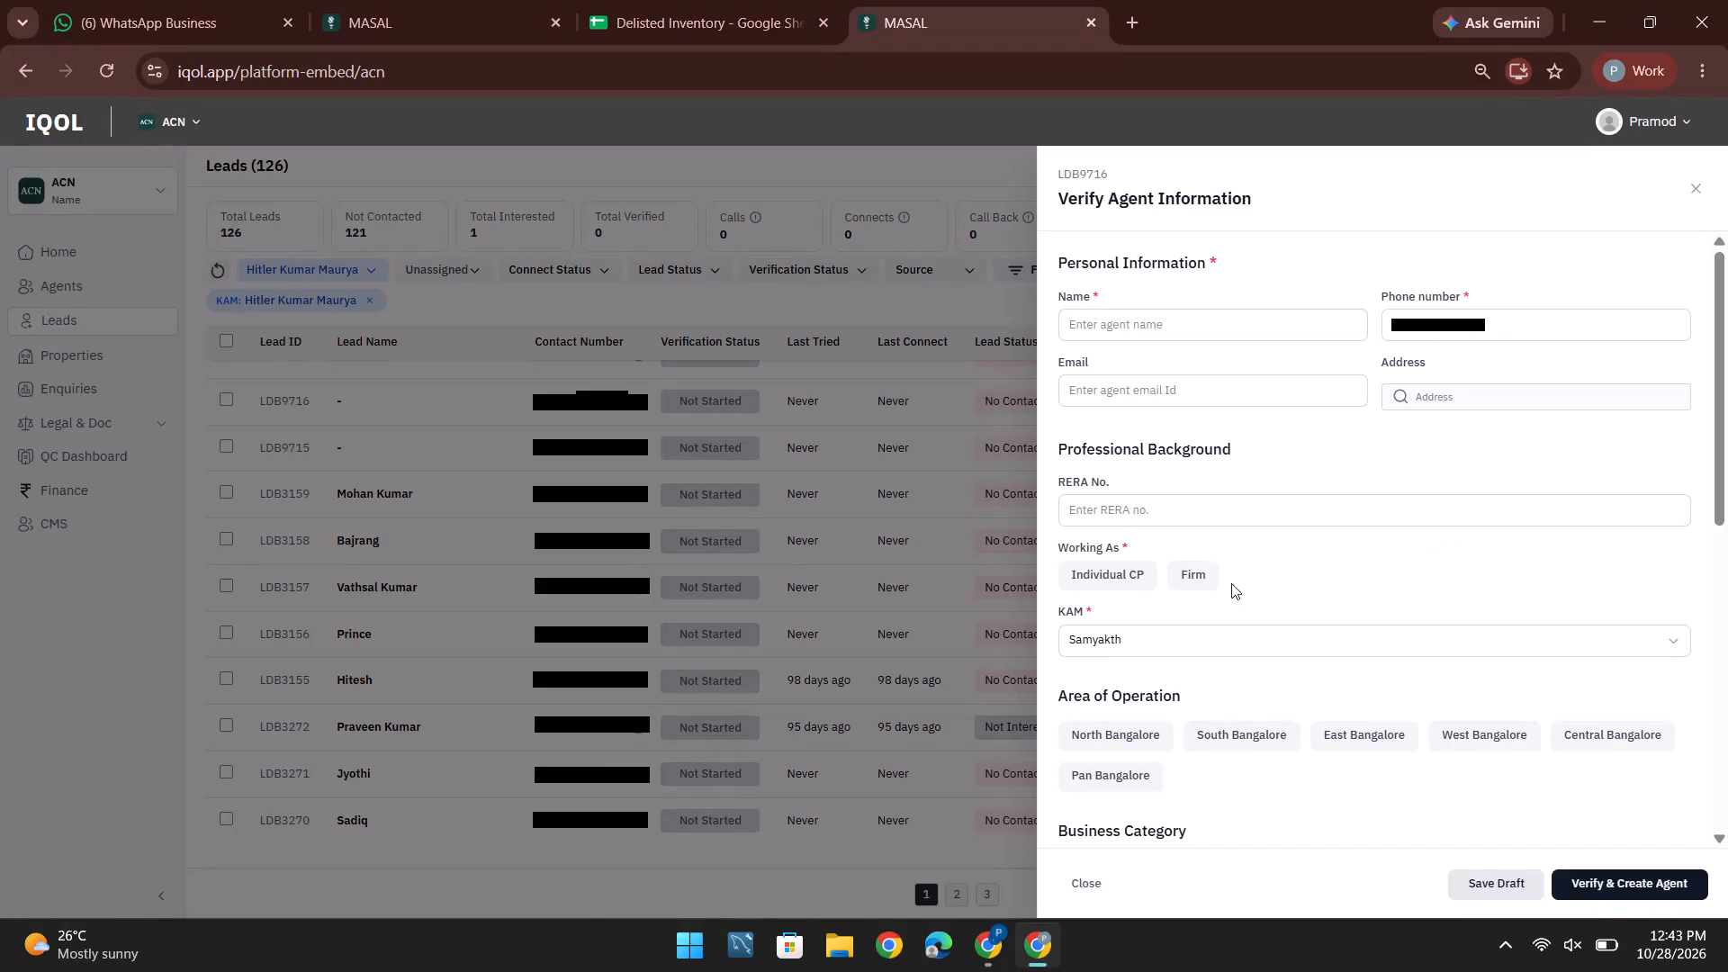
{"action": "left_click", "coordinate": [1206, 573]}
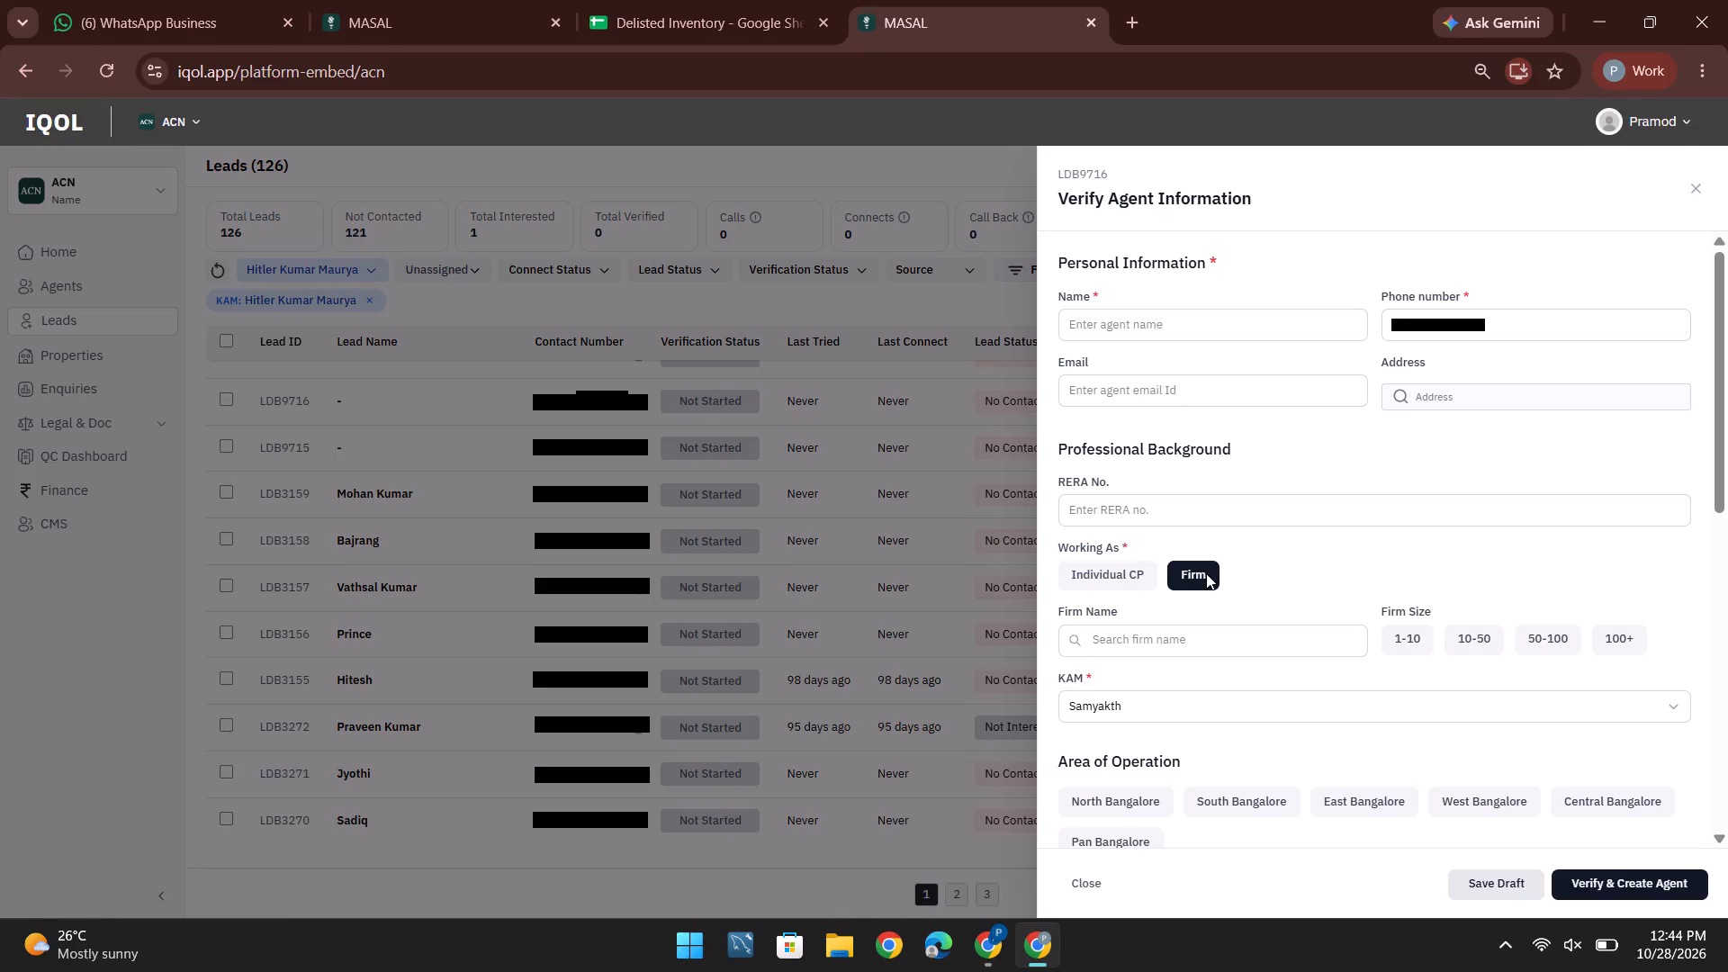
{"action": "left_click", "coordinate": [1195, 331]}
{"action": "type", "text": "mousin"}
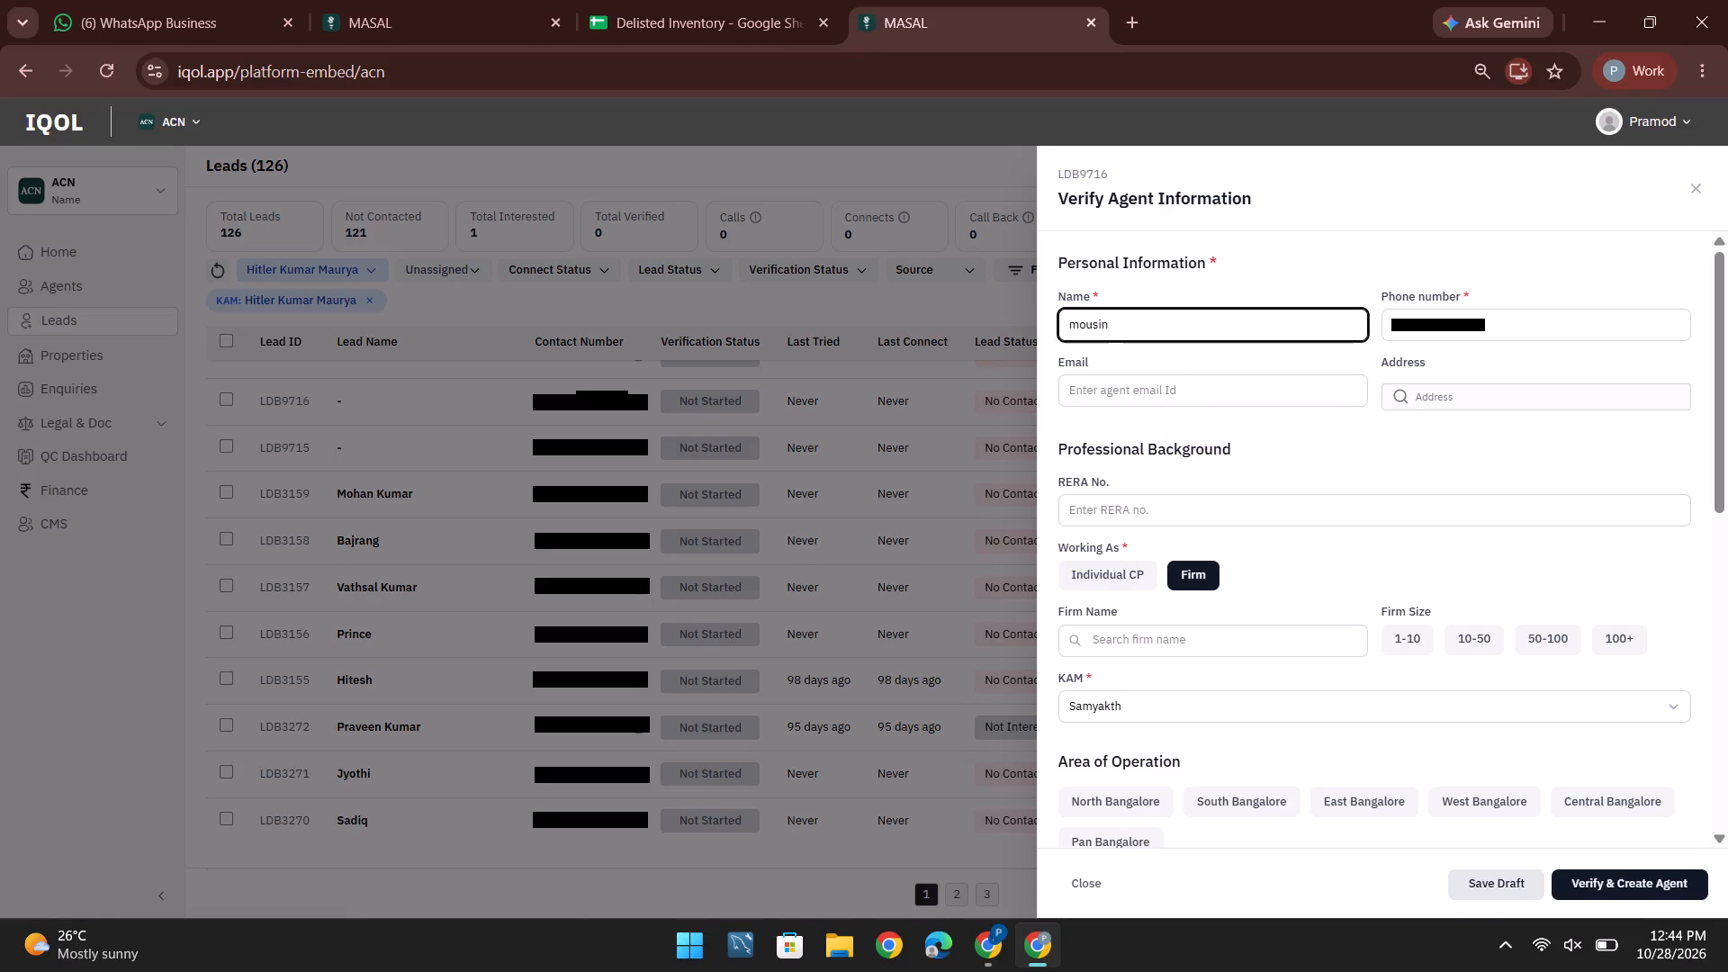
{"action": "scroll", "coordinate": [1340, 570], "scroll_direction": "down", "scroll_amount": 1}
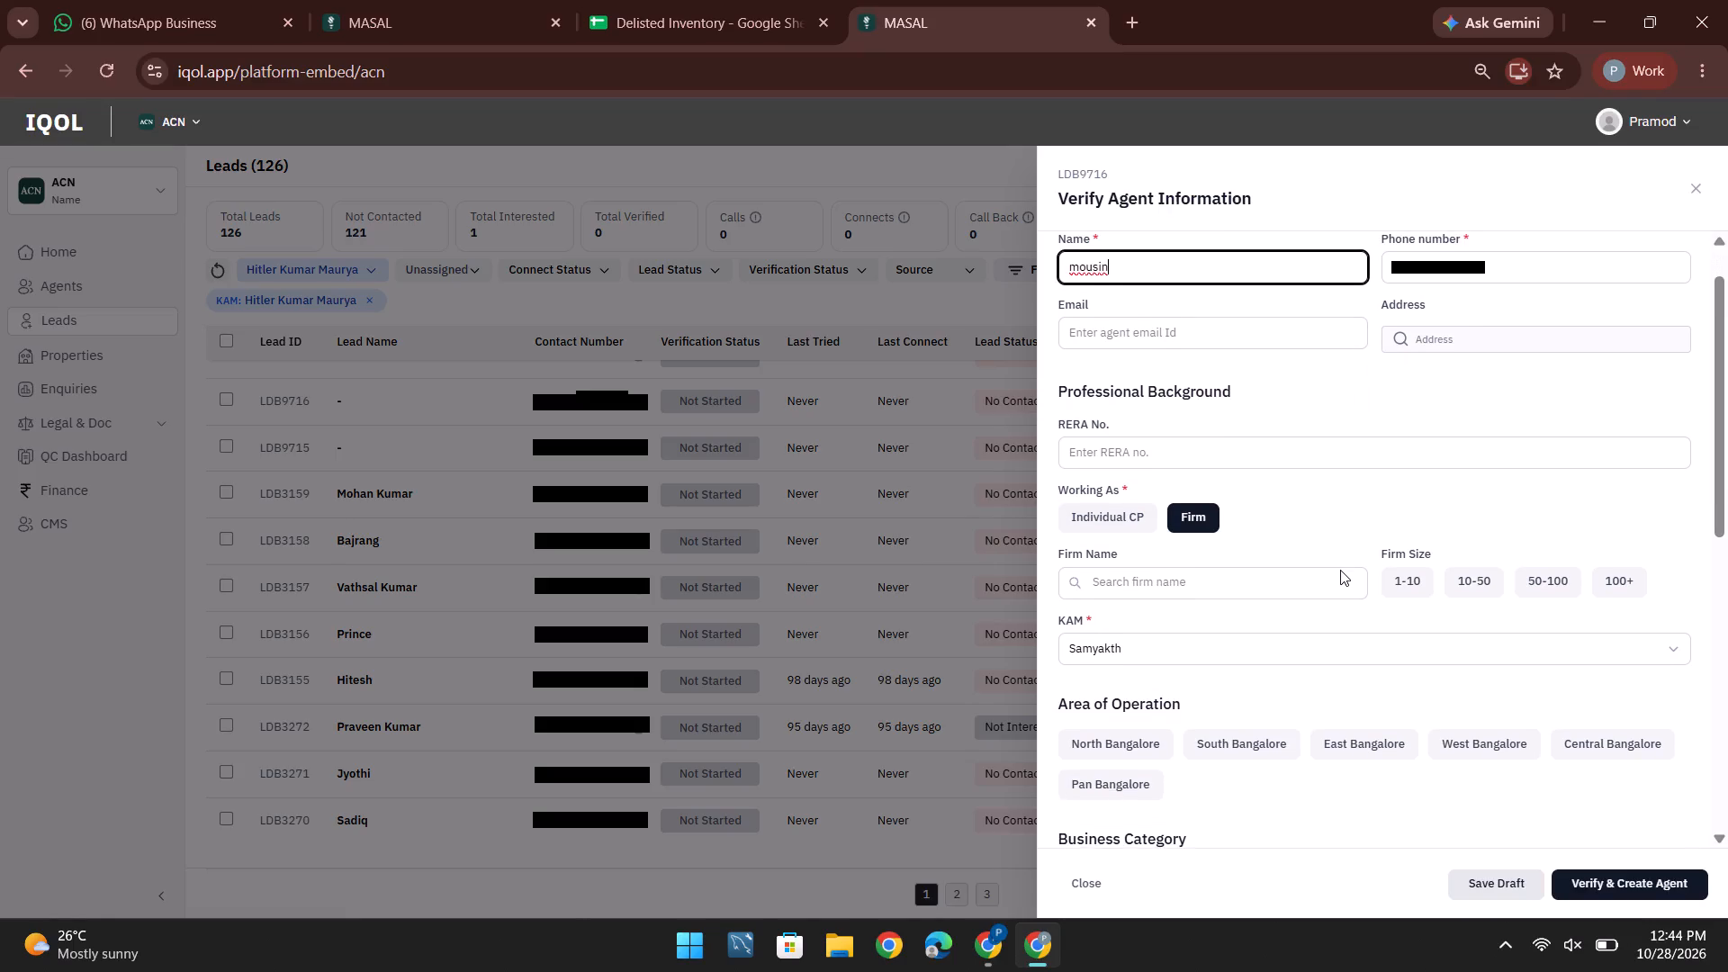
{"action": "scroll", "coordinate": [1340, 570], "scroll_direction": "down", "scroll_amount": 1}
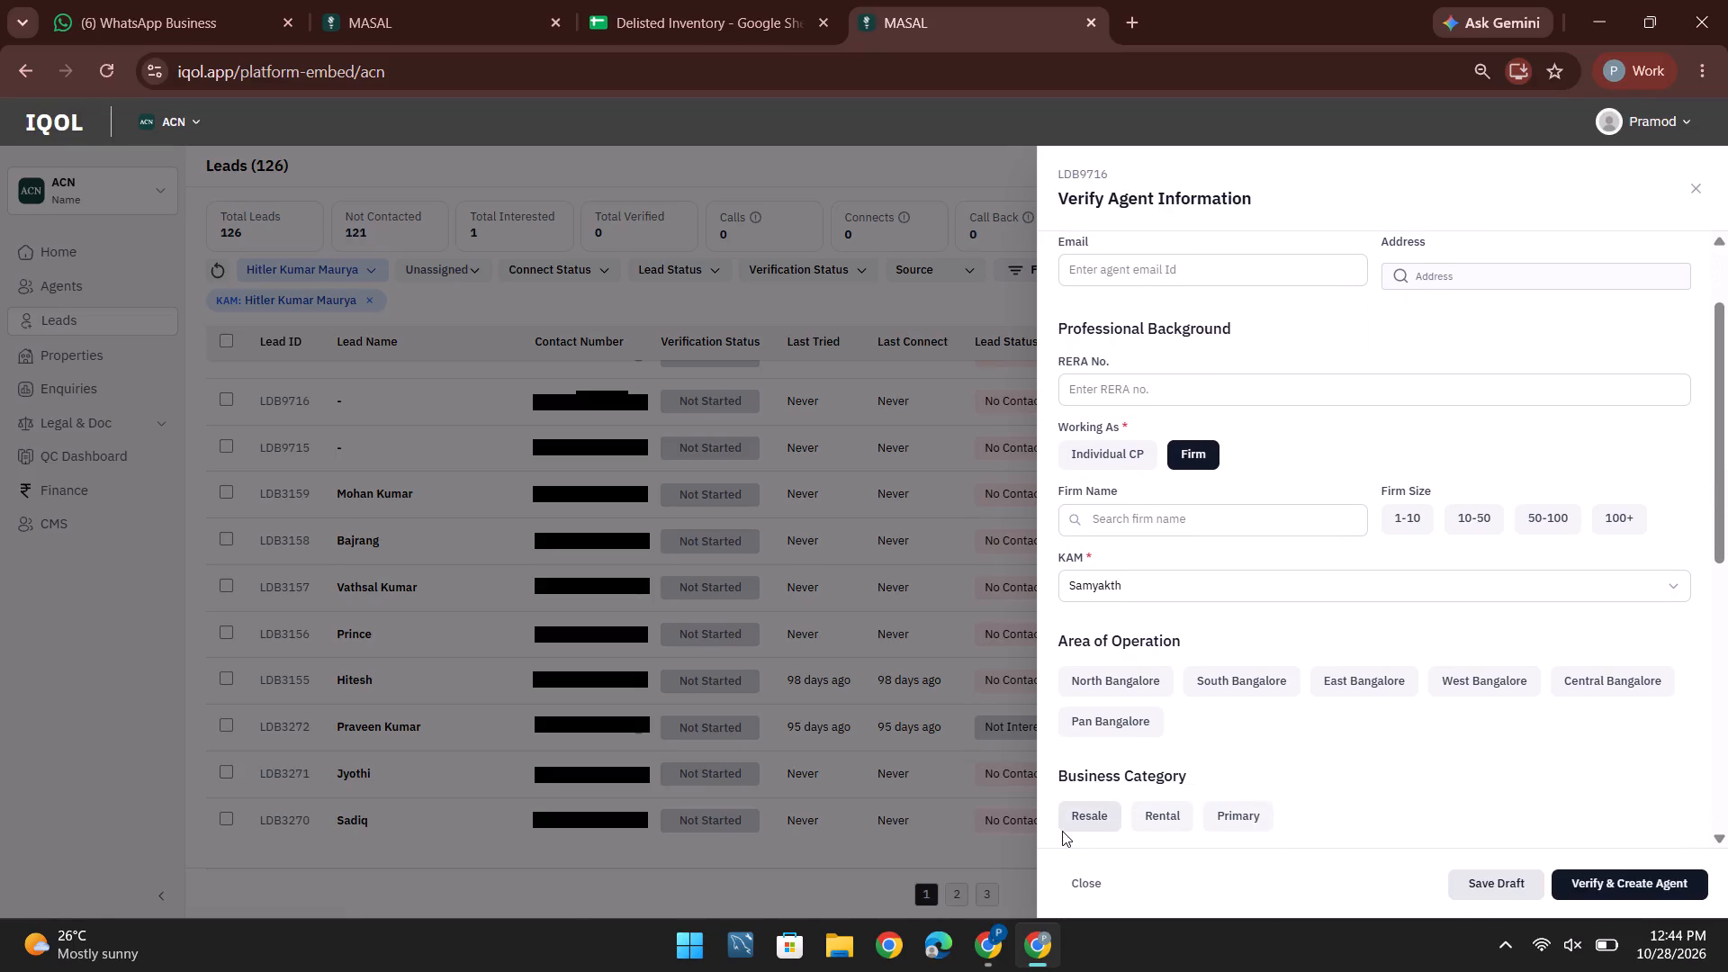
{"action": "left_click", "coordinate": [1080, 819]}
{"action": "left_click", "coordinate": [1196, 528]}
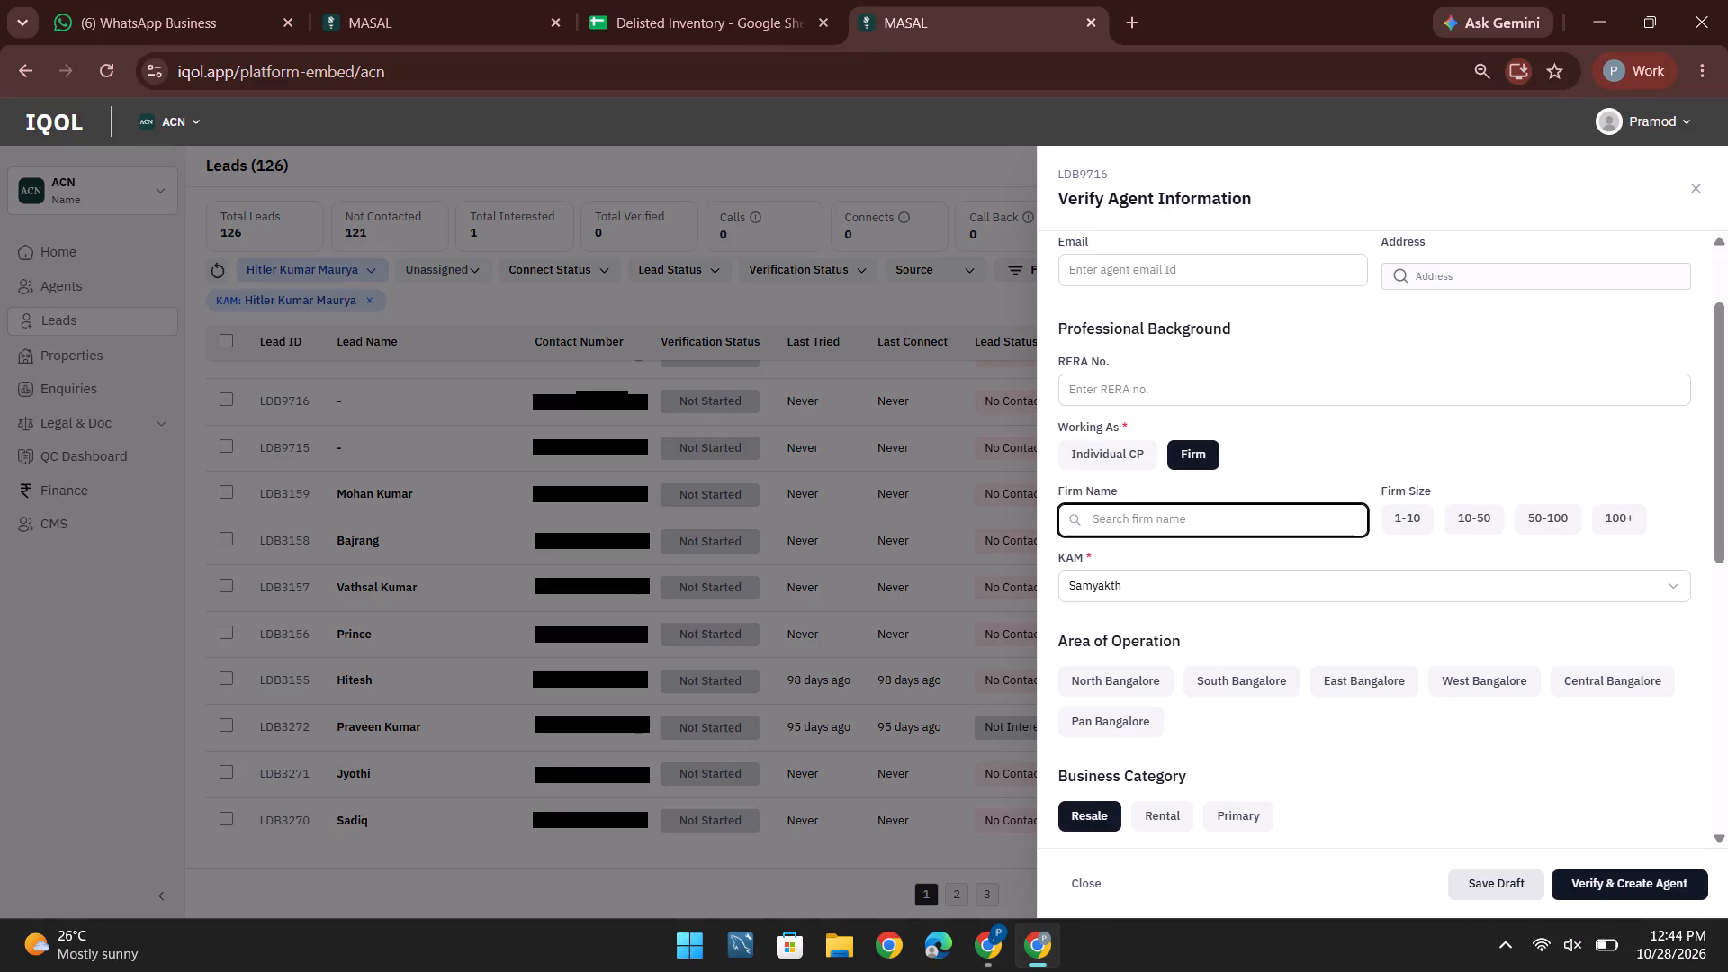
{"action": "type", "text": "taj realtors"}
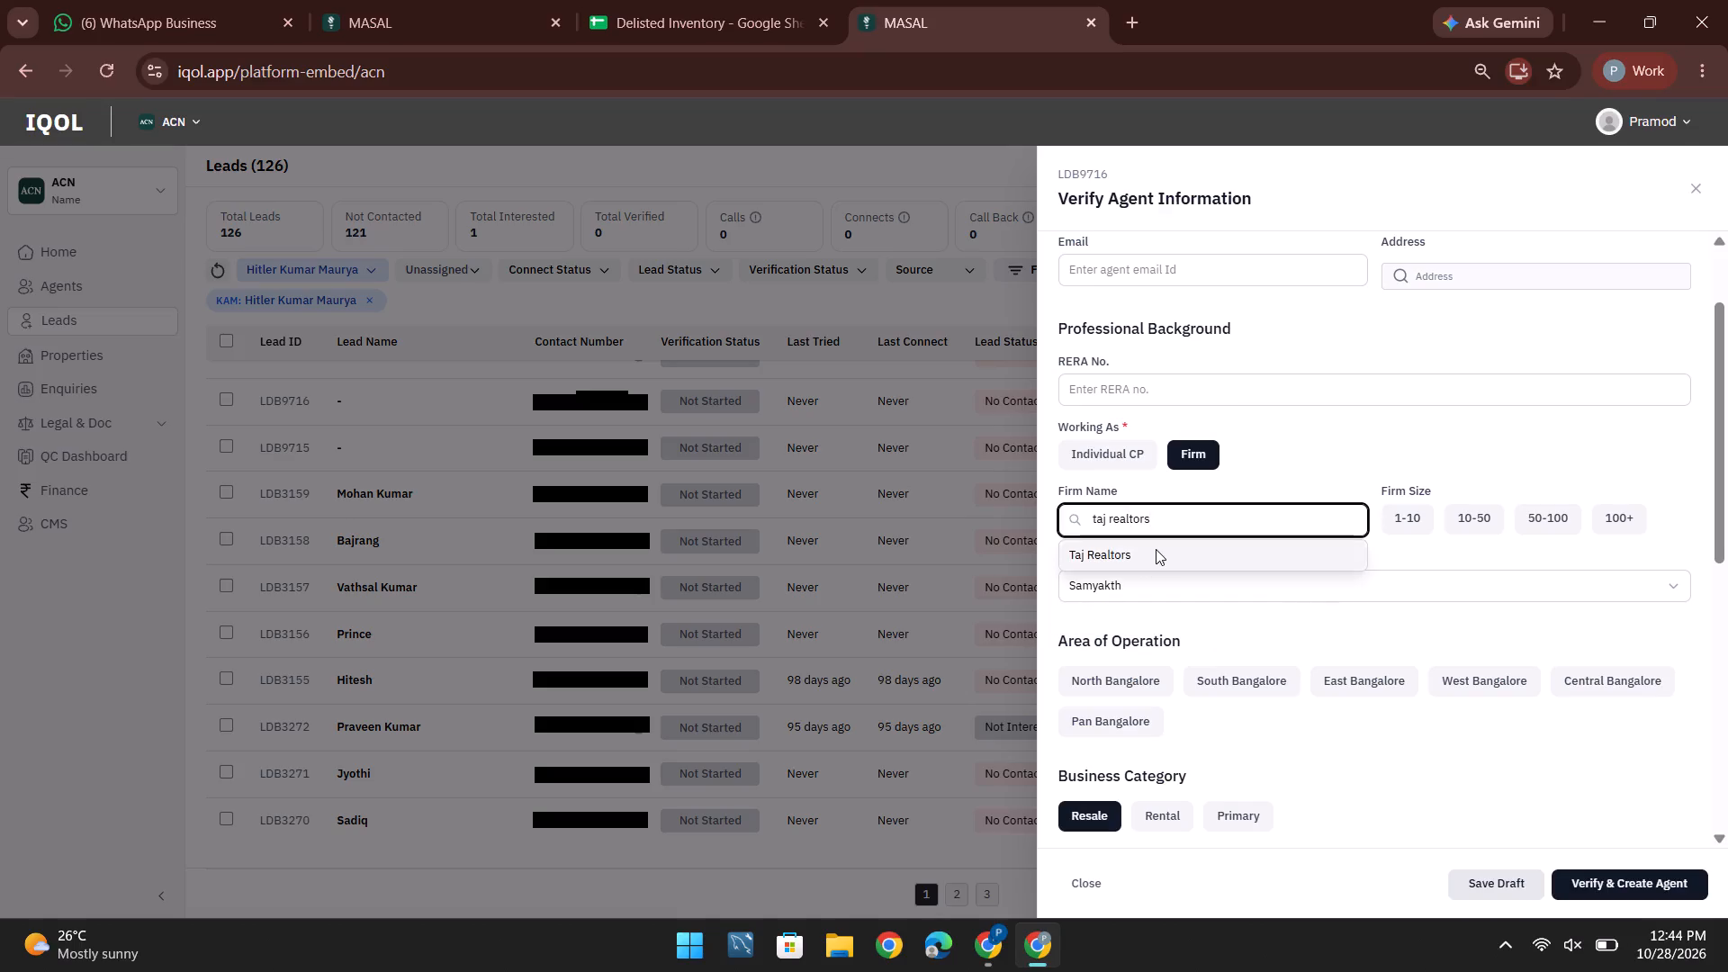
{"action": "left_click", "coordinate": [1156, 549]}
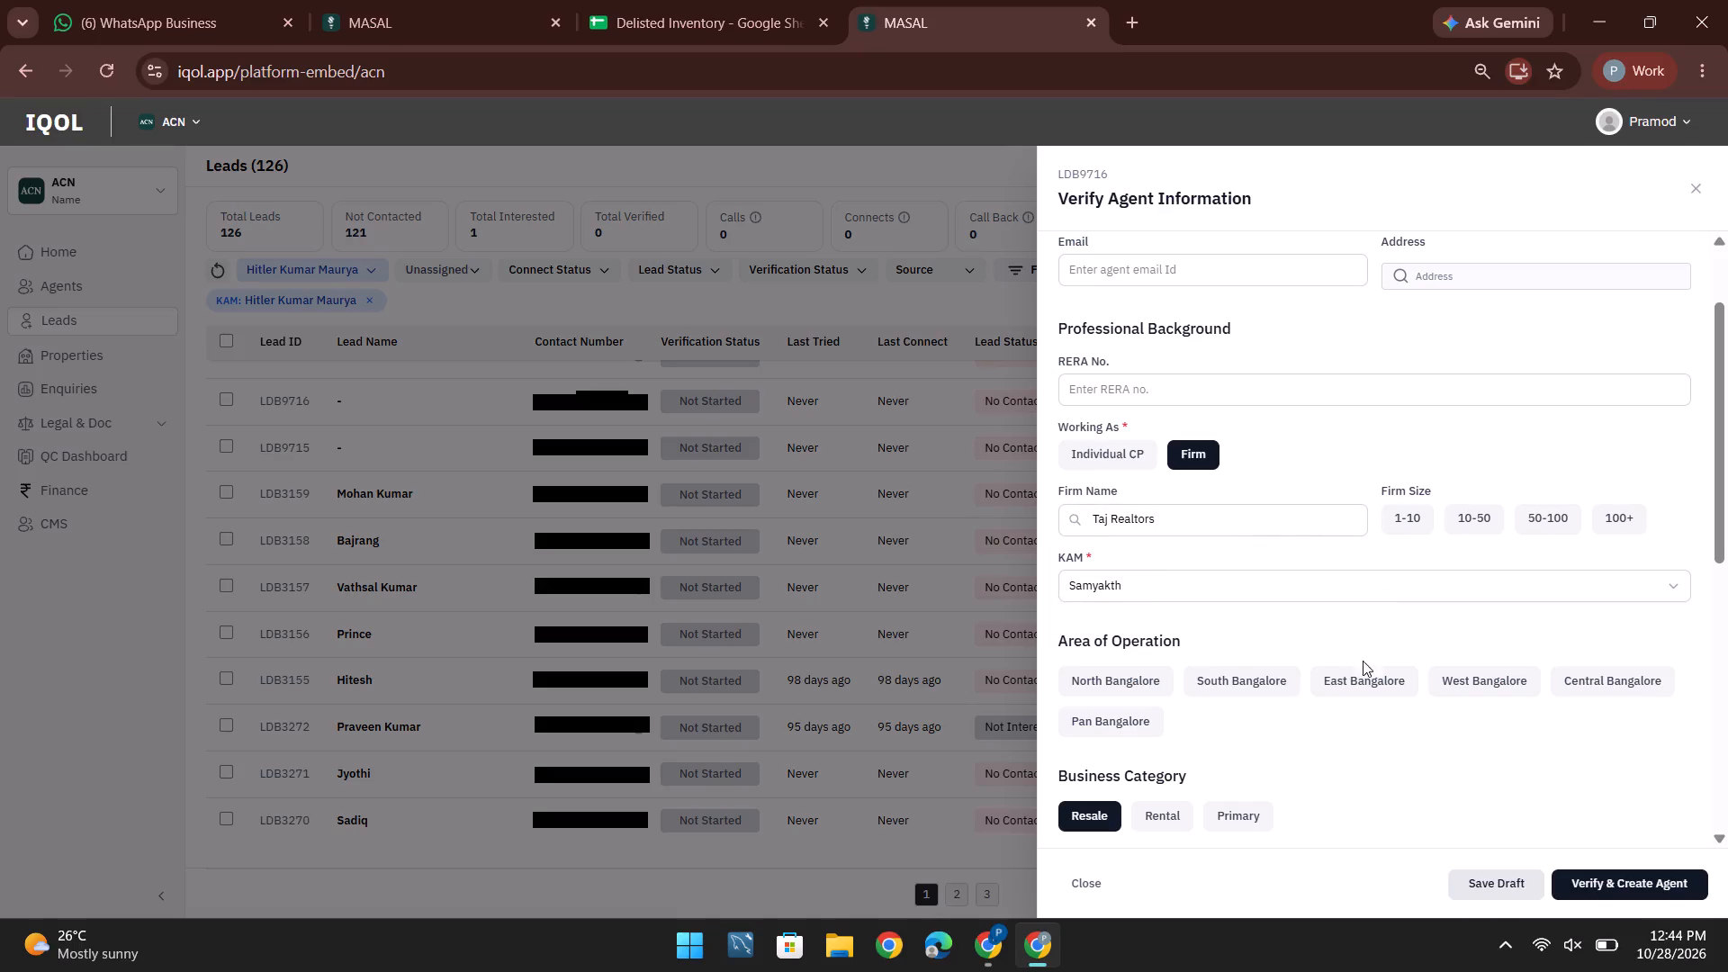
{"action": "left_click", "coordinate": [1351, 689]}
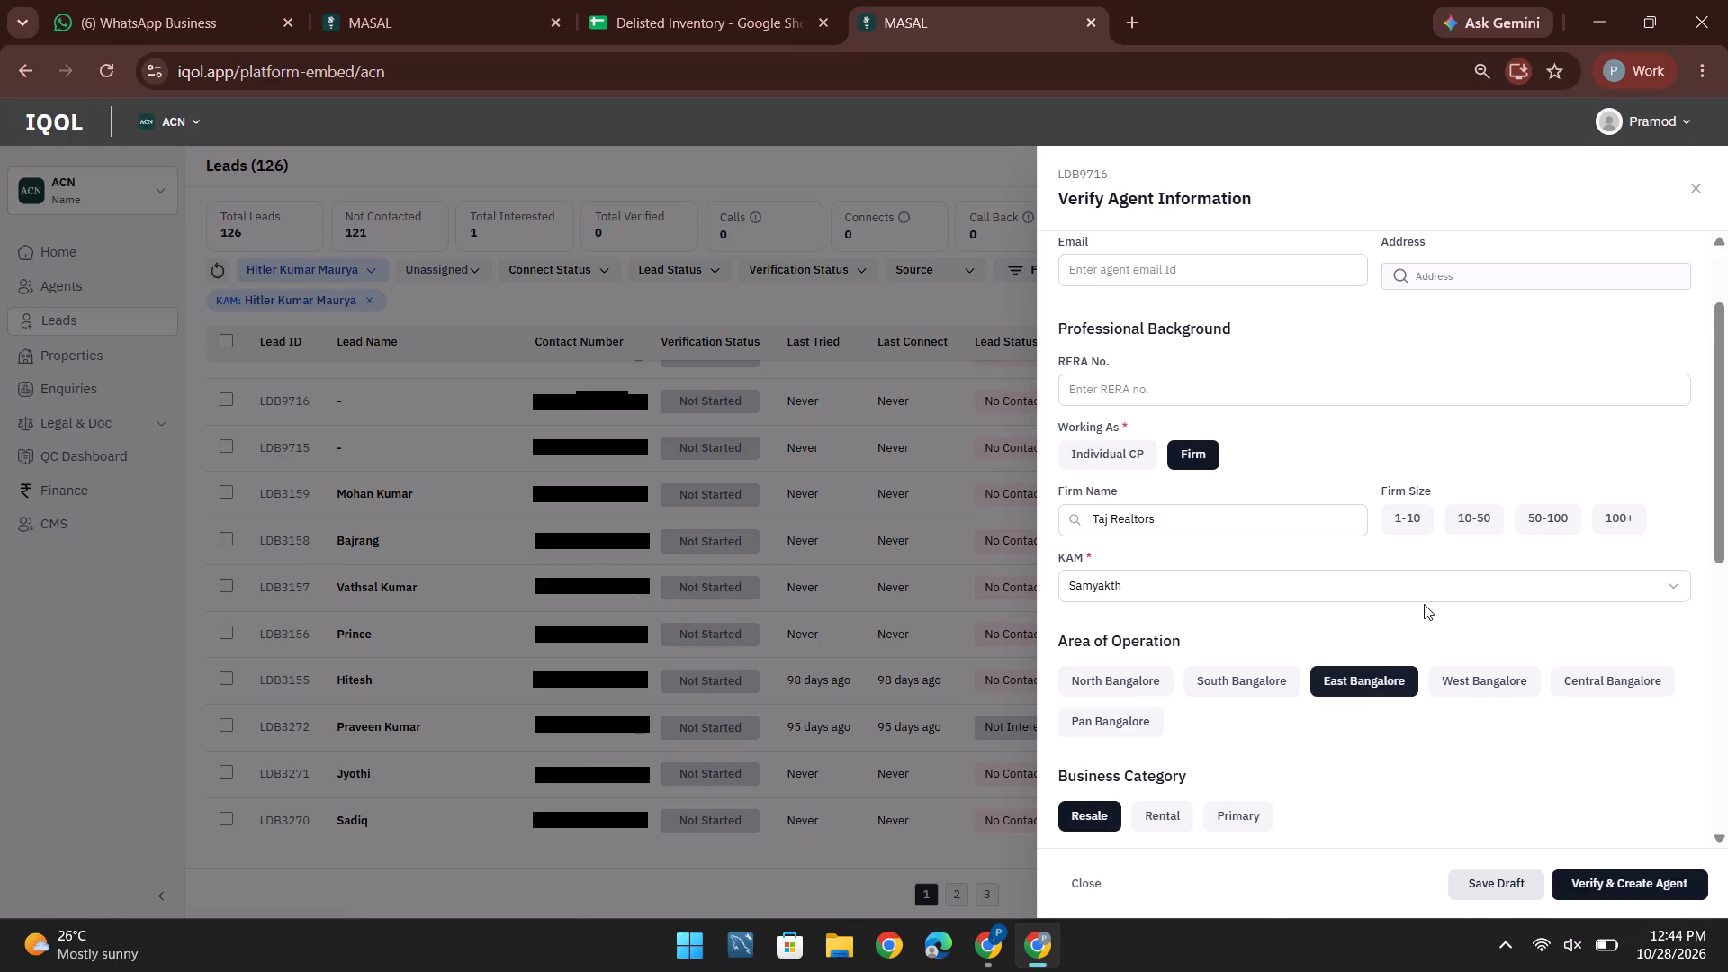
{"action": "left_click", "coordinate": [1412, 526]}
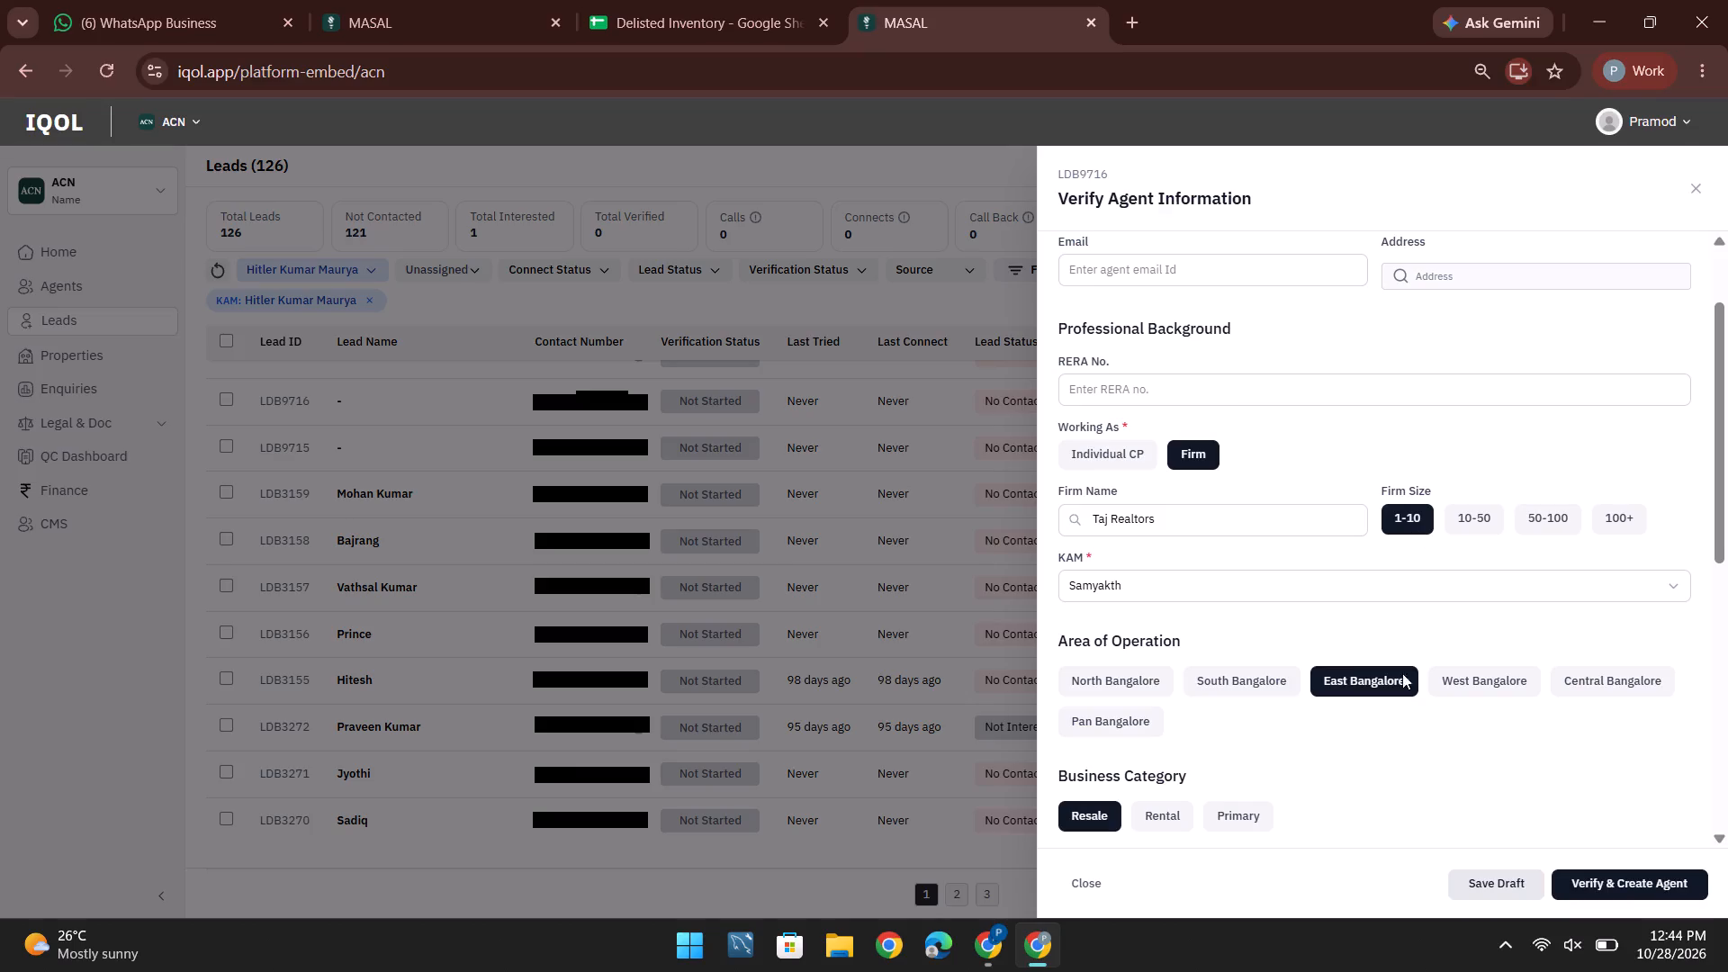
Review the form's entries and select Hindi and English as the agent's languages.
{"action": "scroll", "coordinate": [1408, 733], "scroll_direction": "down", "scroll_amount": 3}
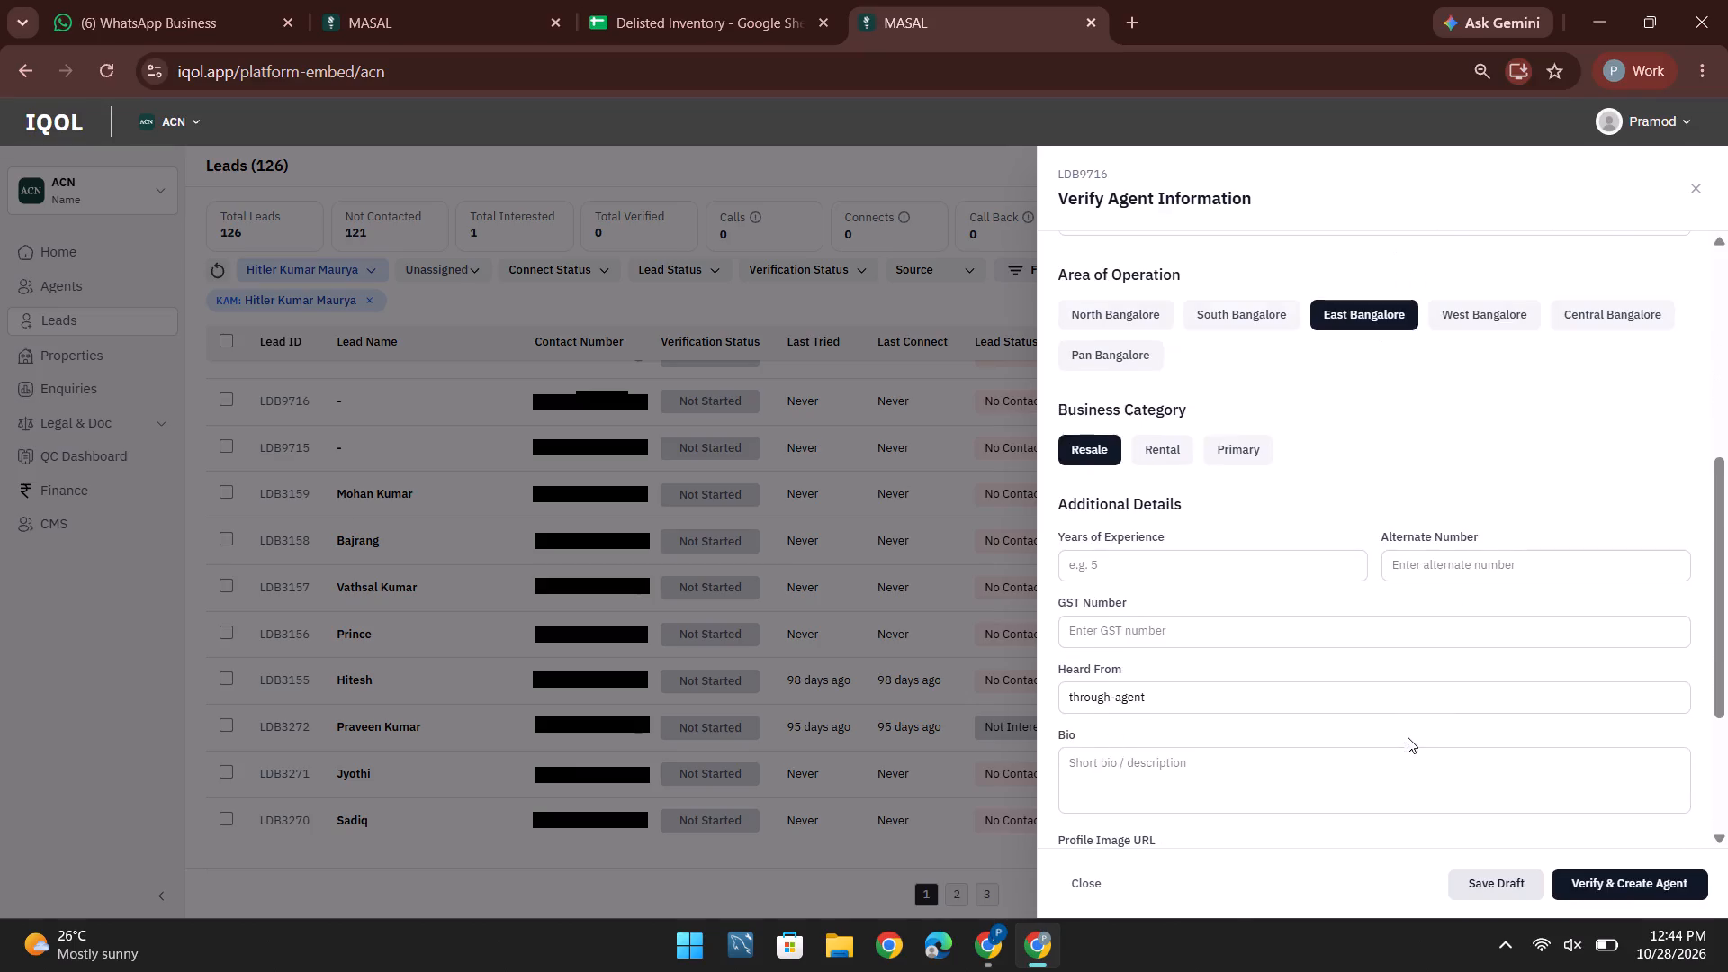
{"action": "scroll", "coordinate": [1420, 698], "scroll_direction": "down", "scroll_amount": 1}
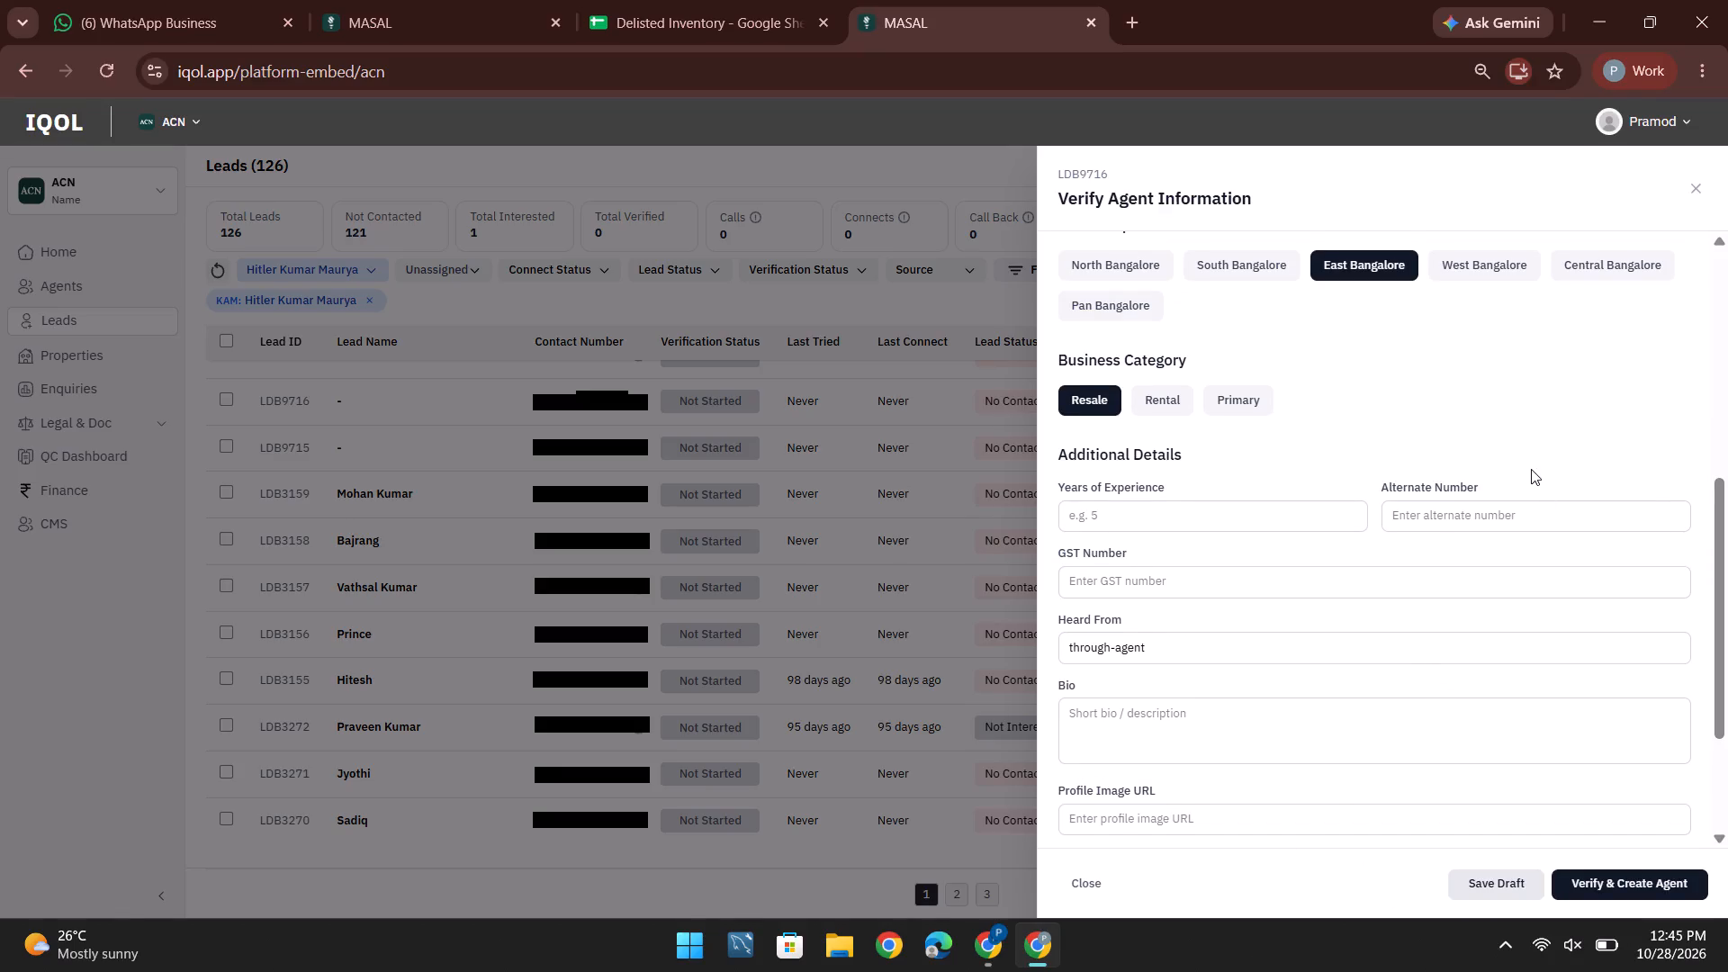
{"action": "scroll", "coordinate": [1531, 469], "scroll_direction": "up", "scroll_amount": 6}
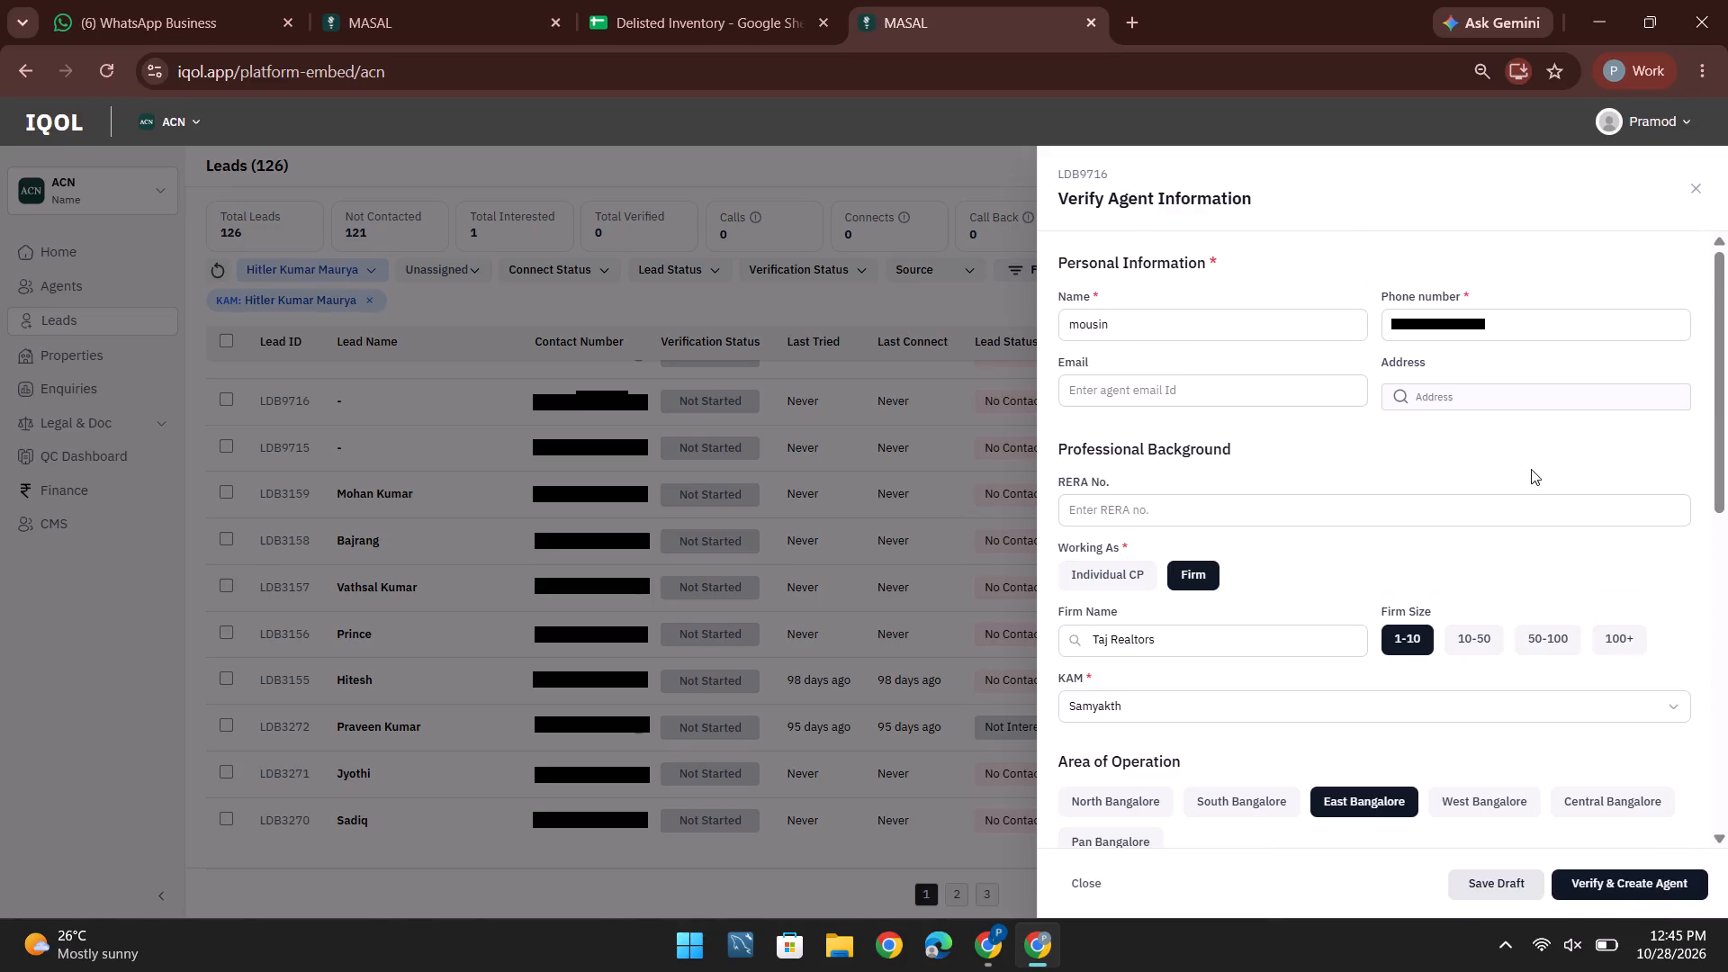
{"action": "scroll", "coordinate": [1441, 596], "scroll_direction": "down", "scroll_amount": 2}
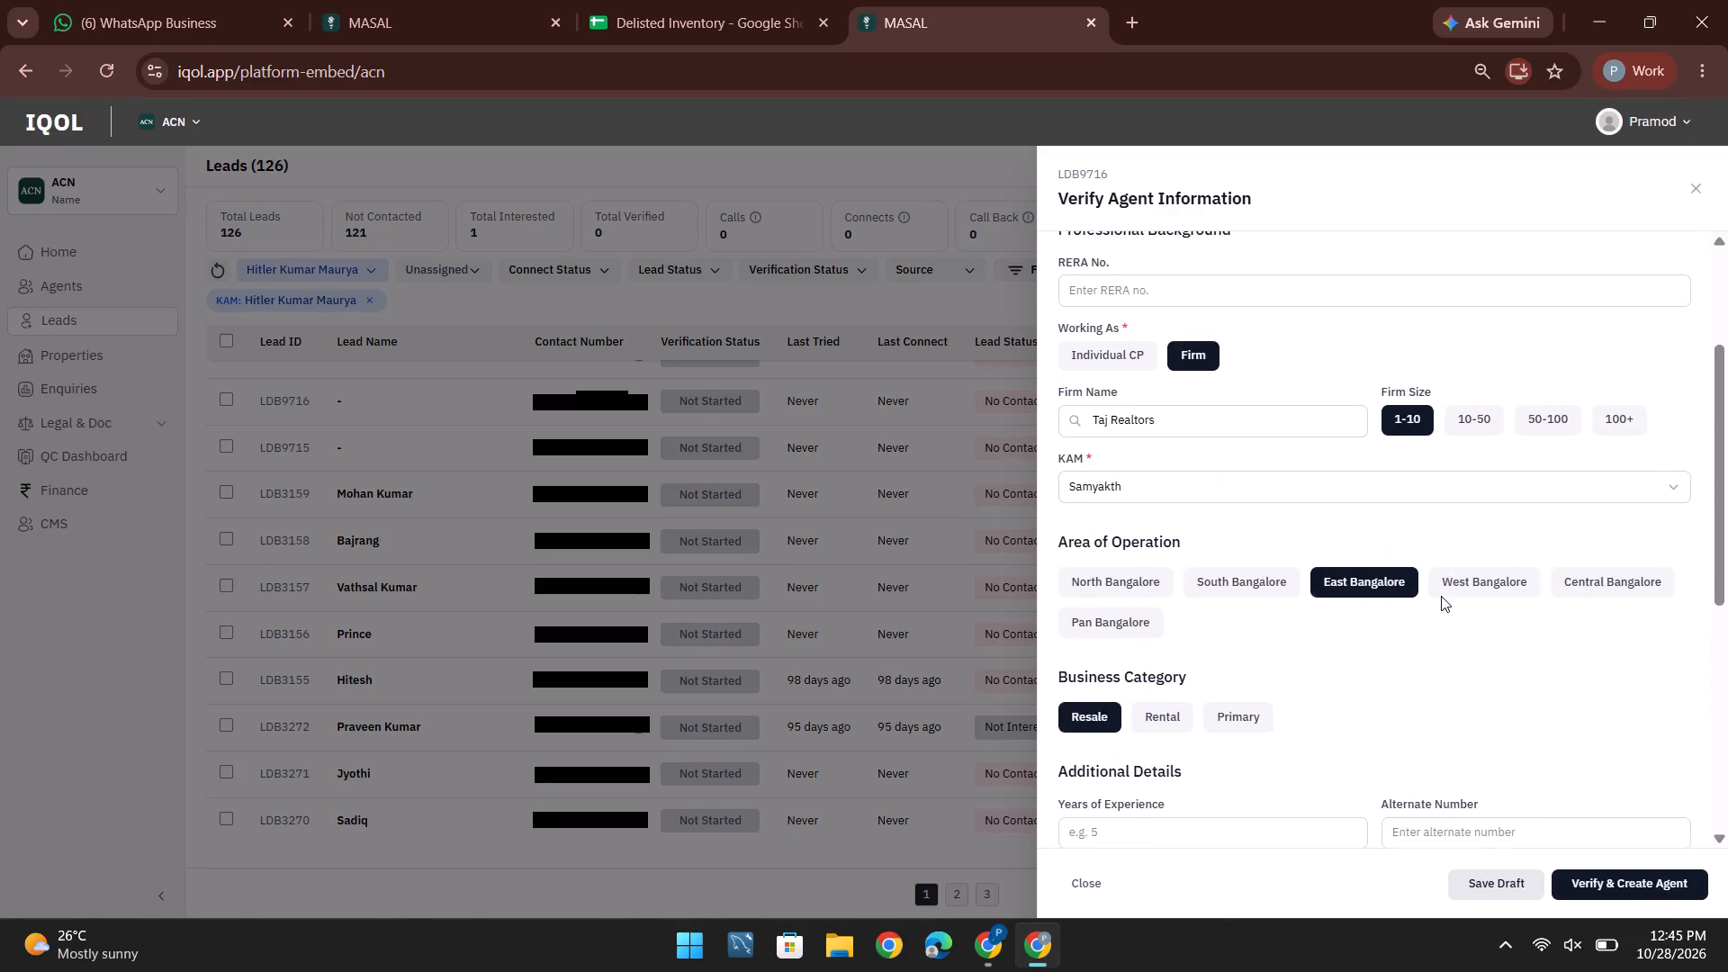
{"action": "scroll", "coordinate": [1441, 596], "scroll_direction": "down", "scroll_amount": 3}
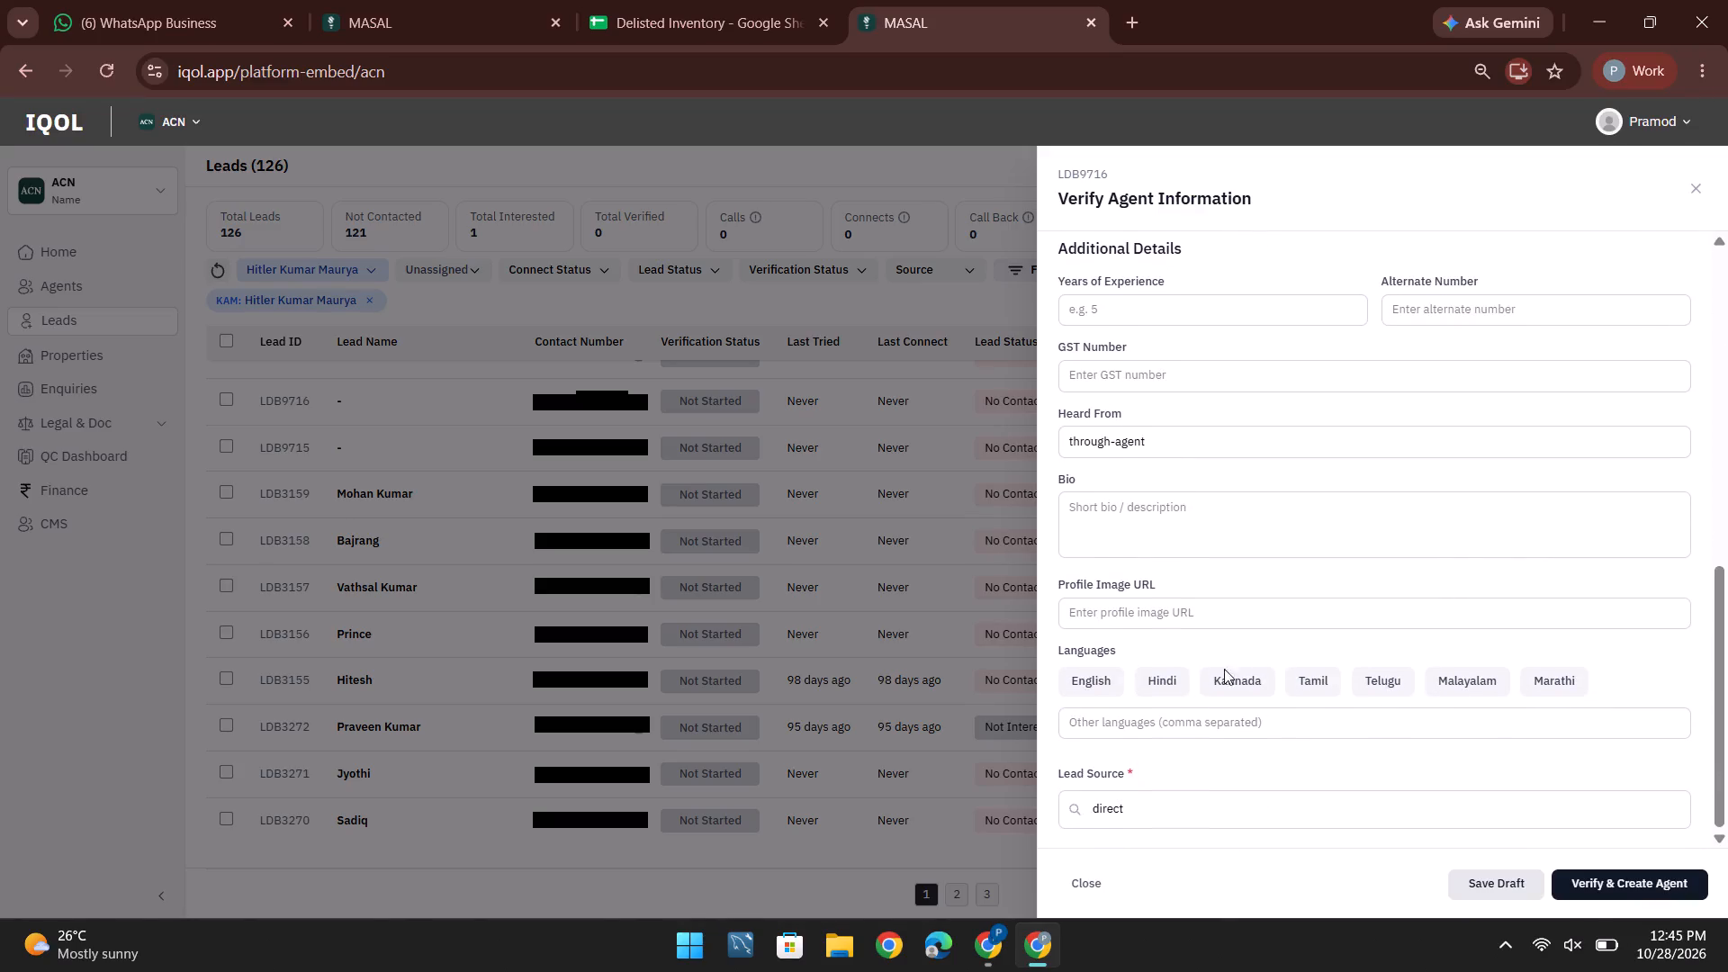
{"action": "left_click", "coordinate": [1172, 684]}
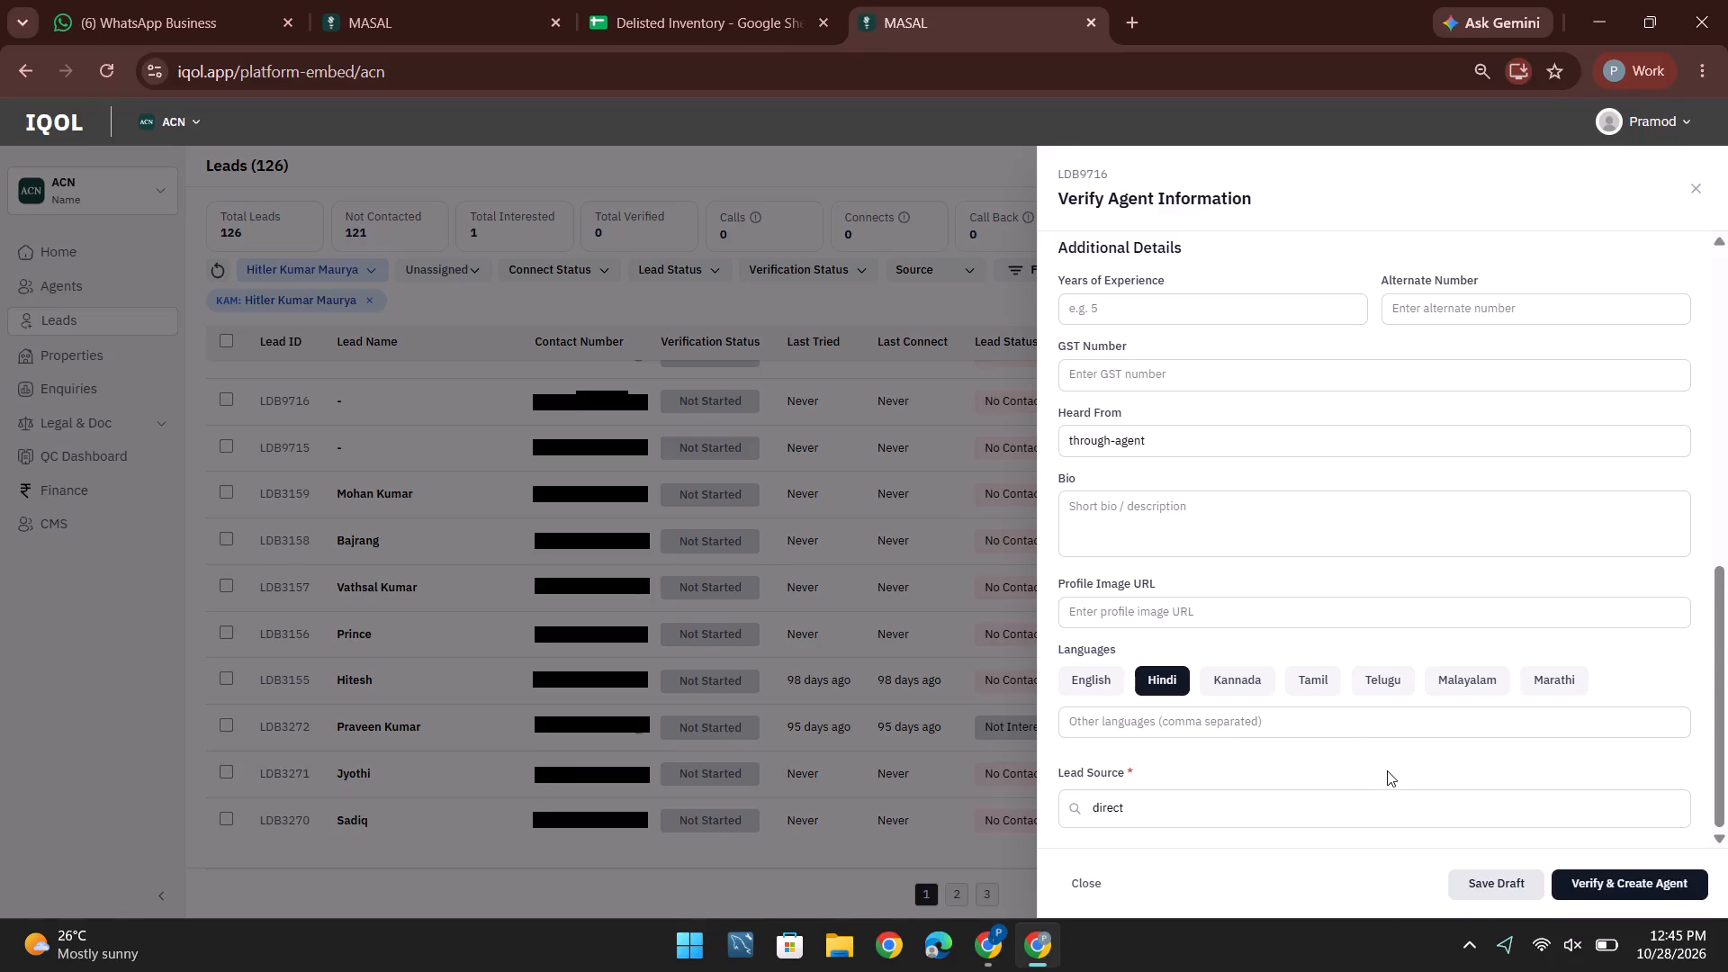
{"action": "left_click", "coordinate": [1097, 693]}
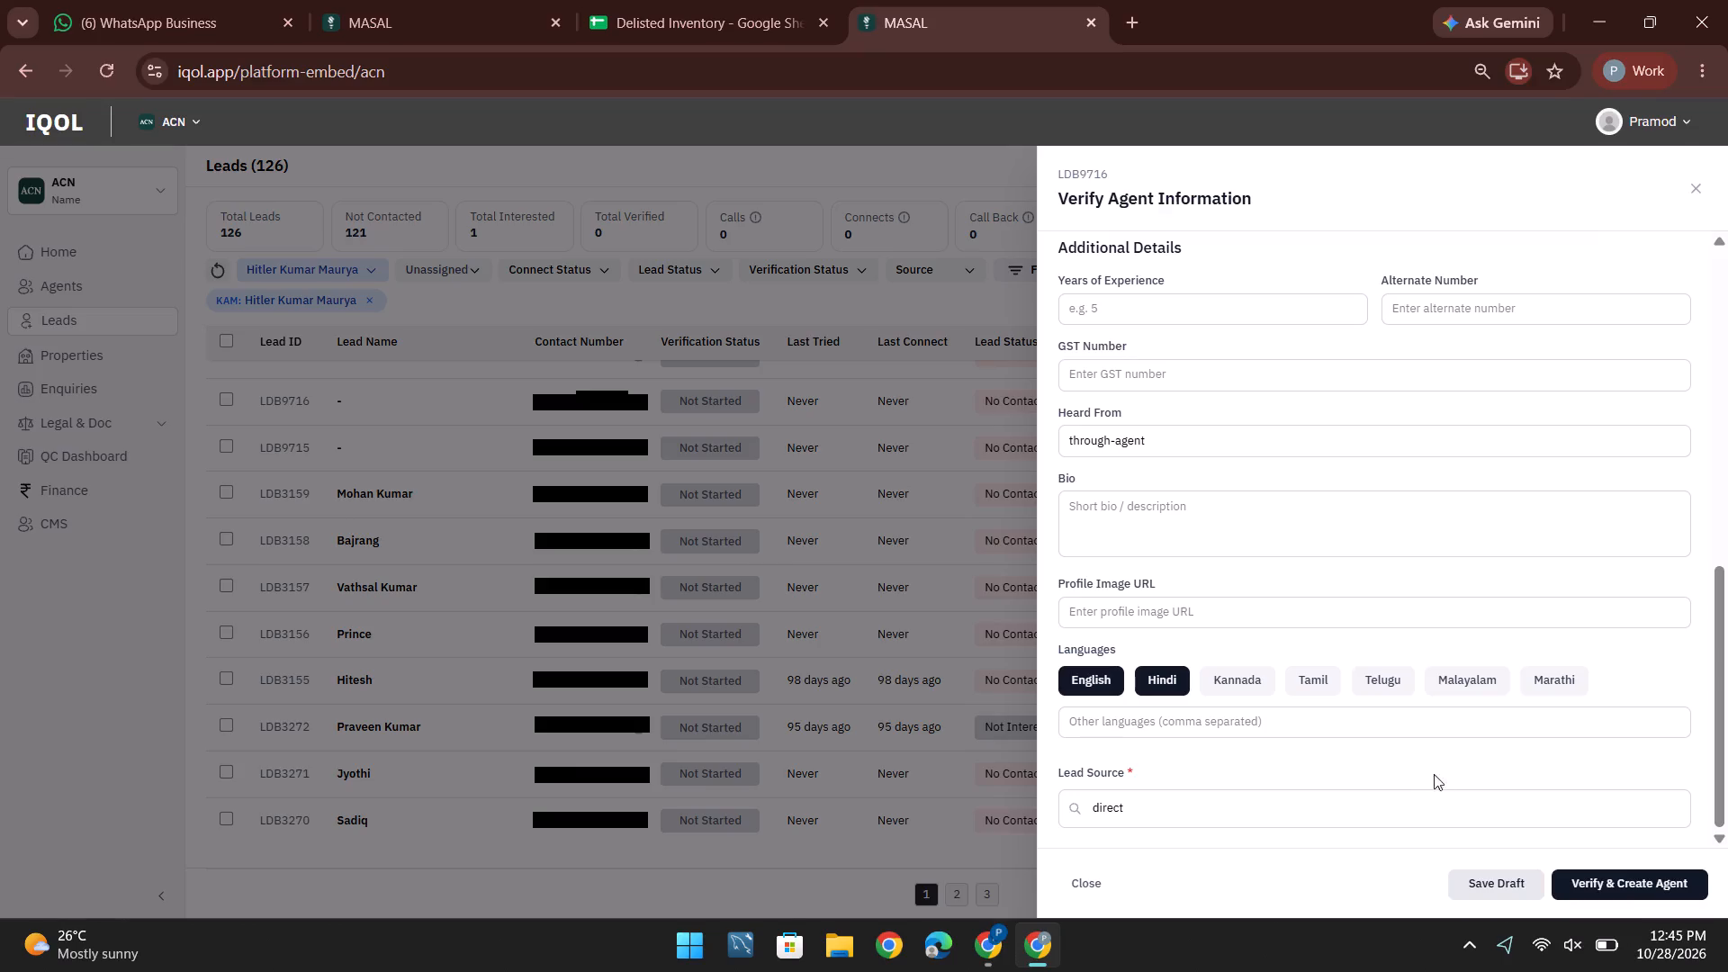
{"action": "scroll", "coordinate": [1438, 767], "scroll_direction": "down", "scroll_amount": 1}
{"action": "scroll", "coordinate": [1615, 648], "scroll_direction": "down", "scroll_amount": 1}
{"action": "scroll", "coordinate": [1615, 648], "scroll_direction": "up", "scroll_amount": 1}
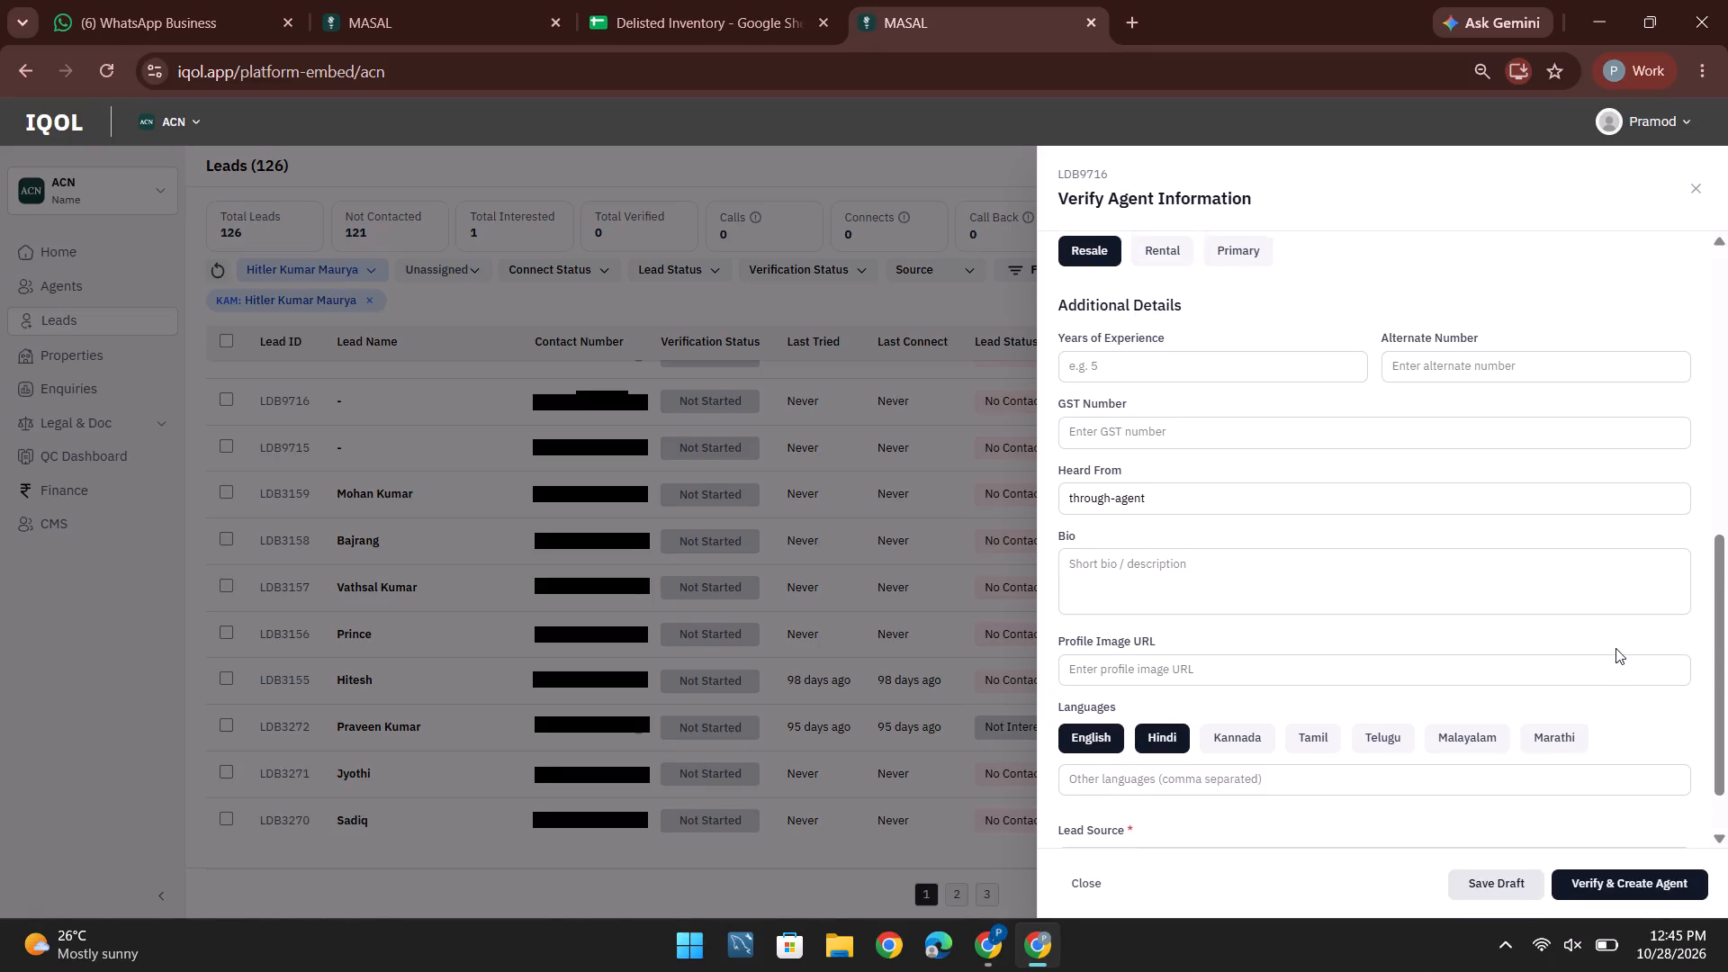
{"action": "scroll", "coordinate": [1615, 648], "scroll_direction": "up", "scroll_amount": 1}
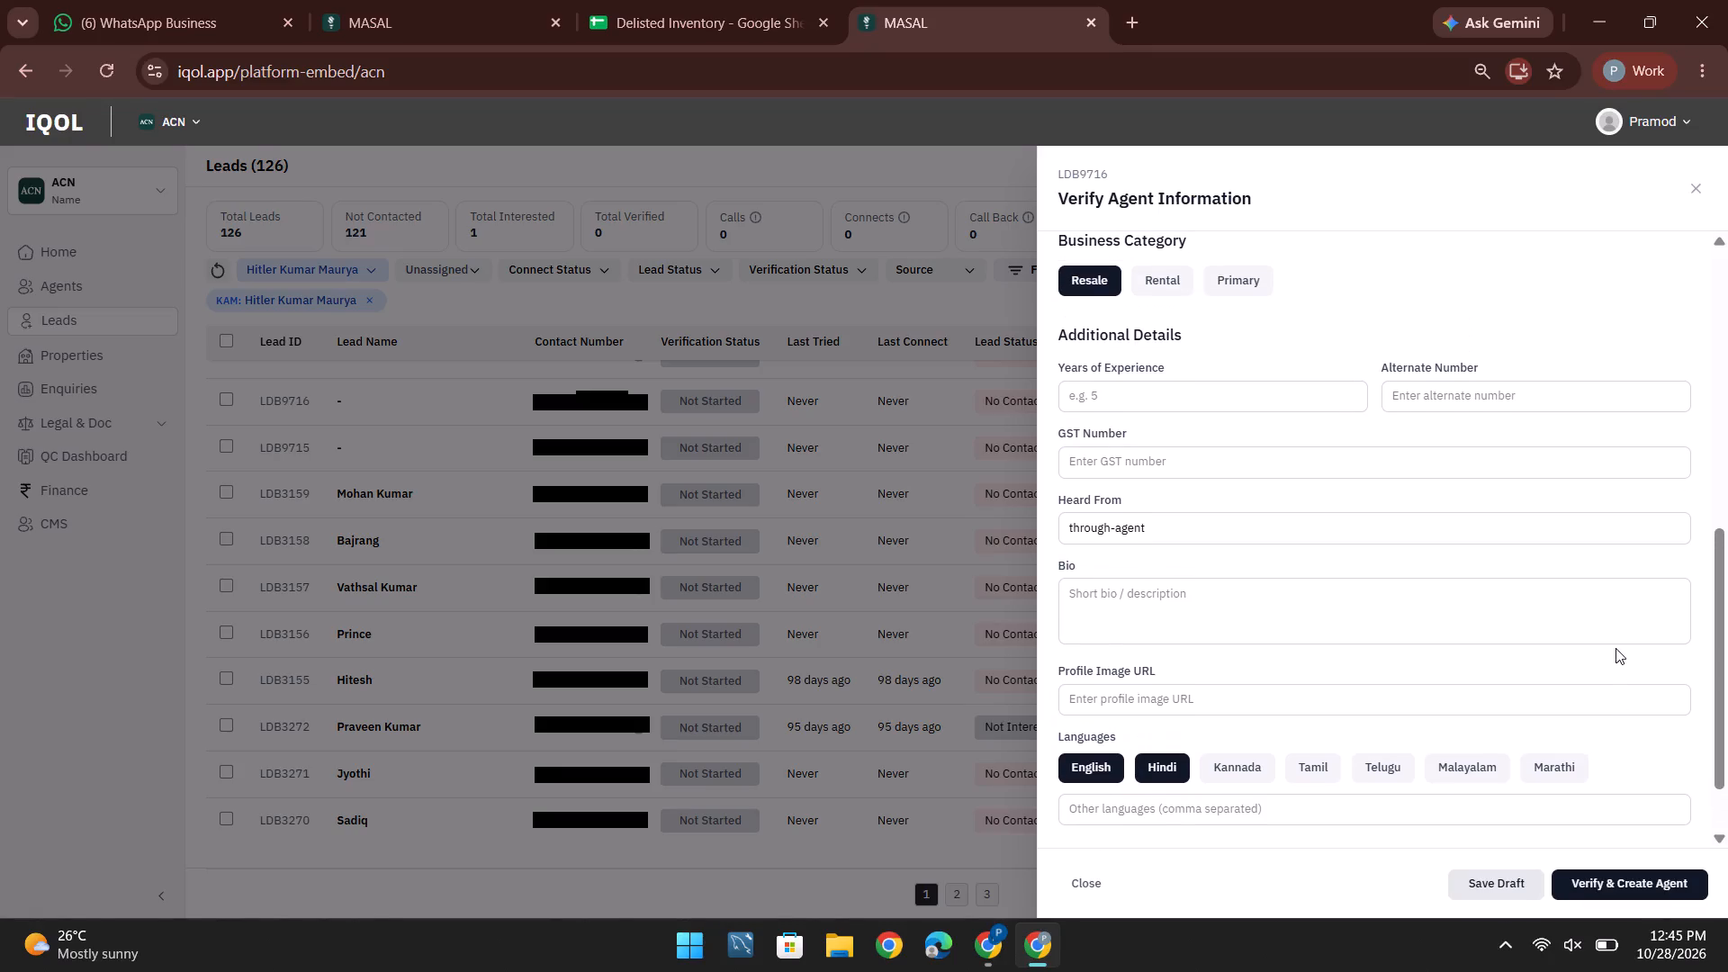
{"action": "scroll", "coordinate": [1615, 648], "scroll_direction": "up", "scroll_amount": 2}
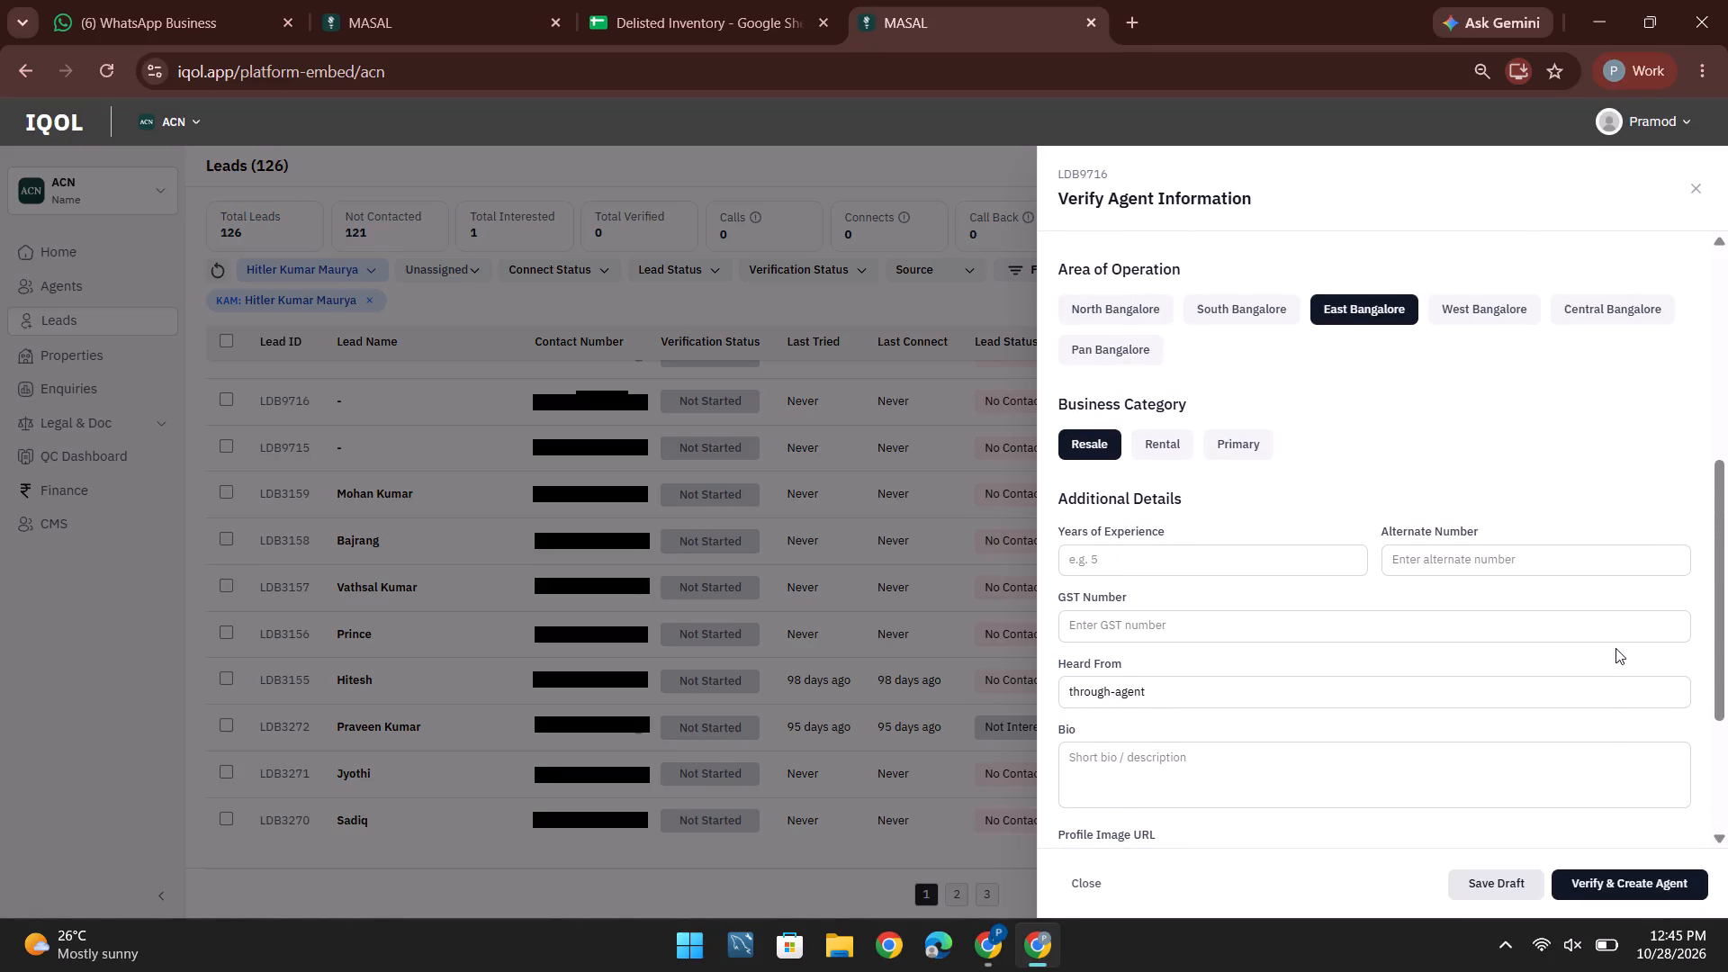
{"action": "scroll", "coordinate": [1615, 648], "scroll_direction": "up", "scroll_amount": 3}
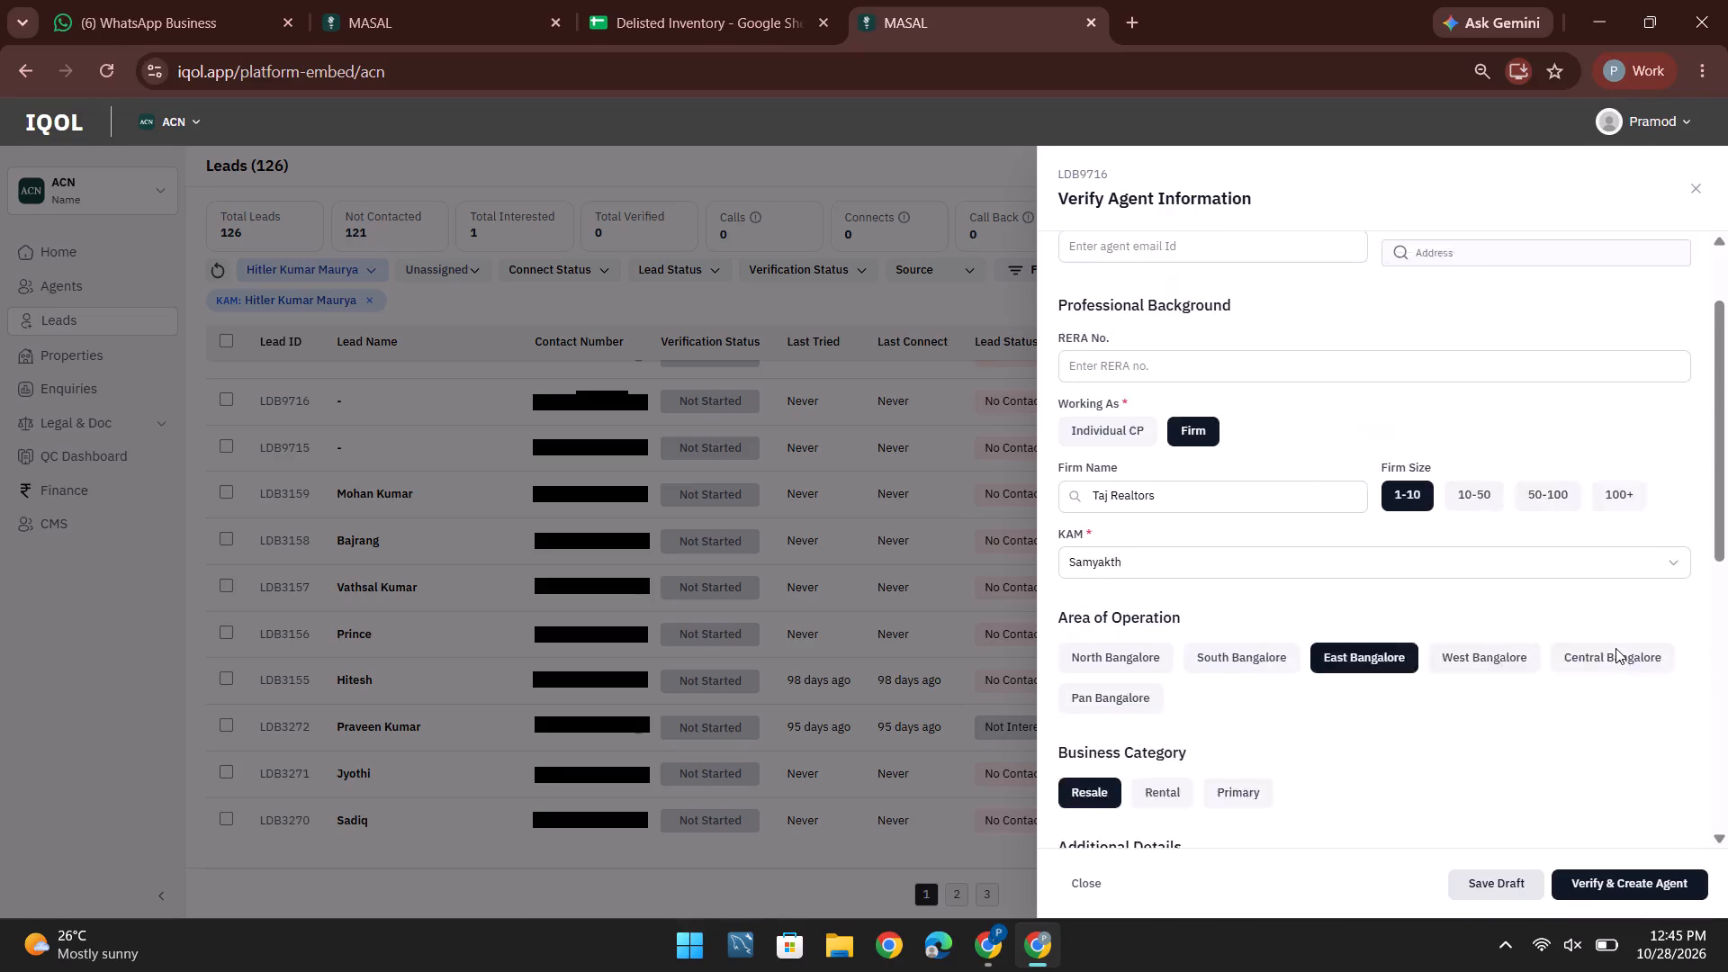
{"action": "scroll", "coordinate": [1615, 648], "scroll_direction": "up", "scroll_amount": 2}
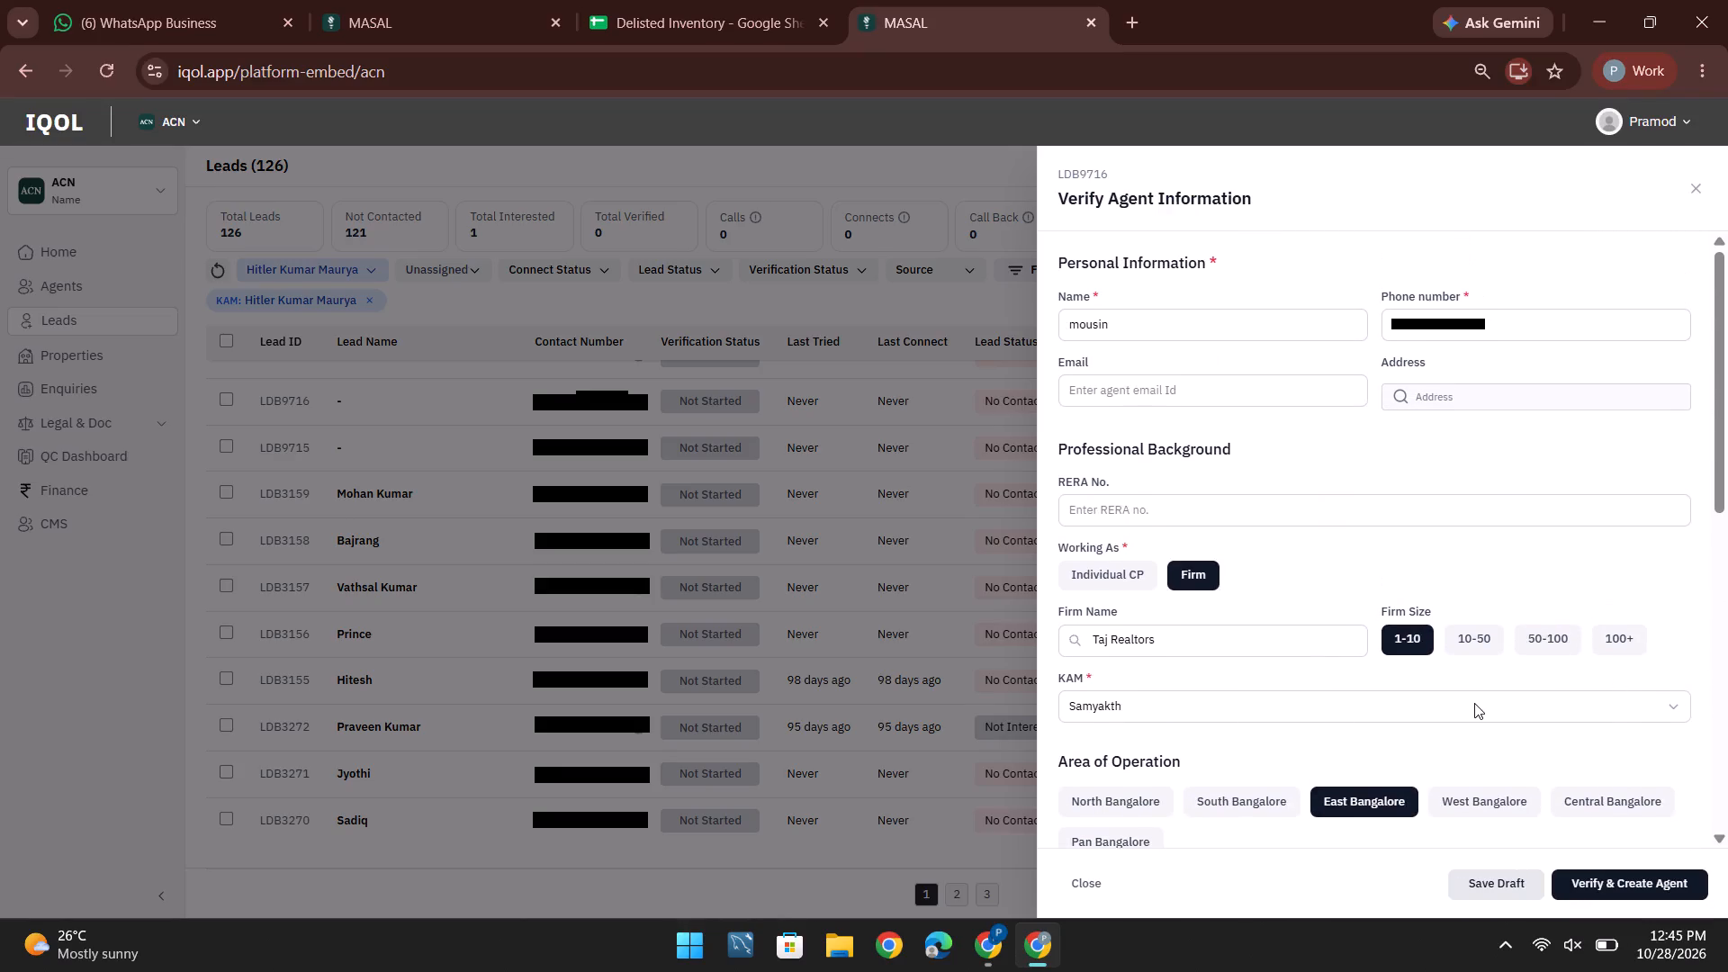
{"action": "left_click", "coordinate": [1474, 703]}
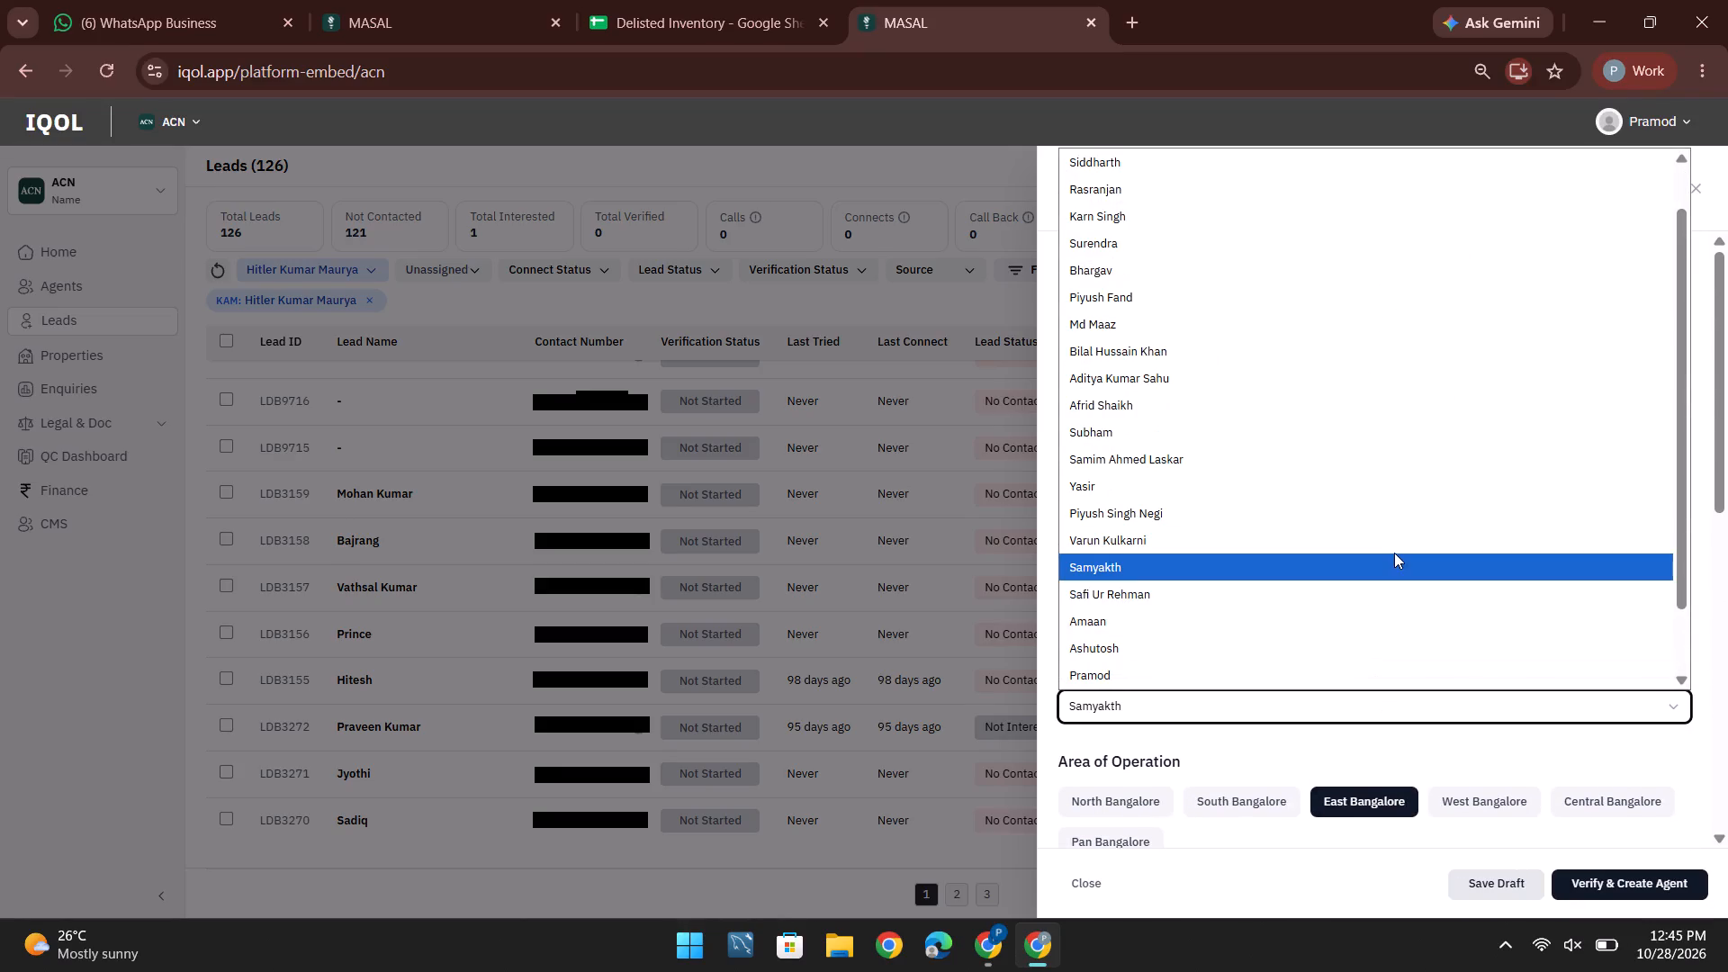
{"action": "scroll", "coordinate": [1394, 553], "scroll_direction": "up", "scroll_amount": 3}
{"action": "scroll", "coordinate": [1394, 553], "scroll_direction": "down", "scroll_amount": 2}
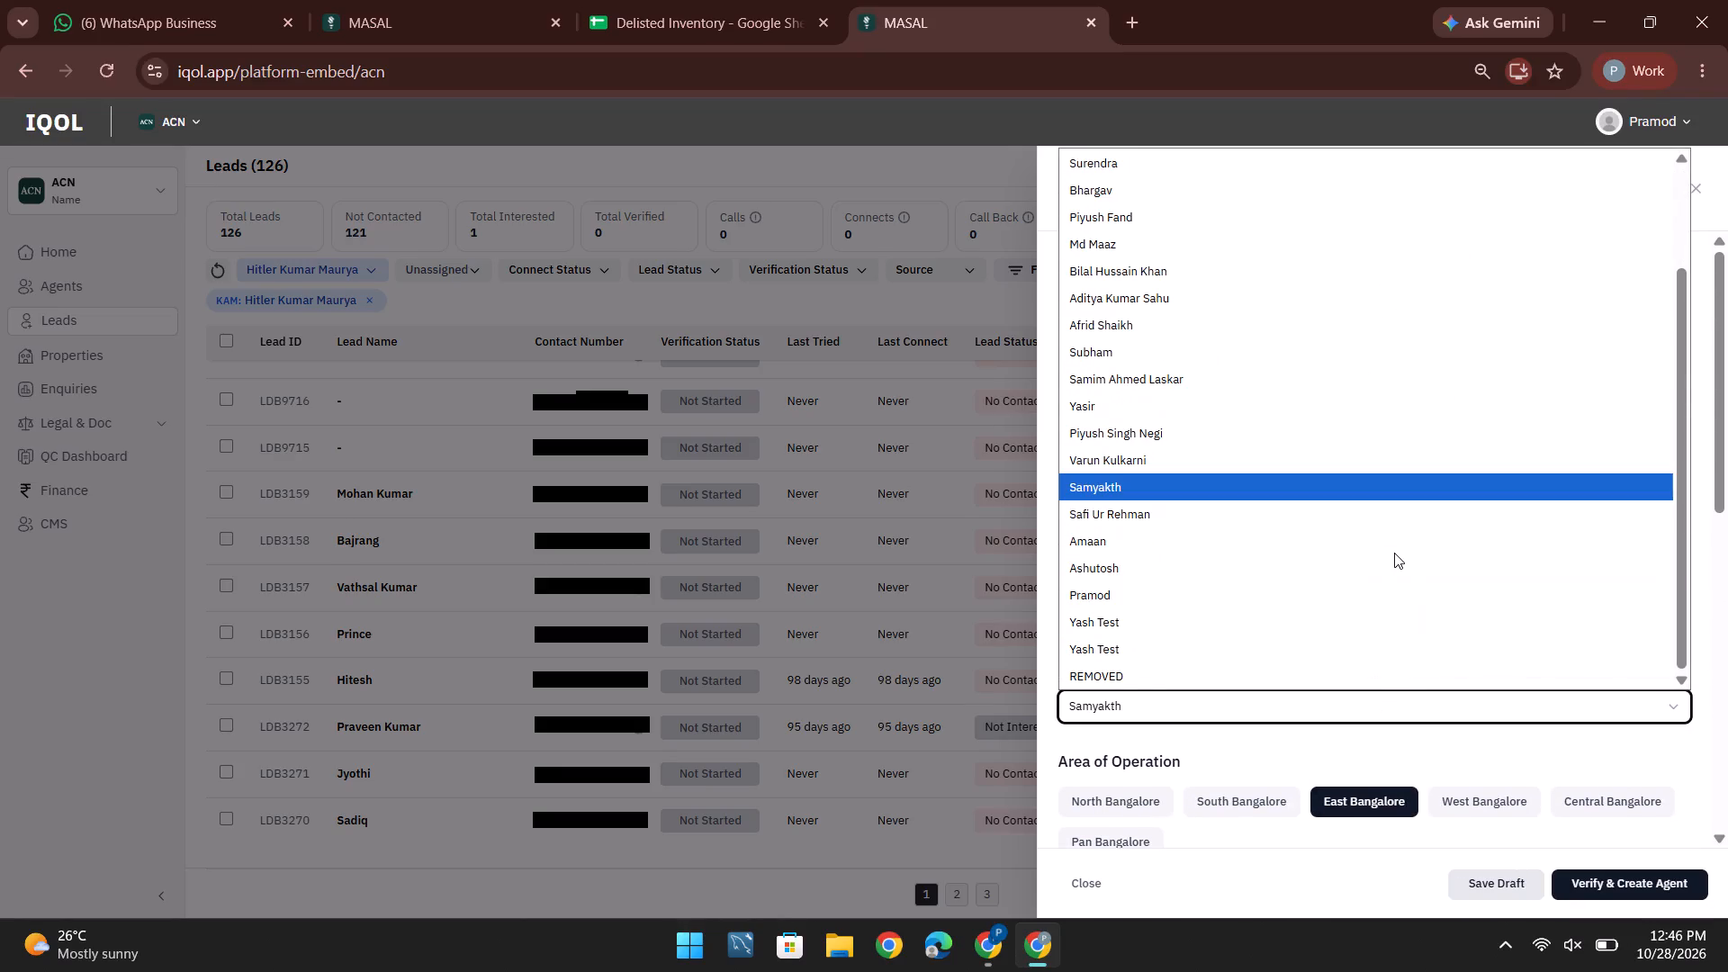
{"action": "left_click", "coordinate": [1250, 595]}
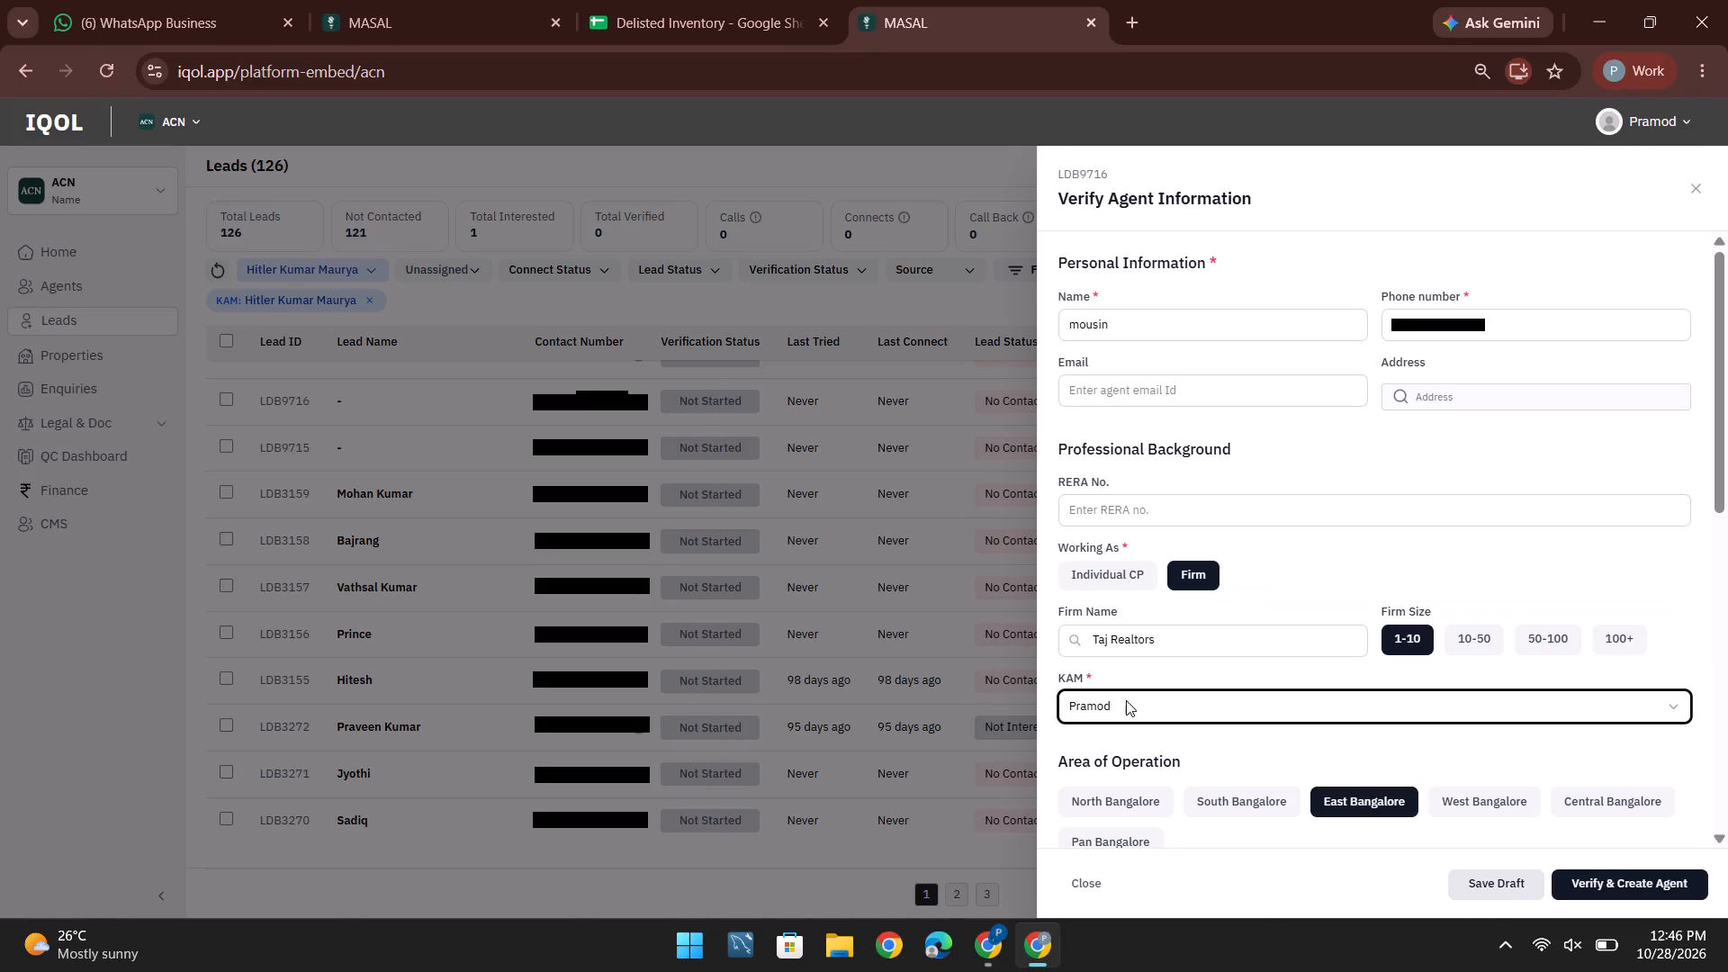
{"action": "left_click", "coordinate": [1591, 885]}
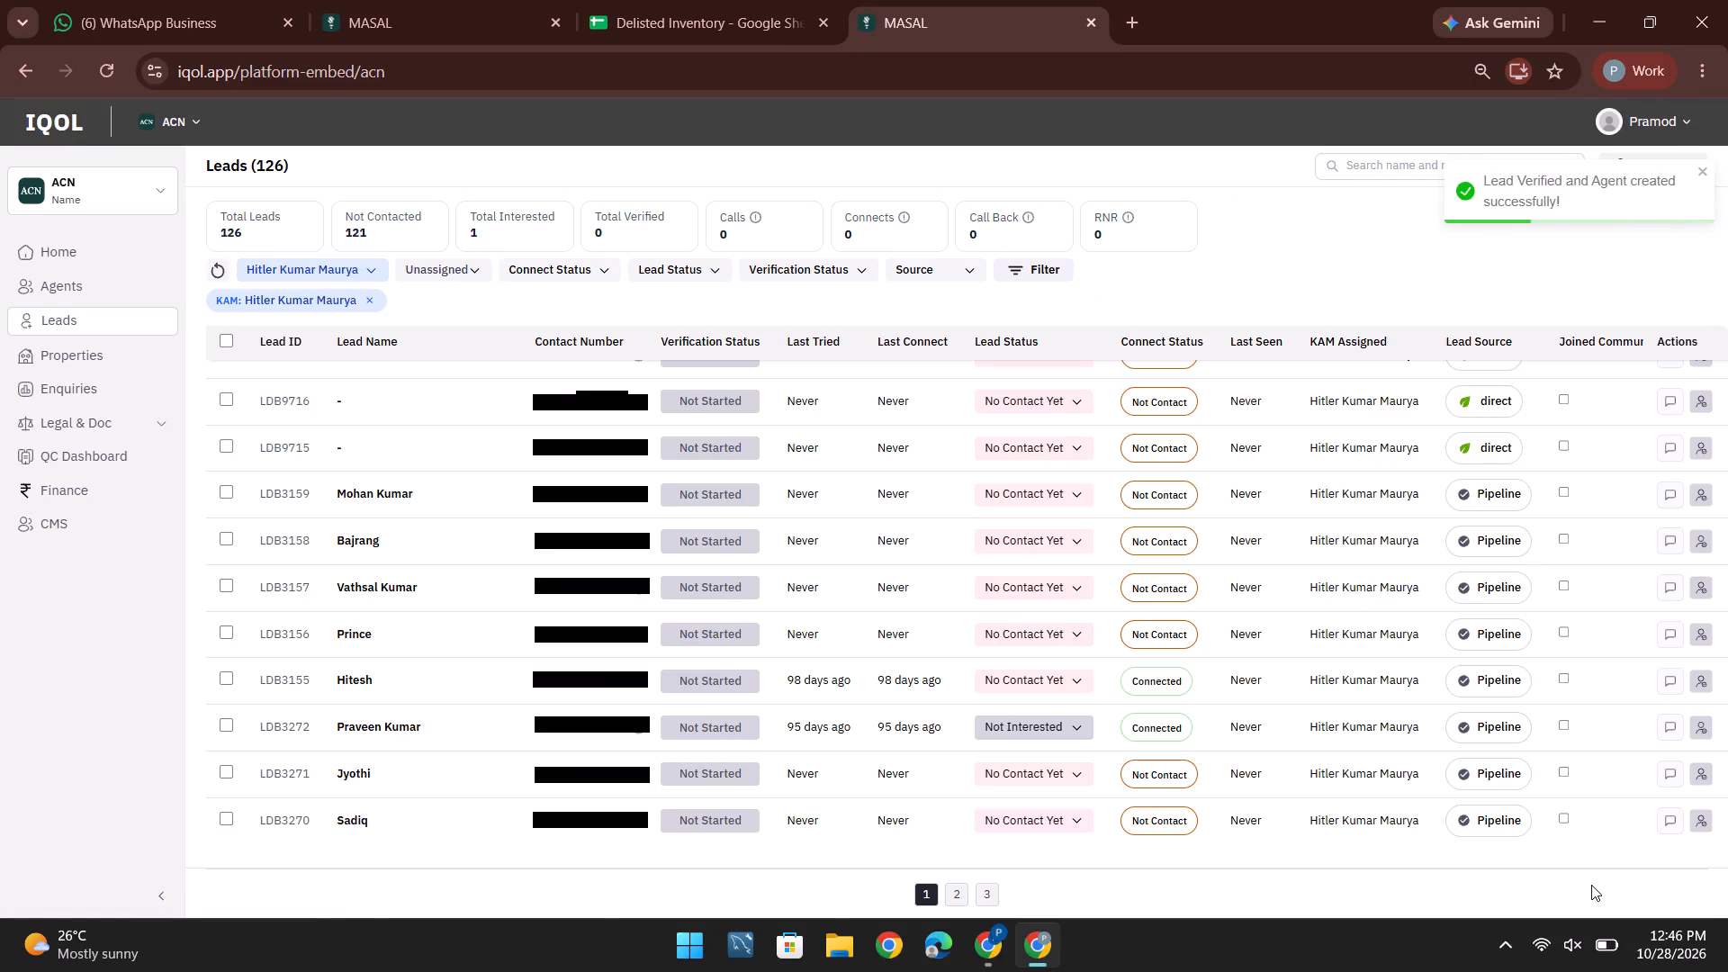
{"action": "left_click", "coordinate": [1591, 885]}
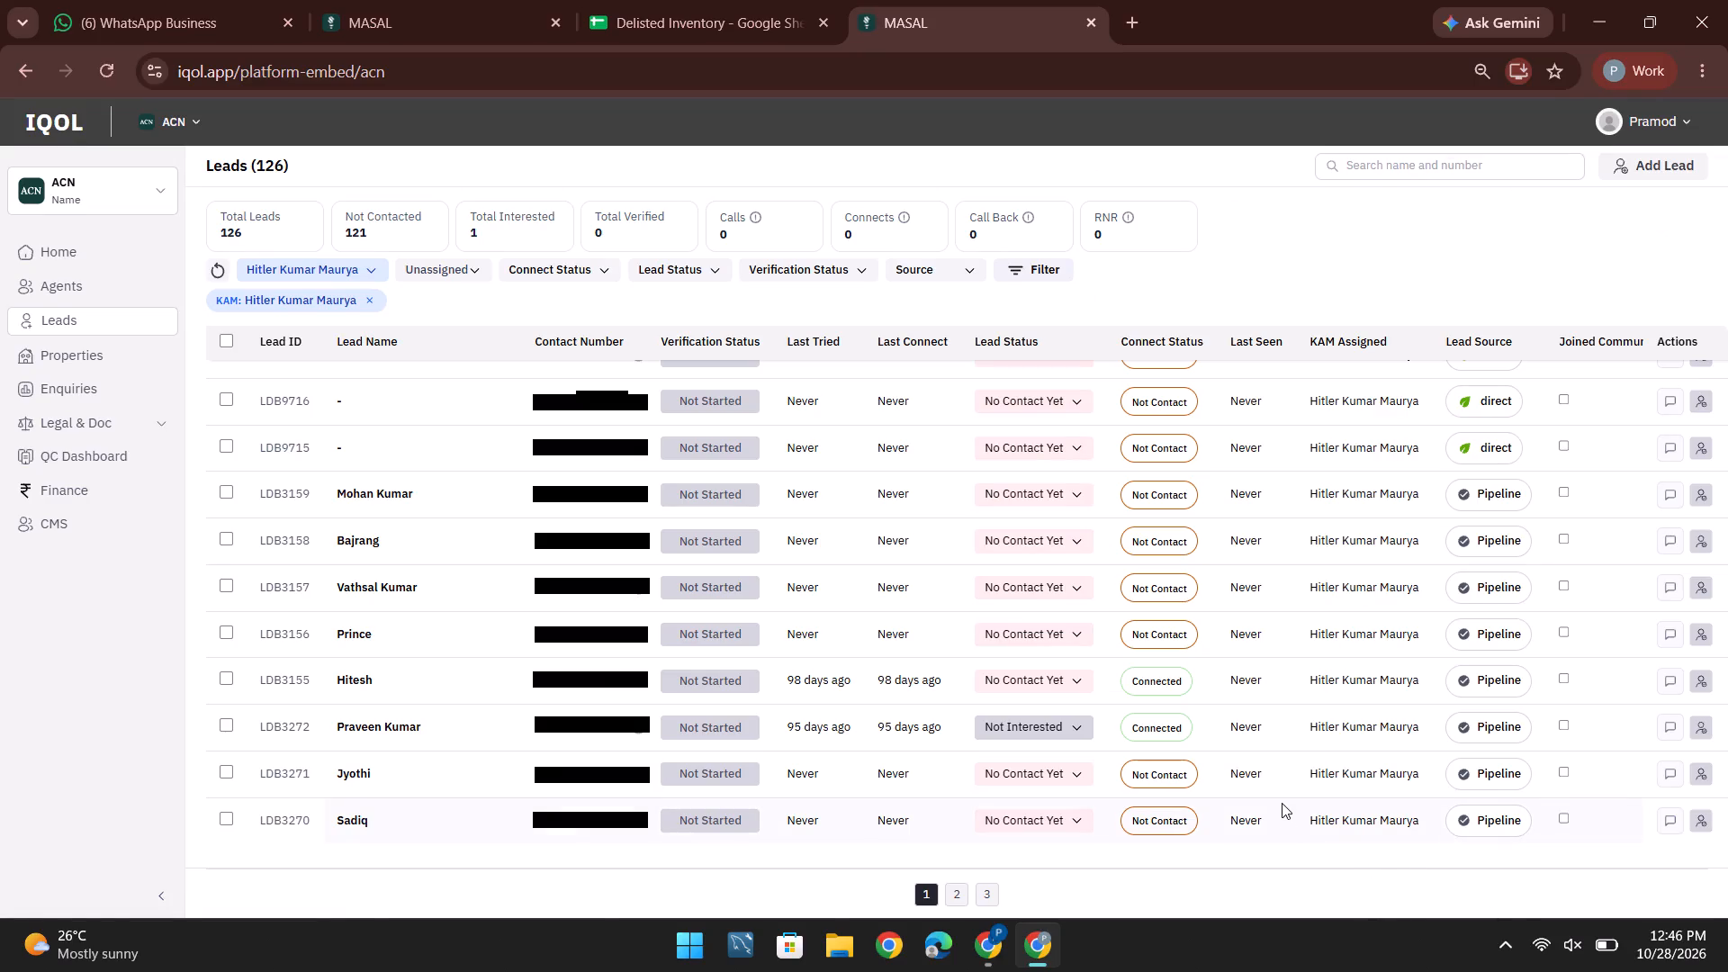
{"action": "scroll", "coordinate": [1282, 803], "scroll_direction": "down", "scroll_amount": 1}
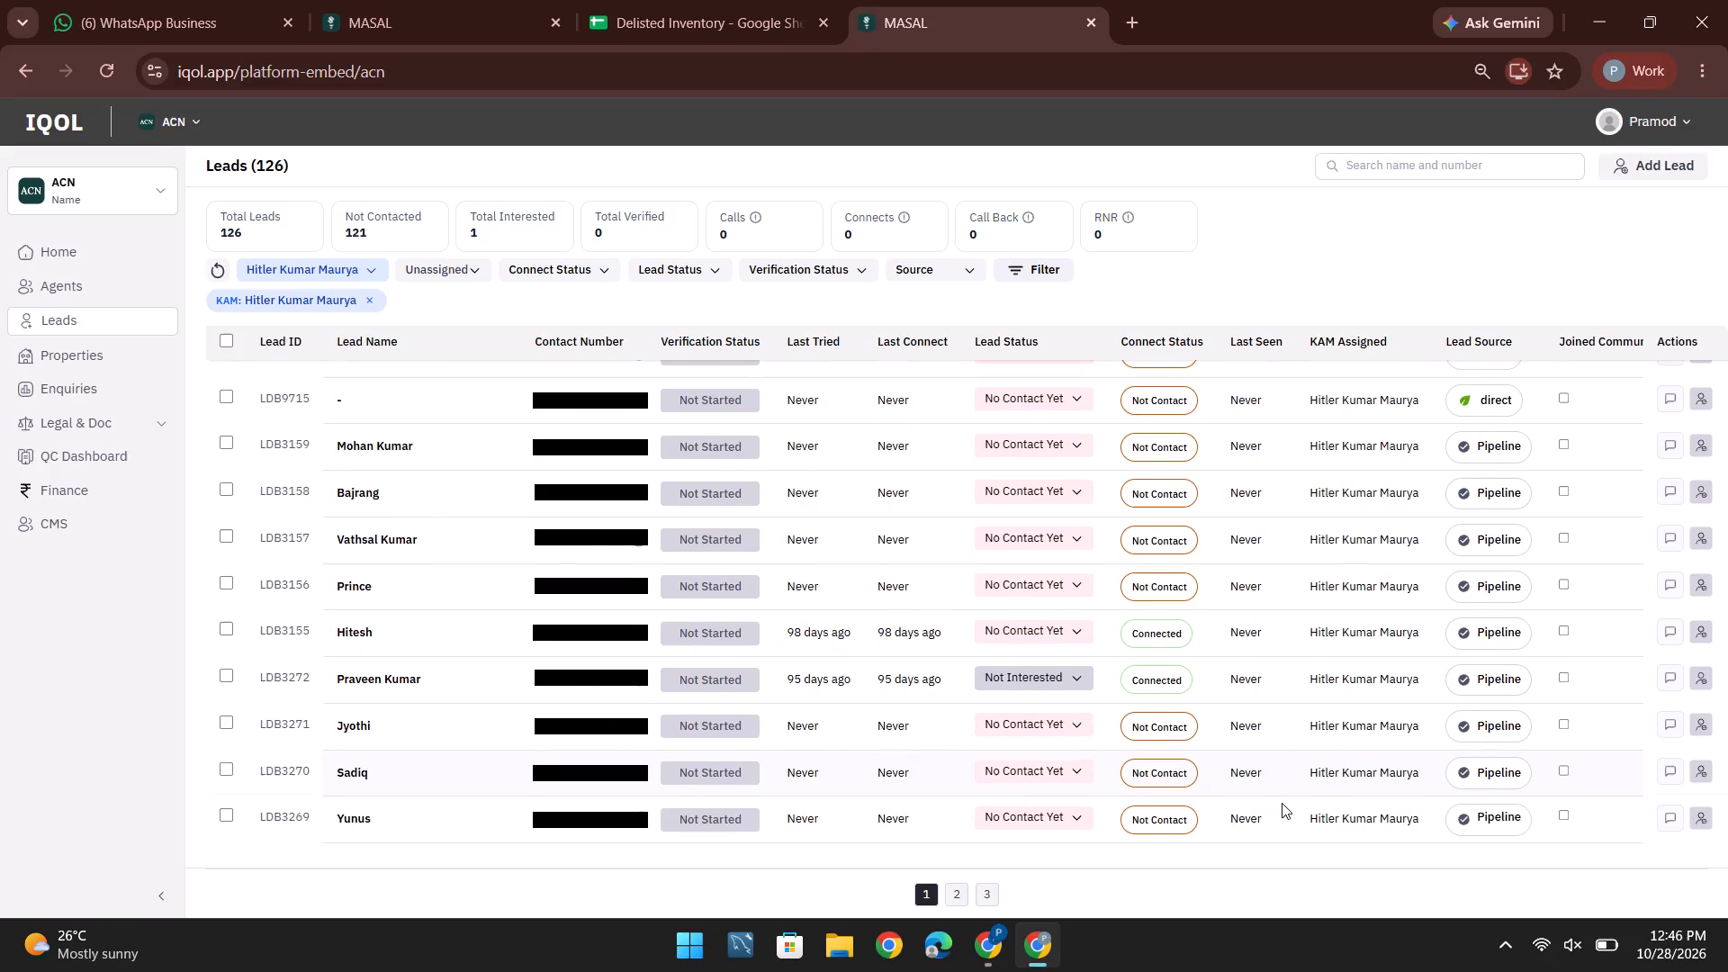
{"action": "left_click", "coordinate": [1656, 442]}
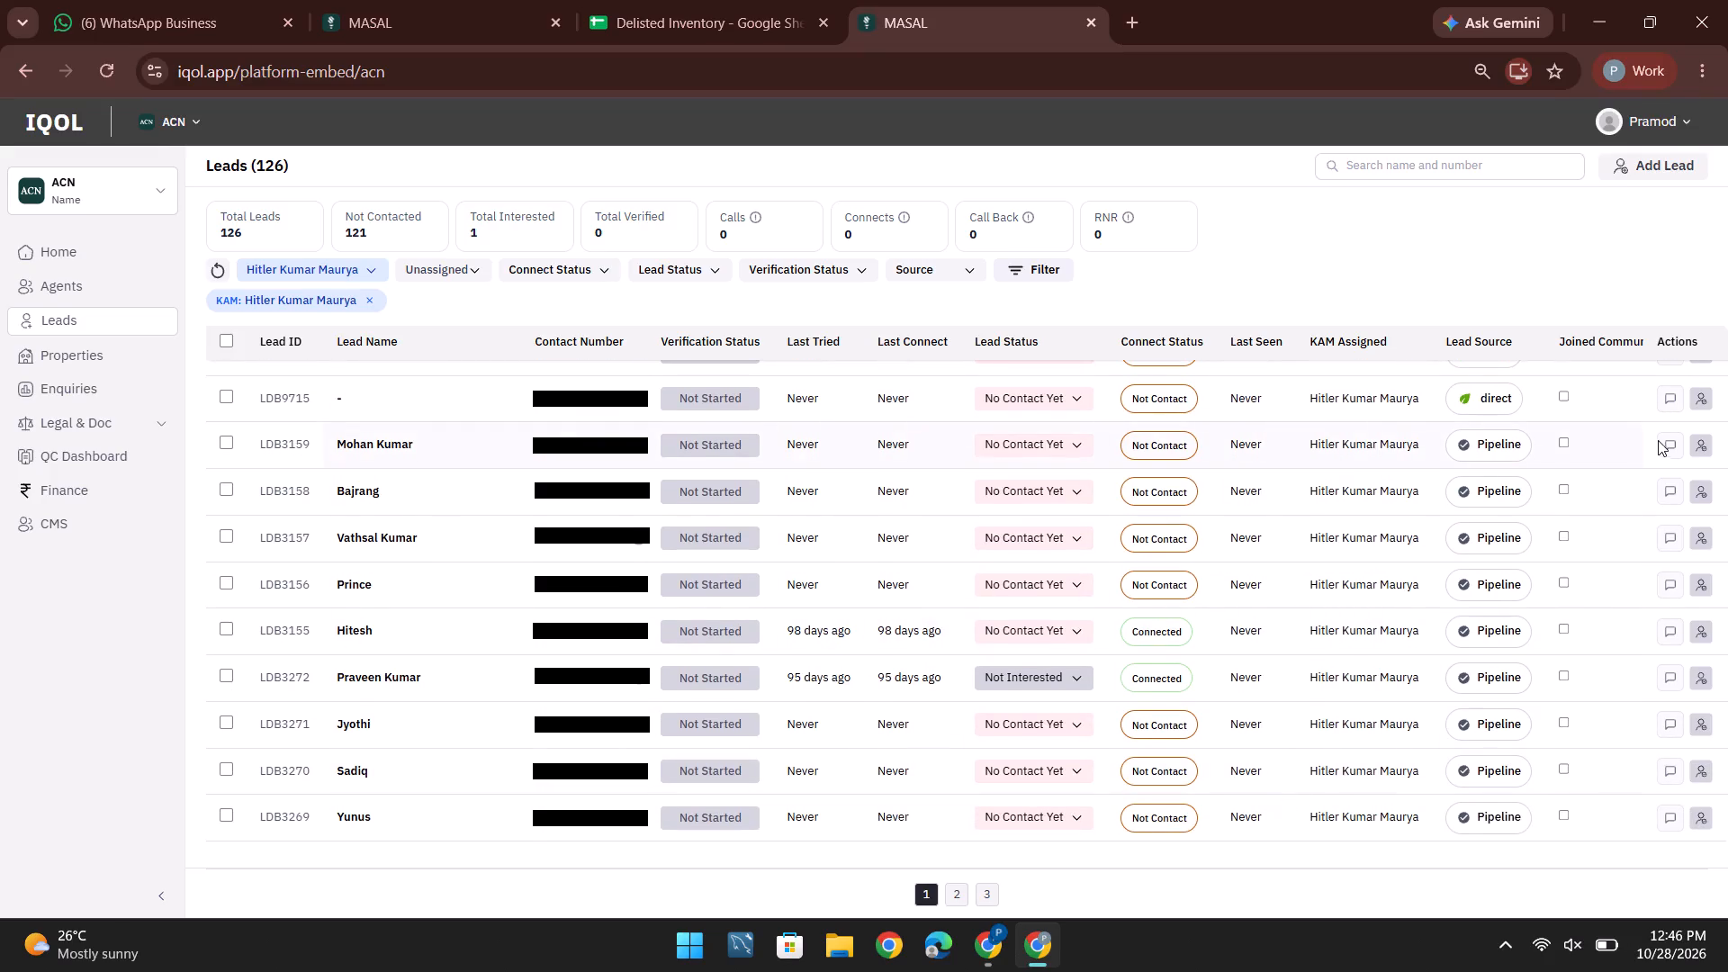
{"action": "left_click", "coordinate": [1677, 402]}
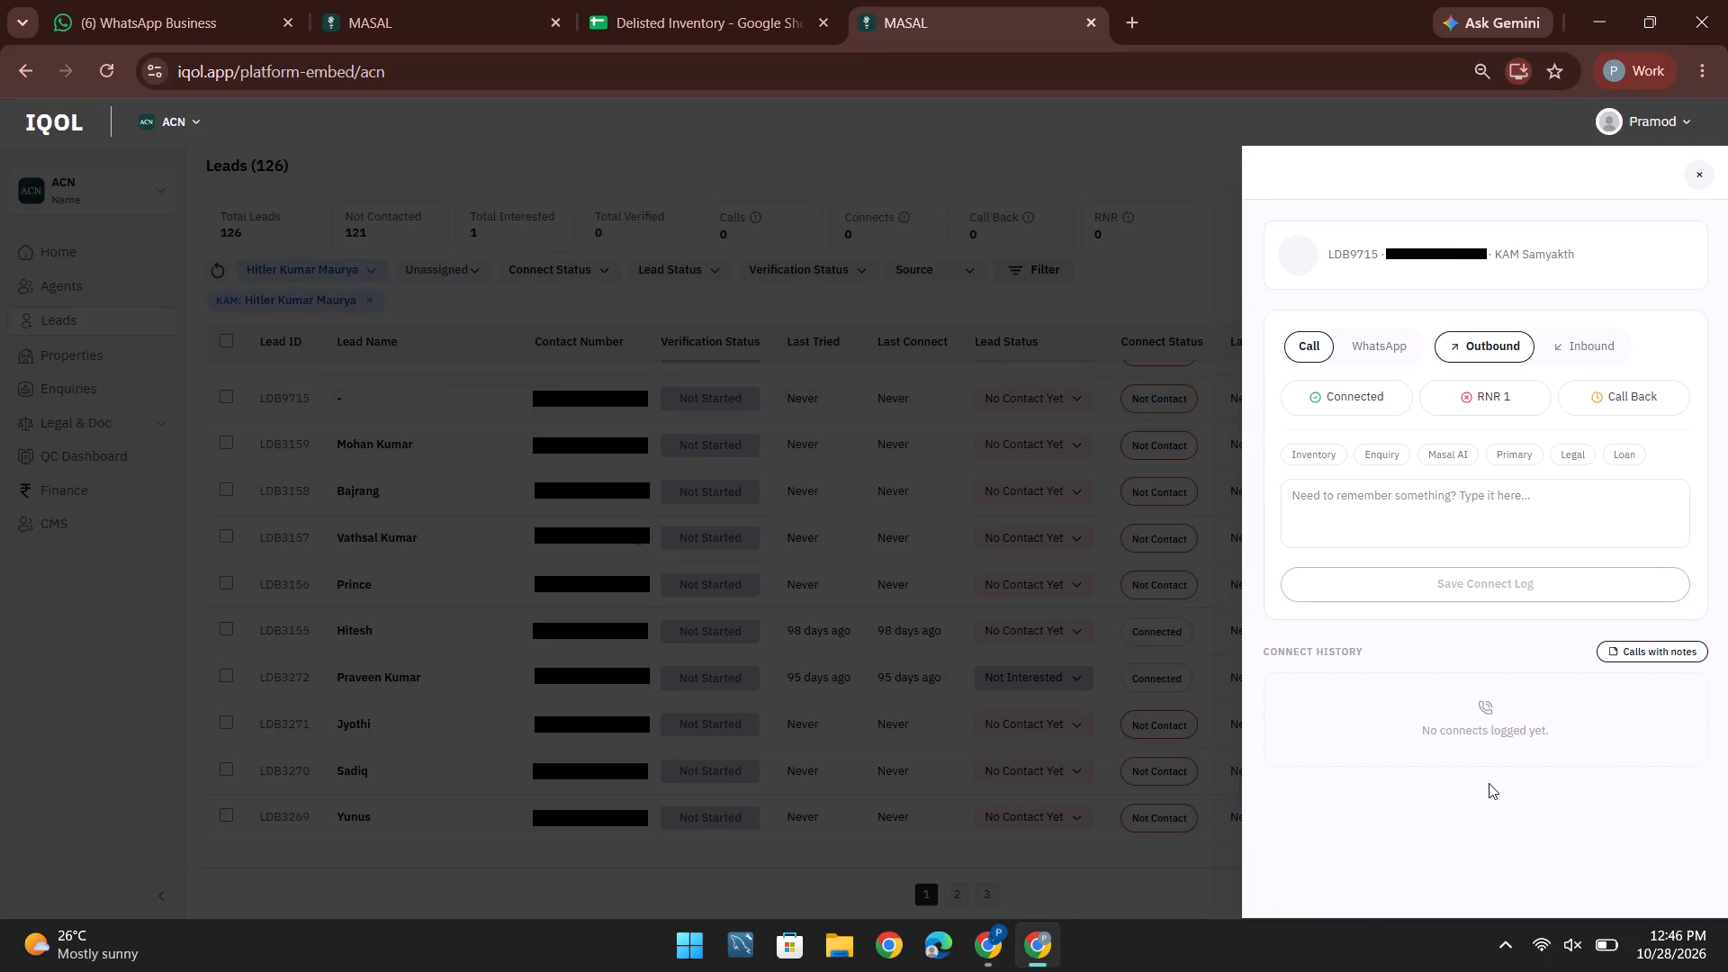
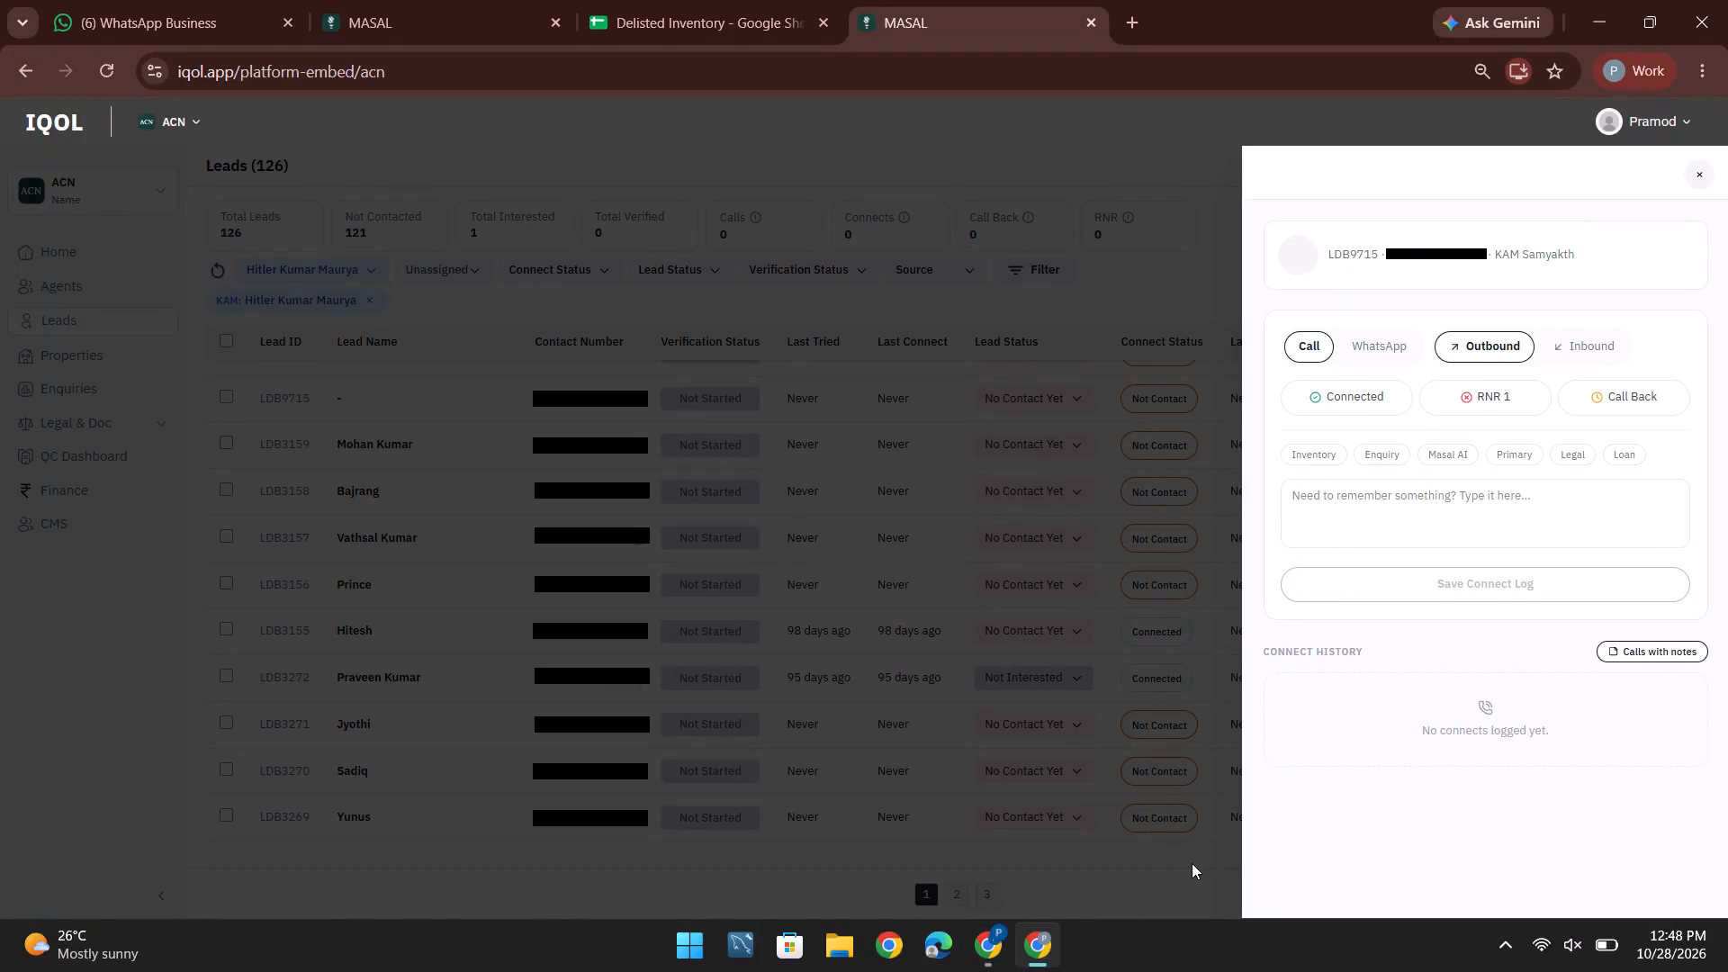
Show the hidden background app icons in the Windows system tray.
{"action": "left_click", "coordinate": [1491, 940]}
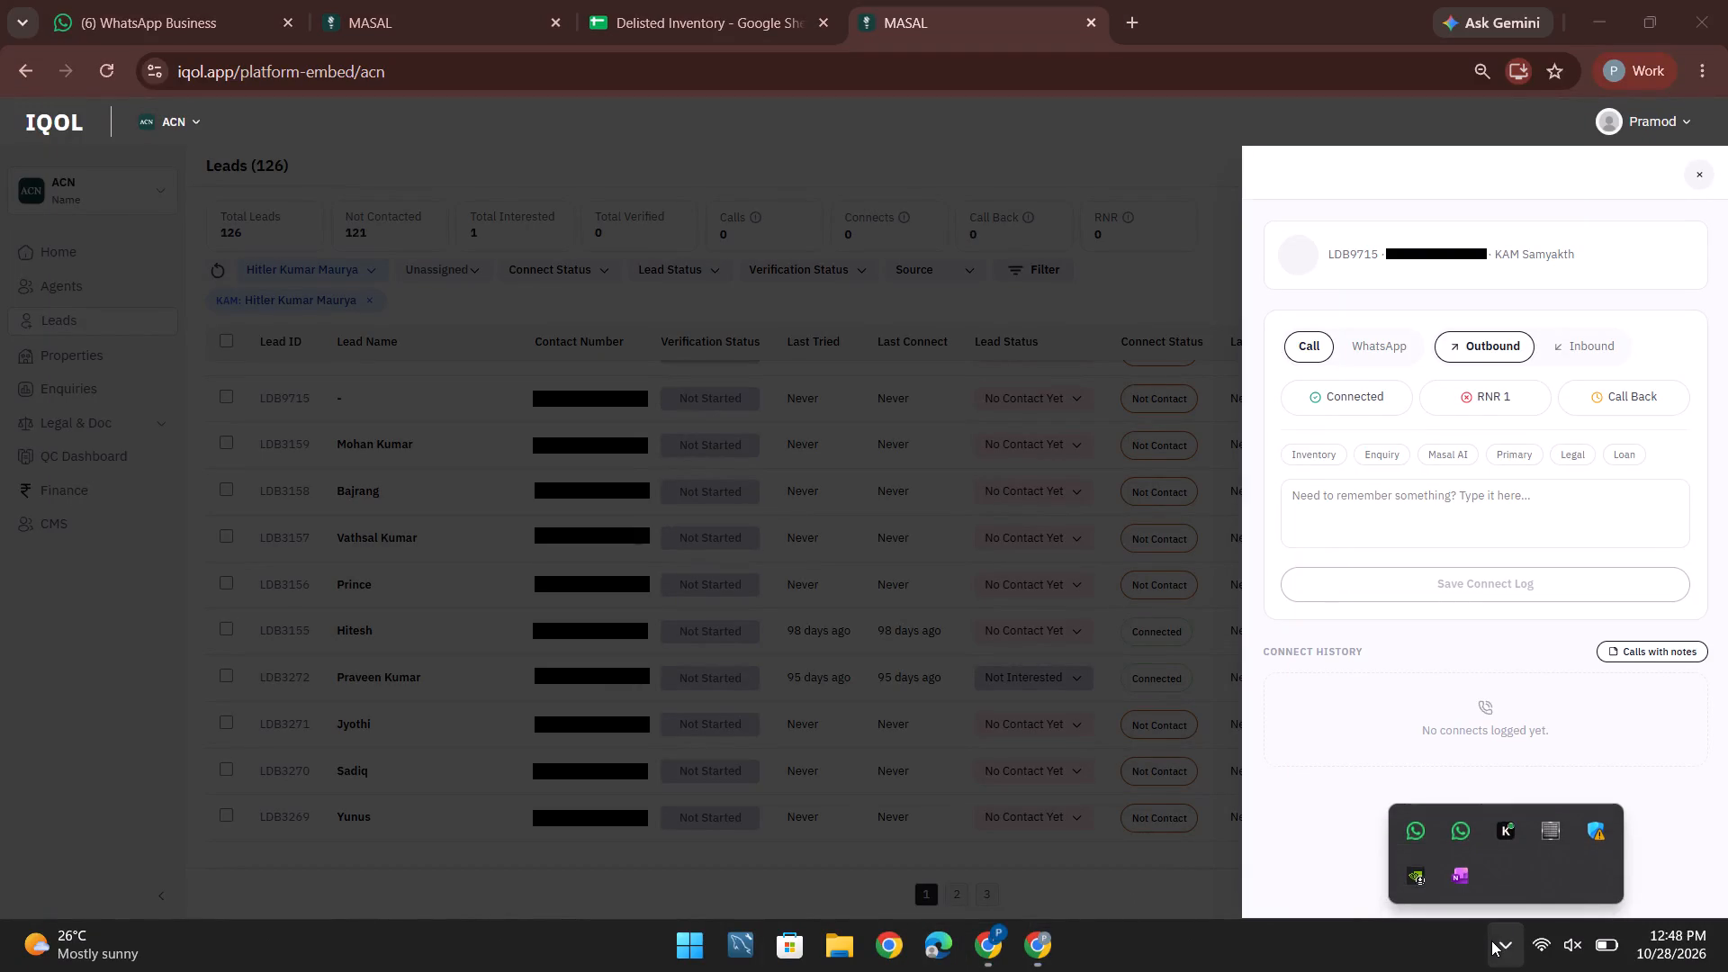
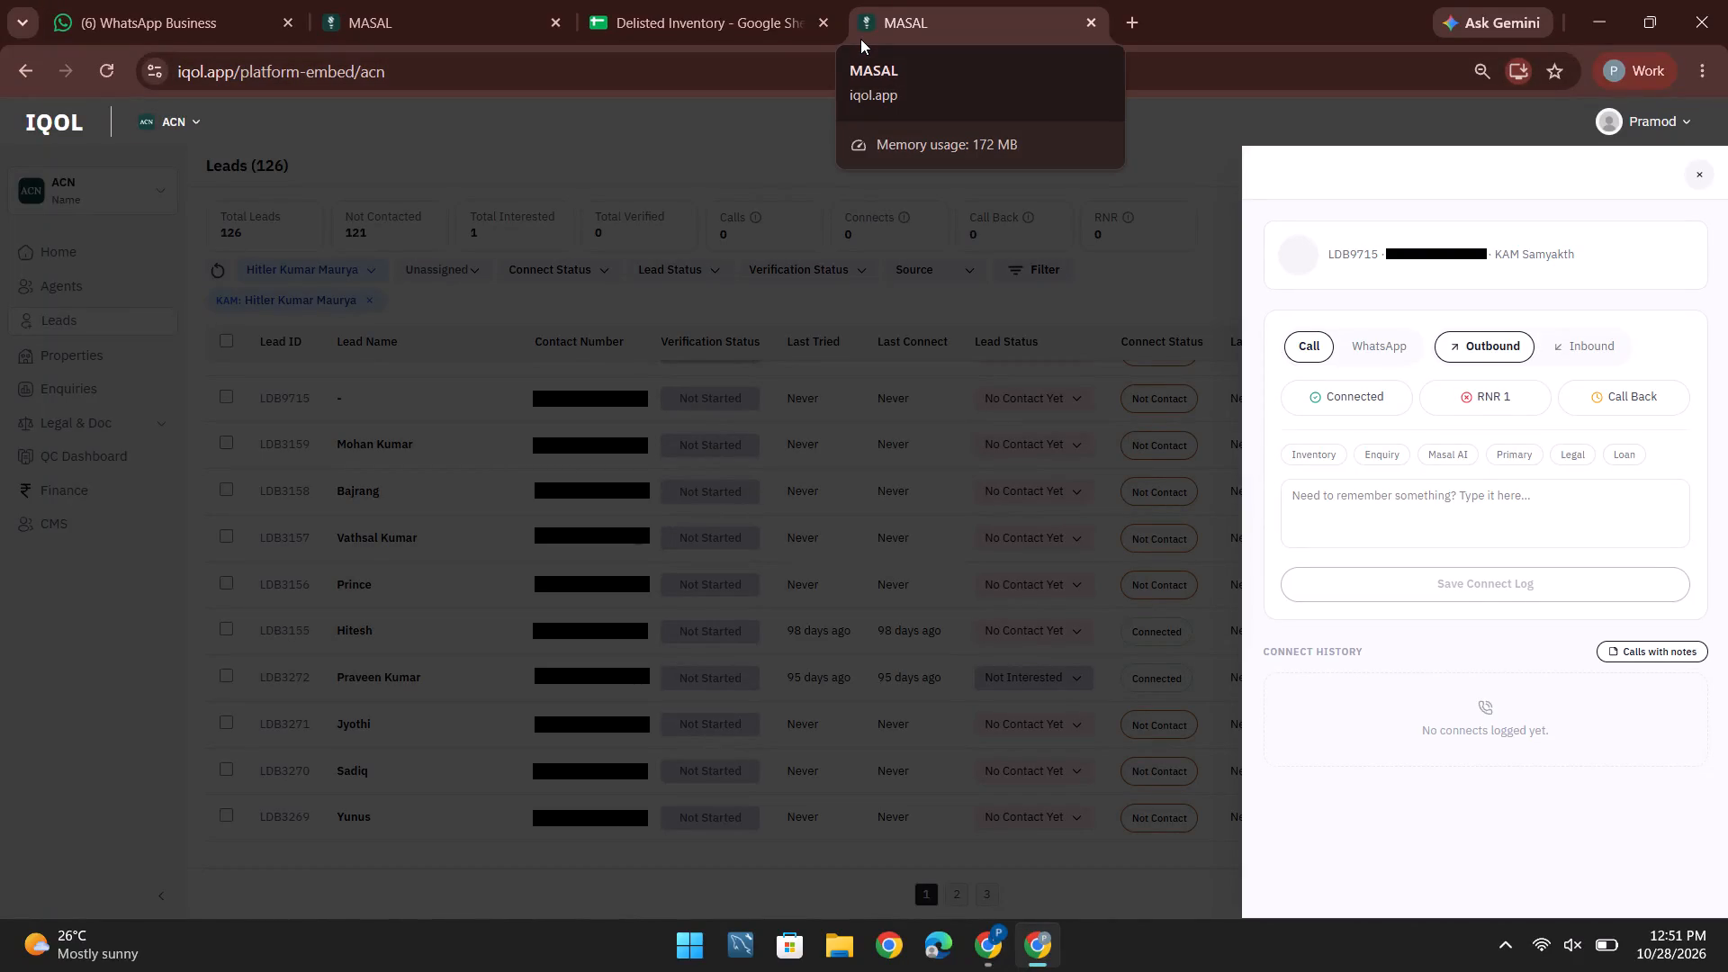
Switch to the Delisted Inventory spreadsheet and look through the Kam Name assignments across all the de-listed property rows.
{"action": "left_click", "coordinate": [738, 44]}
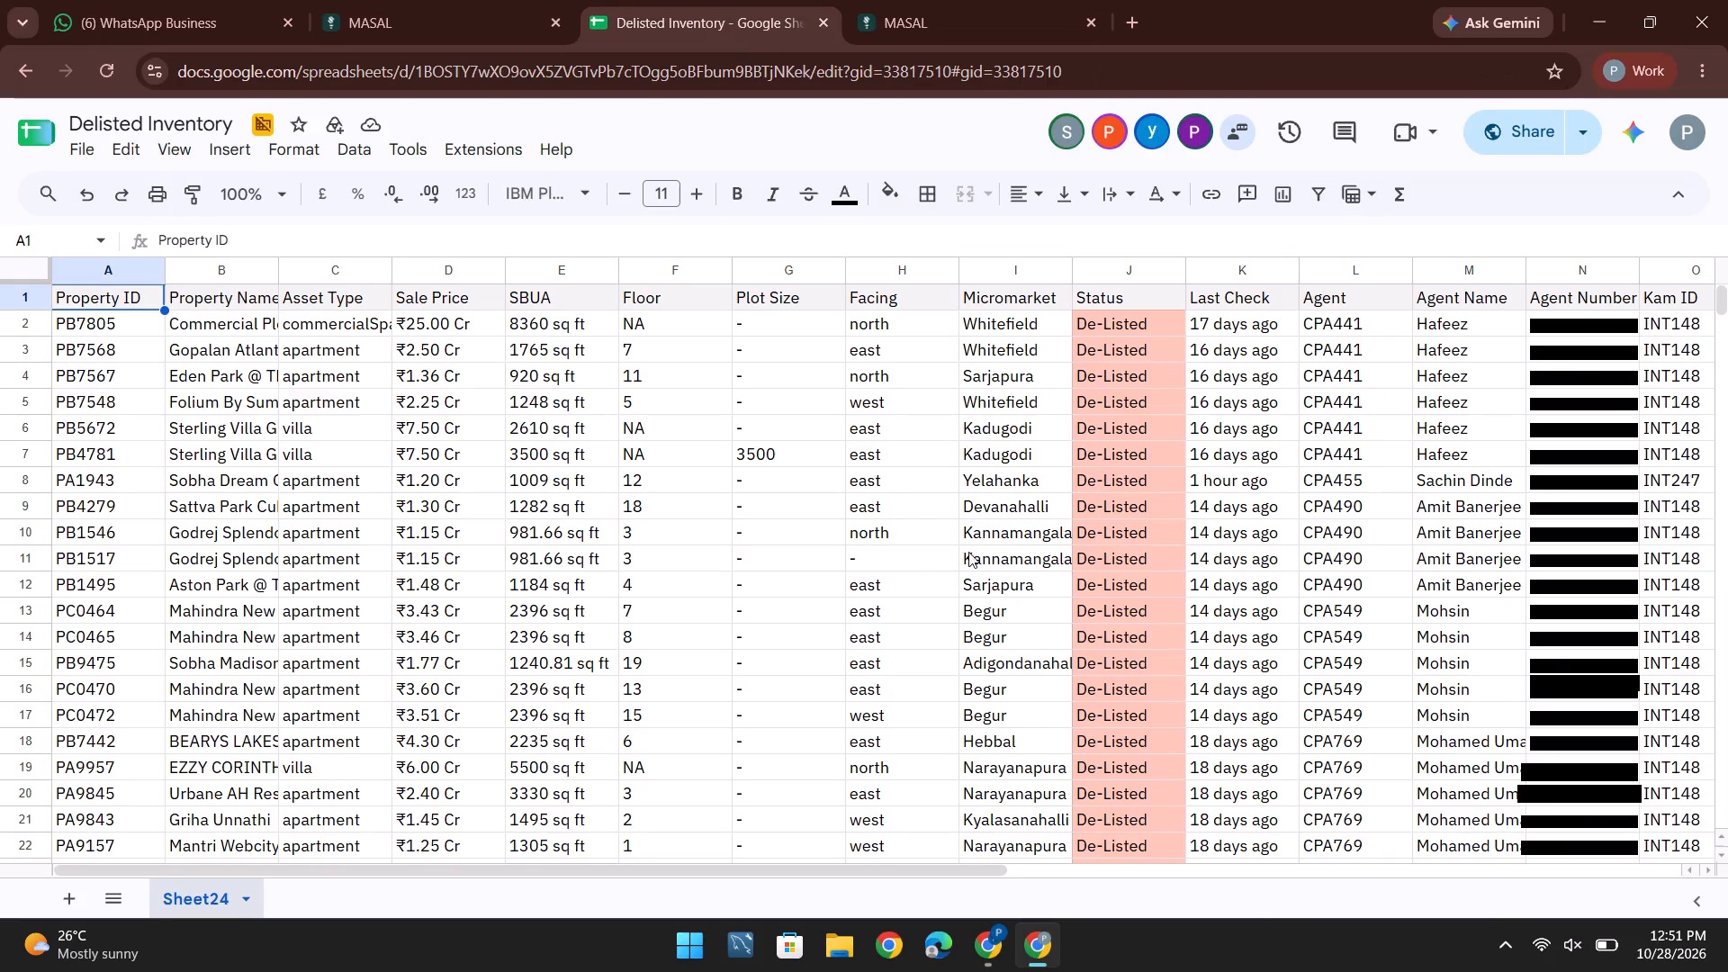
{"action": "scroll", "coordinate": [1301, 489], "scroll_direction": "left", "scroll_amount": 3}
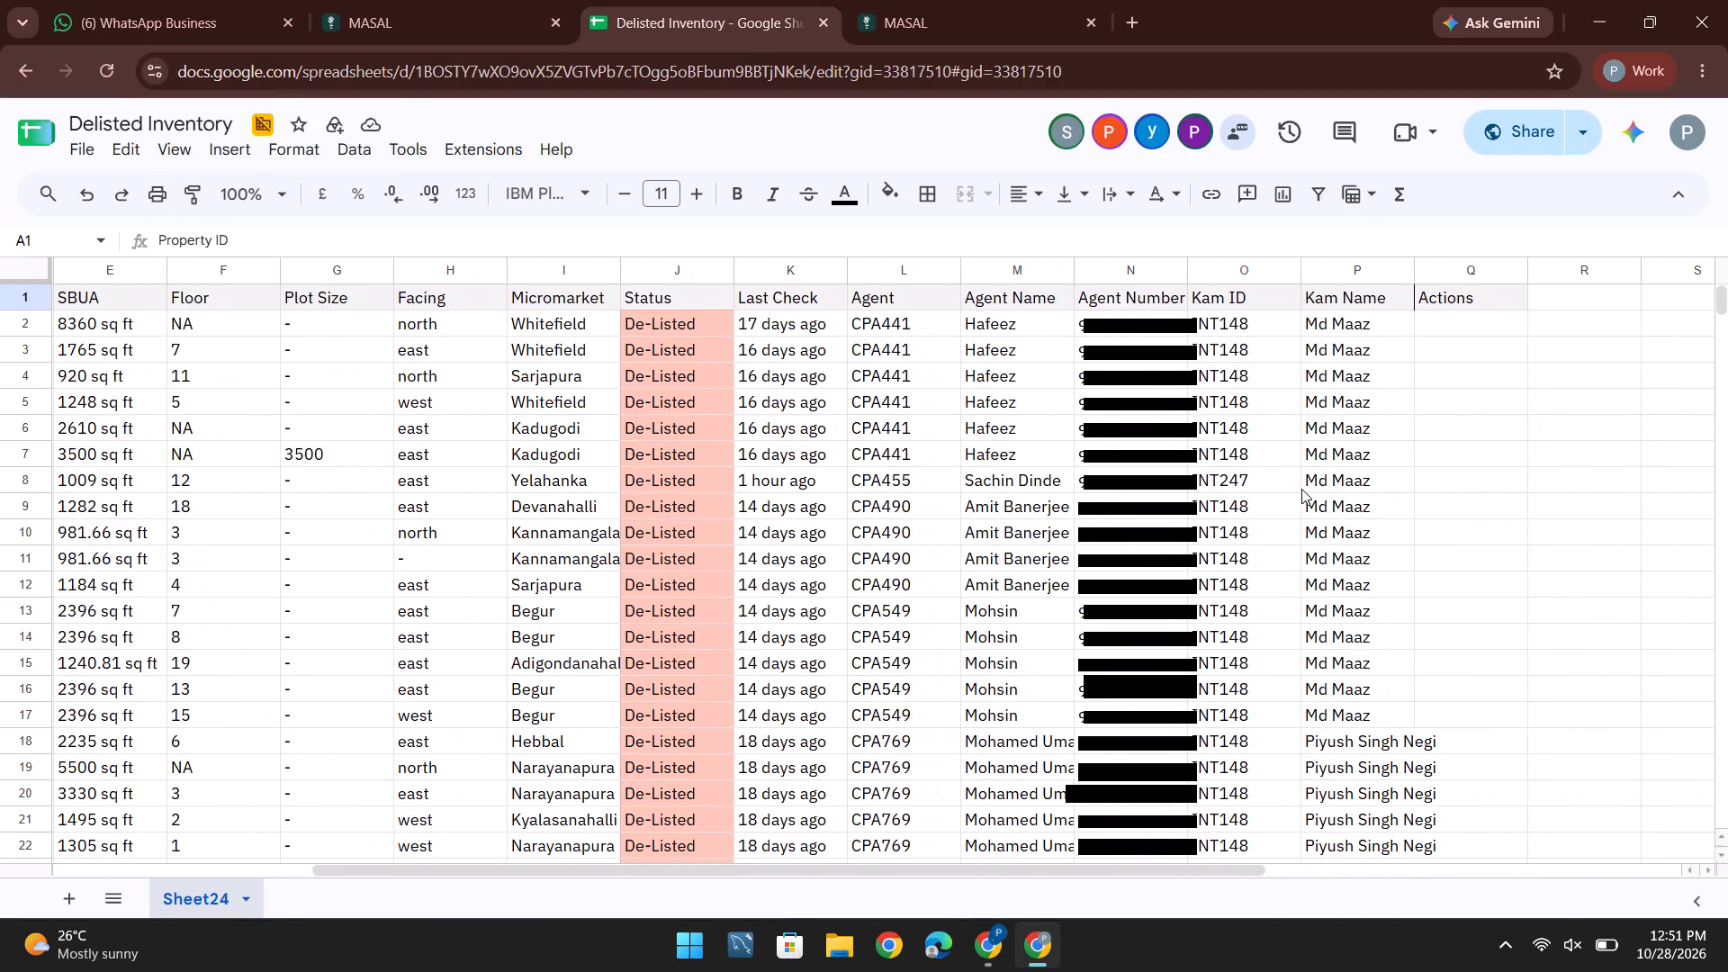
{"action": "scroll", "coordinate": [1471, 481], "scroll_direction": "down", "scroll_amount": 3}
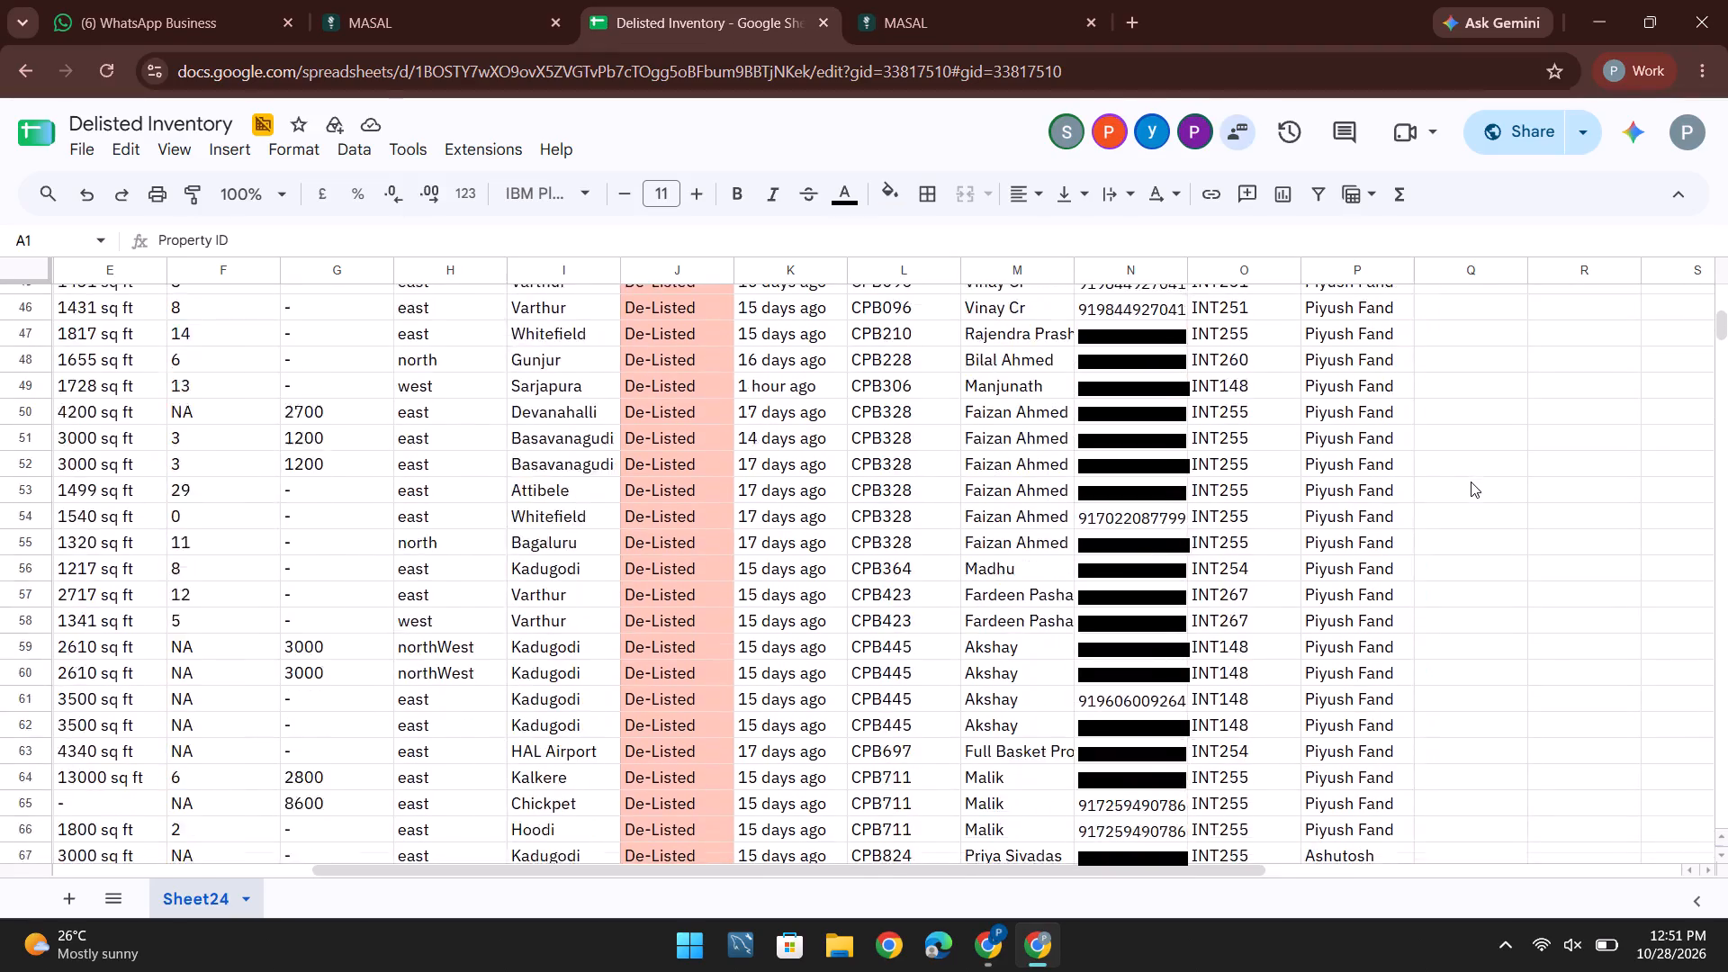
{"action": "scroll", "coordinate": [1471, 481], "scroll_direction": "down", "scroll_amount": 5}
{"action": "scroll", "coordinate": [1471, 481], "scroll_direction": "left", "scroll_amount": 3}
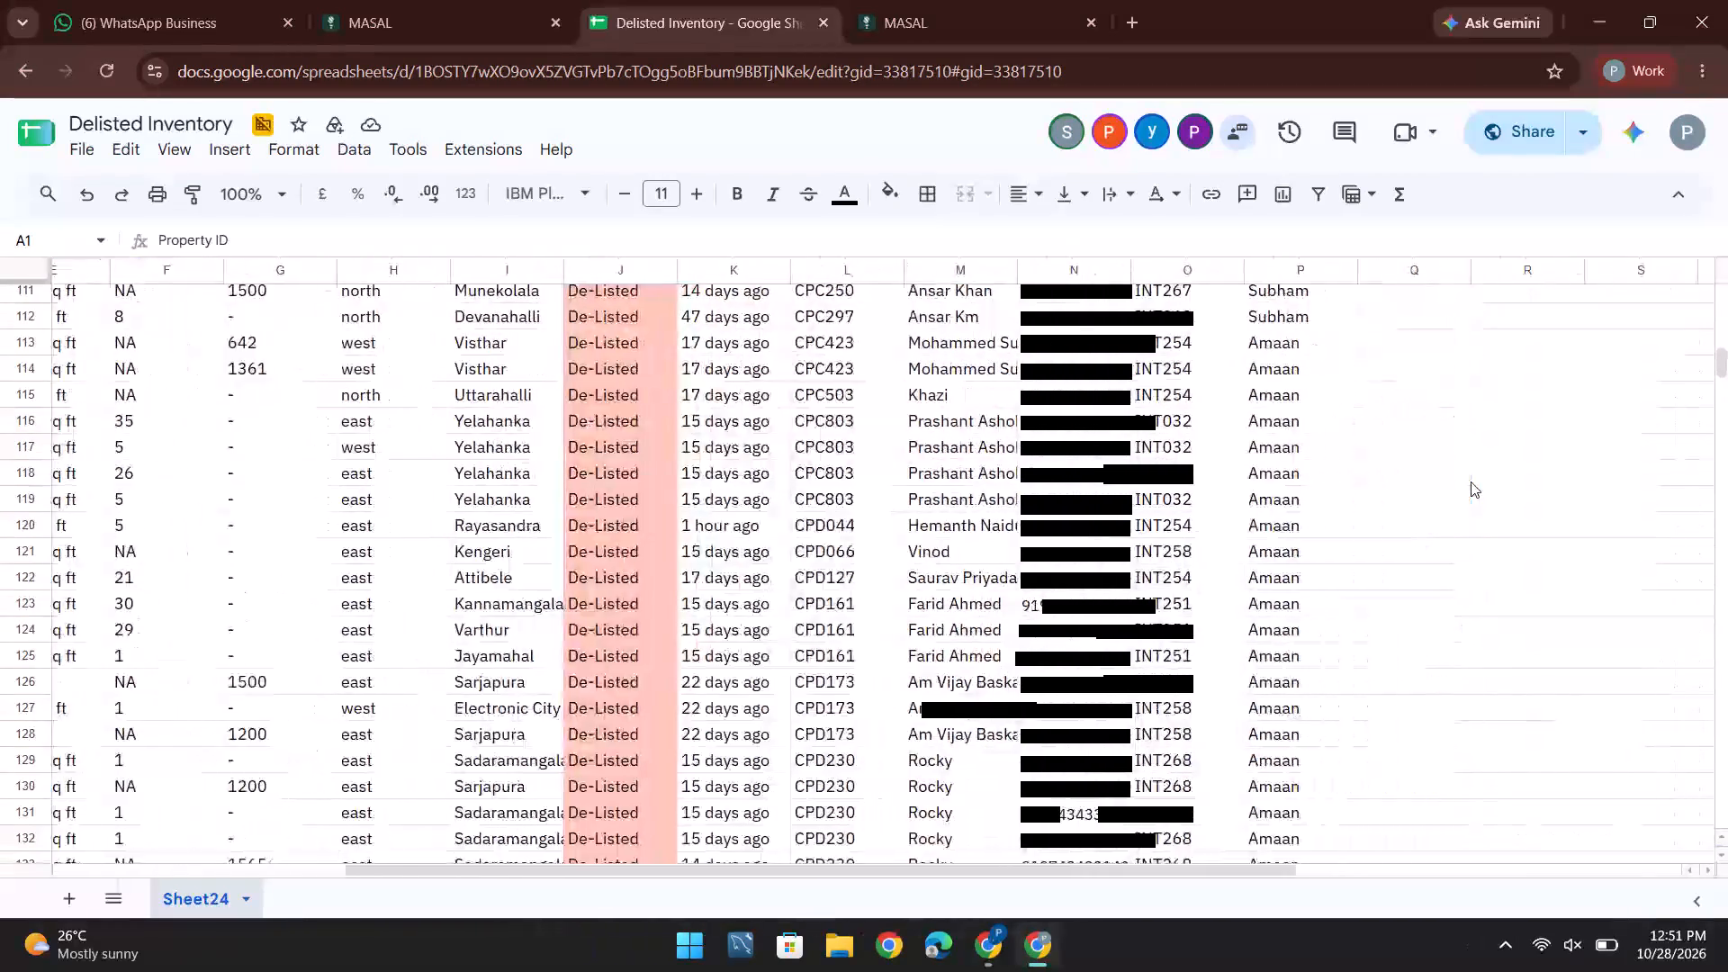
{"action": "scroll", "coordinate": [1471, 481], "scroll_direction": "down", "scroll_amount": 4}
{"action": "scroll", "coordinate": [1471, 481], "scroll_direction": "up", "scroll_amount": 2}
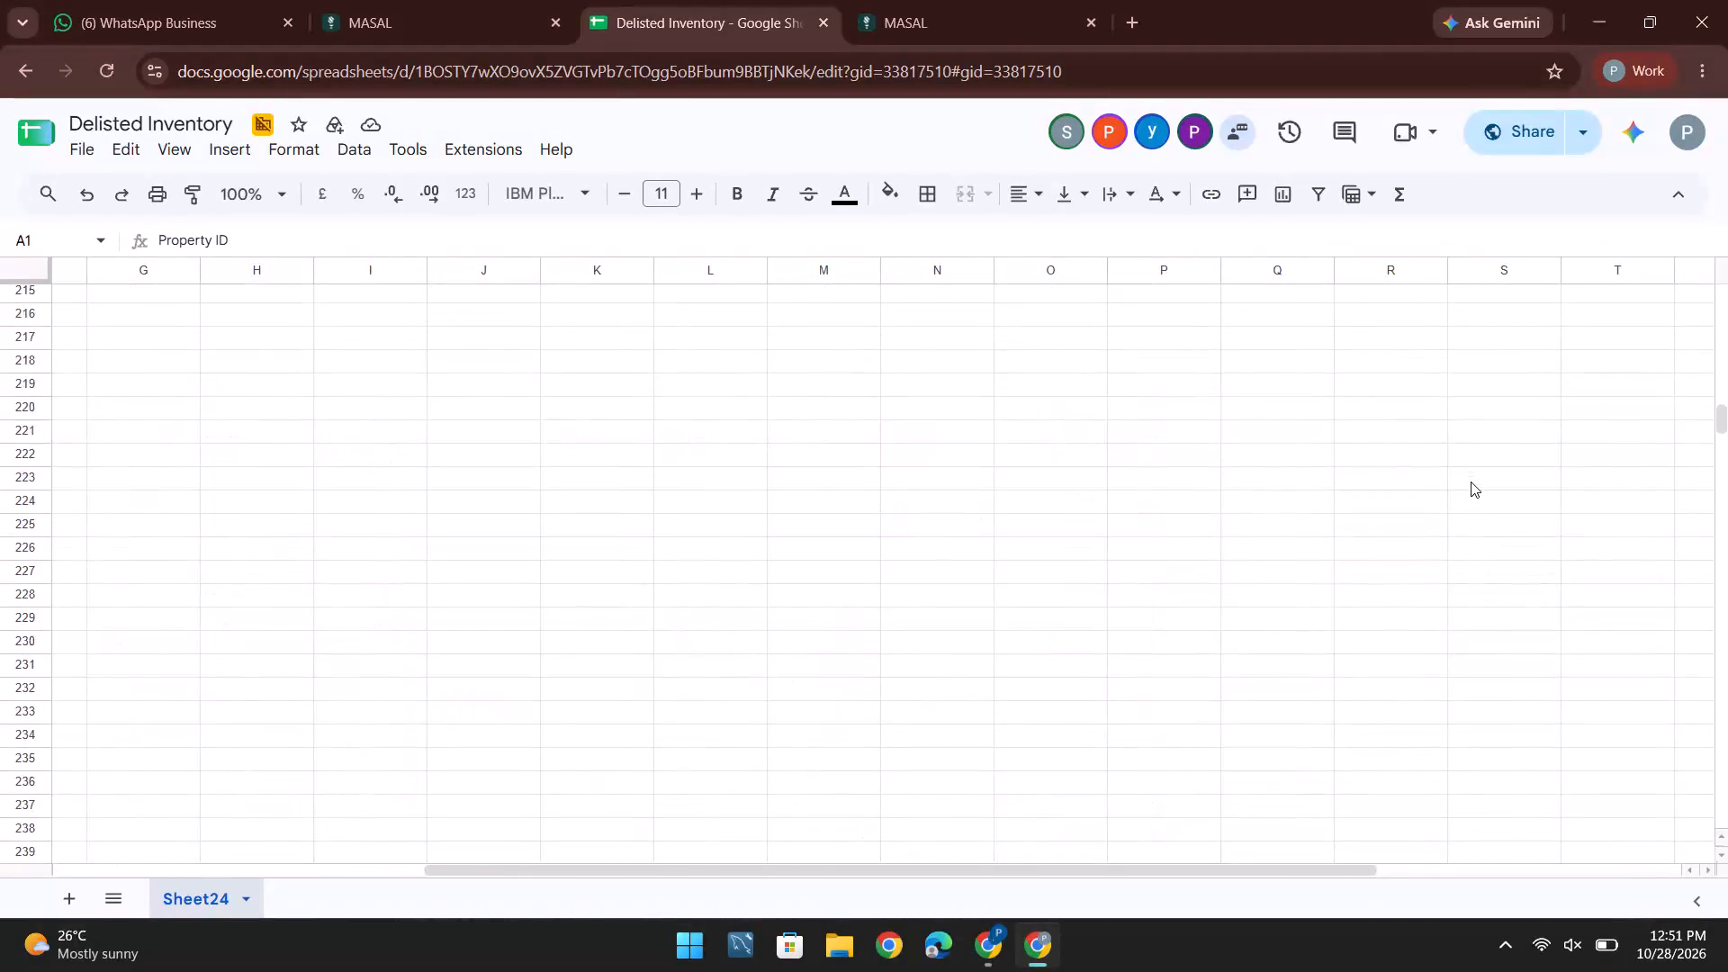
{"action": "scroll", "coordinate": [1471, 481], "scroll_direction": "up", "scroll_amount": 6}
{"action": "scroll", "coordinate": [1471, 481], "scroll_direction": "down", "scroll_amount": 2}
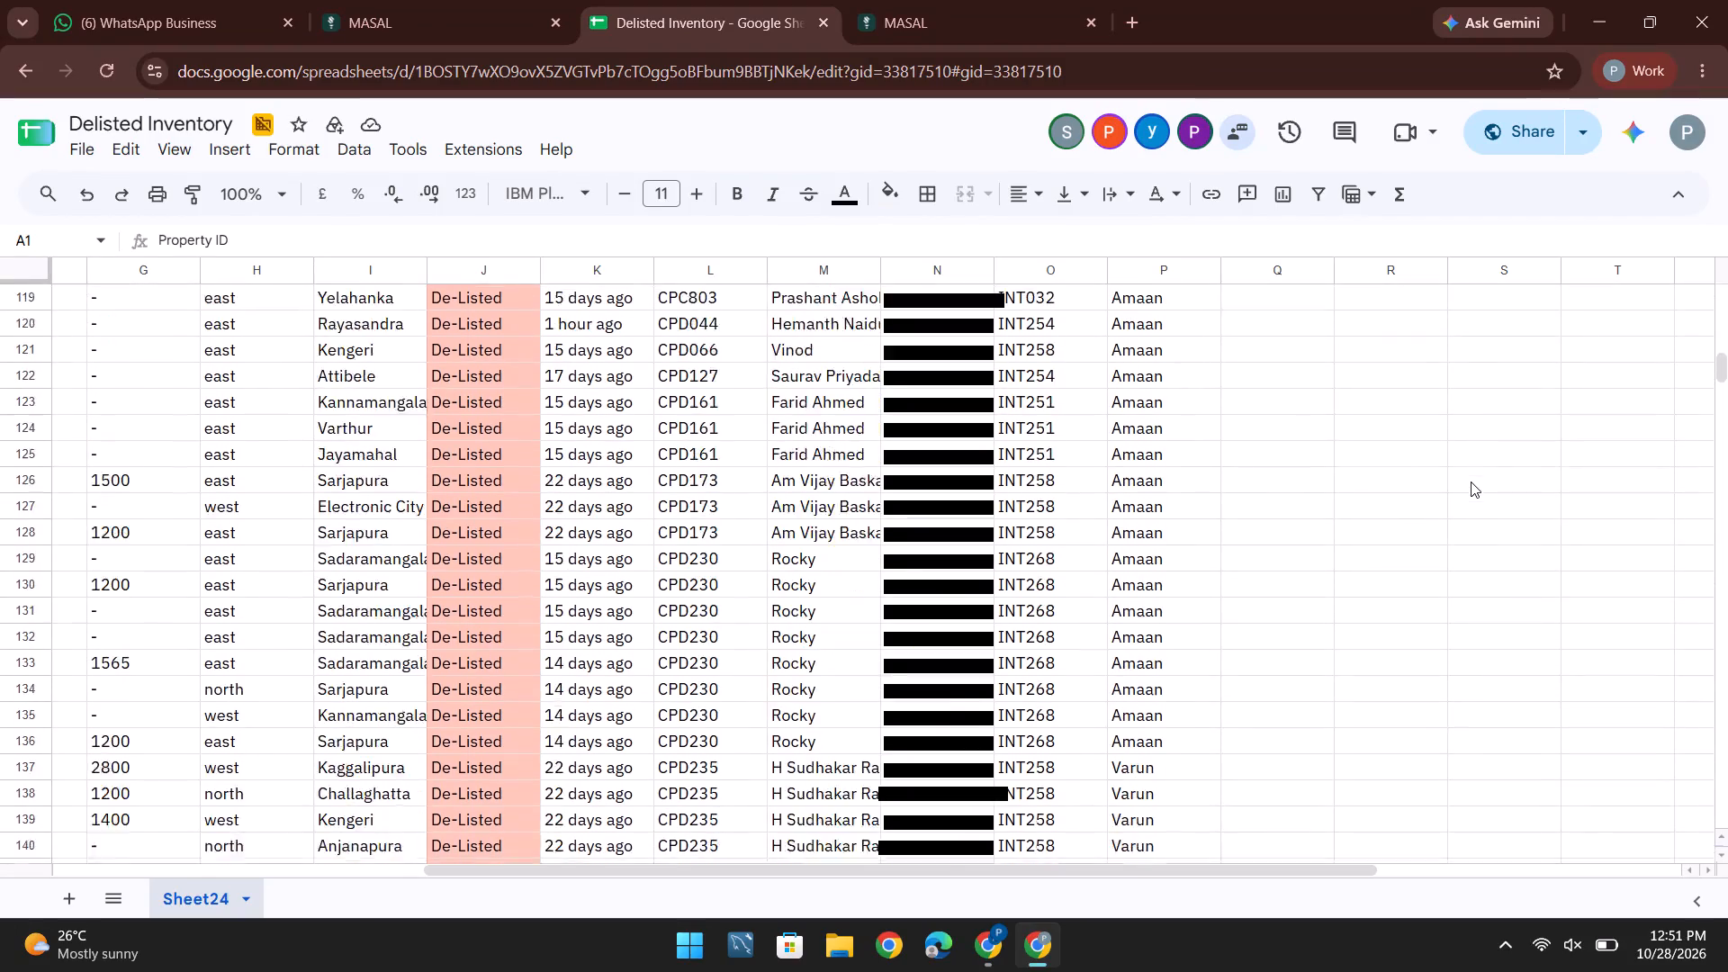
{"action": "scroll", "coordinate": [1471, 481], "scroll_direction": "down", "scroll_amount": 1}
{"action": "scroll", "coordinate": [1471, 481], "scroll_direction": "up", "scroll_amount": 6}
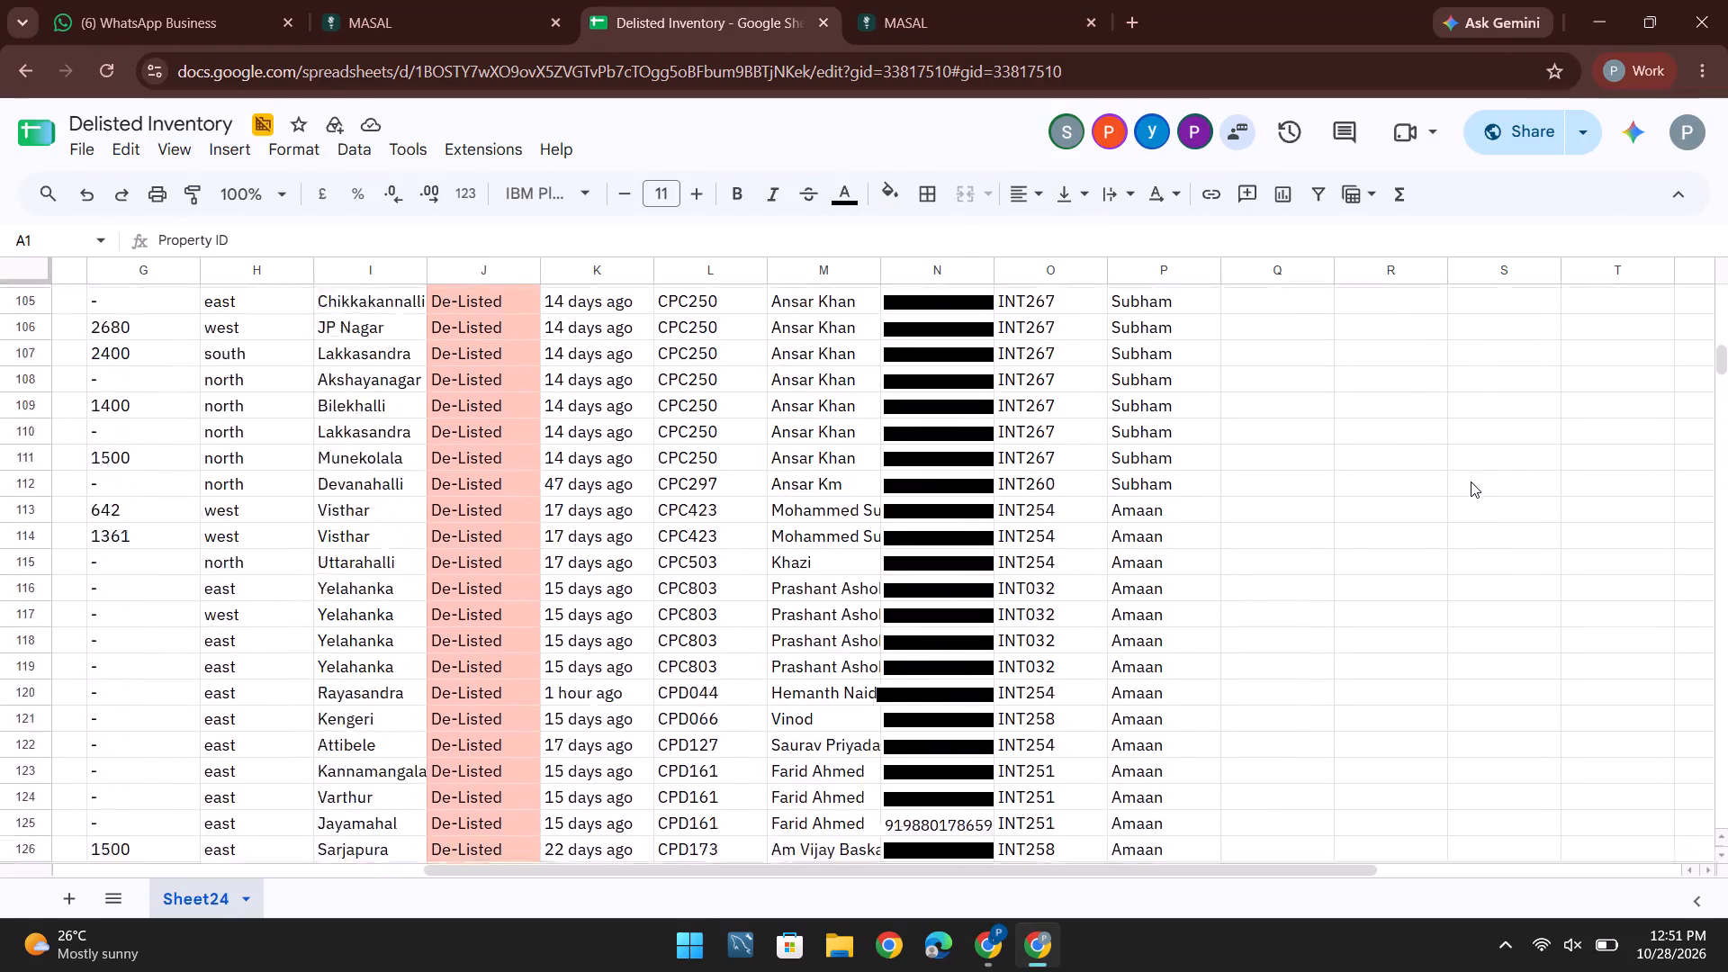
{"action": "scroll", "coordinate": [1471, 481], "scroll_direction": "up", "scroll_amount": 5}
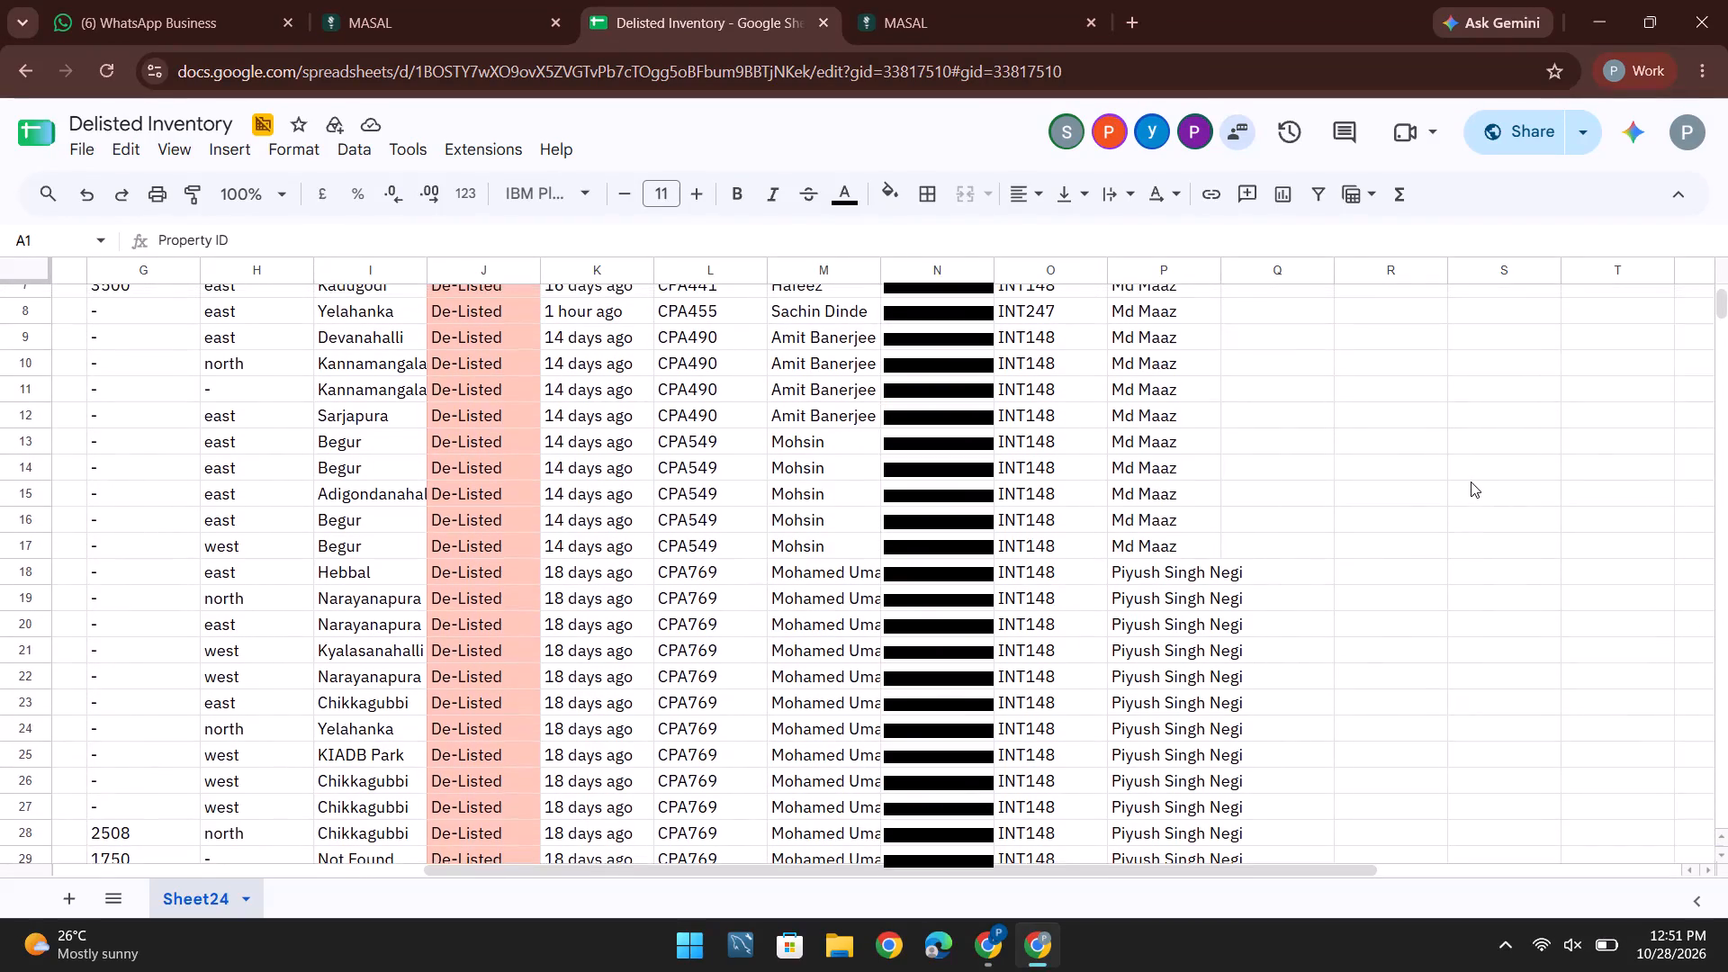
{"action": "scroll", "coordinate": [1471, 481], "scroll_direction": "up", "scroll_amount": 1}
{"action": "scroll", "coordinate": [1471, 481], "scroll_direction": "down", "scroll_amount": 2}
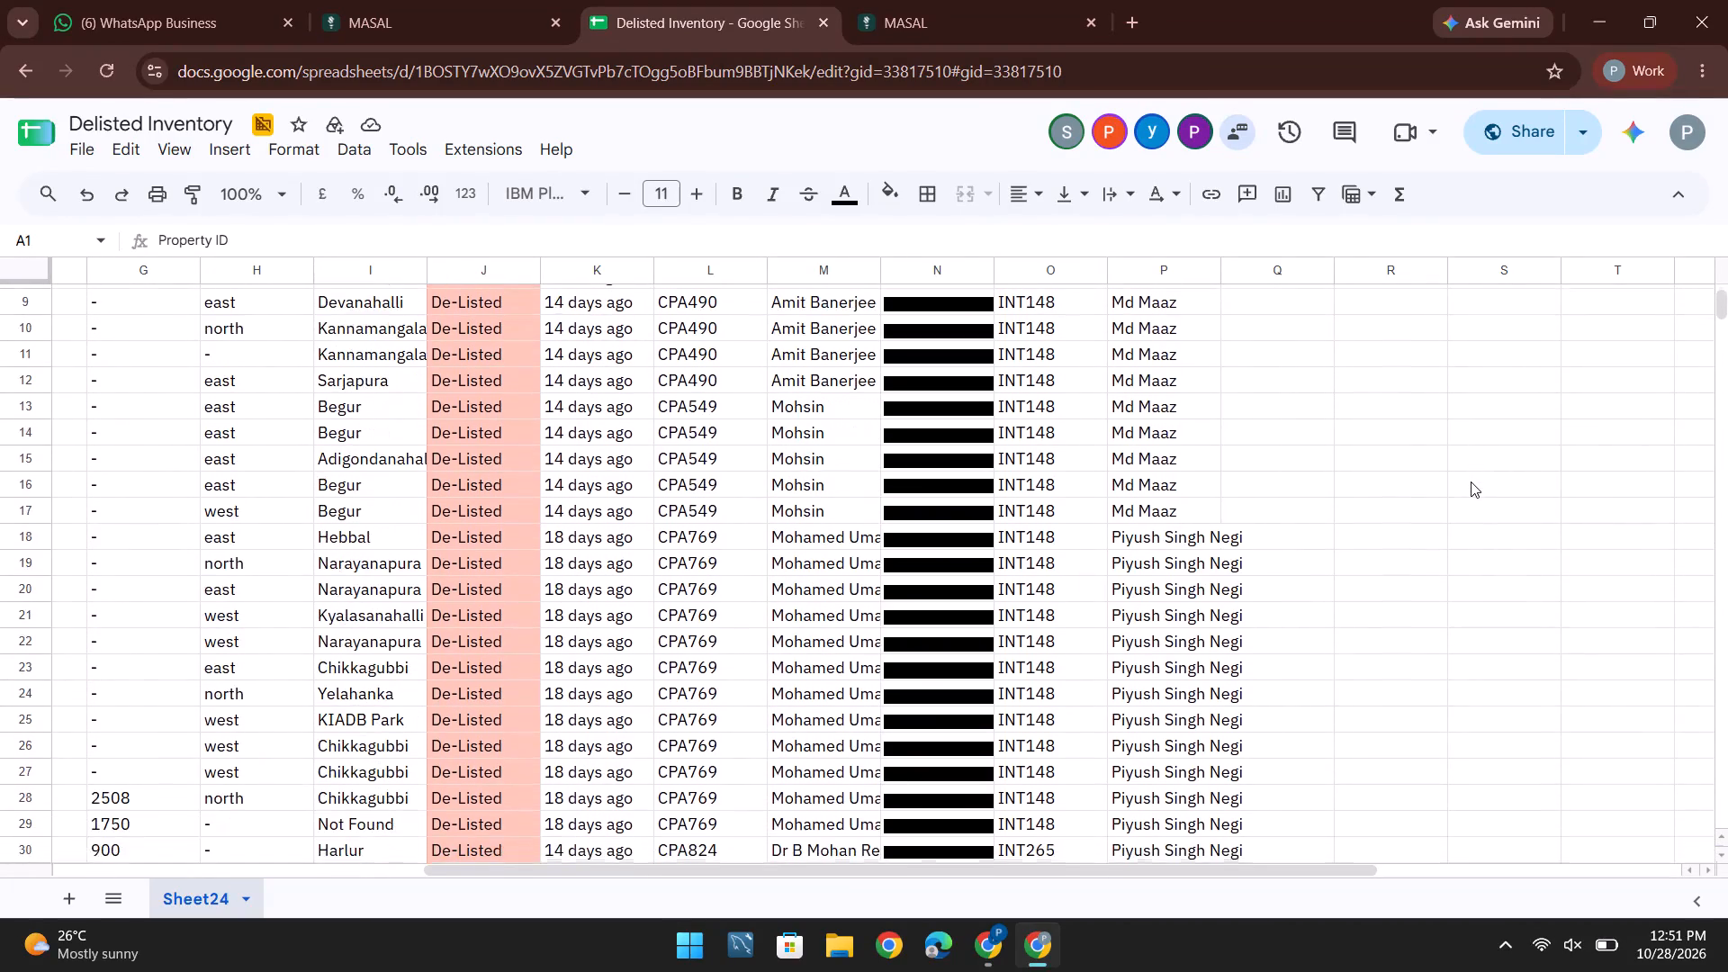
{"action": "scroll", "coordinate": [1471, 481], "scroll_direction": "down", "scroll_amount": 5}
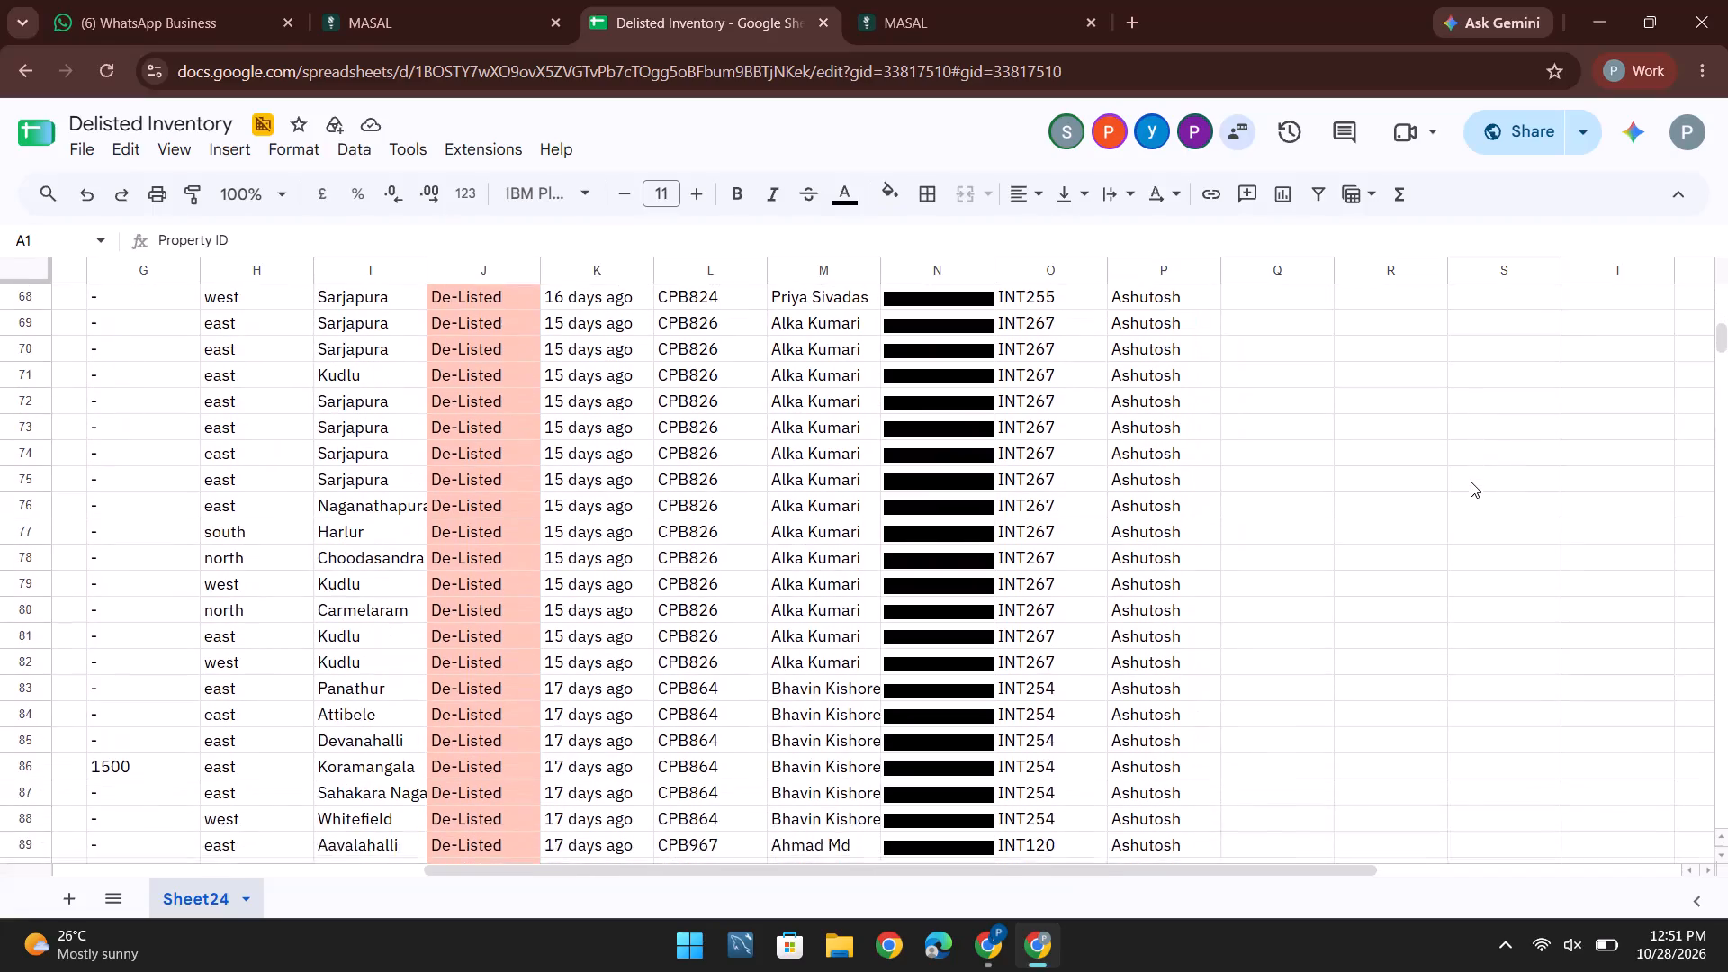
{"action": "scroll", "coordinate": [1471, 481], "scroll_direction": "down", "scroll_amount": 7}
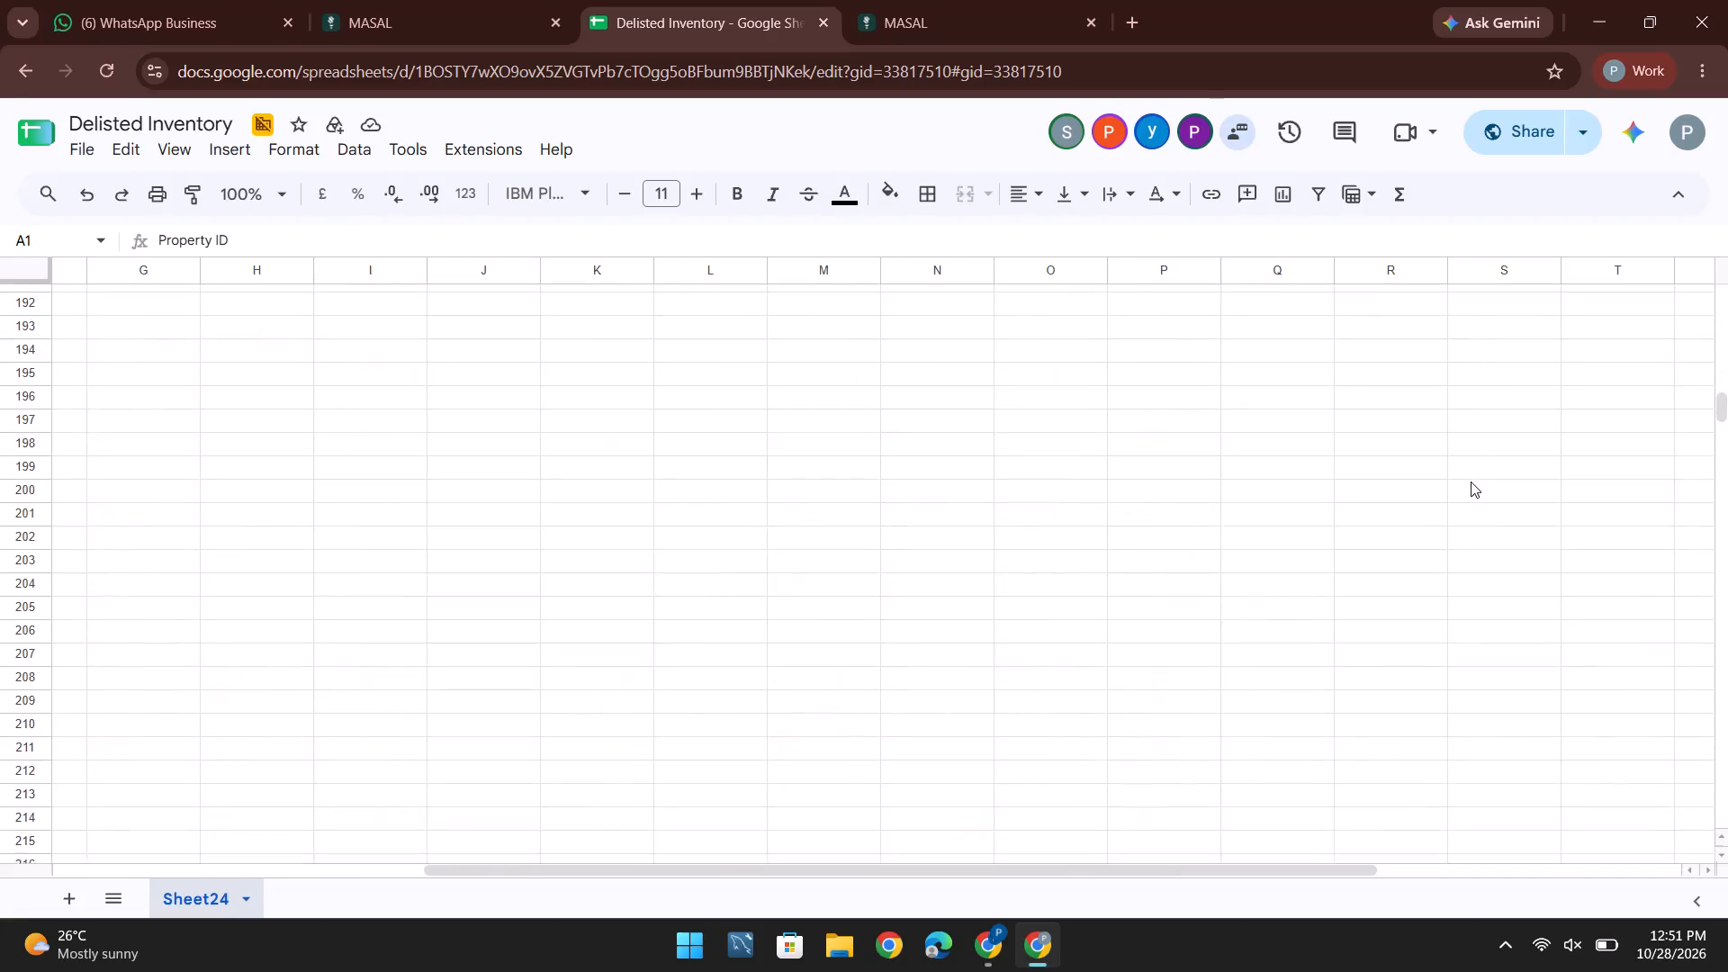
{"action": "scroll", "coordinate": [1471, 481], "scroll_direction": "up", "scroll_amount": 4}
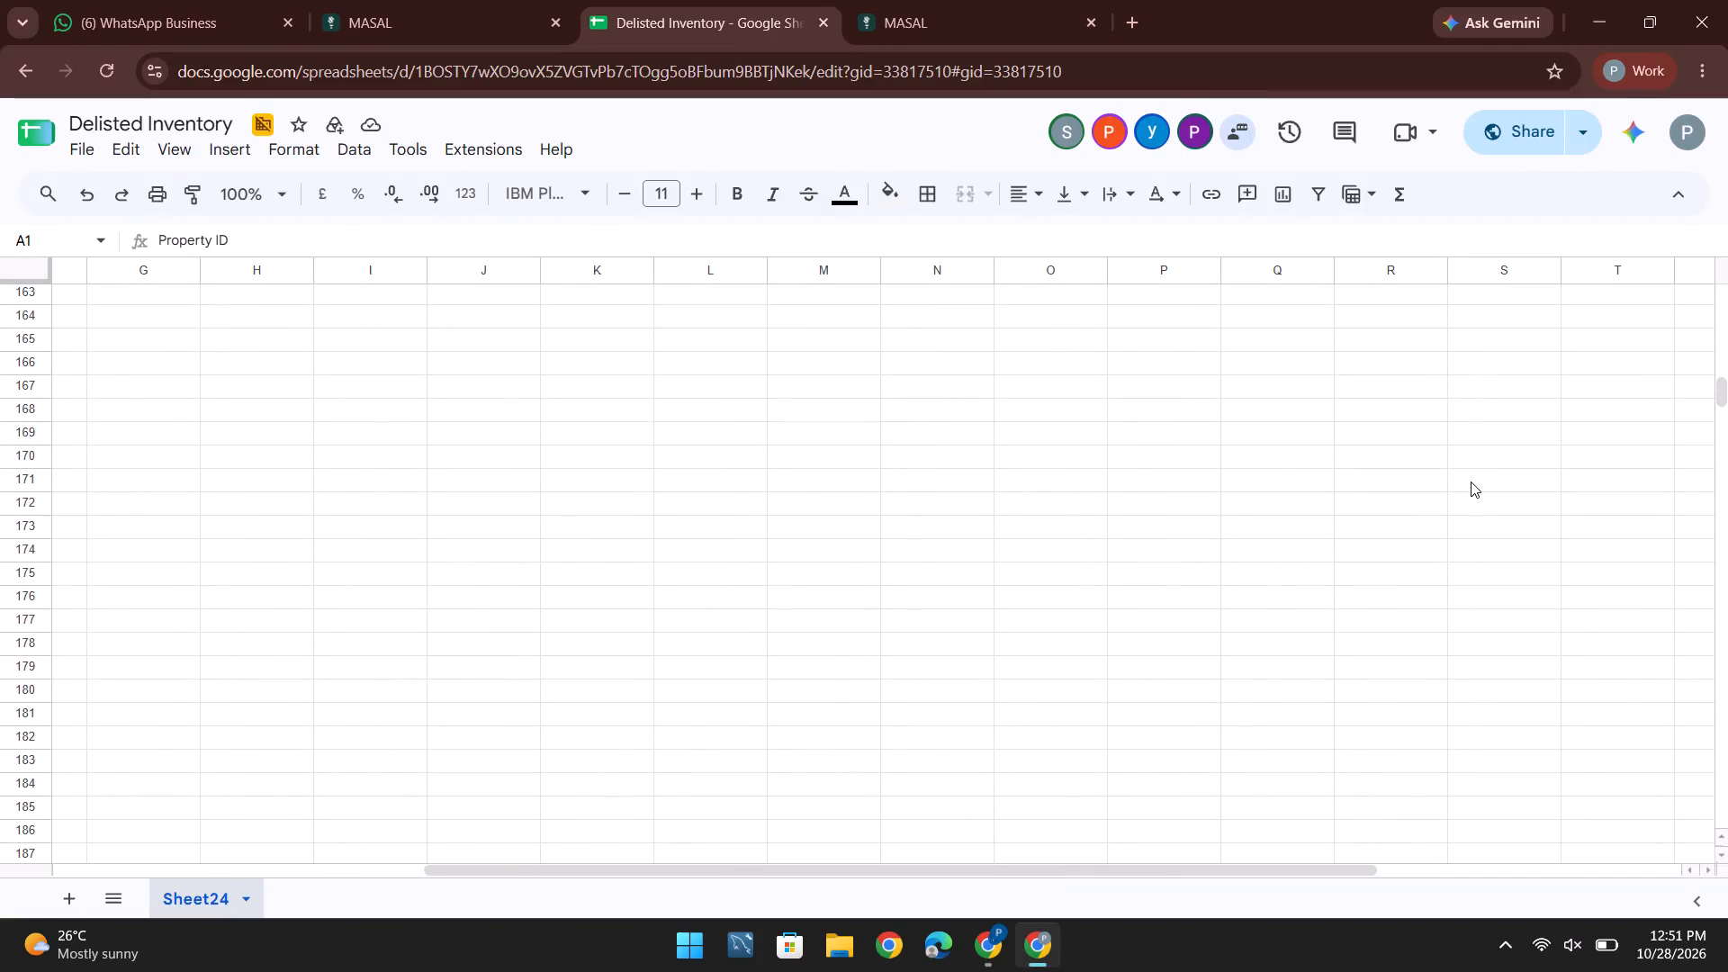
{"action": "scroll", "coordinate": [1471, 481], "scroll_direction": "up", "scroll_amount": 1}
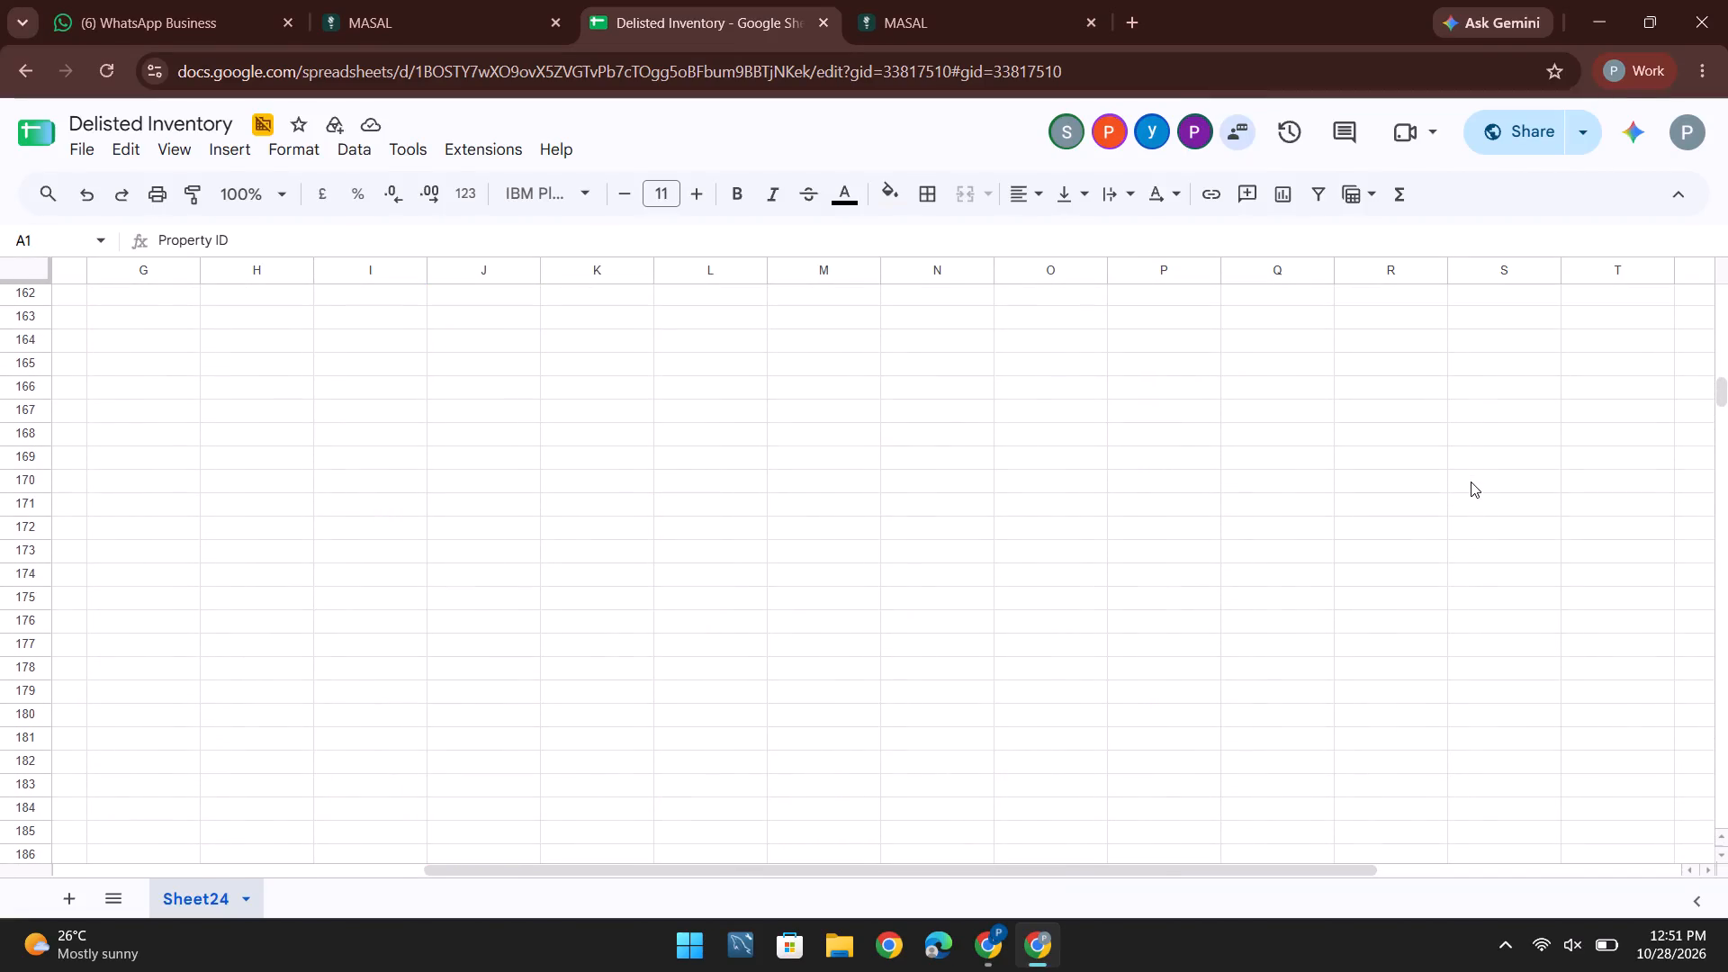
{"action": "scroll", "coordinate": [1435, 509], "scroll_direction": "up", "scroll_amount": 3}
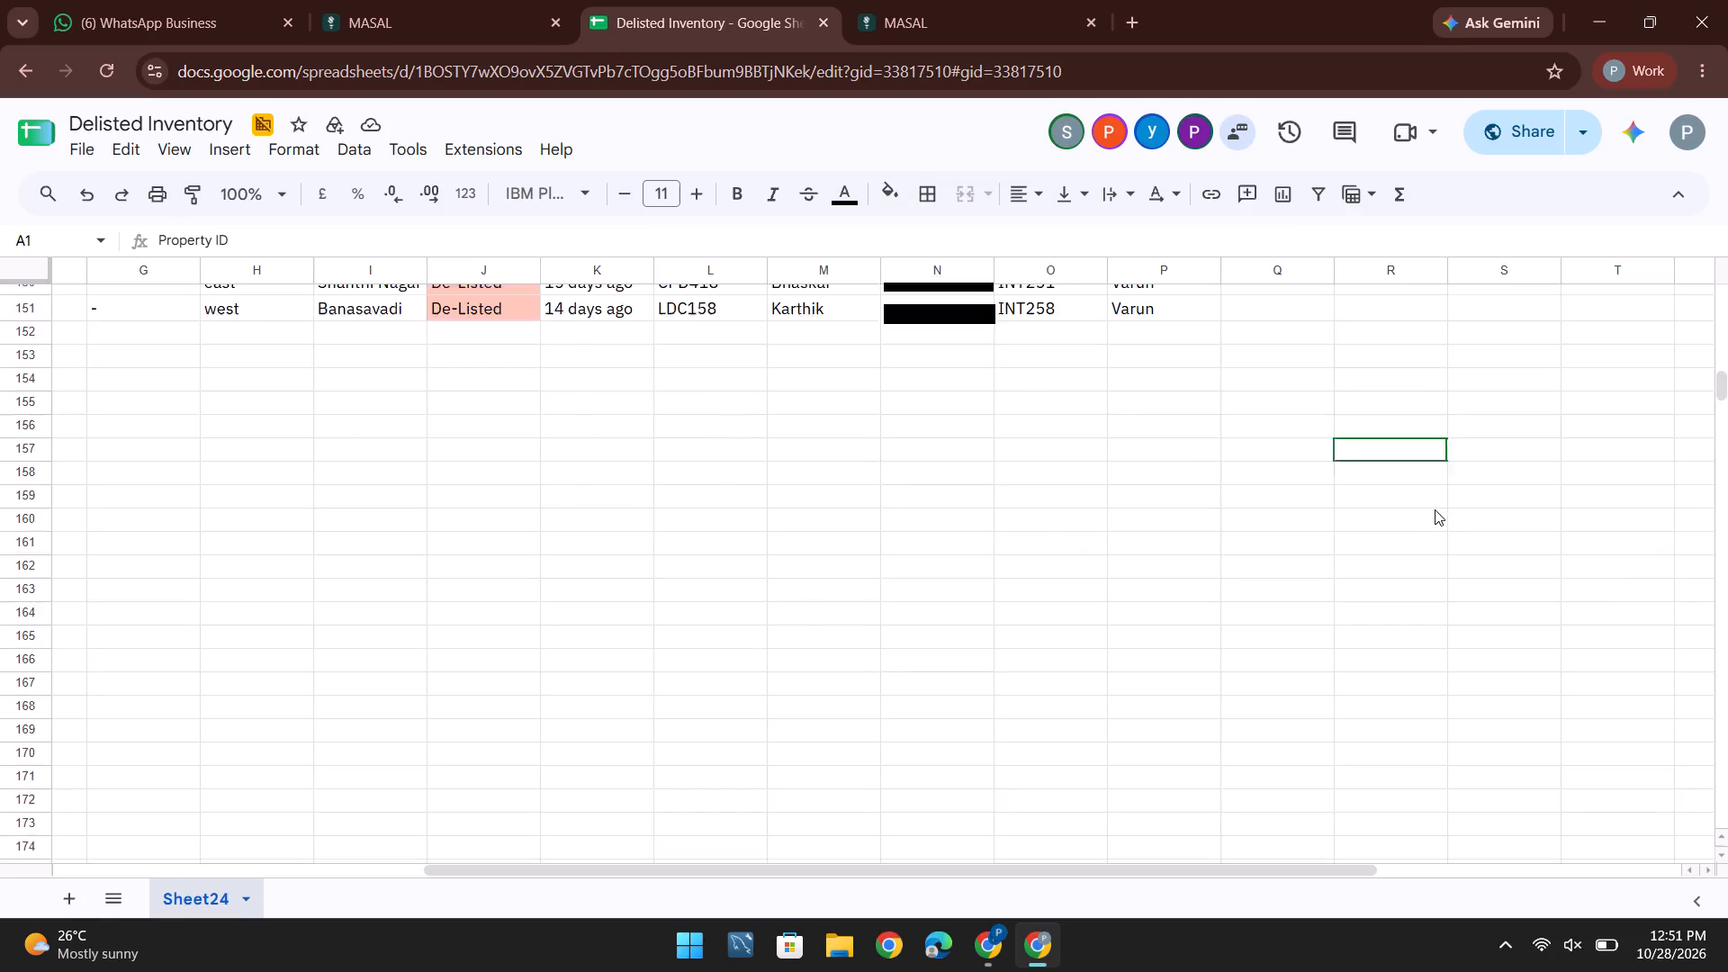
{"action": "scroll", "coordinate": [1435, 509], "scroll_direction": "up", "scroll_amount": 2}
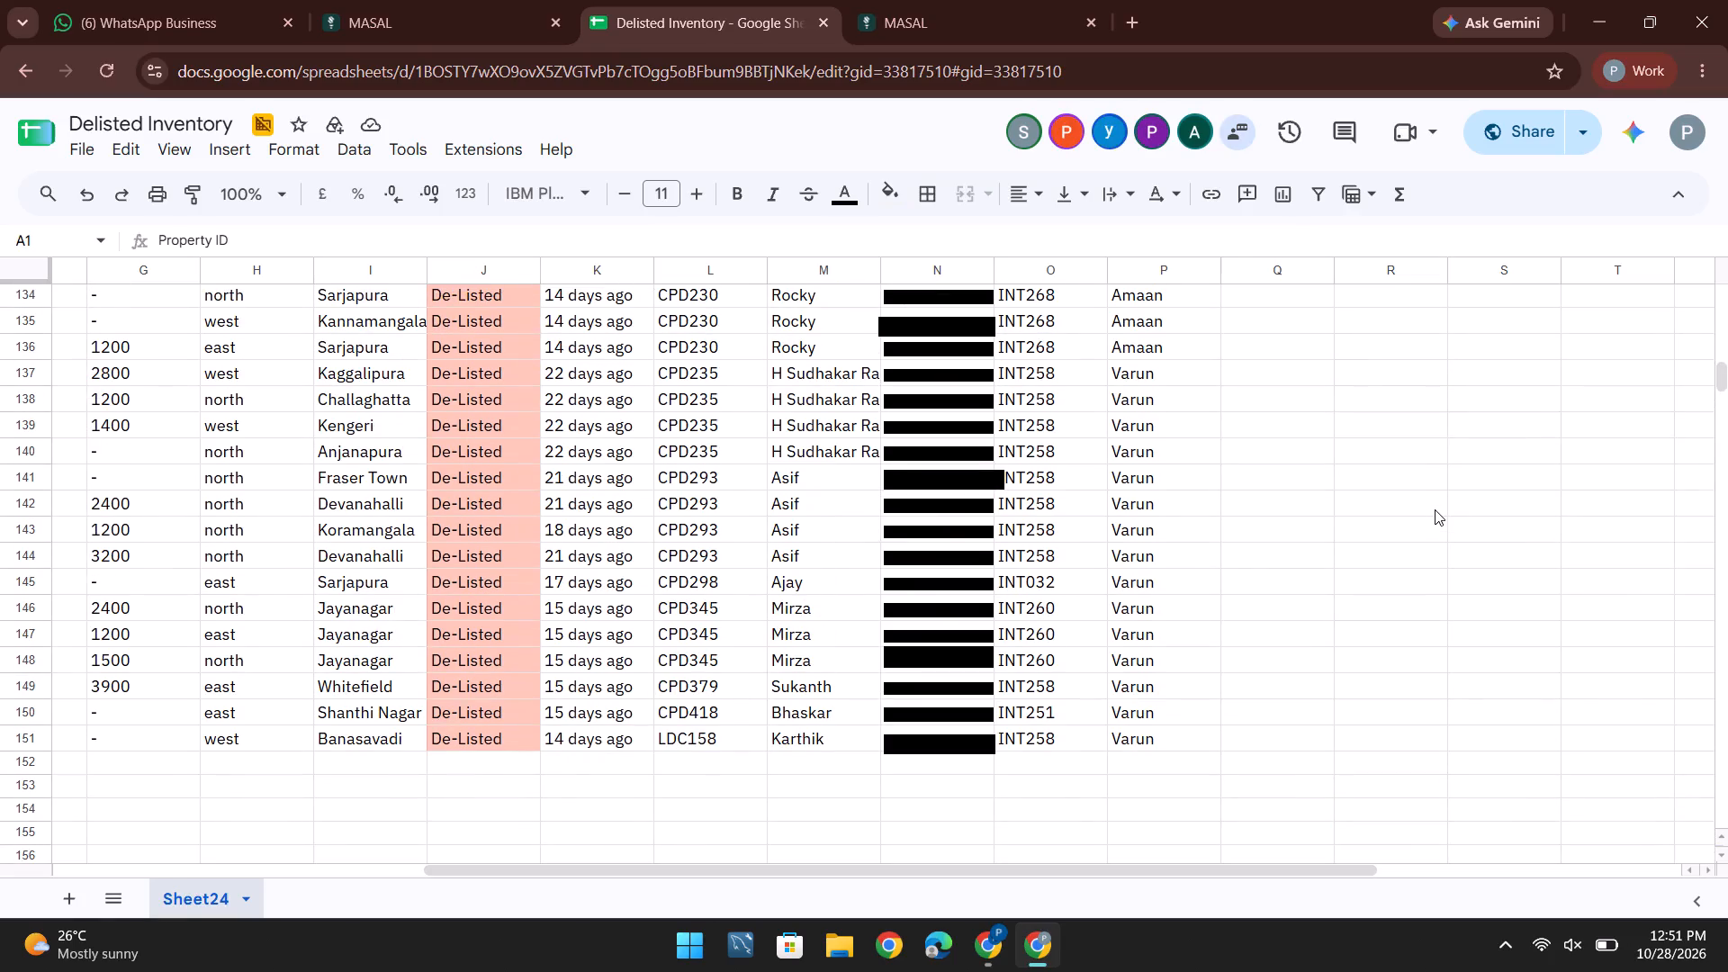
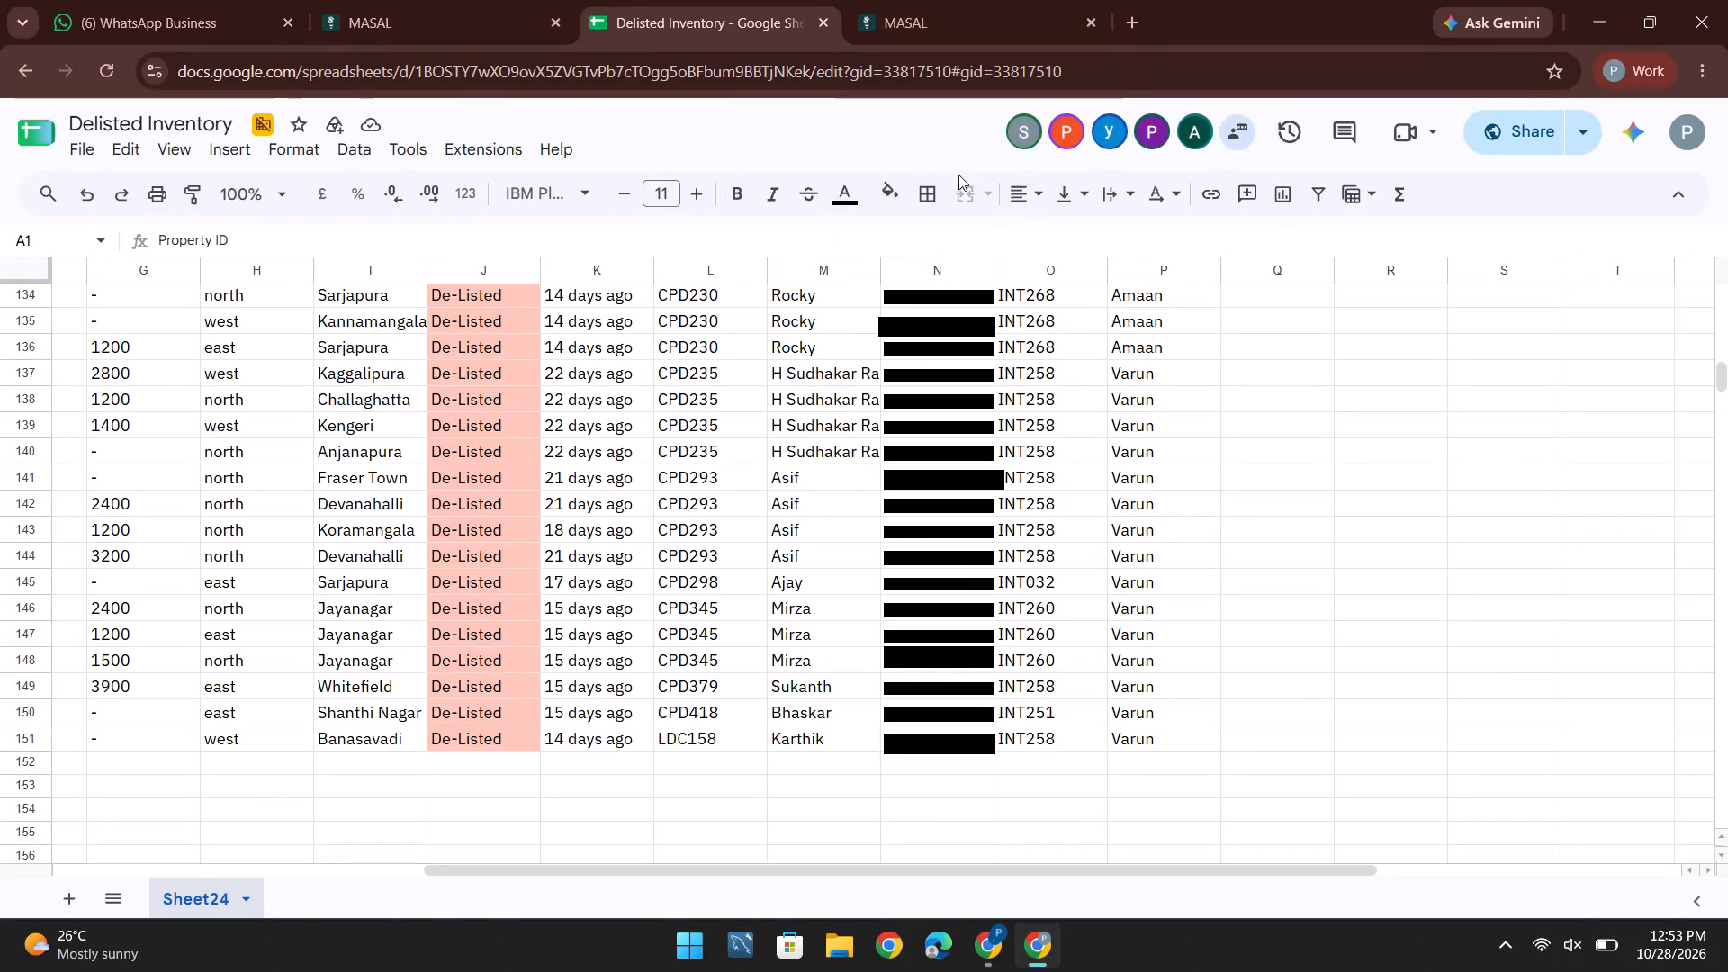
{"action": "left_click", "coordinate": [938, 21]}
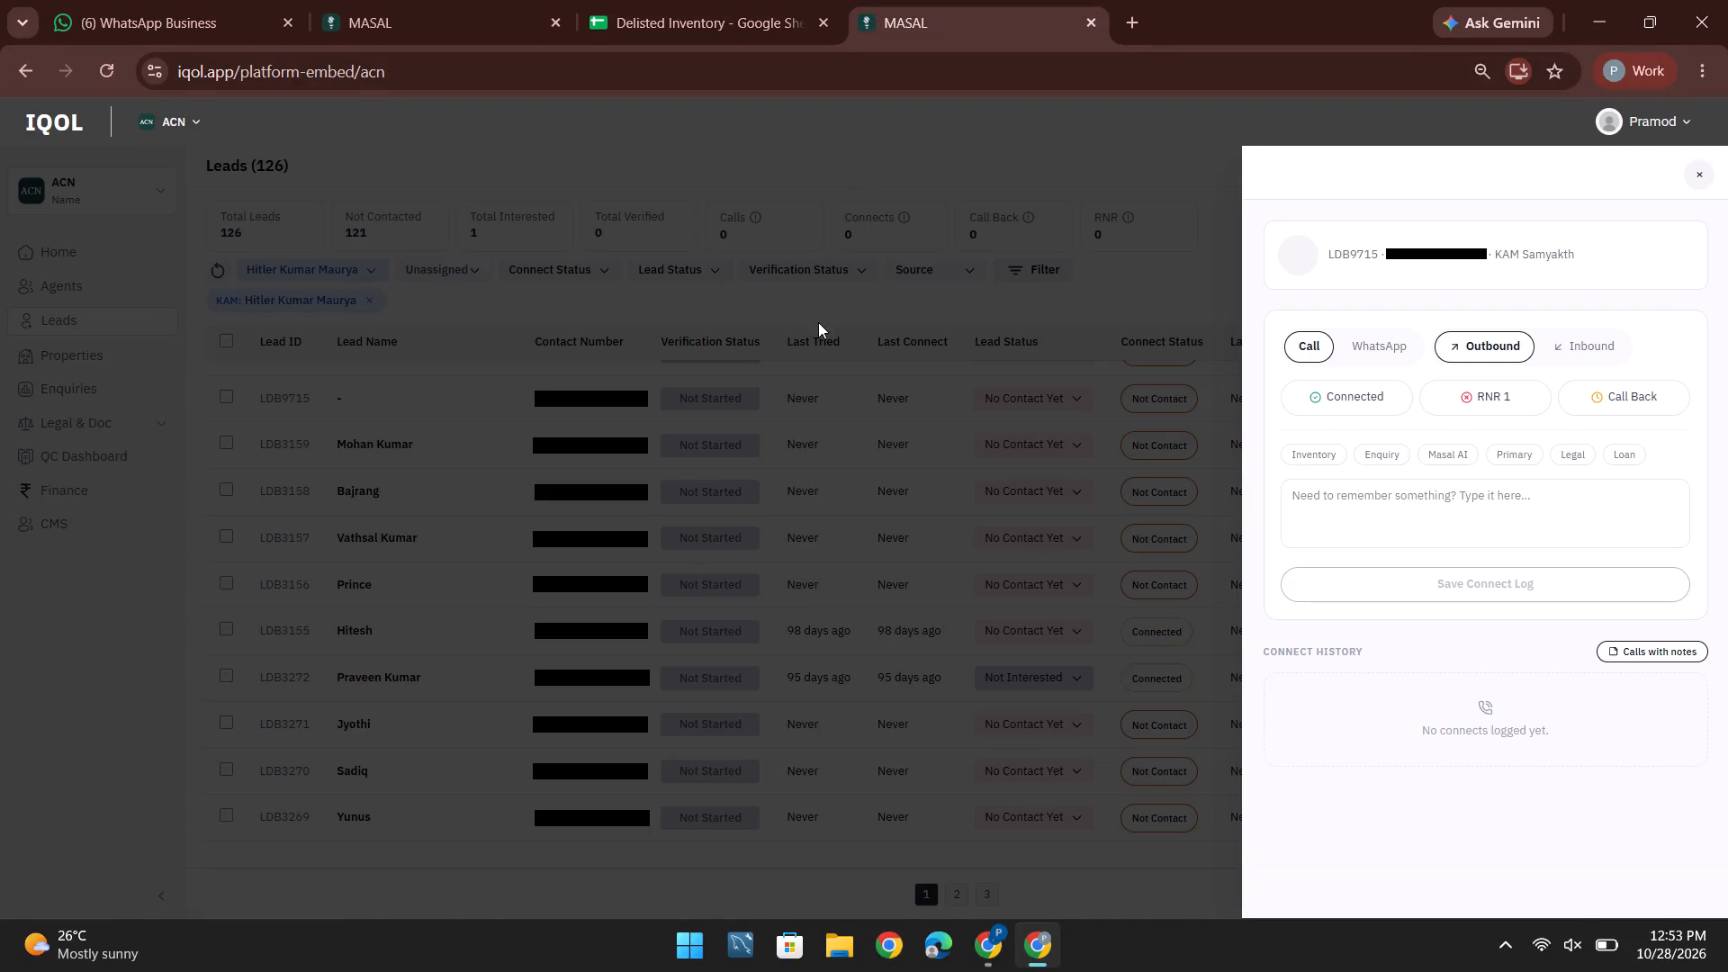
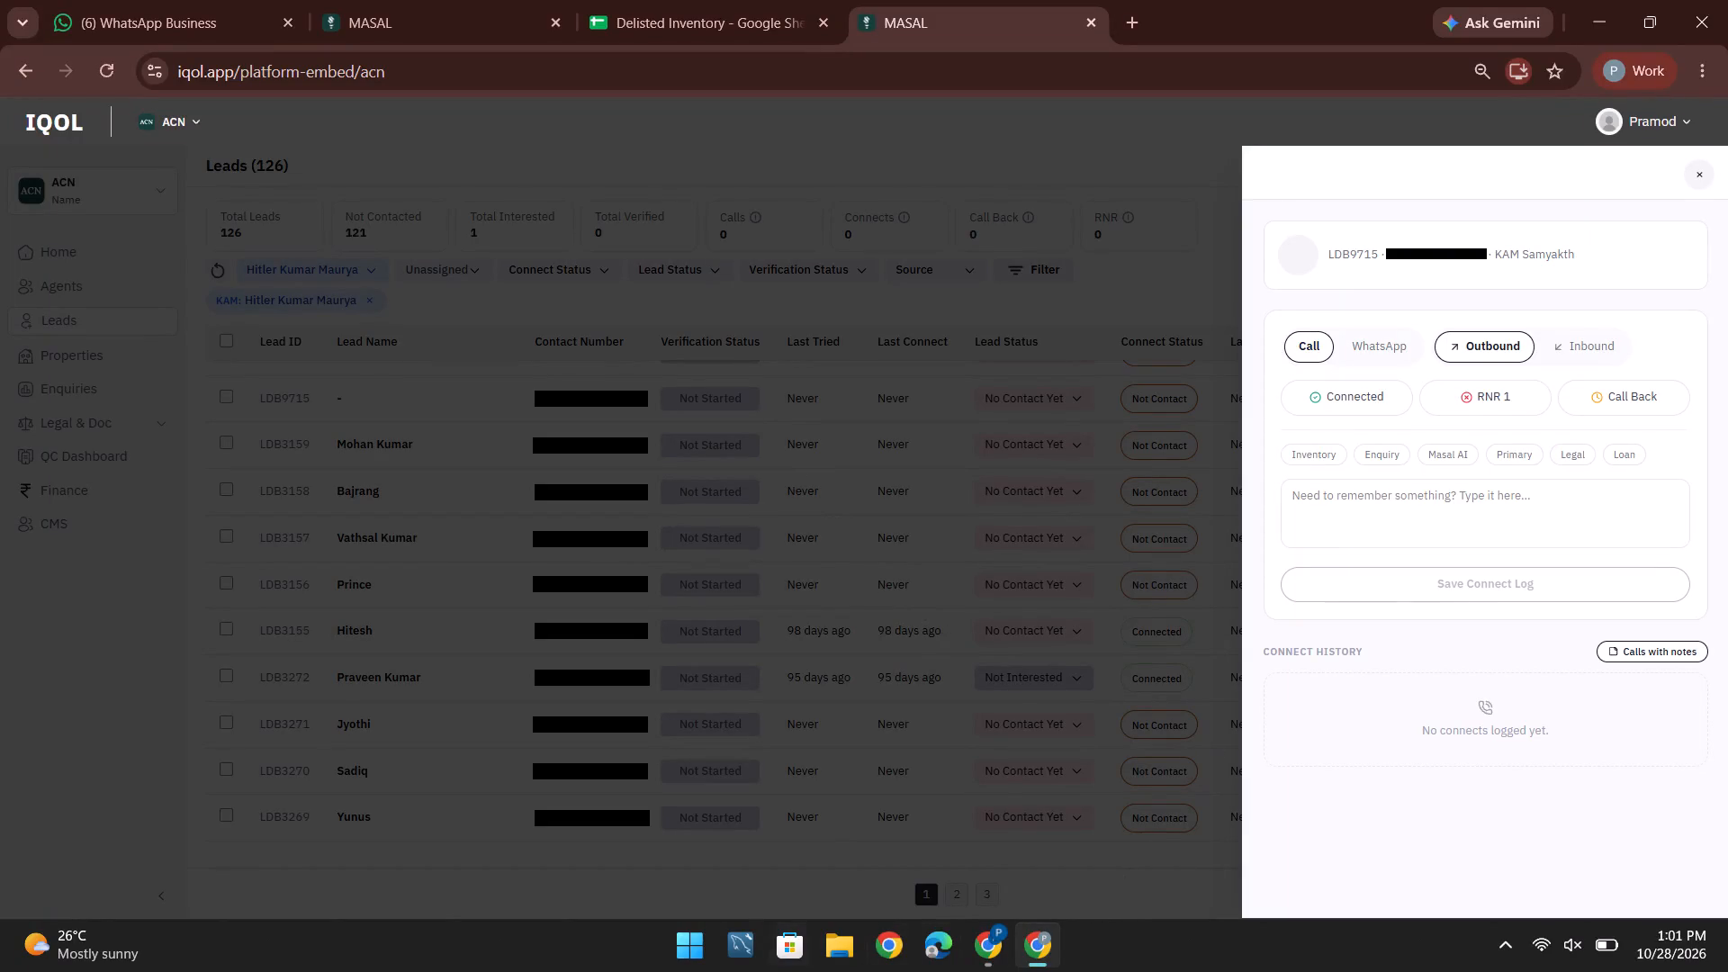
{"action": "left_click", "coordinate": [1164, 851]}
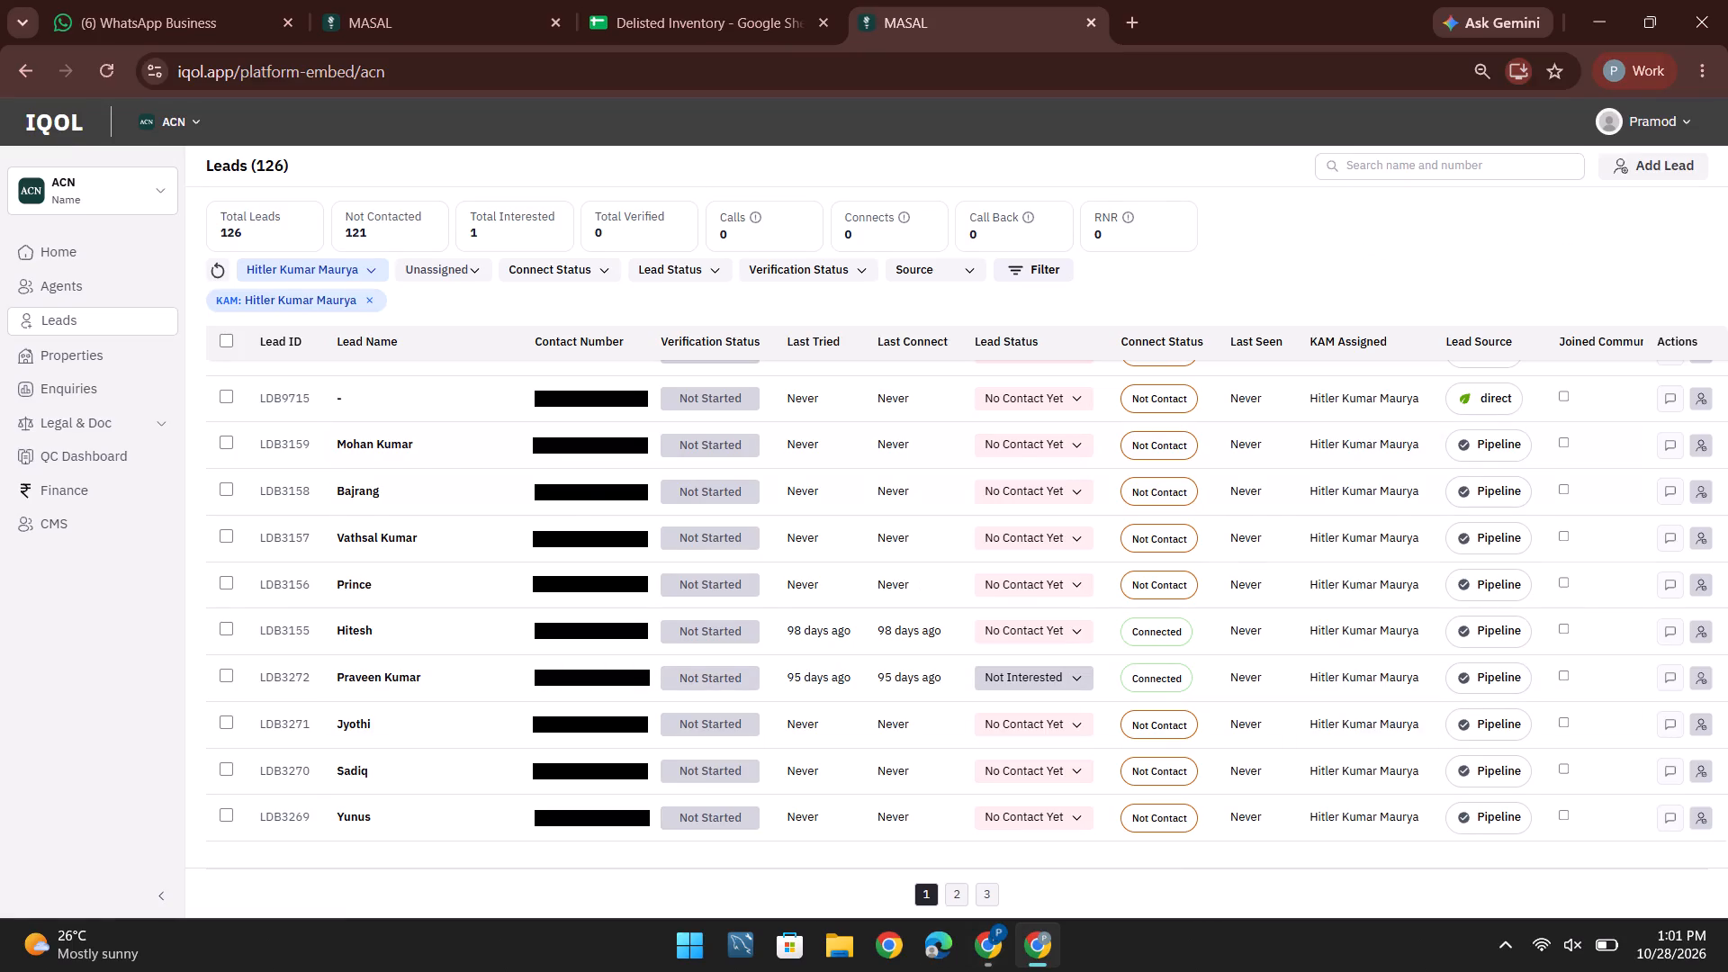
{"action": "left_click", "coordinate": [1678, 399]}
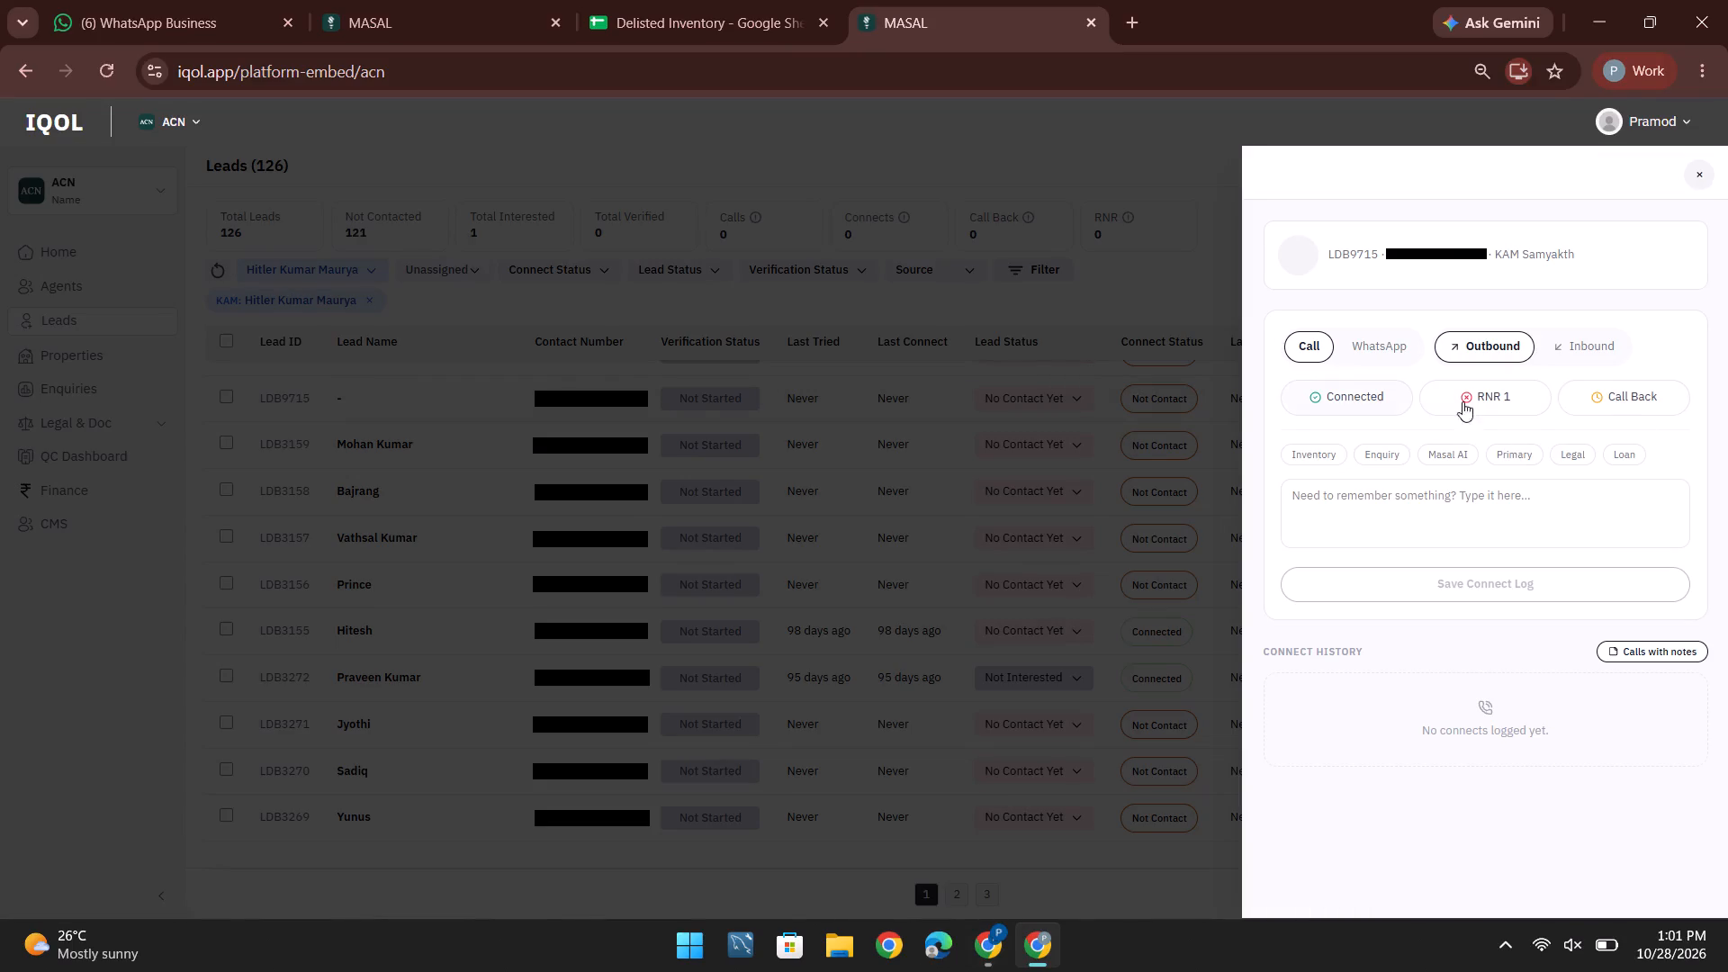
{"action": "left_click", "coordinate": [1471, 400]}
{"action": "left_click", "coordinate": [1382, 499]}
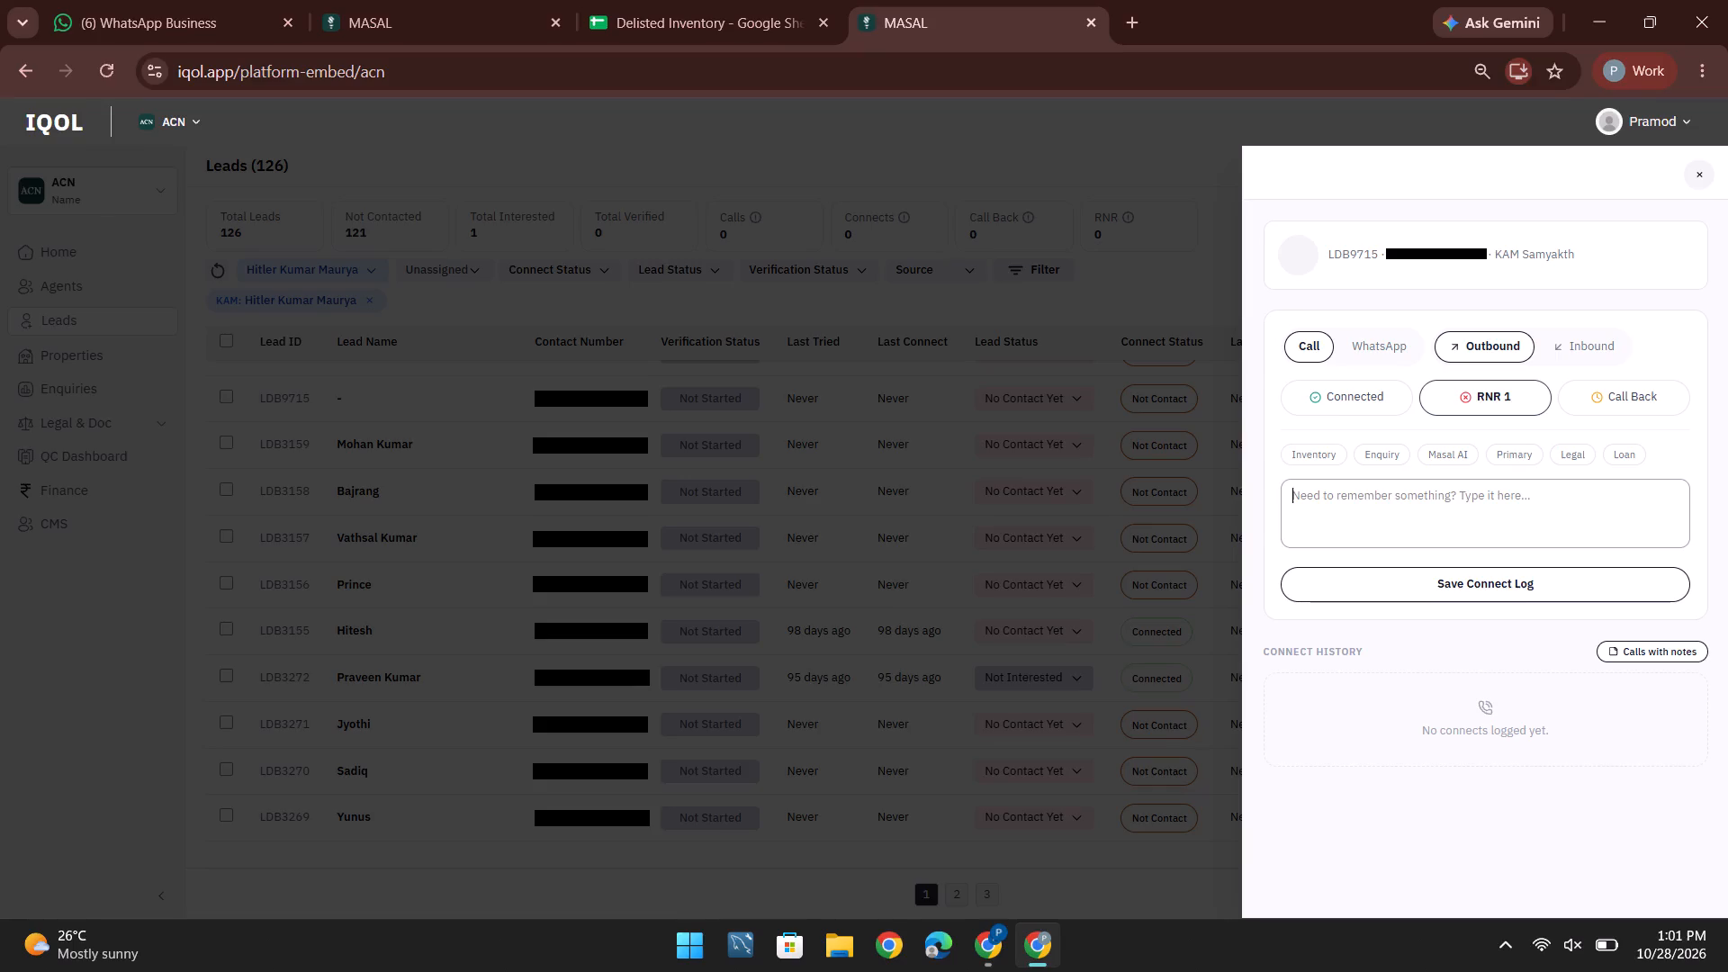
{"action": "type", "text": "rnr"}
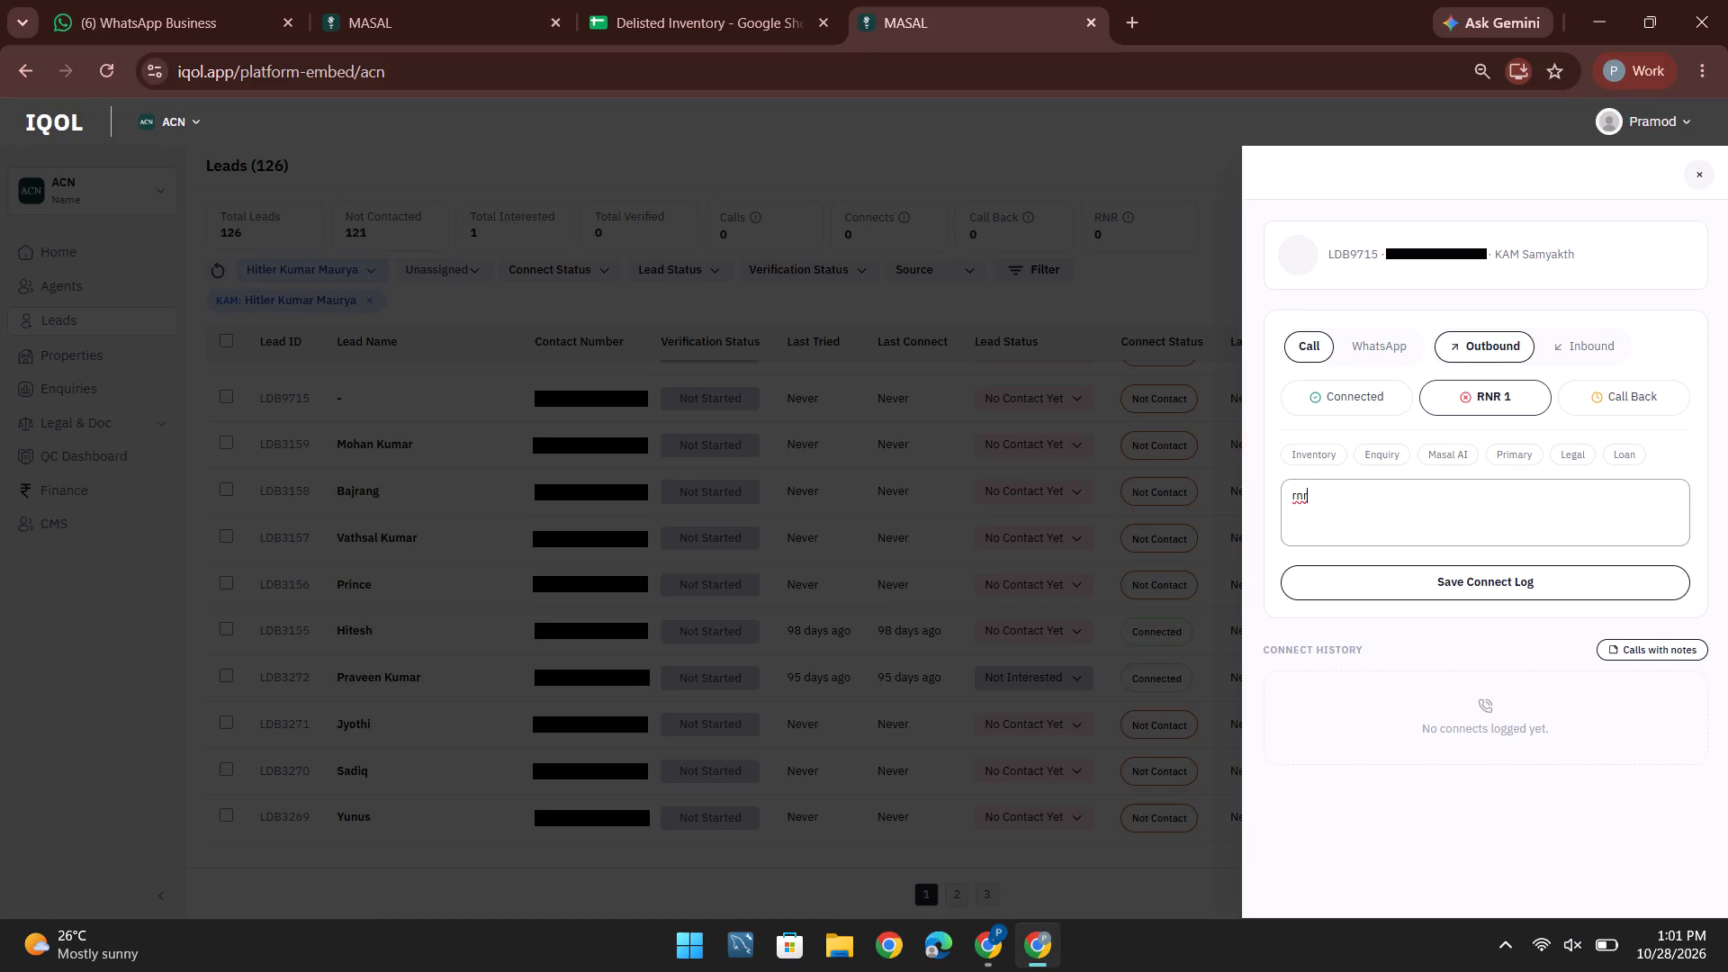
{"action": "left_click", "coordinate": [1444, 579]}
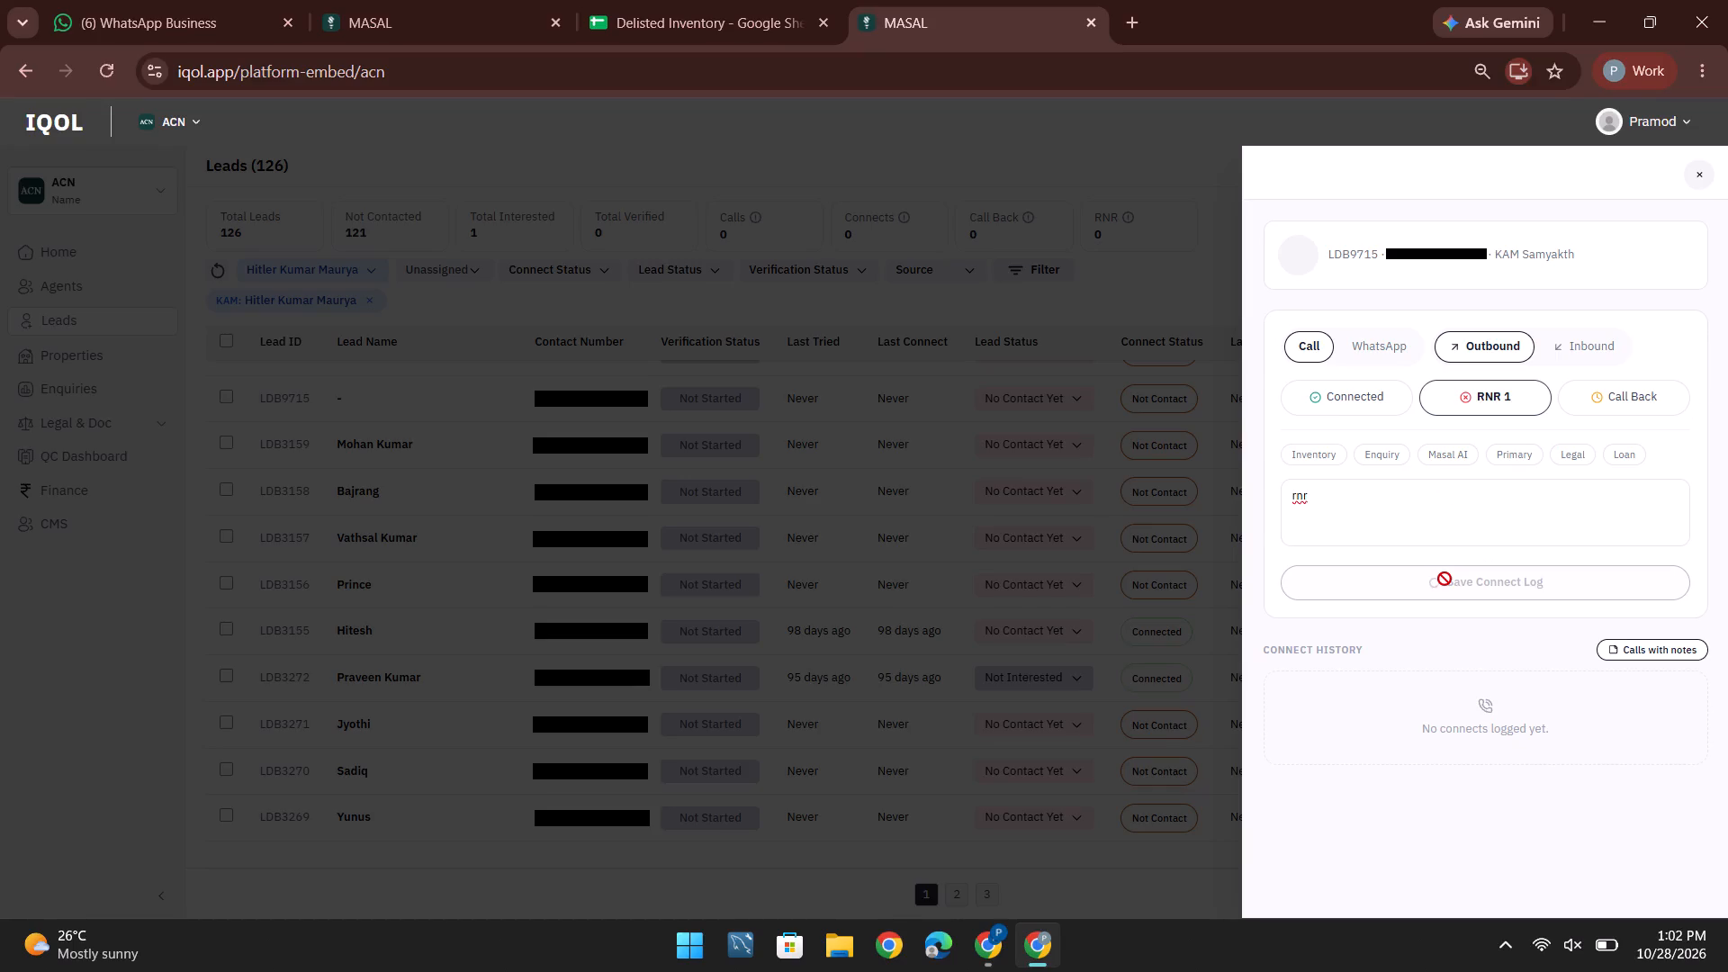
{"action": "left_click", "coordinate": [1203, 886]}
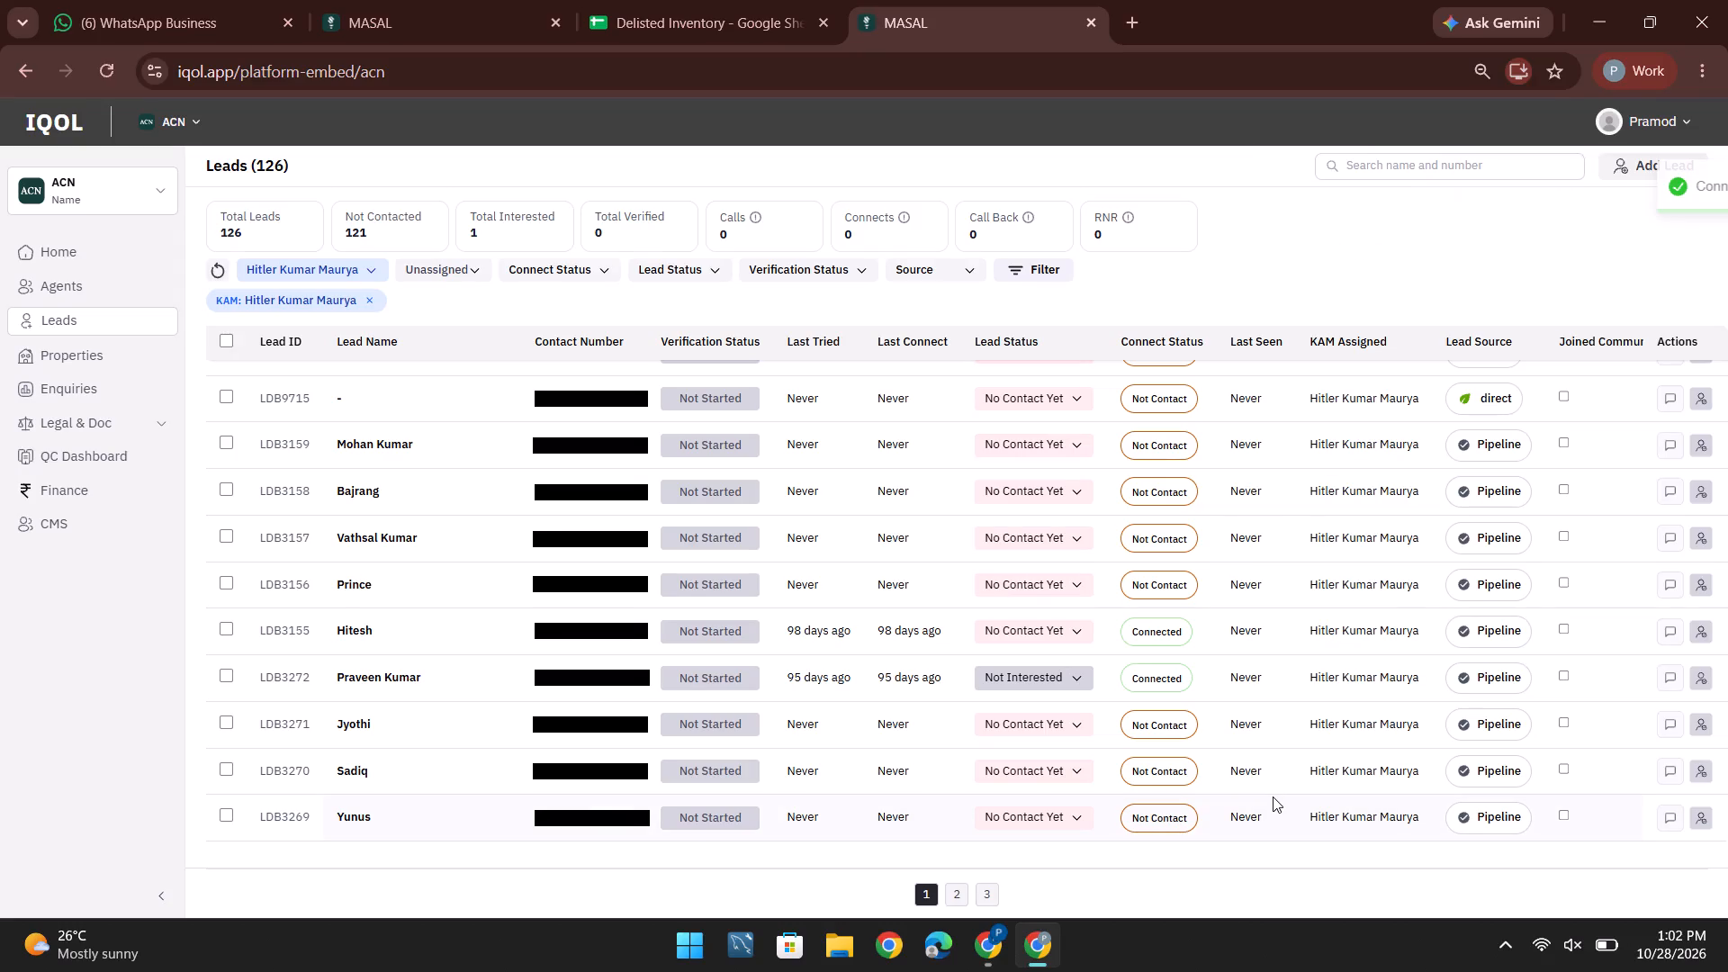
{"action": "scroll", "coordinate": [1273, 796], "scroll_direction": "down", "scroll_amount": 1}
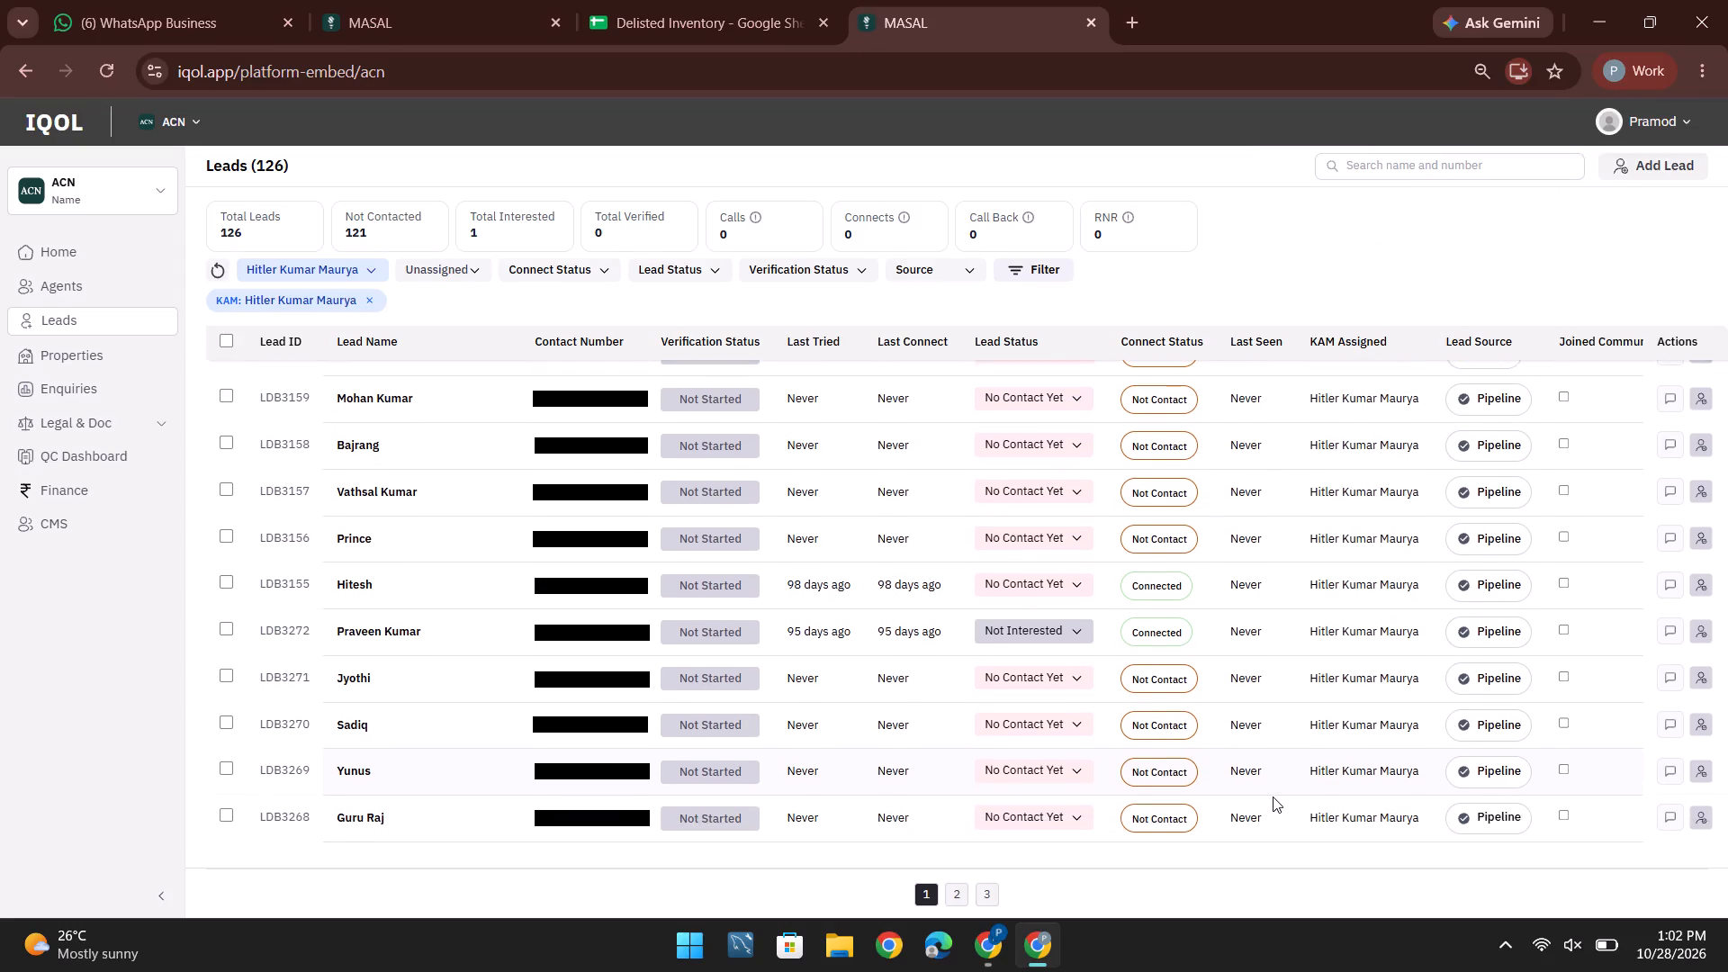
{"action": "scroll", "coordinate": [1273, 796], "scroll_direction": "down", "scroll_amount": 1}
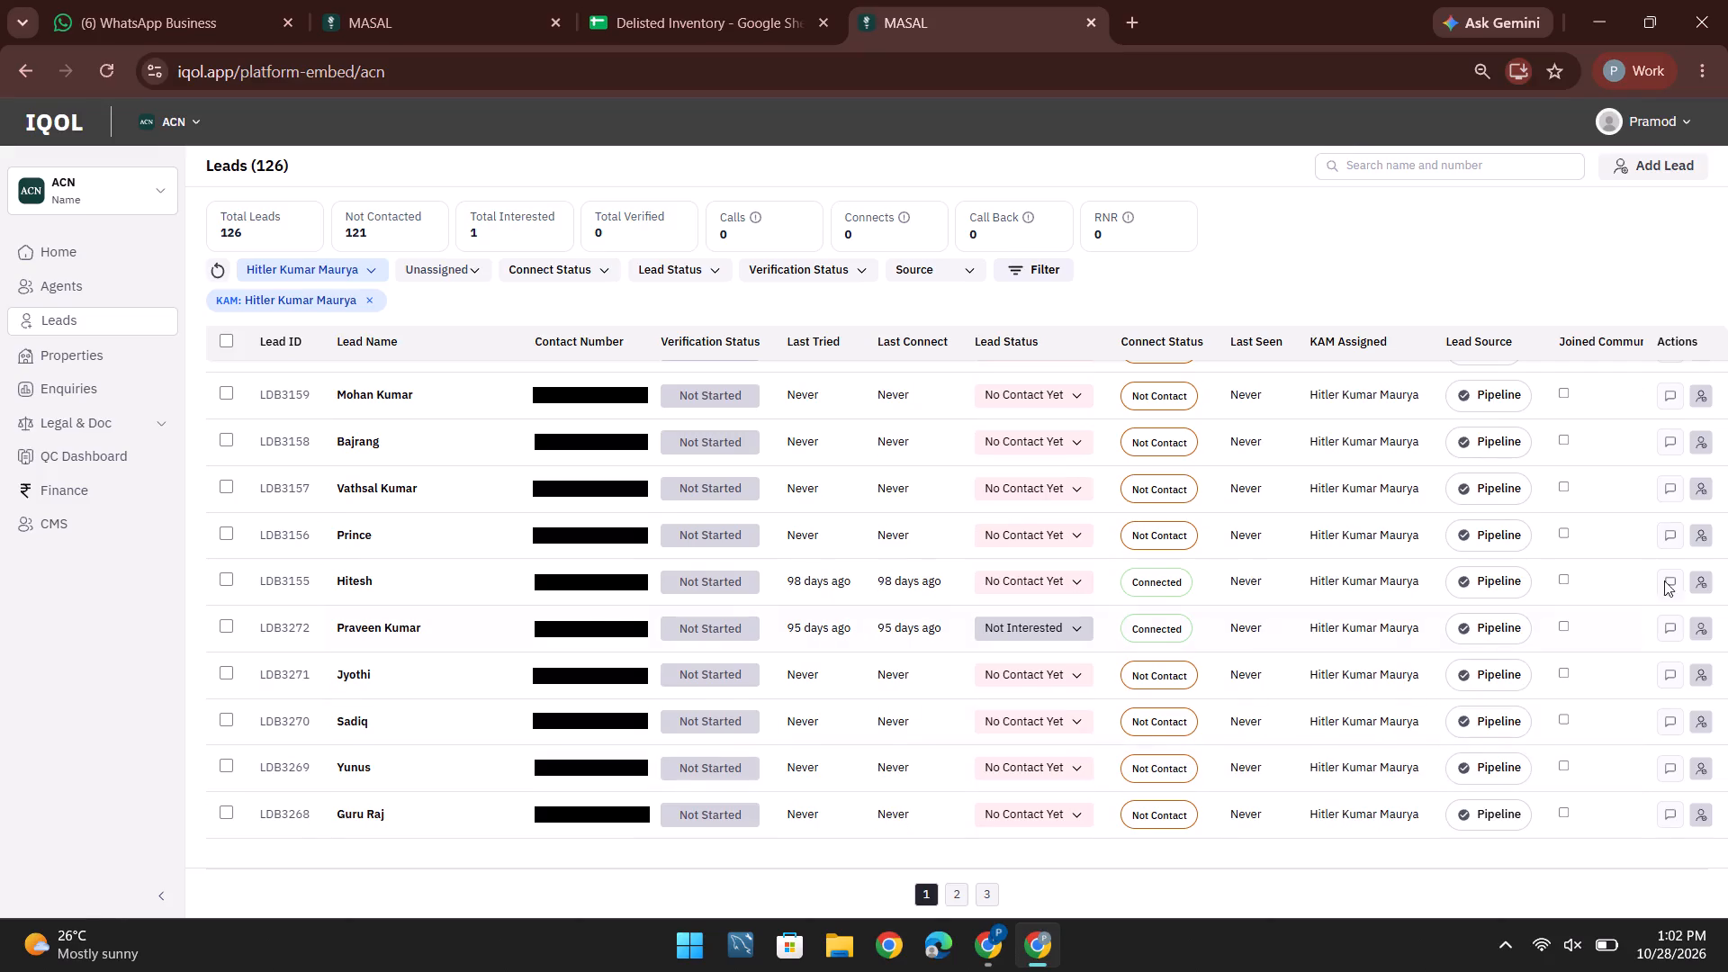
{"action": "left_click", "coordinate": [1673, 400]}
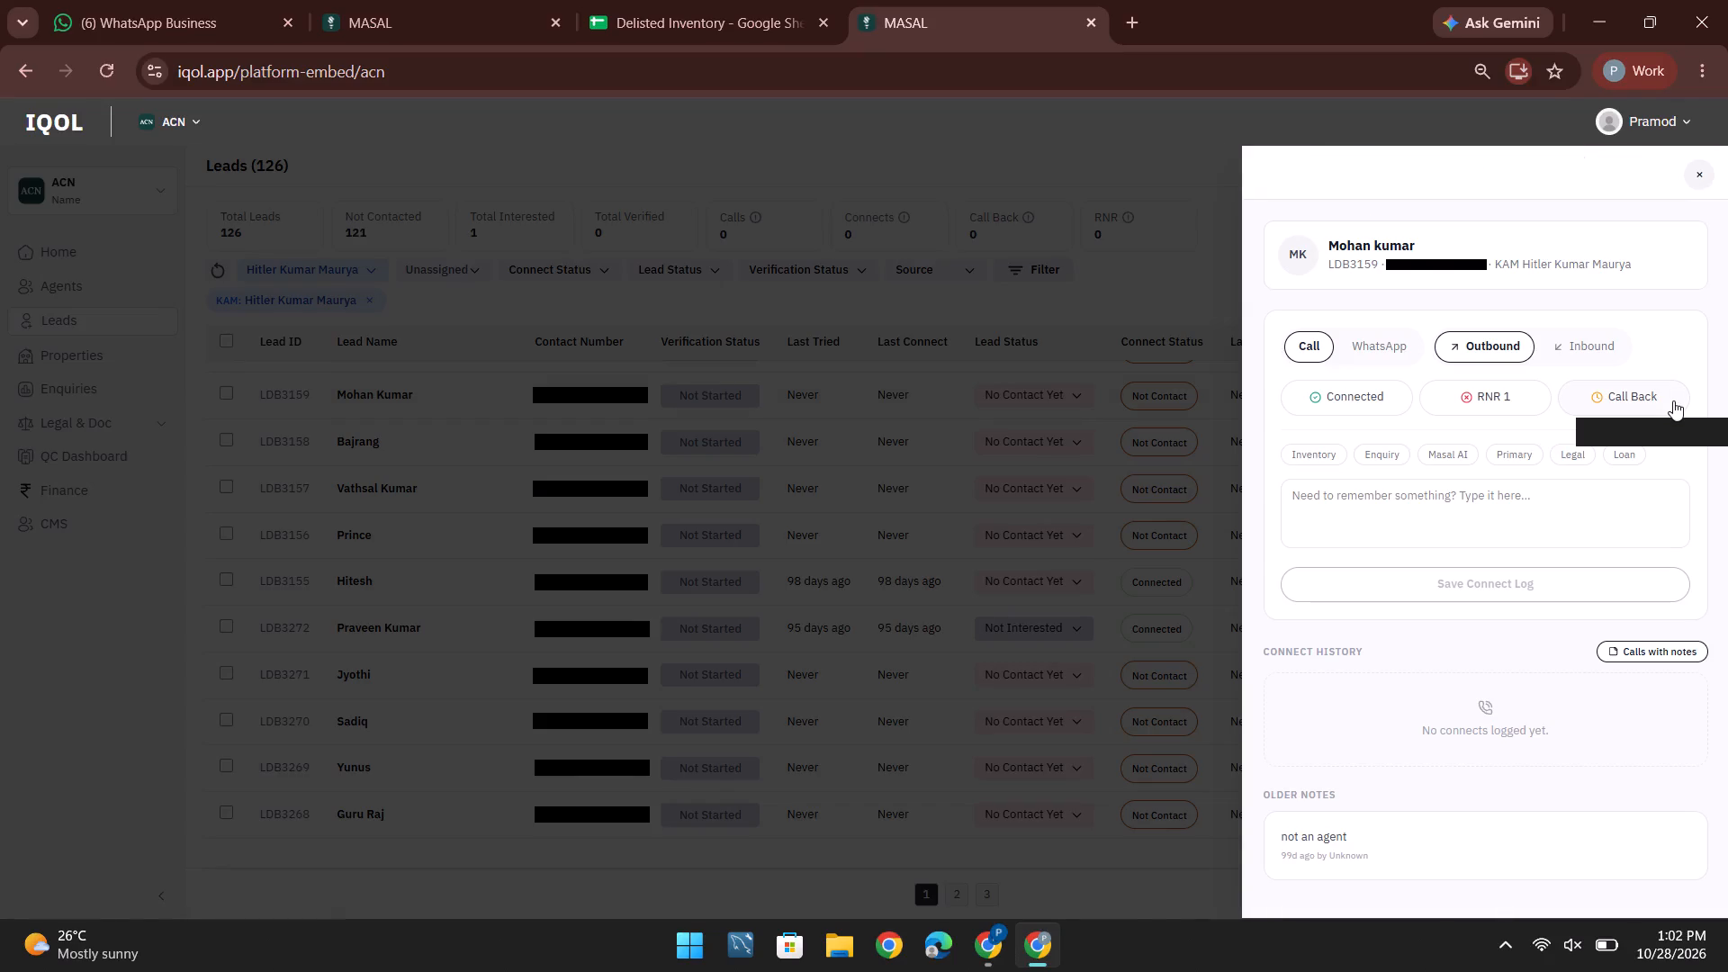
{"action": "left_click", "coordinate": [1138, 870]}
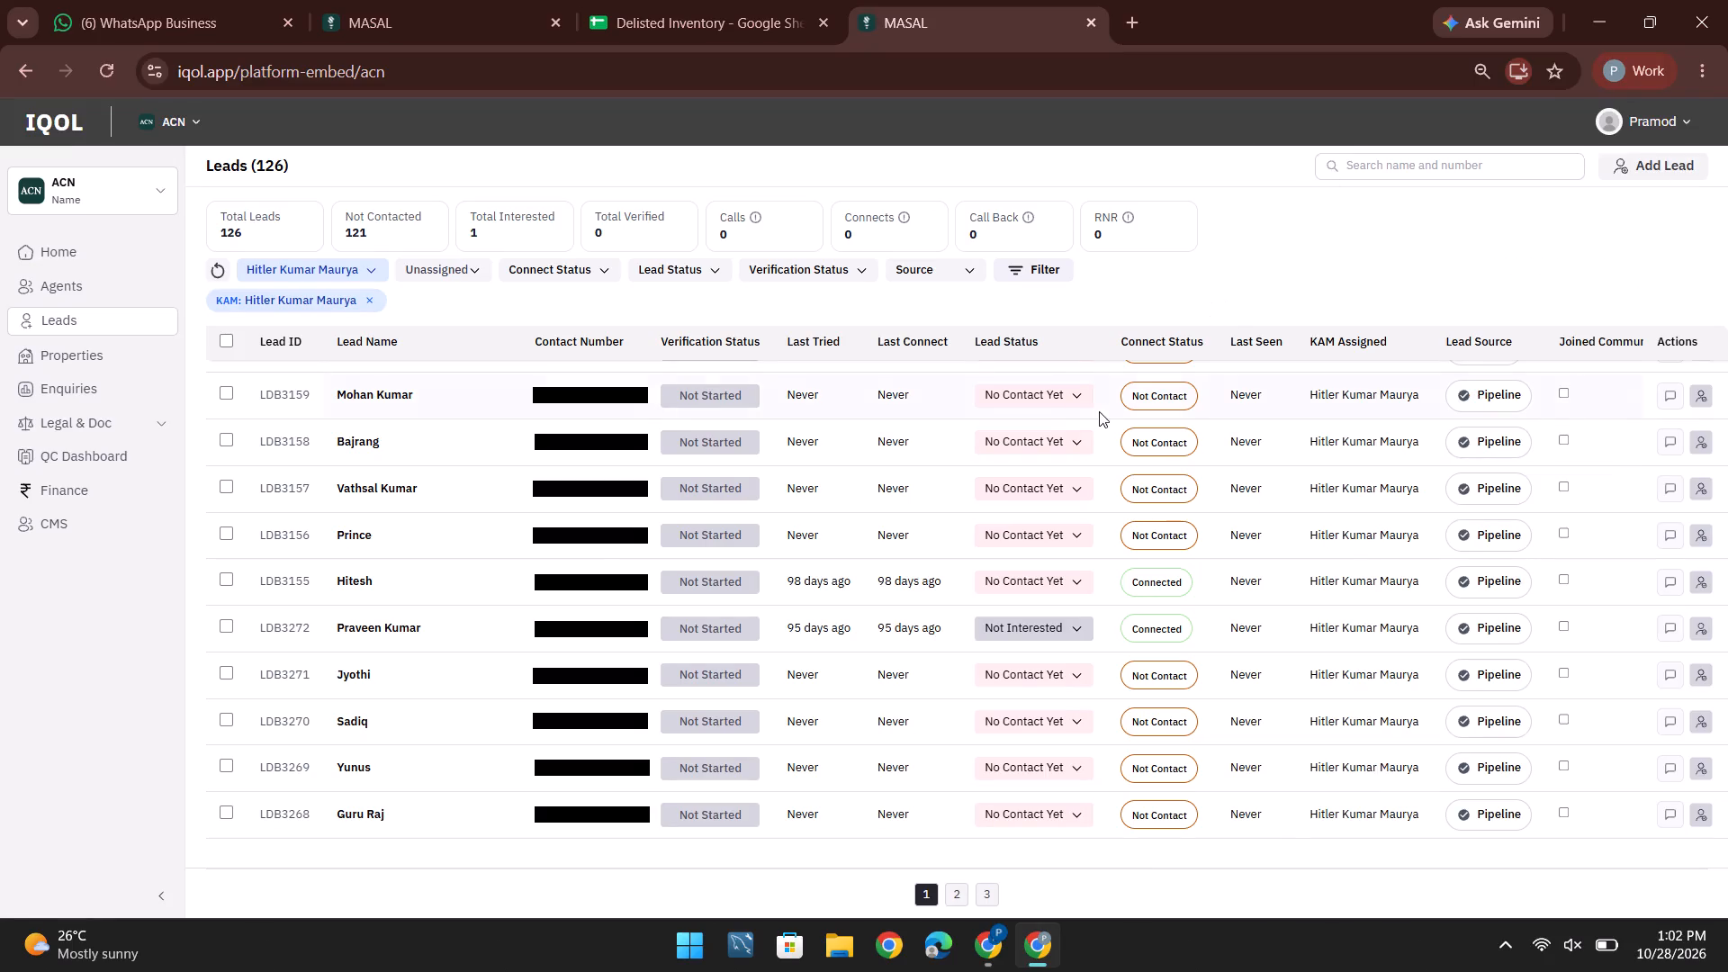
{"action": "left_click", "coordinate": [1076, 410]}
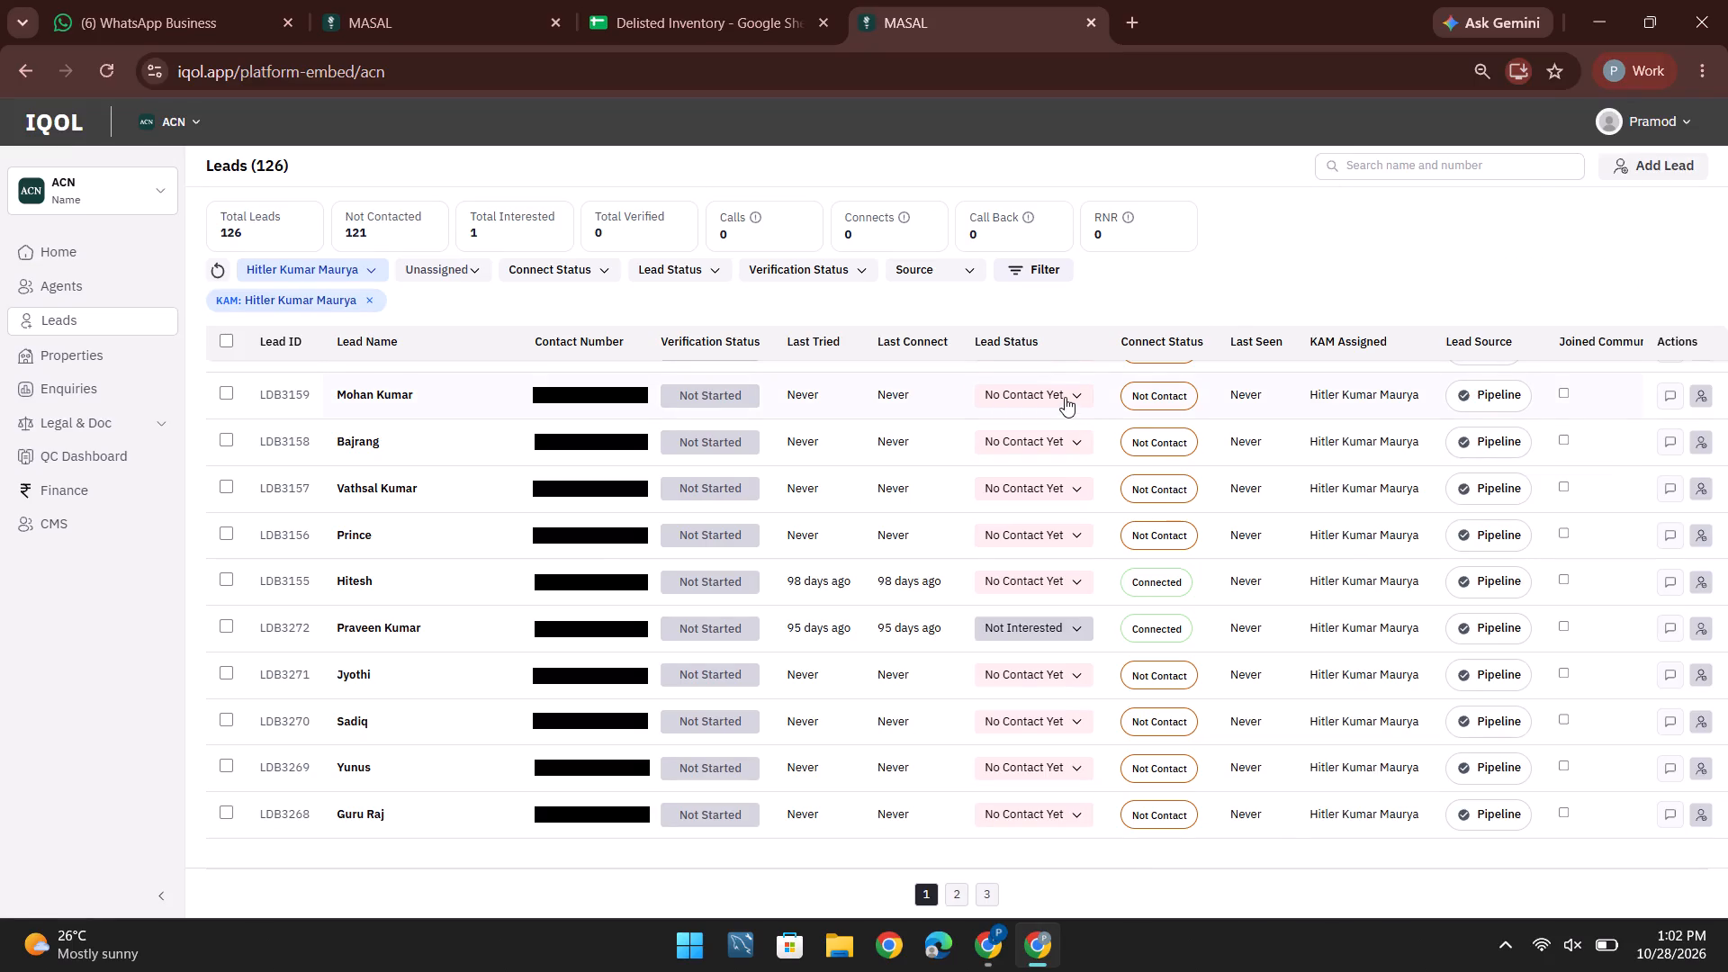
{"action": "left_click", "coordinate": [1065, 397]}
{"action": "left_click", "coordinate": [1039, 459]}
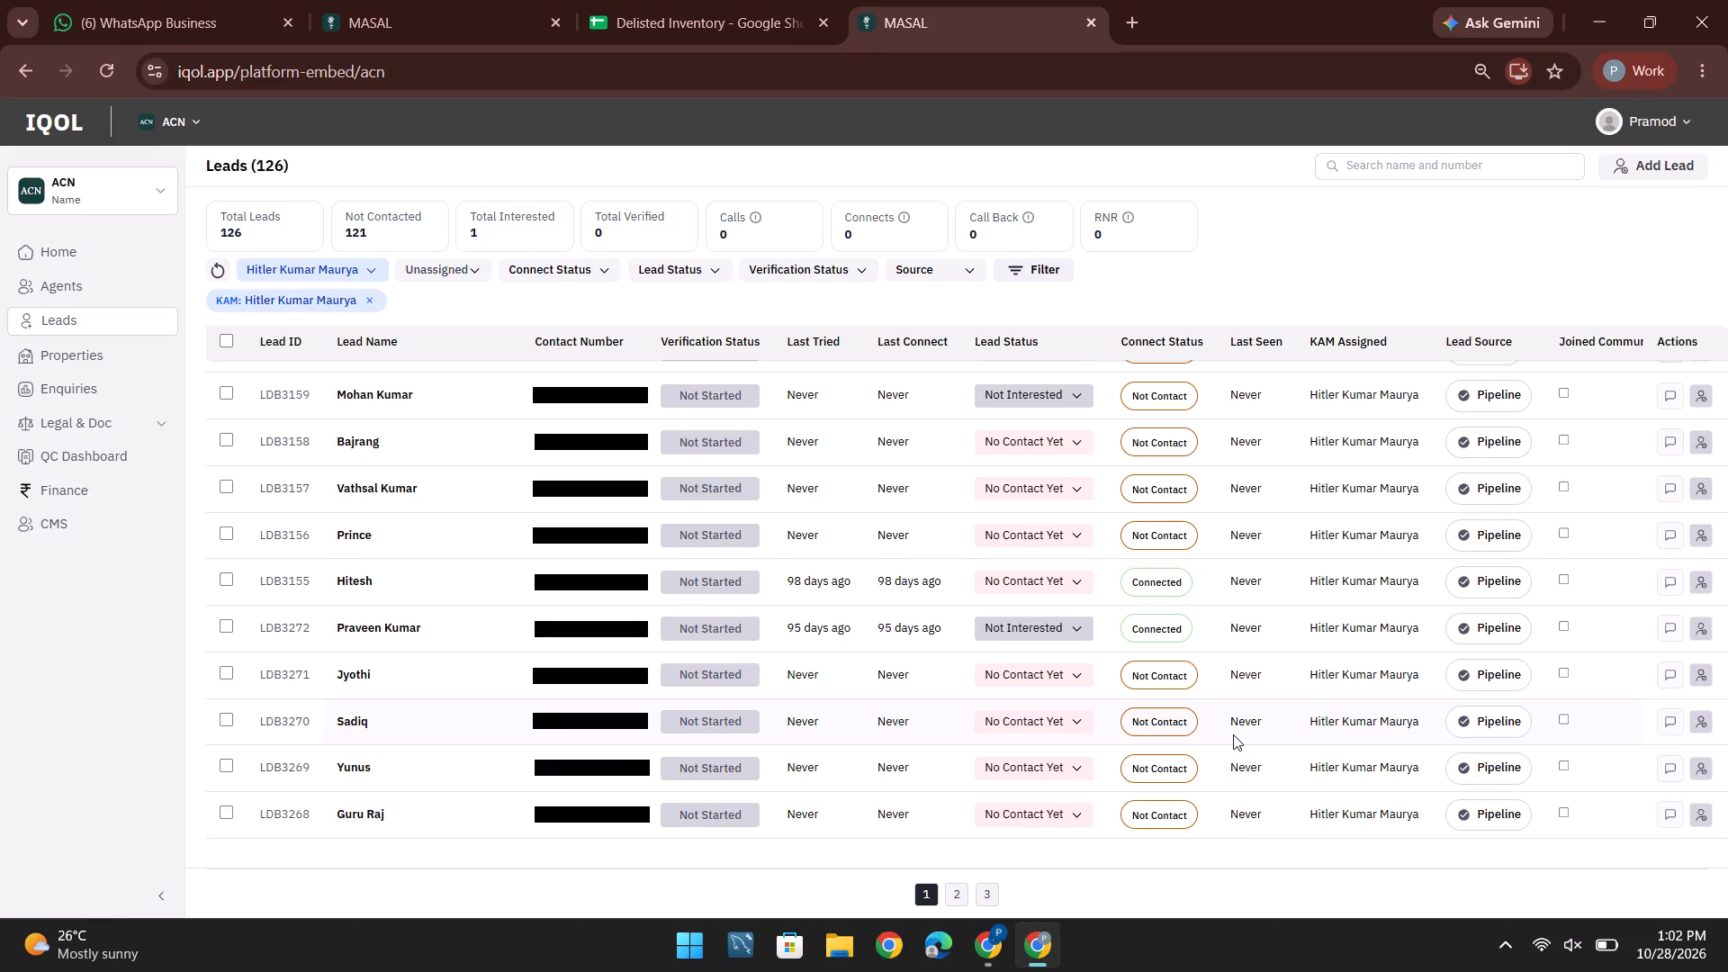
{"action": "scroll", "coordinate": [1233, 734], "scroll_direction": "down", "scroll_amount": 1}
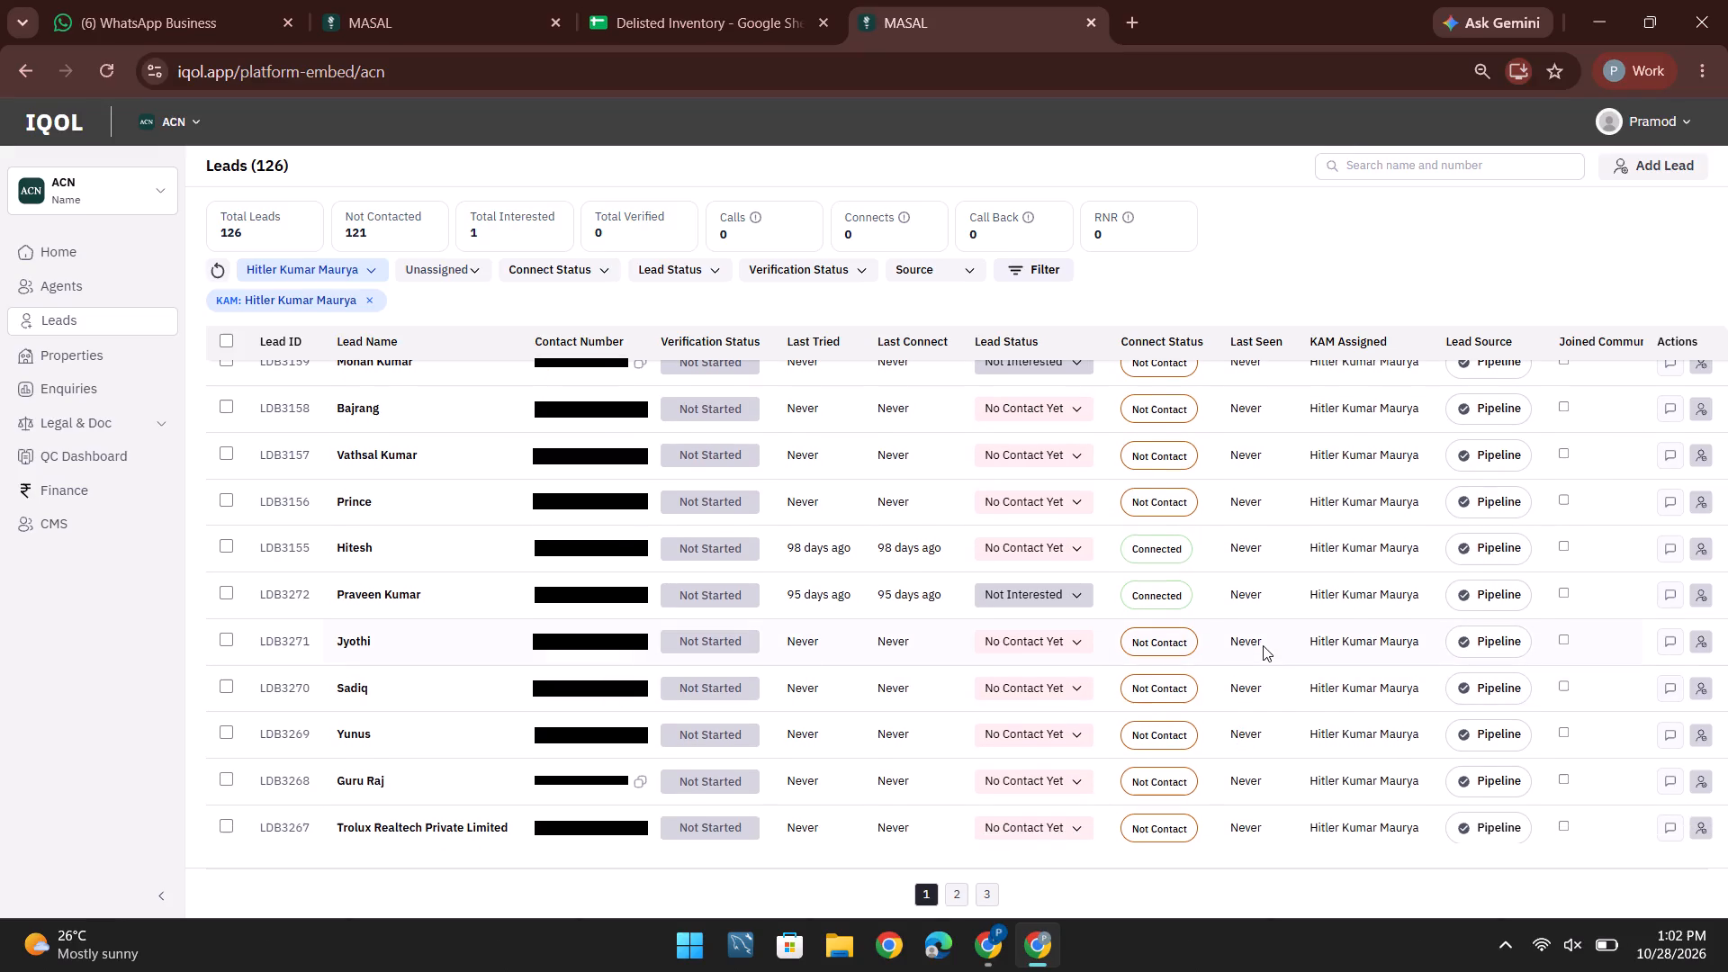
{"action": "scroll", "coordinate": [1263, 645], "scroll_direction": "down", "scroll_amount": 1}
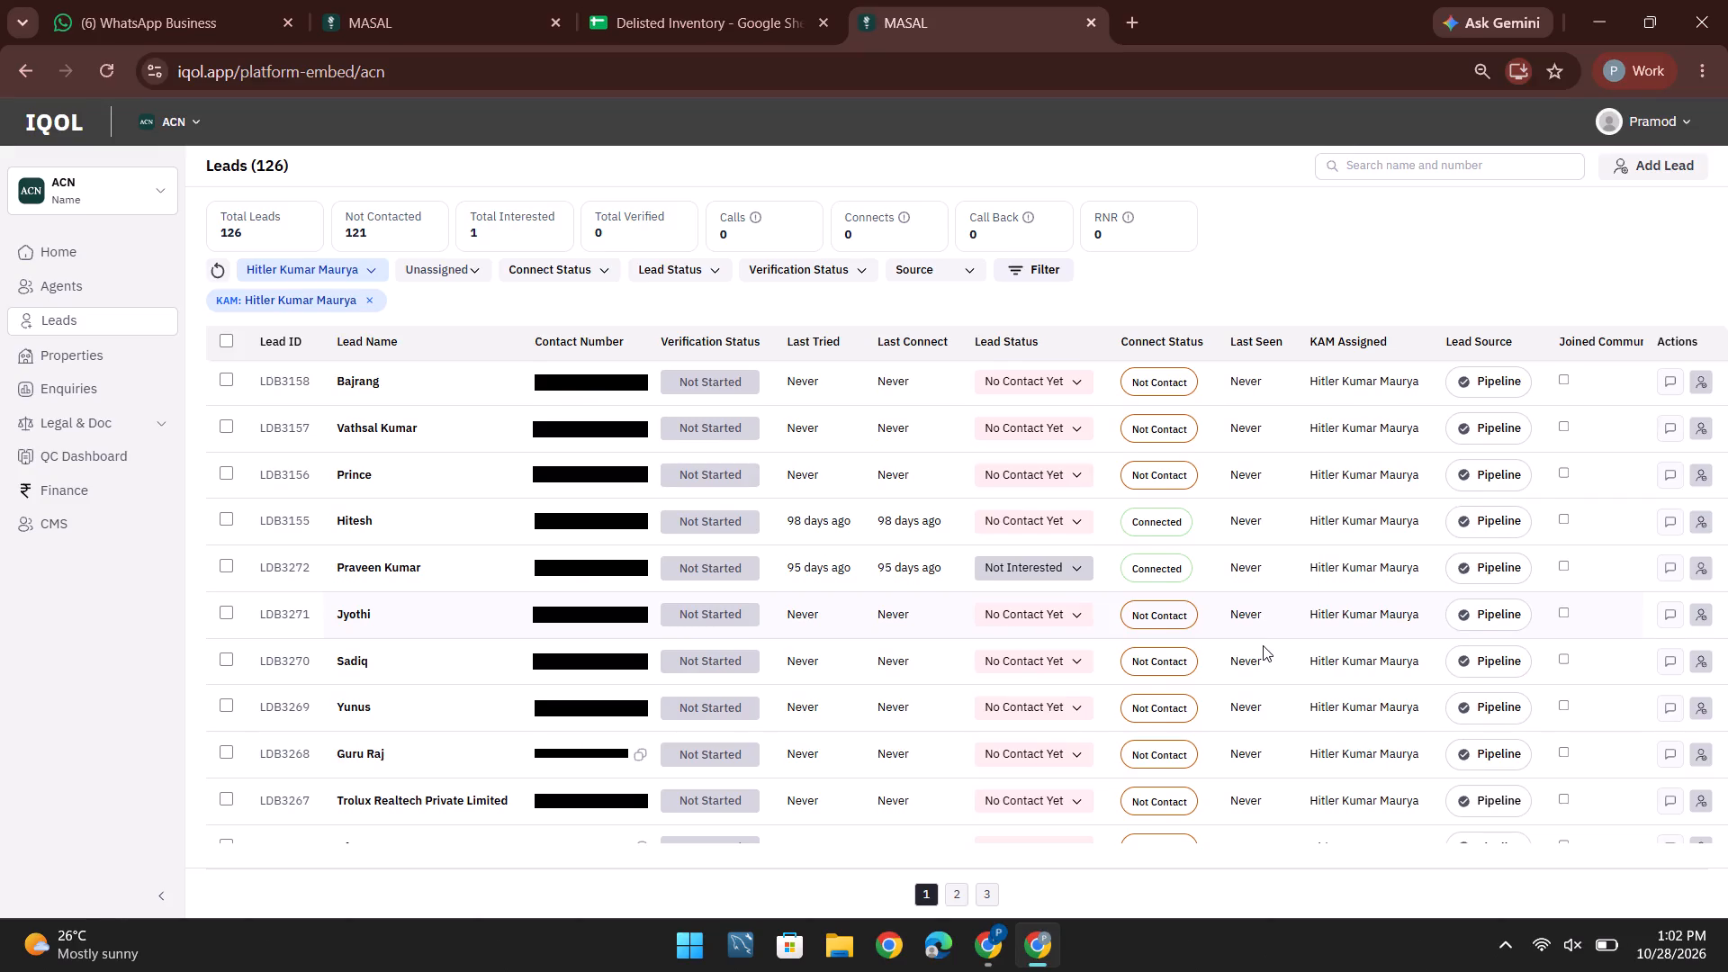
{"action": "scroll", "coordinate": [770, 971], "scroll_direction": "down", "scroll_amount": 1}
{"action": "scroll", "coordinate": [1627, 348], "scroll_direction": "left", "scroll_amount": 3}
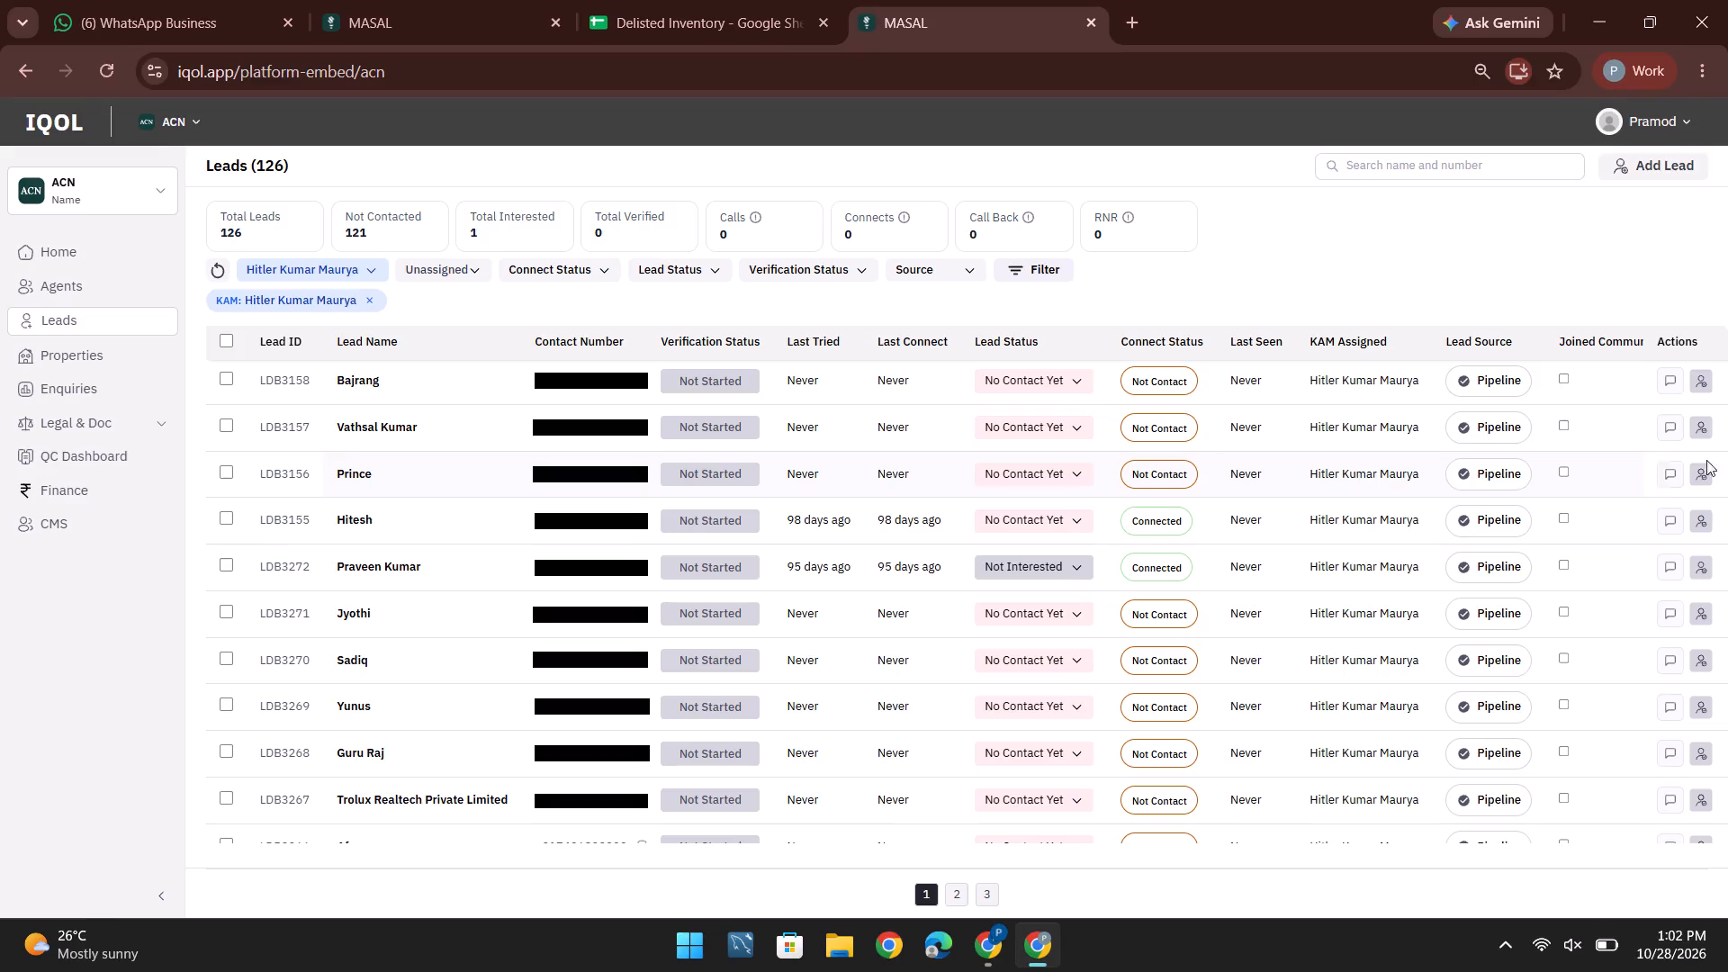
{"action": "left_click", "coordinate": [1667, 392]}
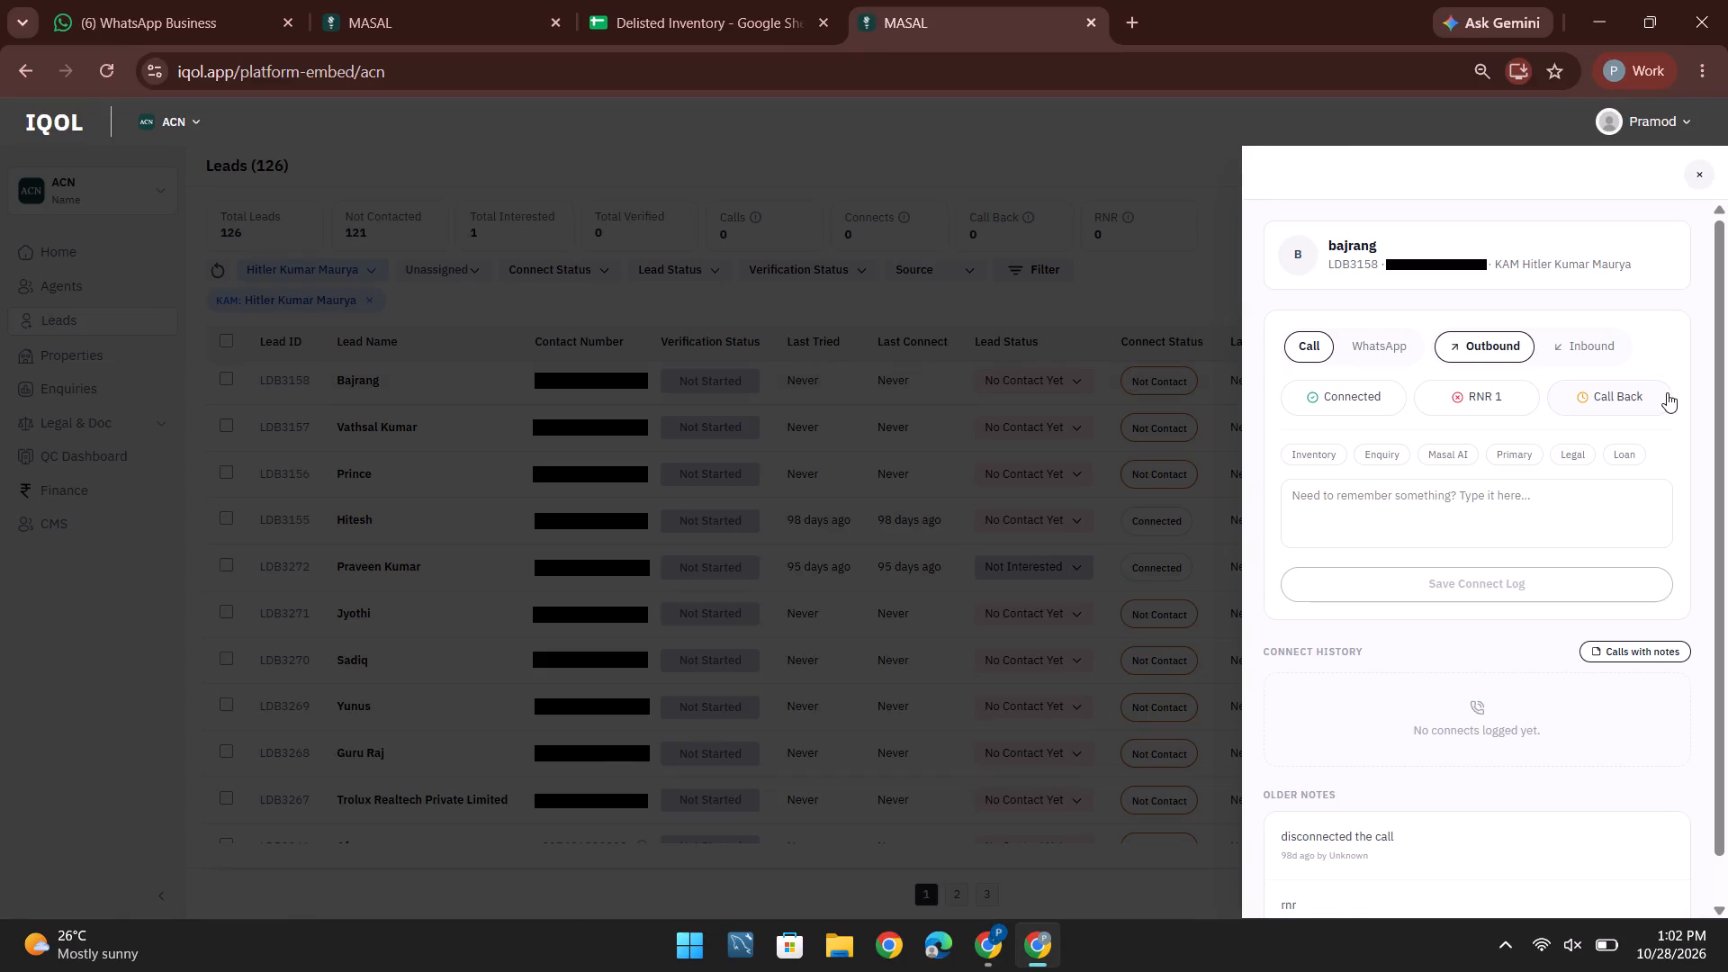
{"action": "left_click", "coordinate": [1007, 859]}
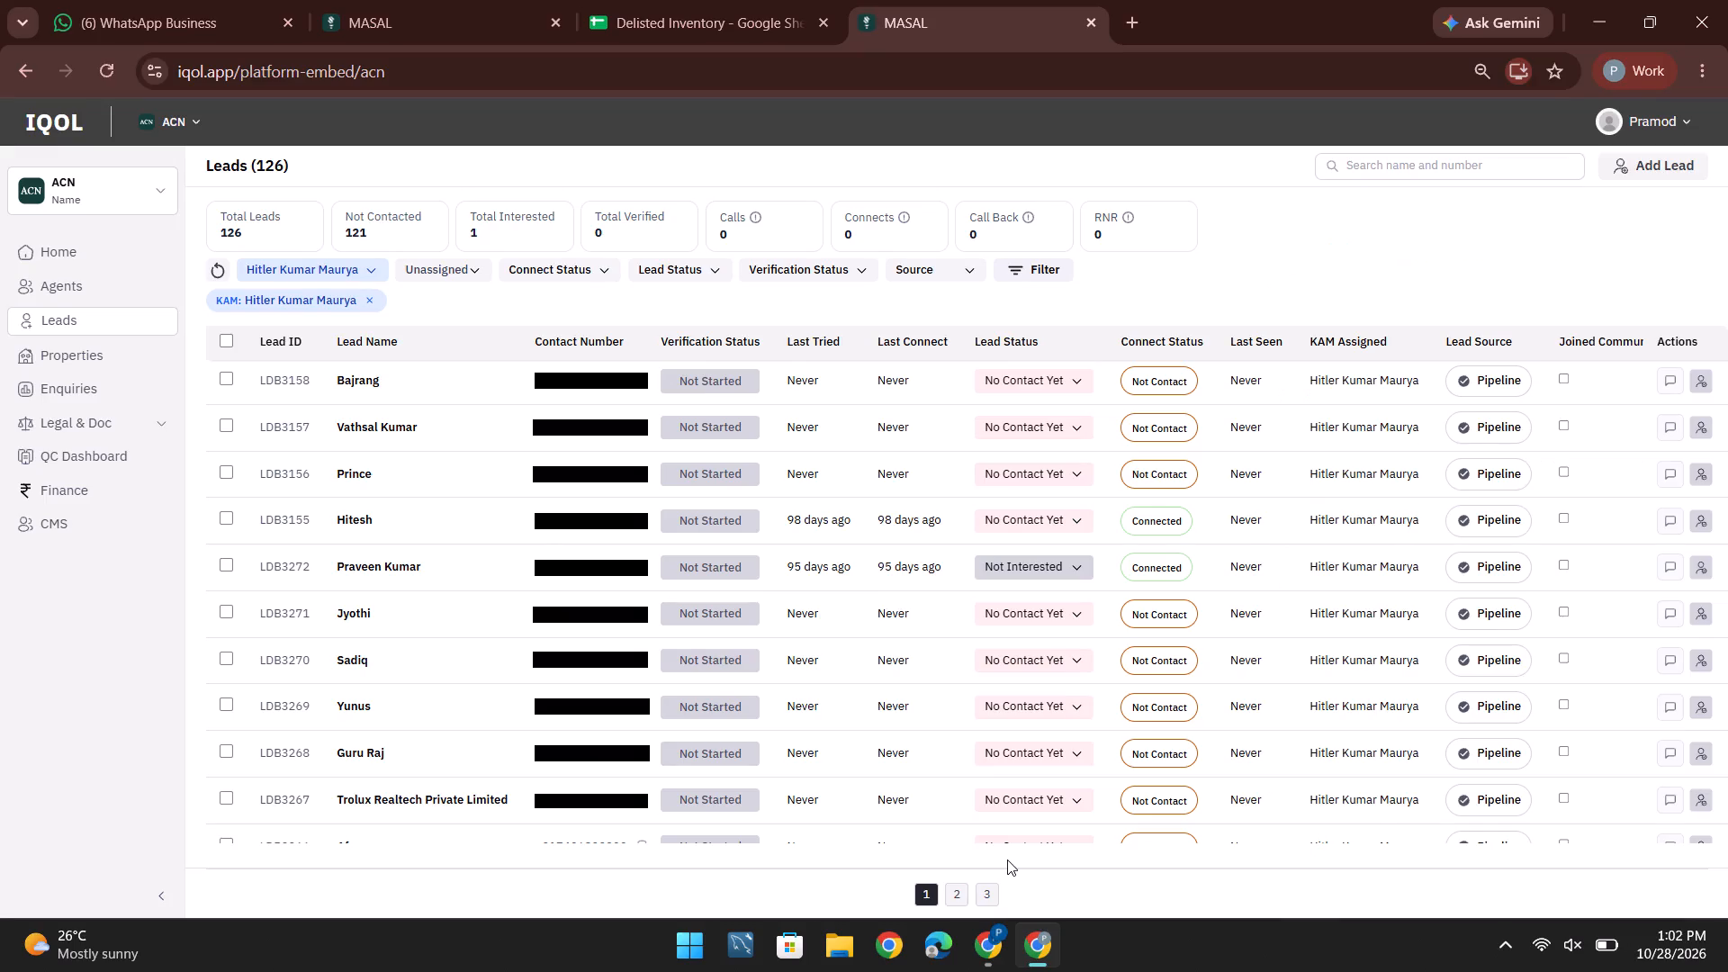
{"action": "left_click", "coordinate": [1671, 434]}
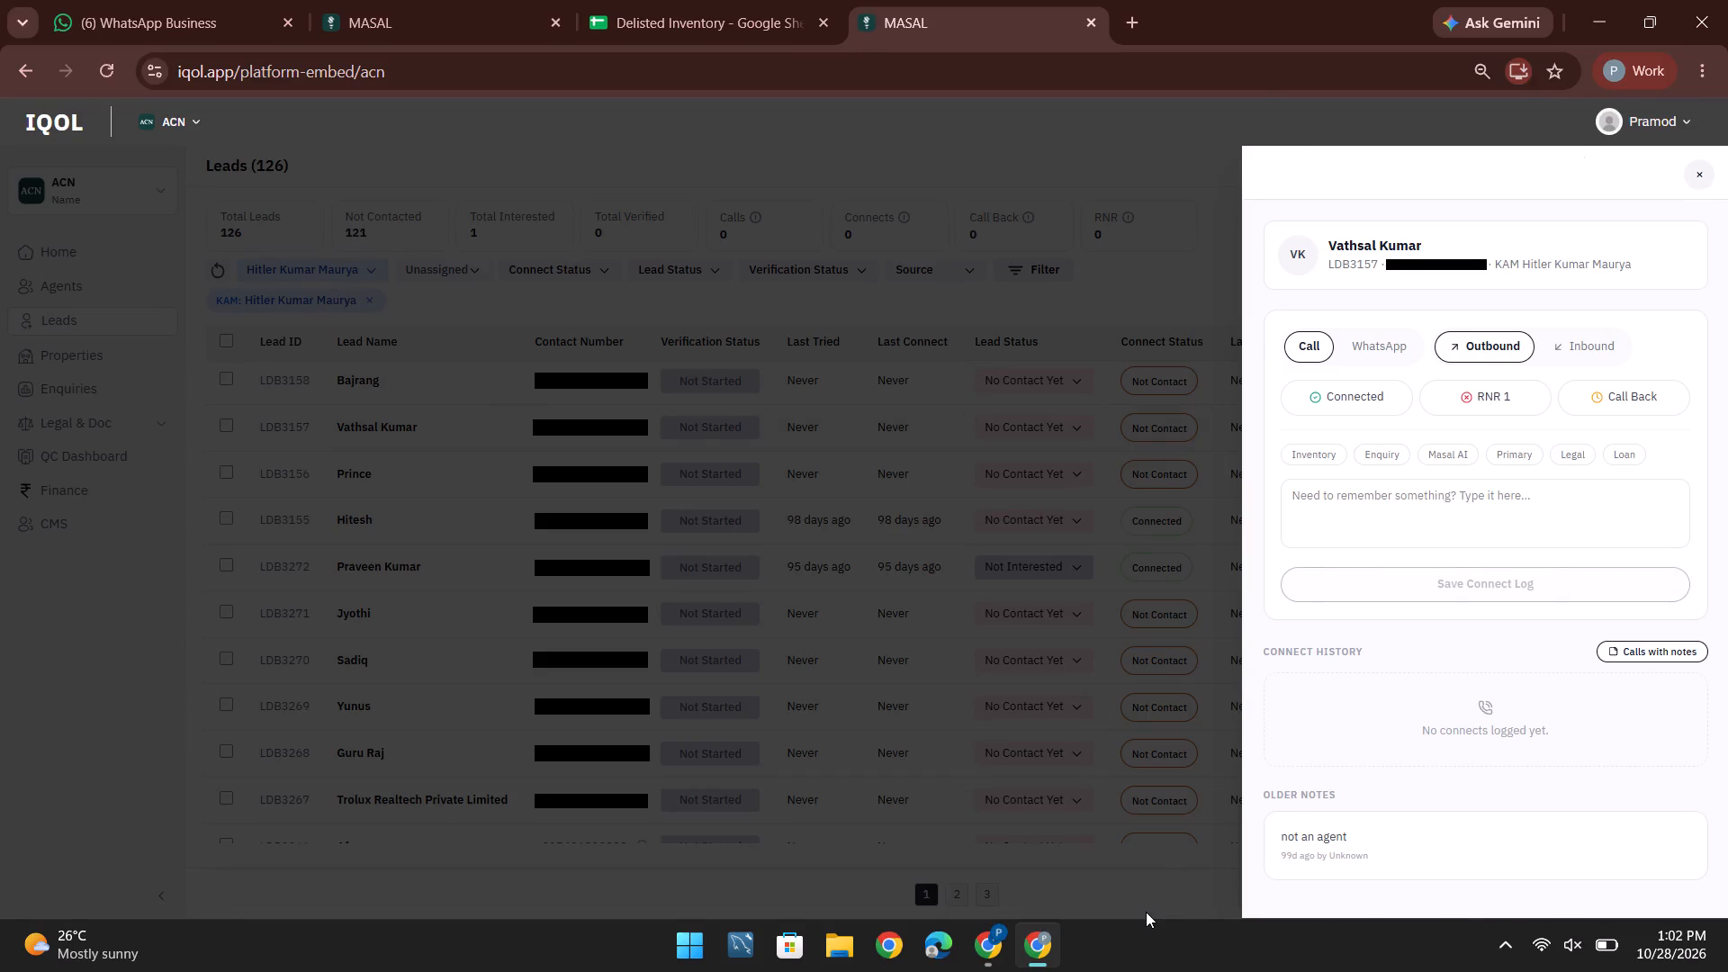
{"action": "left_click", "coordinate": [1146, 912]}
{"action": "scroll", "coordinate": [1367, 727], "scroll_direction": "down", "scroll_amount": 1}
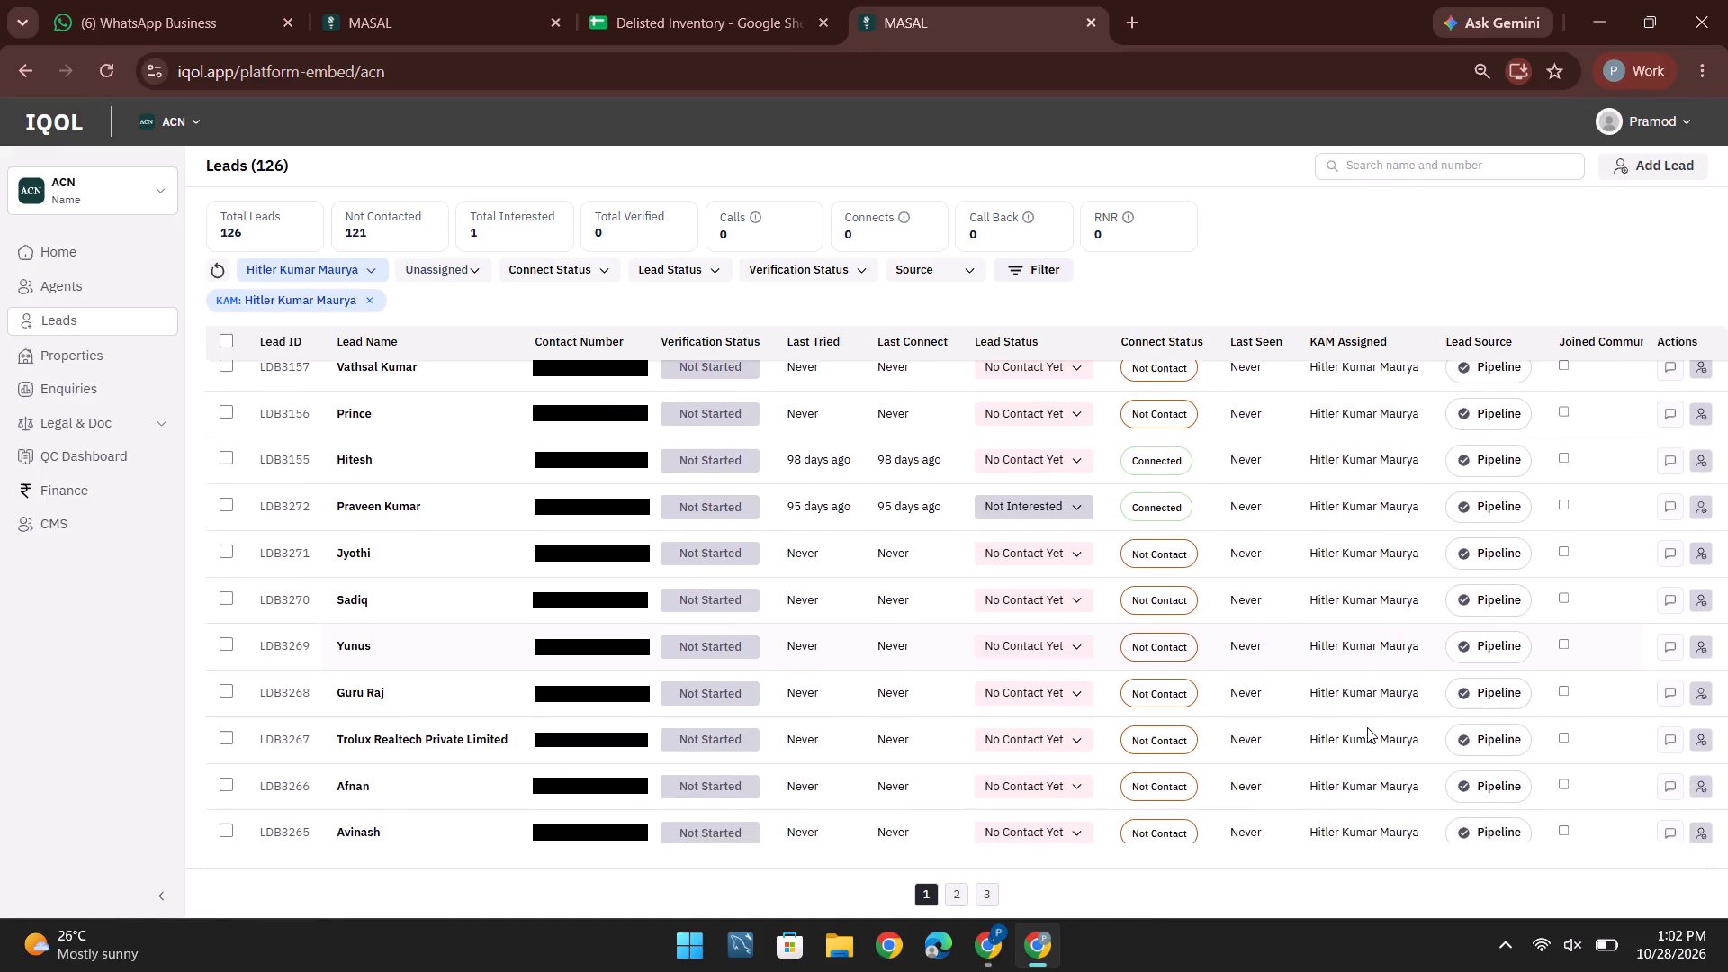
{"action": "scroll", "coordinate": [1367, 727], "scroll_direction": "down", "scroll_amount": 1}
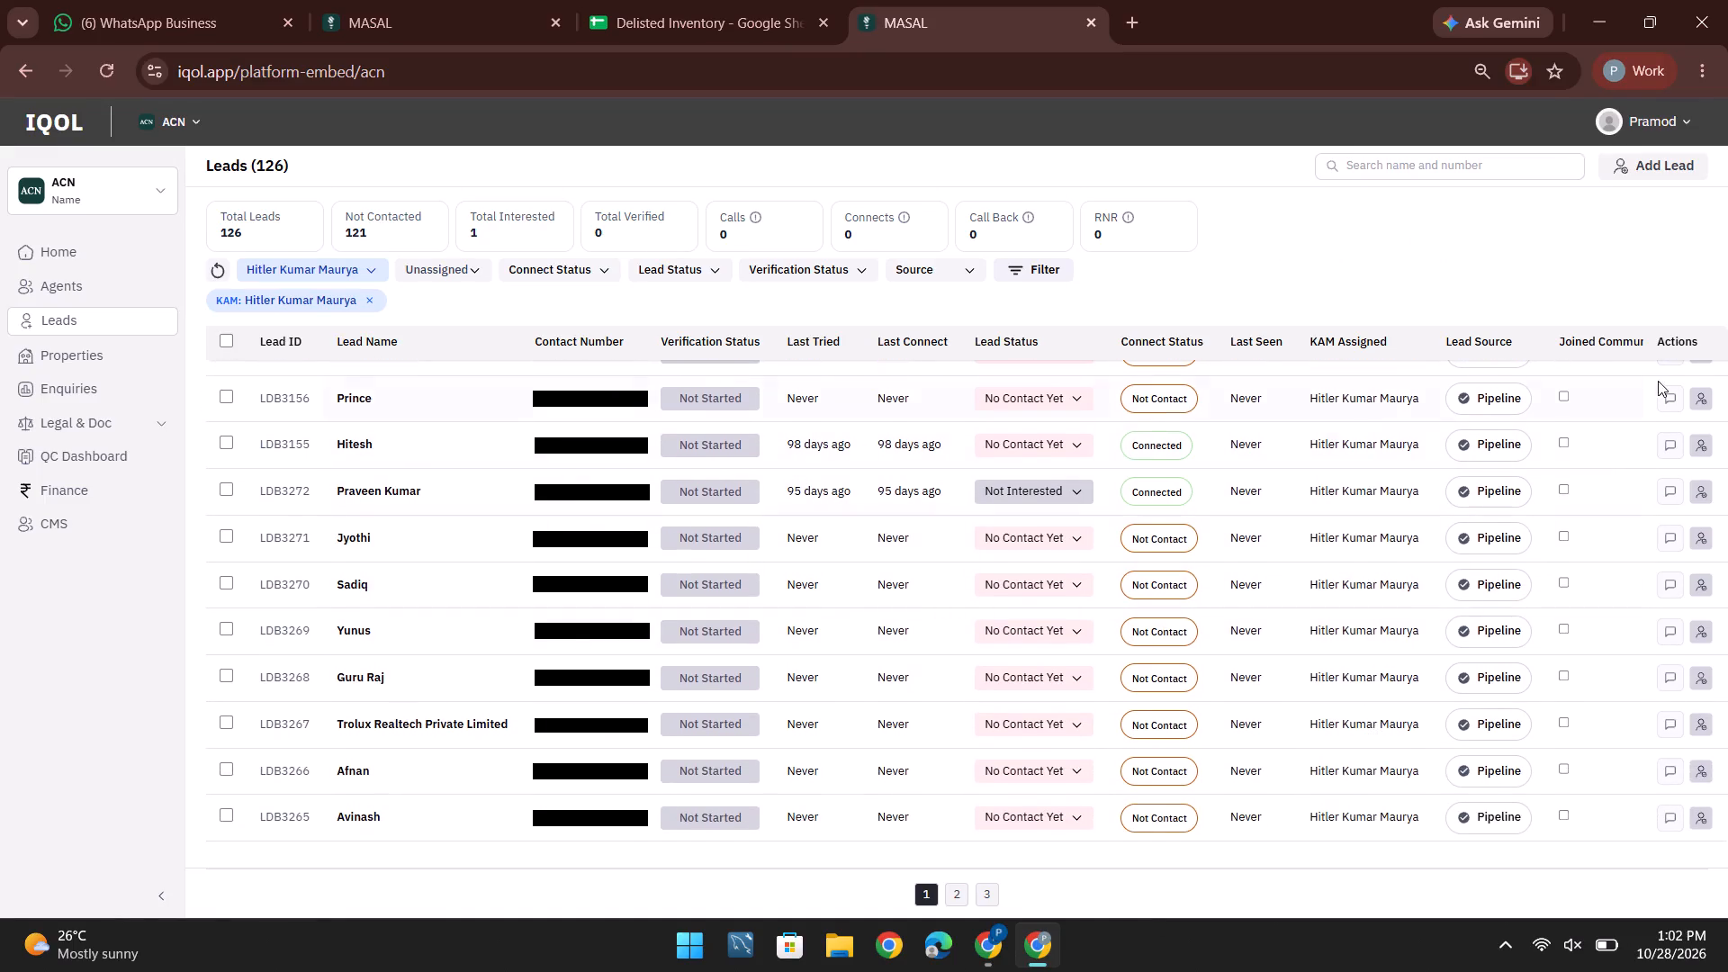
{"action": "left_click", "coordinate": [1662, 390]}
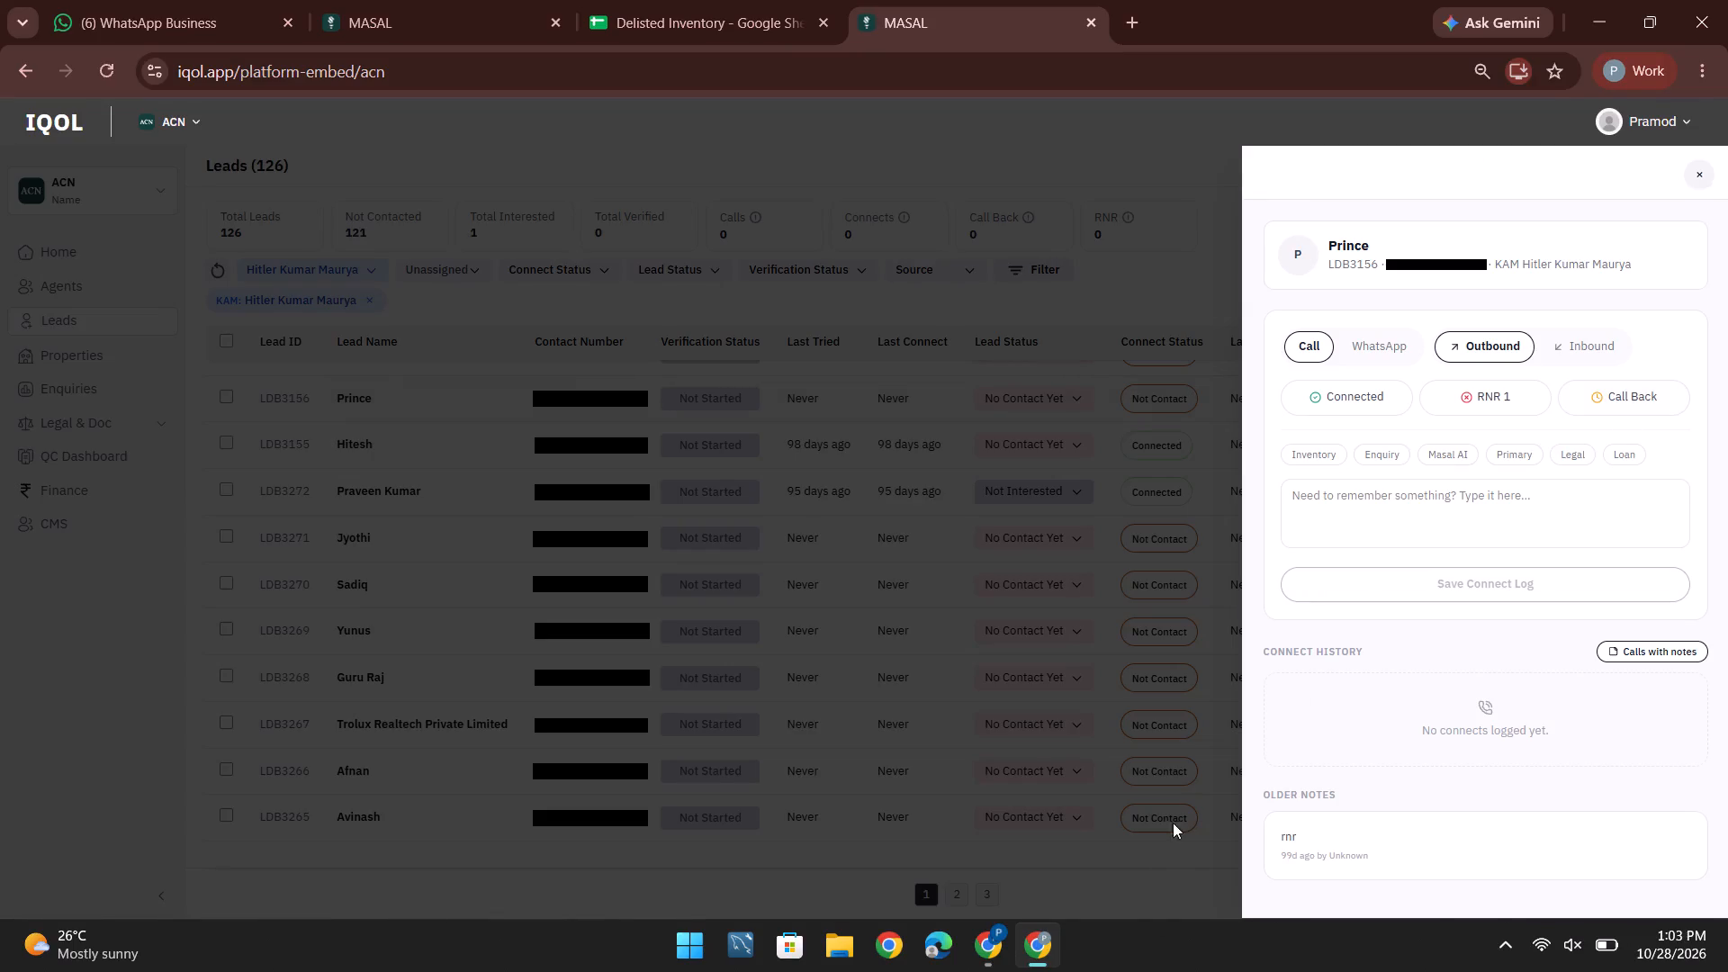
{"action": "left_click", "coordinate": [1148, 868]}
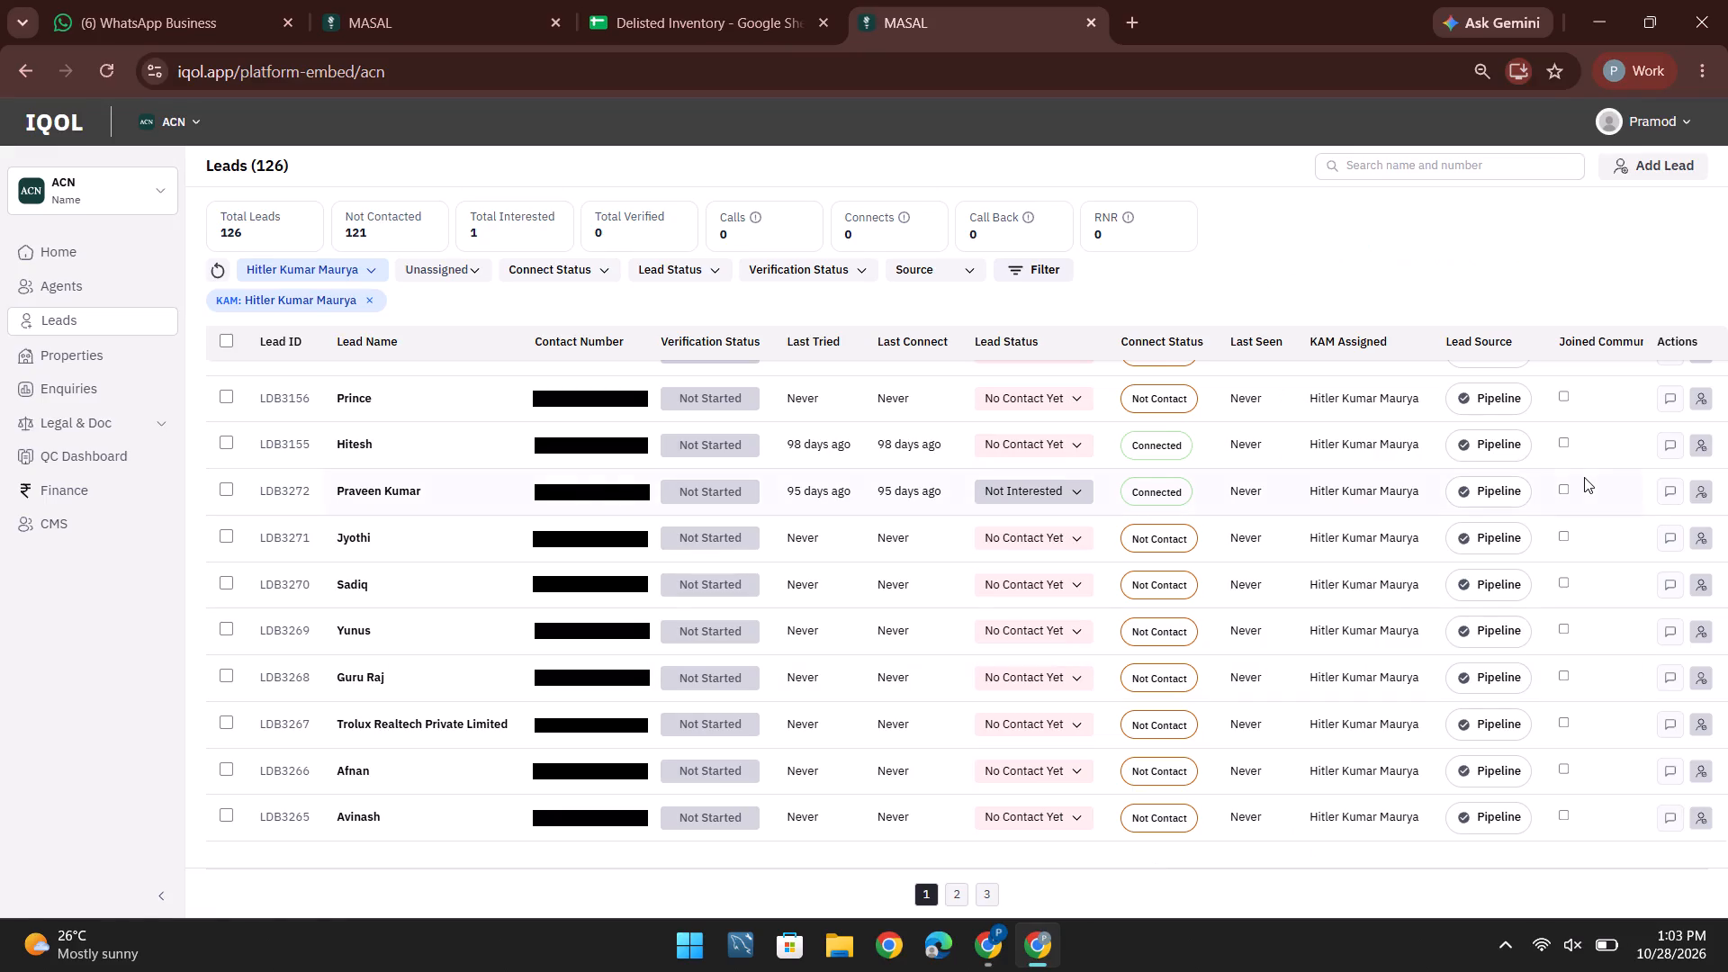
{"action": "left_click", "coordinate": [1678, 407]}
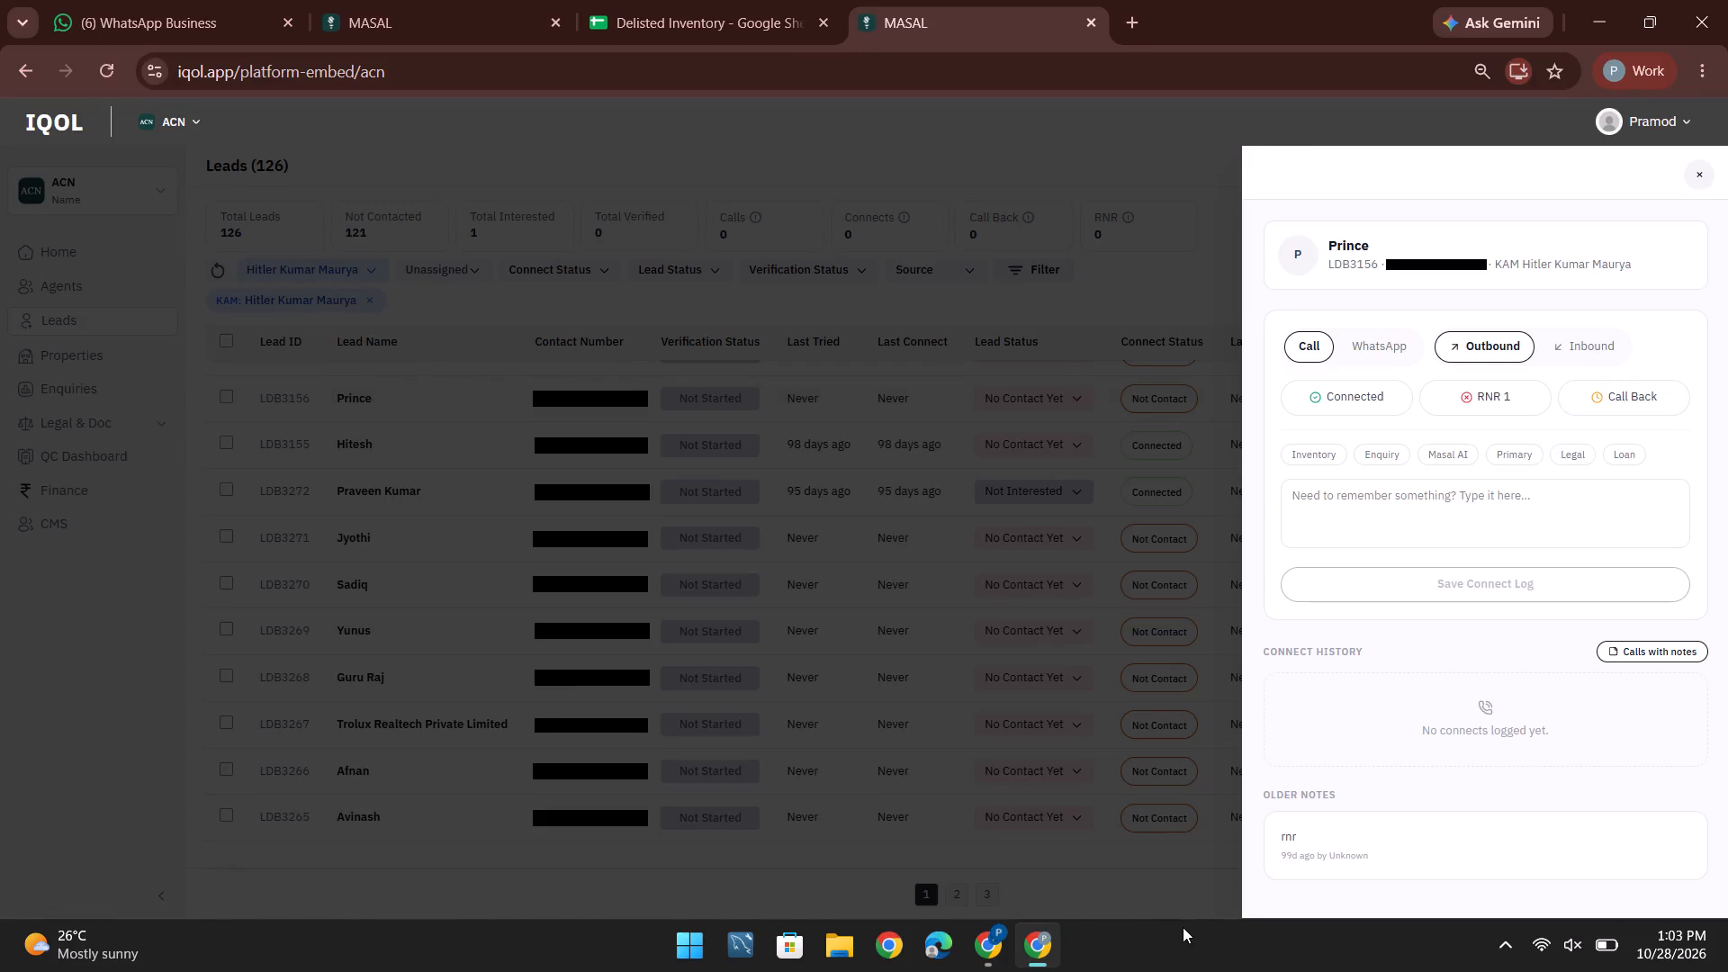
{"action": "left_click", "coordinate": [1201, 906]}
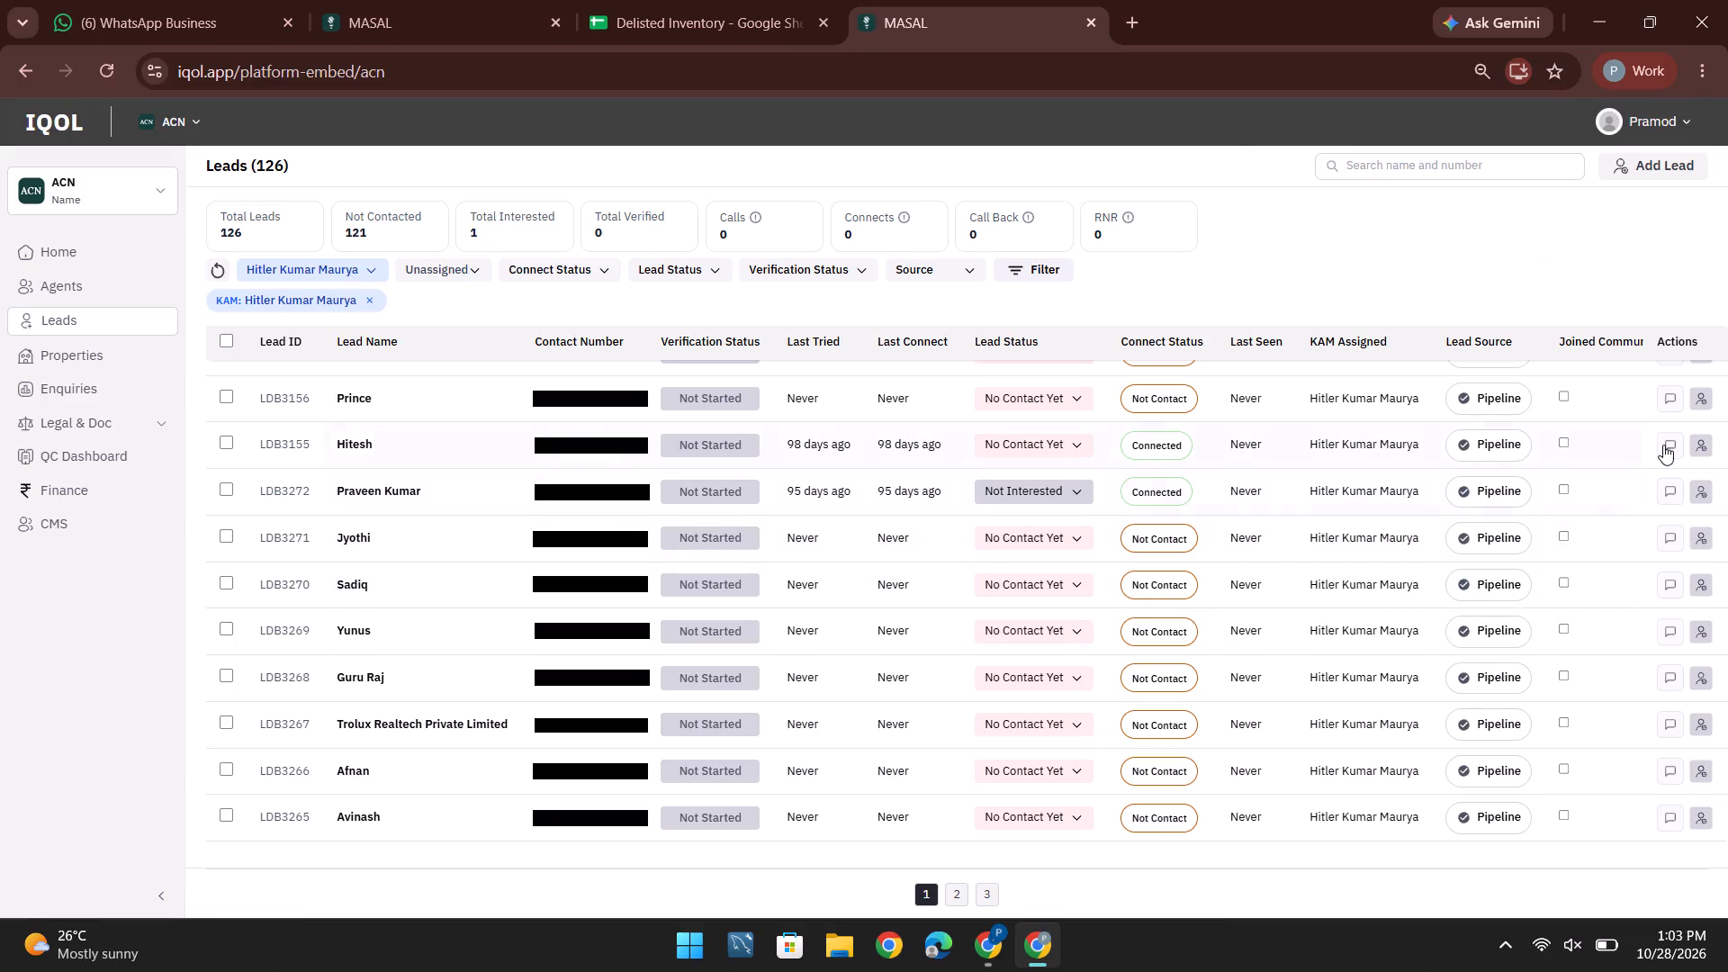
{"action": "left_click", "coordinate": [1666, 442]}
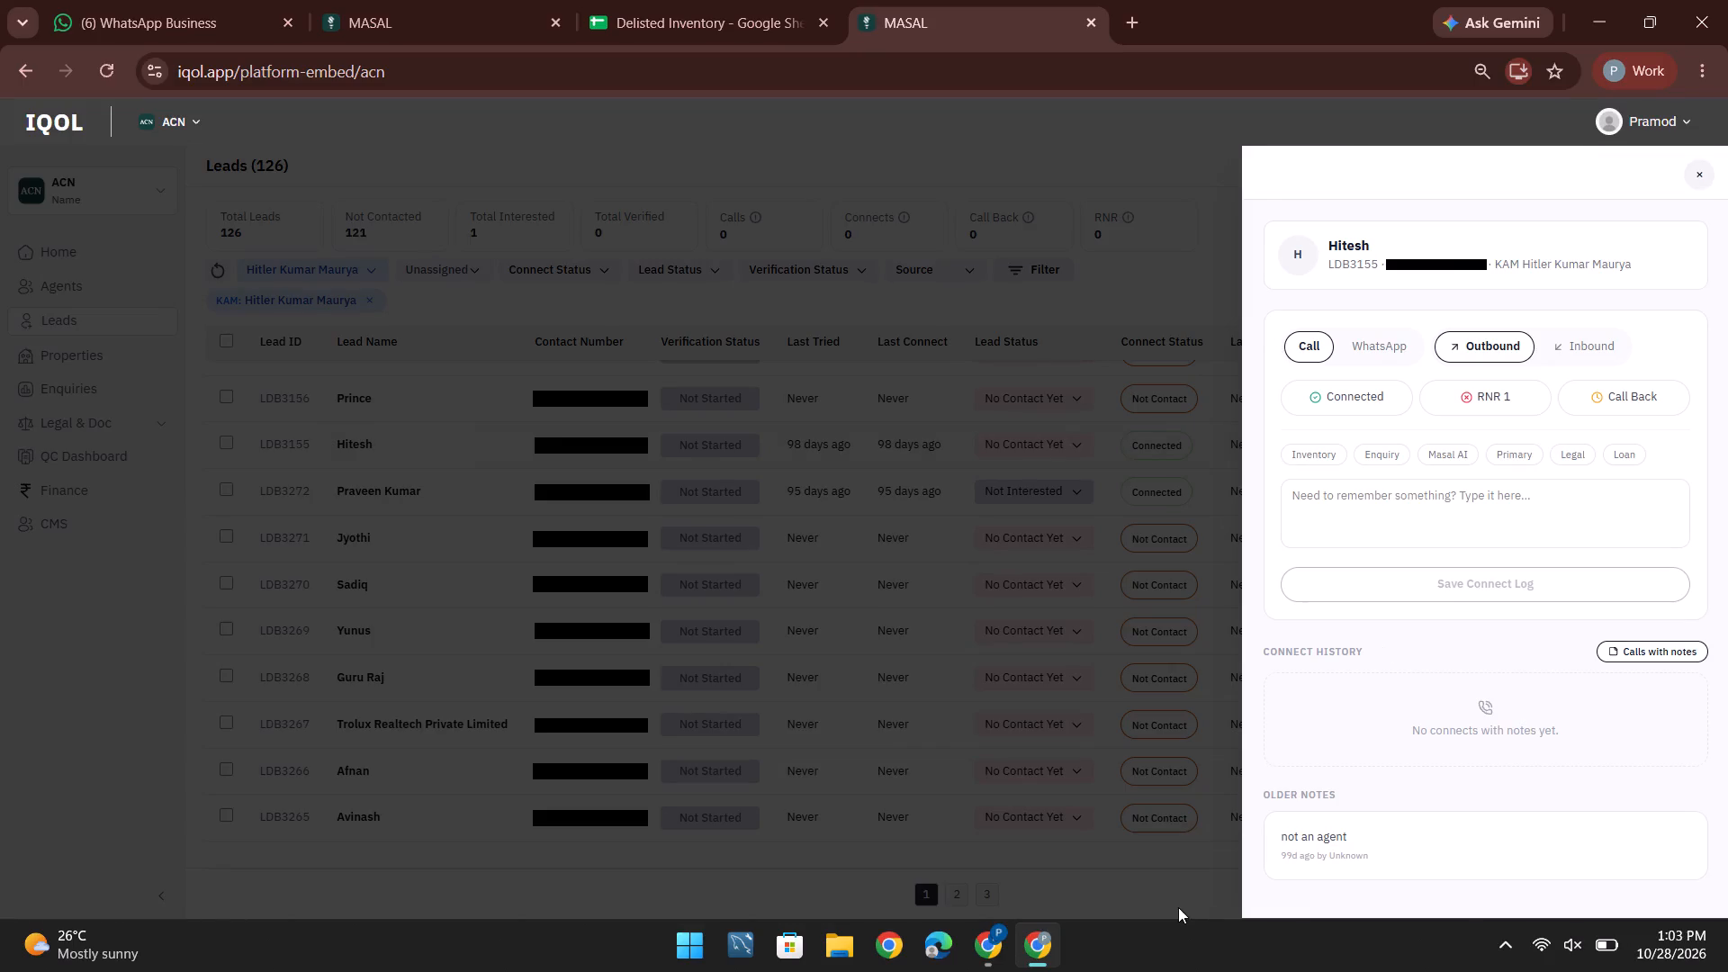
{"action": "left_click", "coordinate": [1178, 907]}
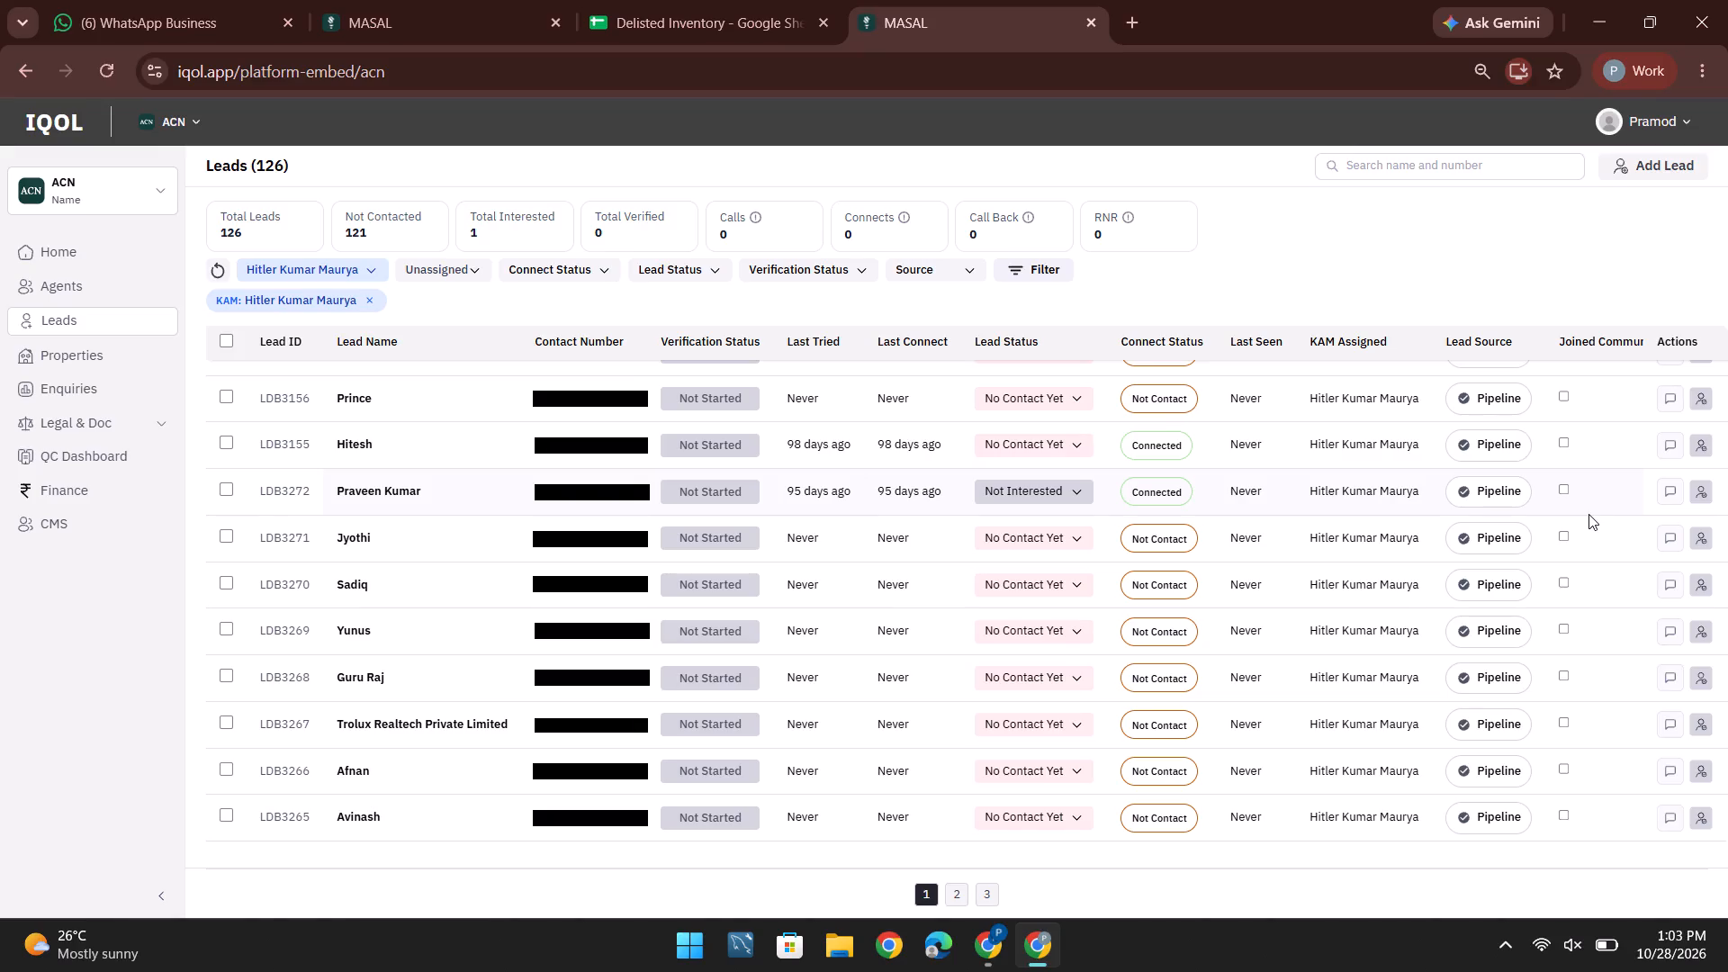
{"action": "scroll", "coordinate": [1588, 514], "scroll_direction": "down", "scroll_amount": 1}
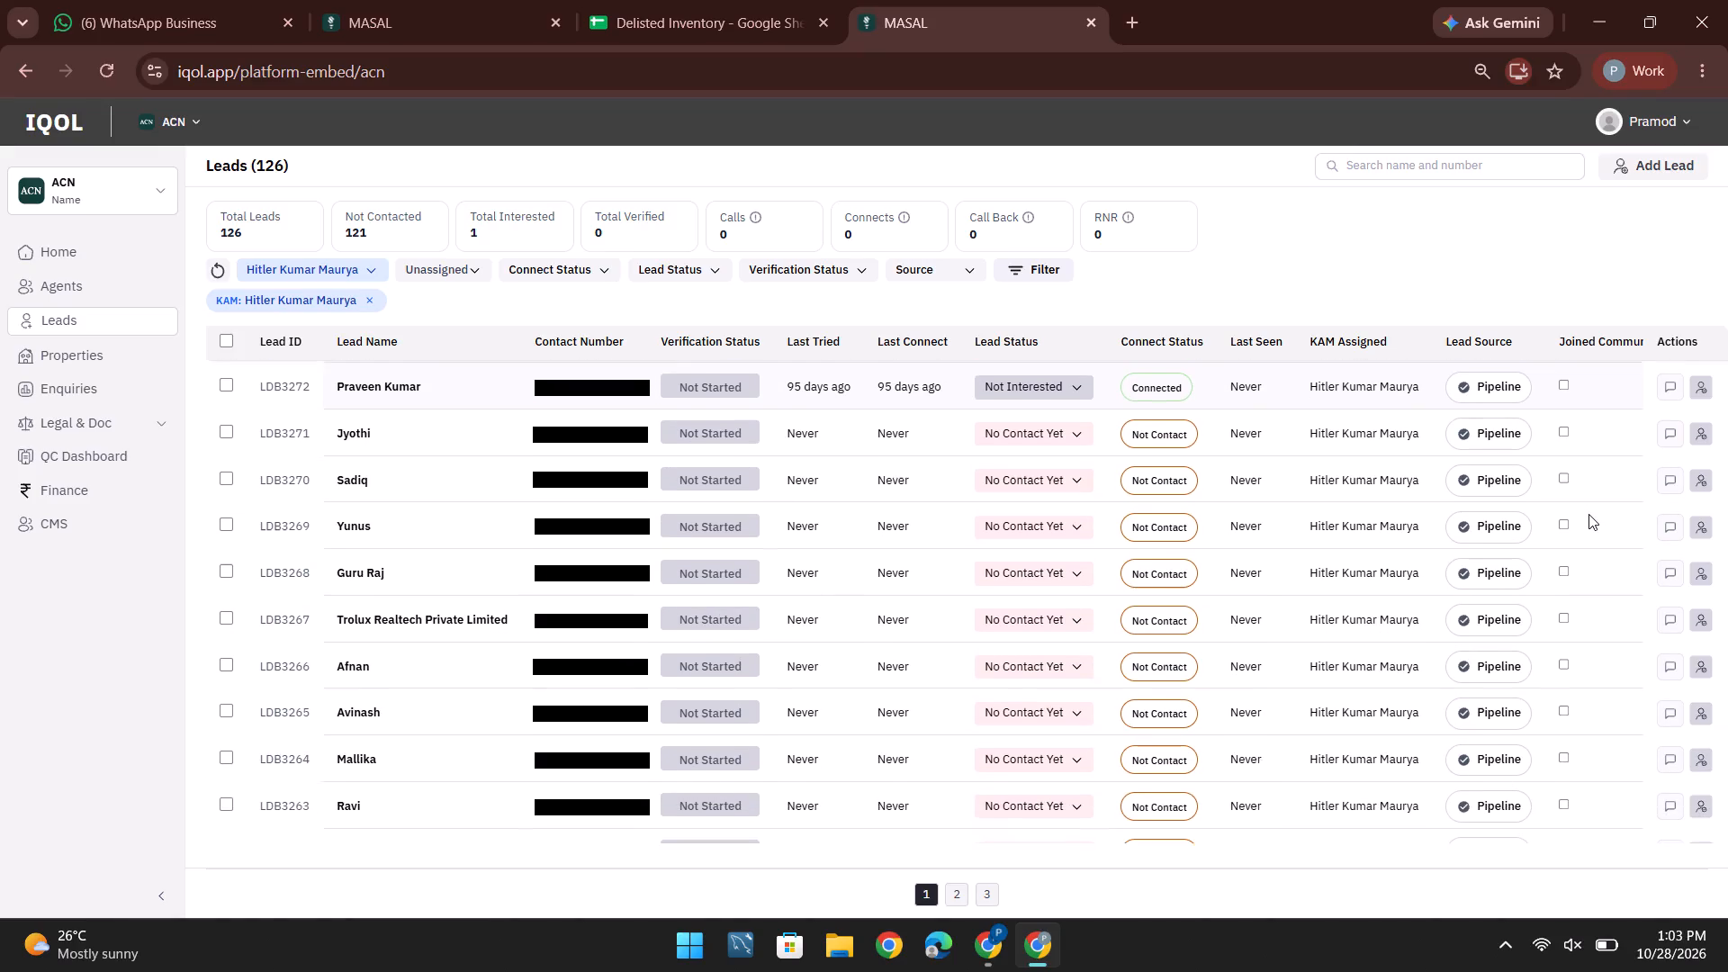
{"action": "scroll", "coordinate": [1588, 514], "scroll_direction": "down", "scroll_amount": 1}
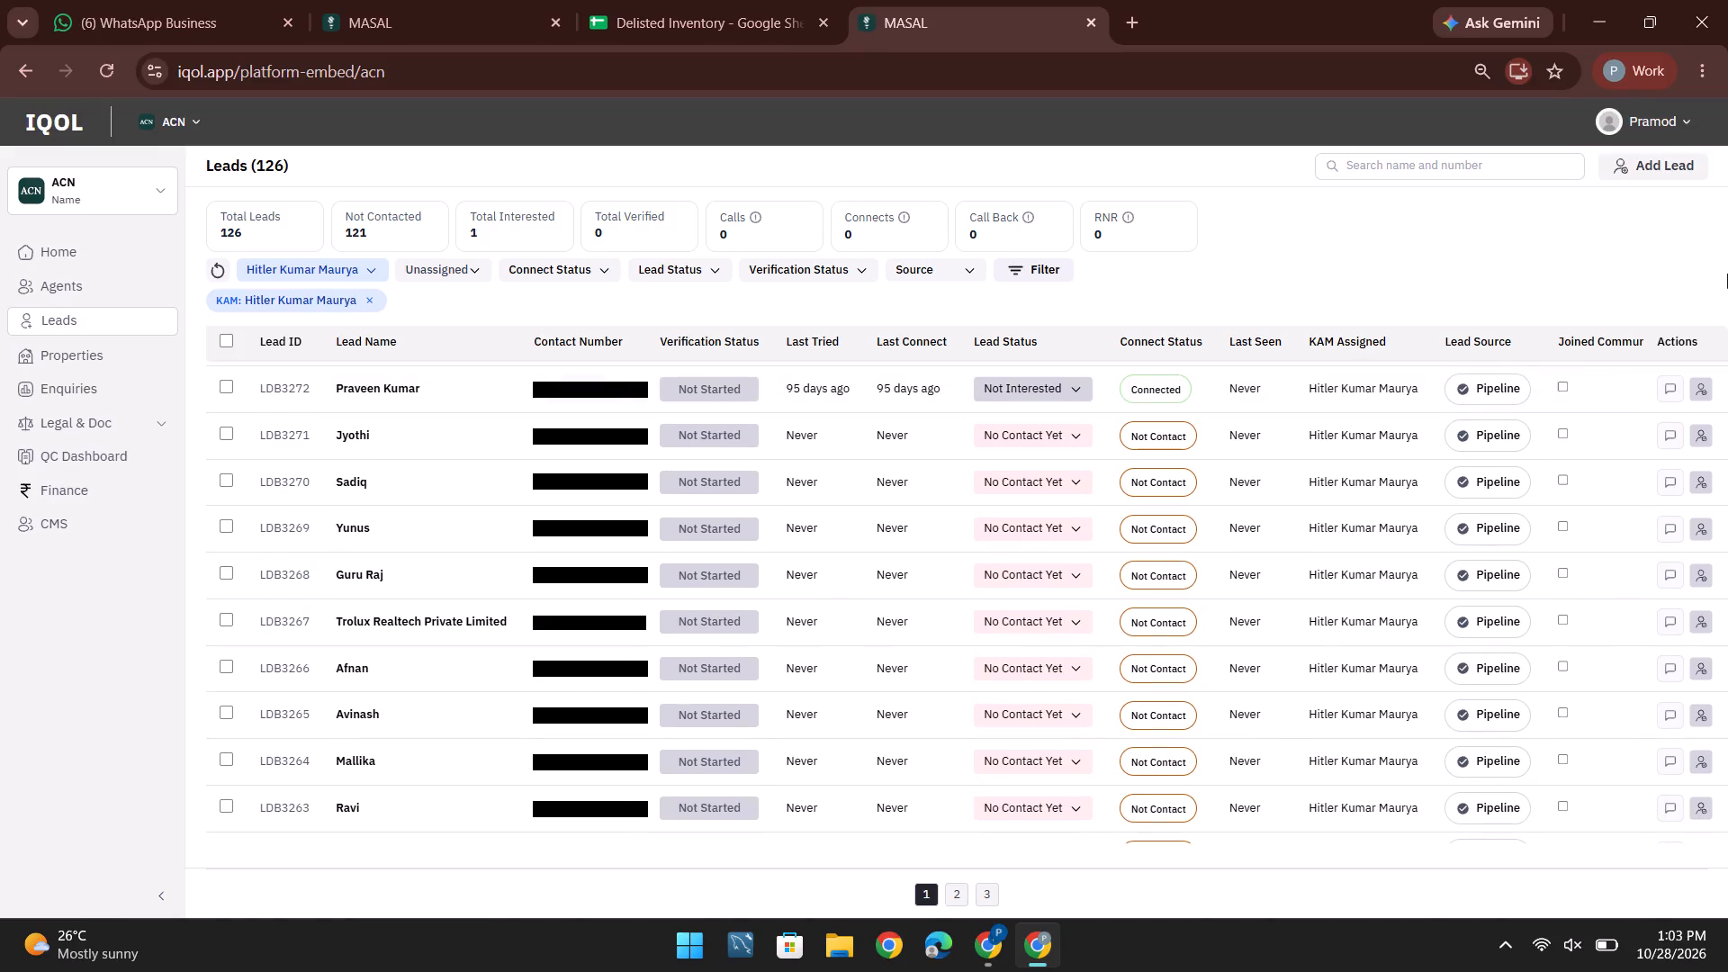
{"action": "left_click", "coordinate": [1675, 392]}
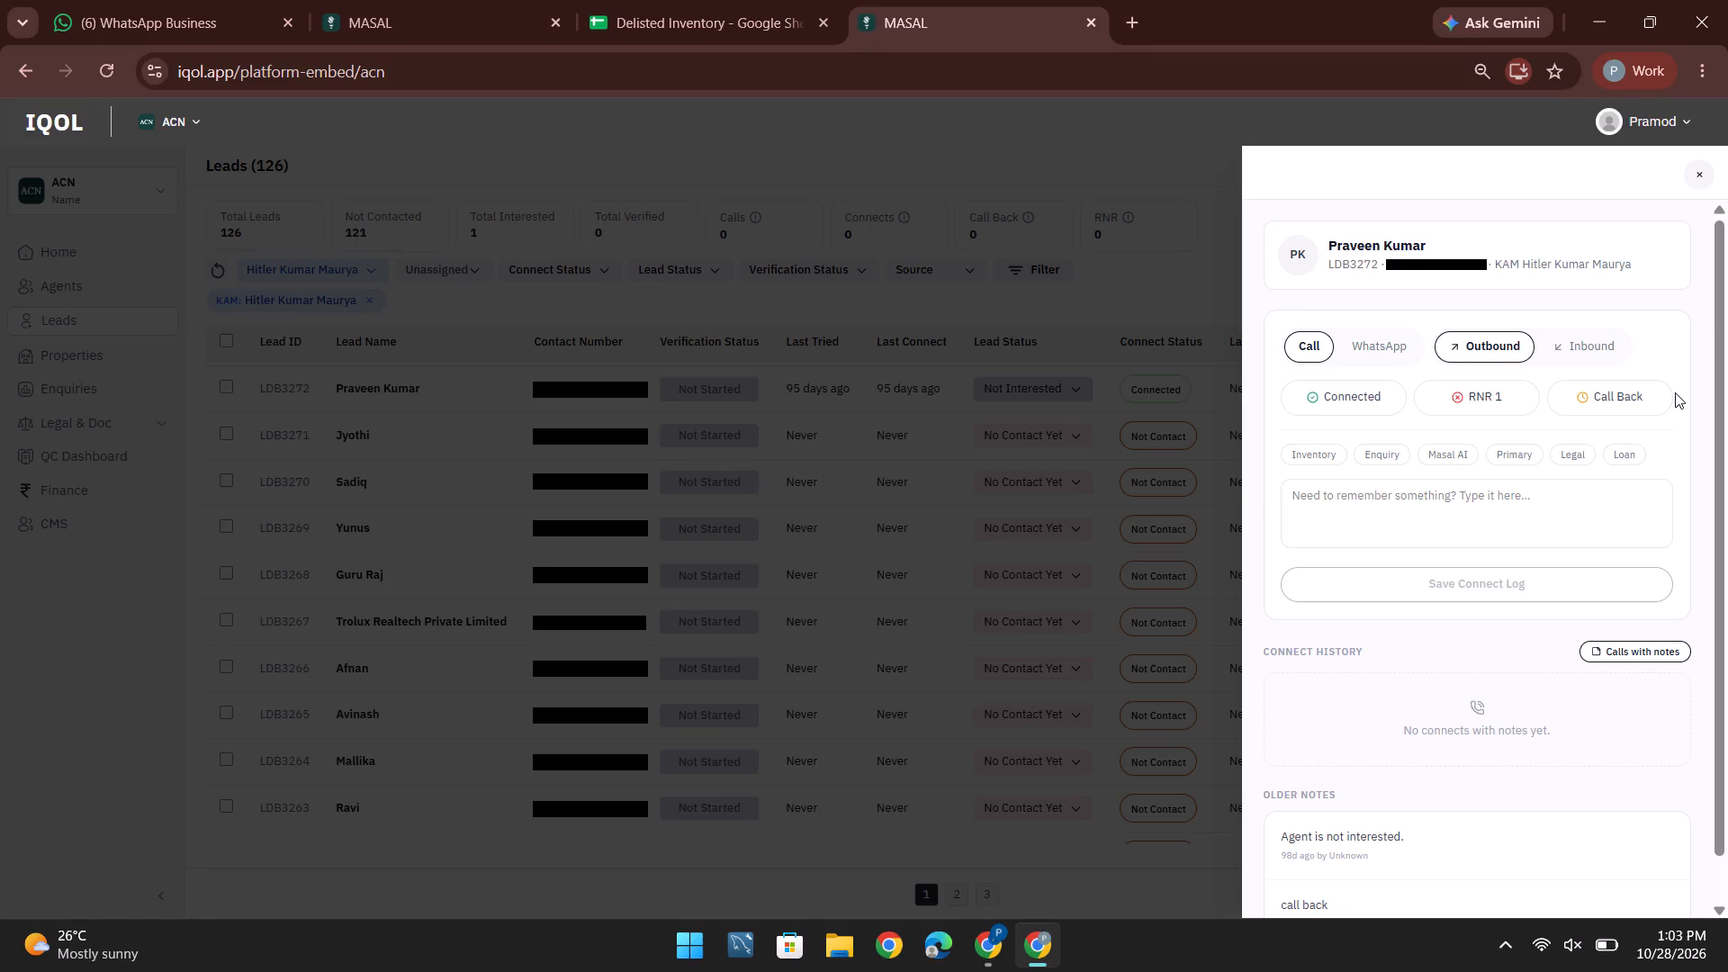
{"action": "left_click", "coordinate": [1199, 839]}
{"action": "scroll", "coordinate": [1314, 719], "scroll_direction": "down", "scroll_amount": 1}
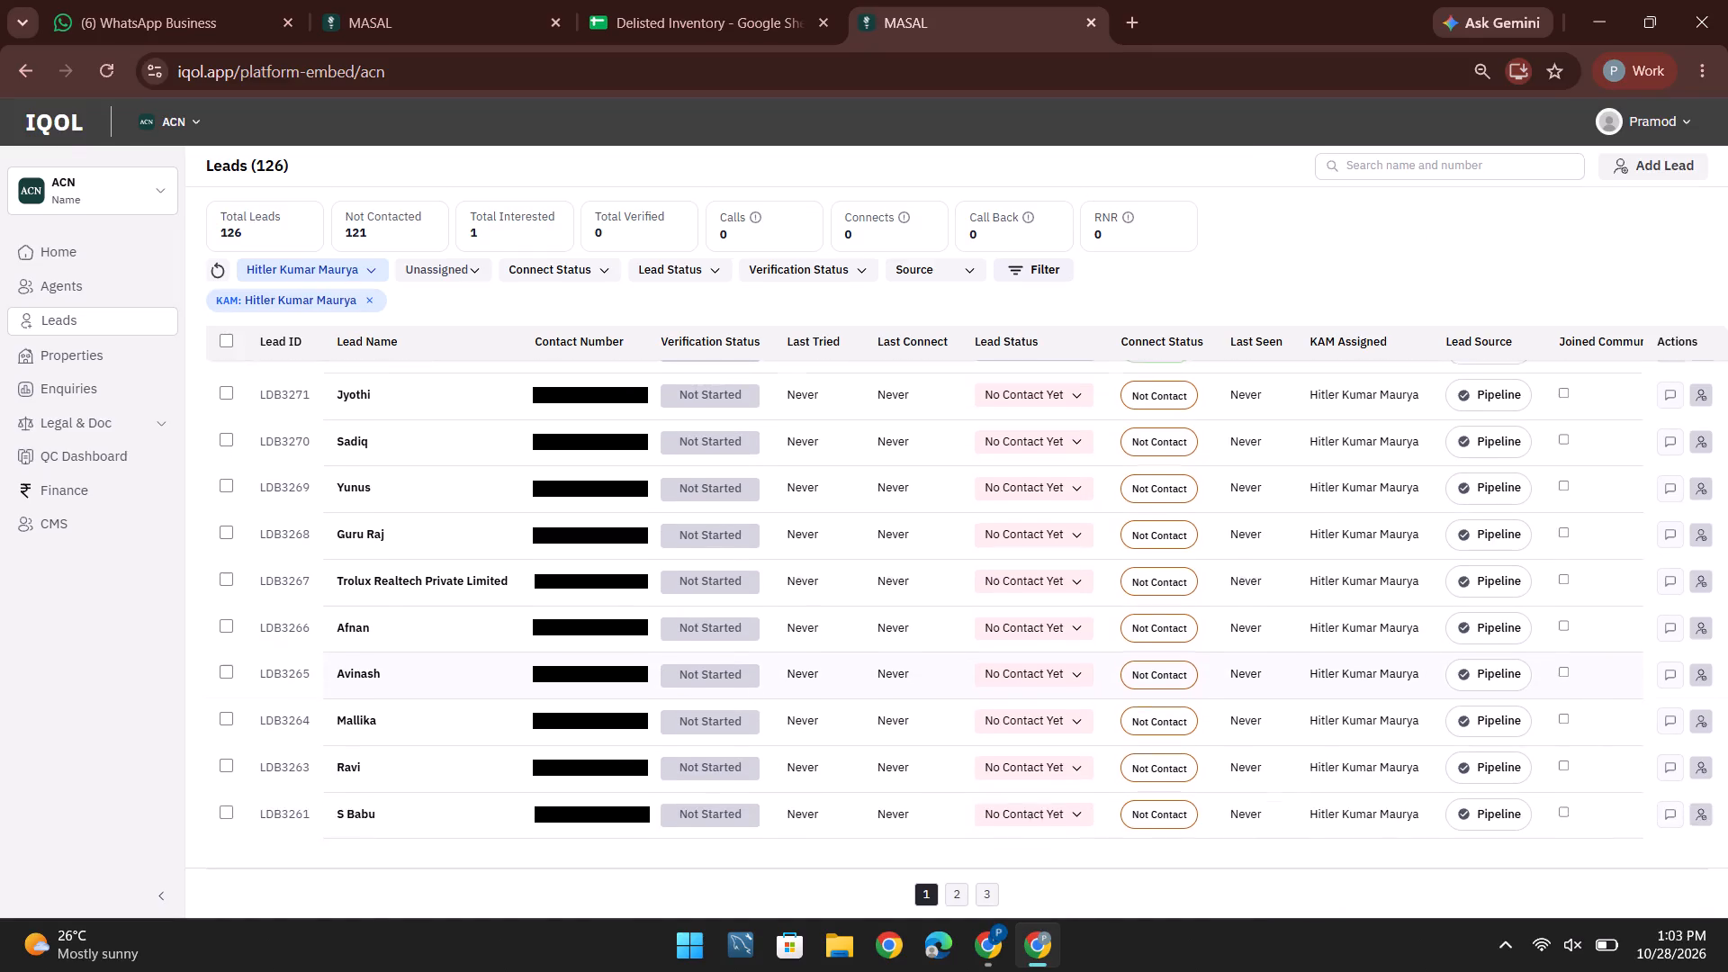
{"action": "scroll", "coordinate": [1314, 719], "scroll_direction": "down", "scroll_amount": 1}
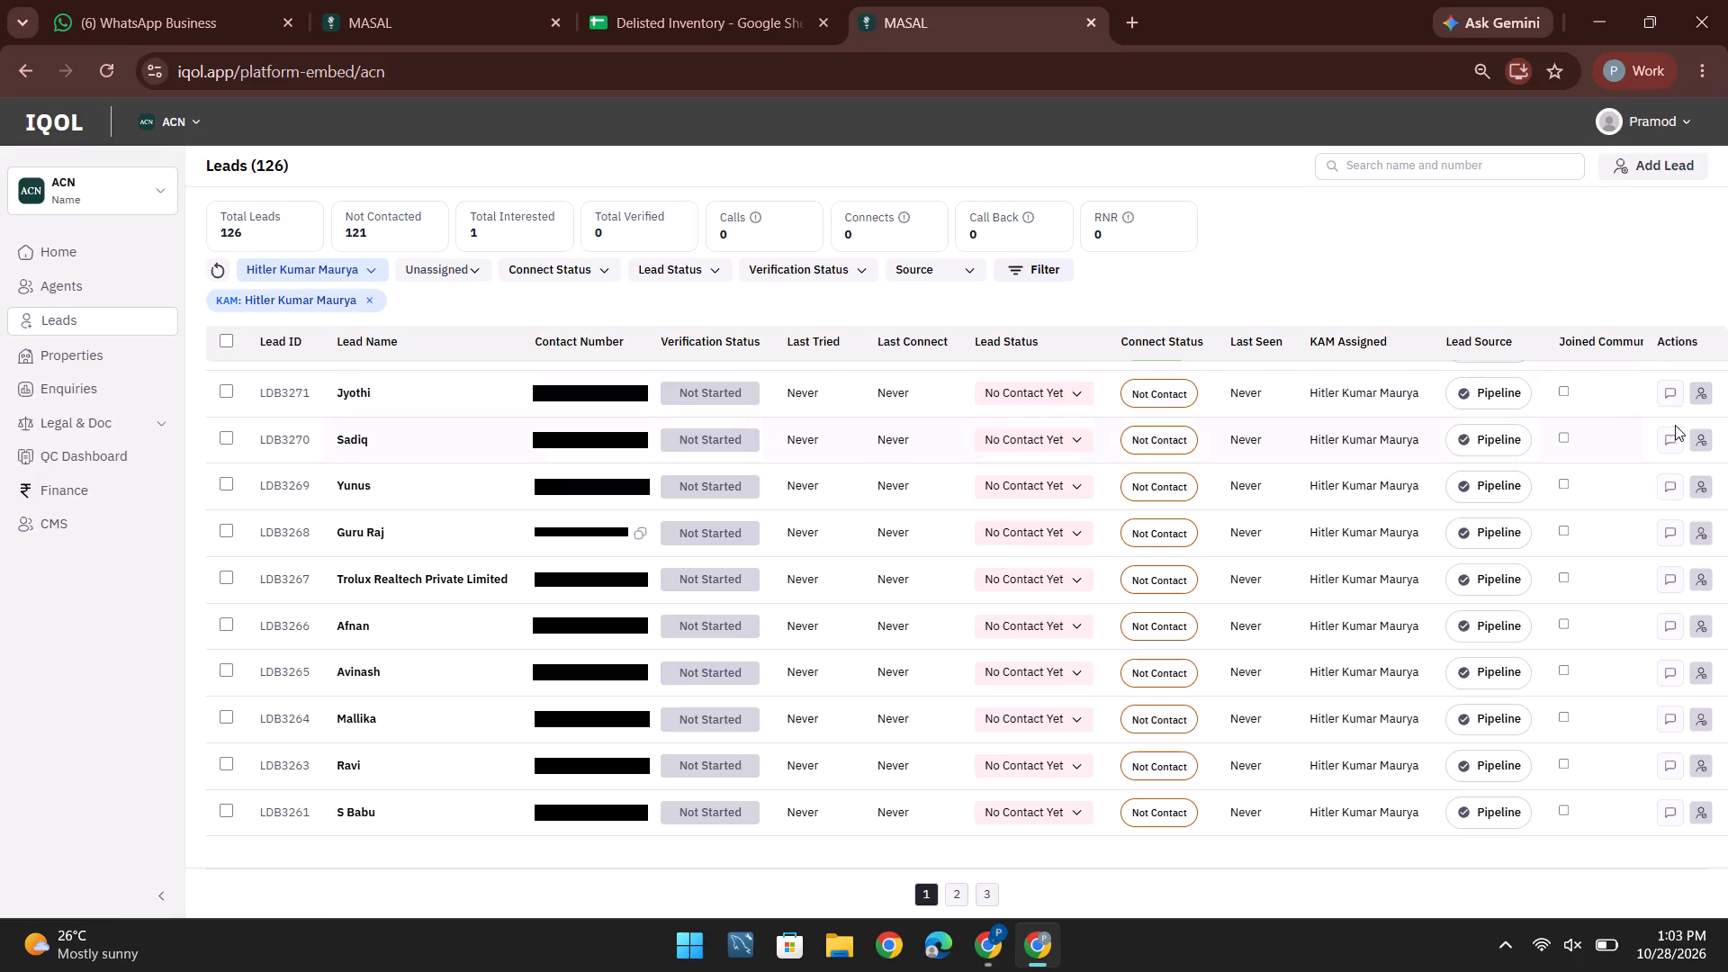
{"action": "left_click", "coordinate": [1678, 397]}
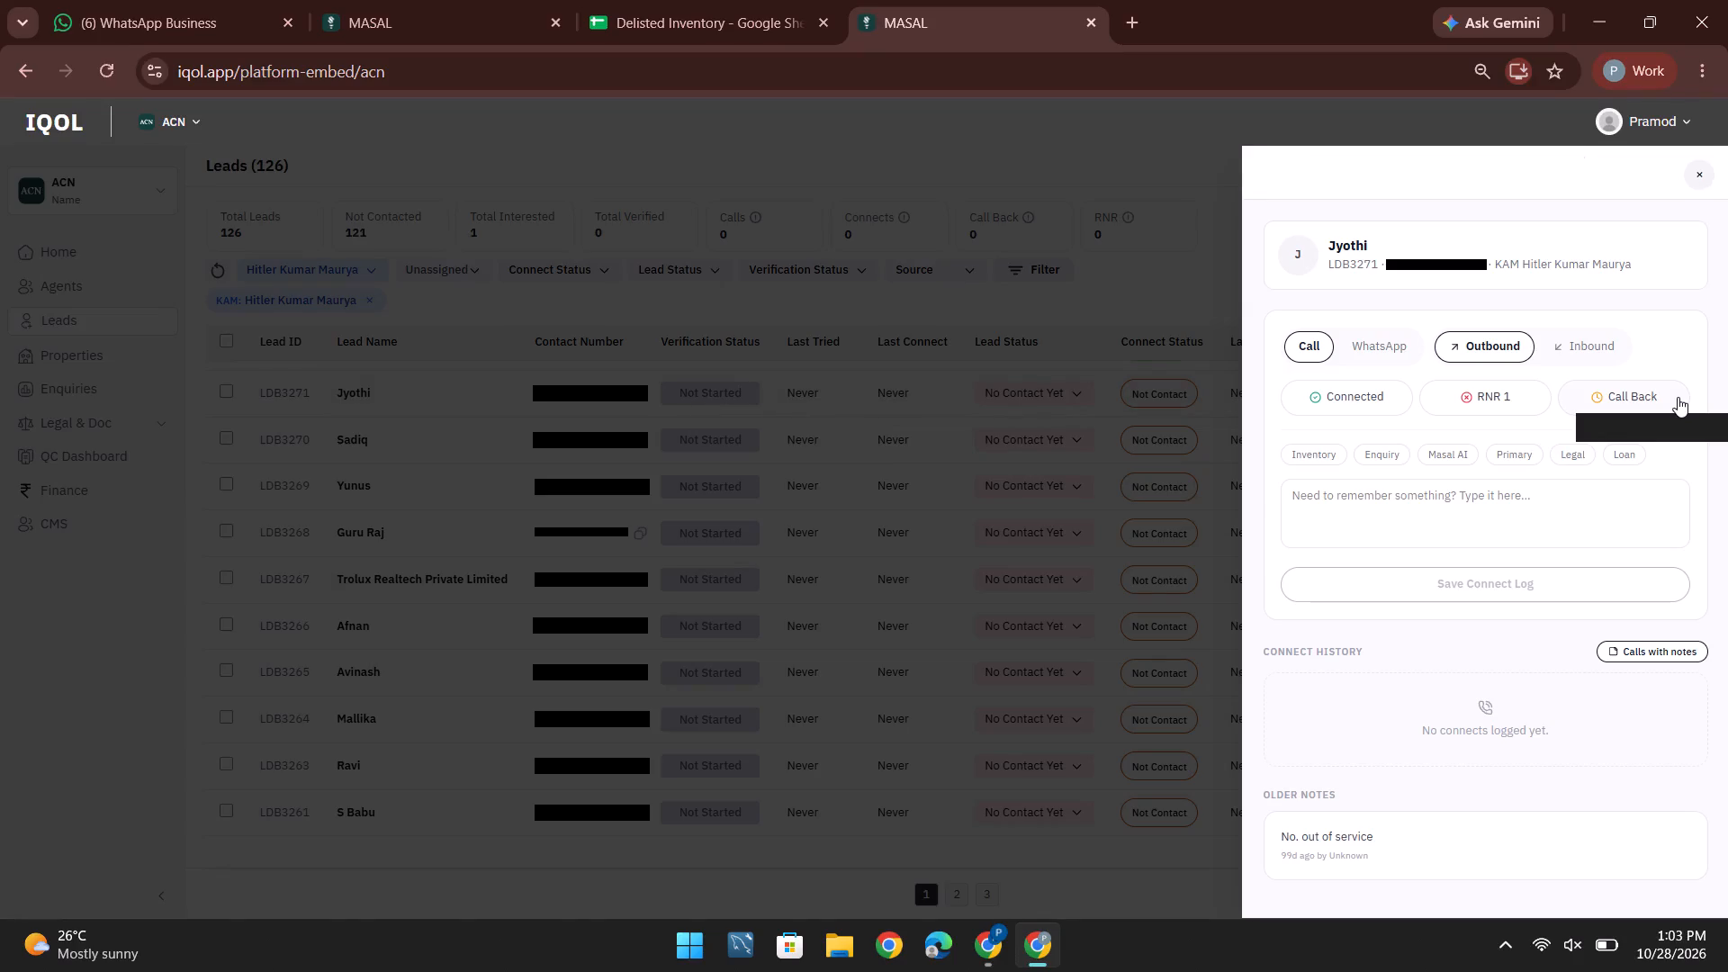
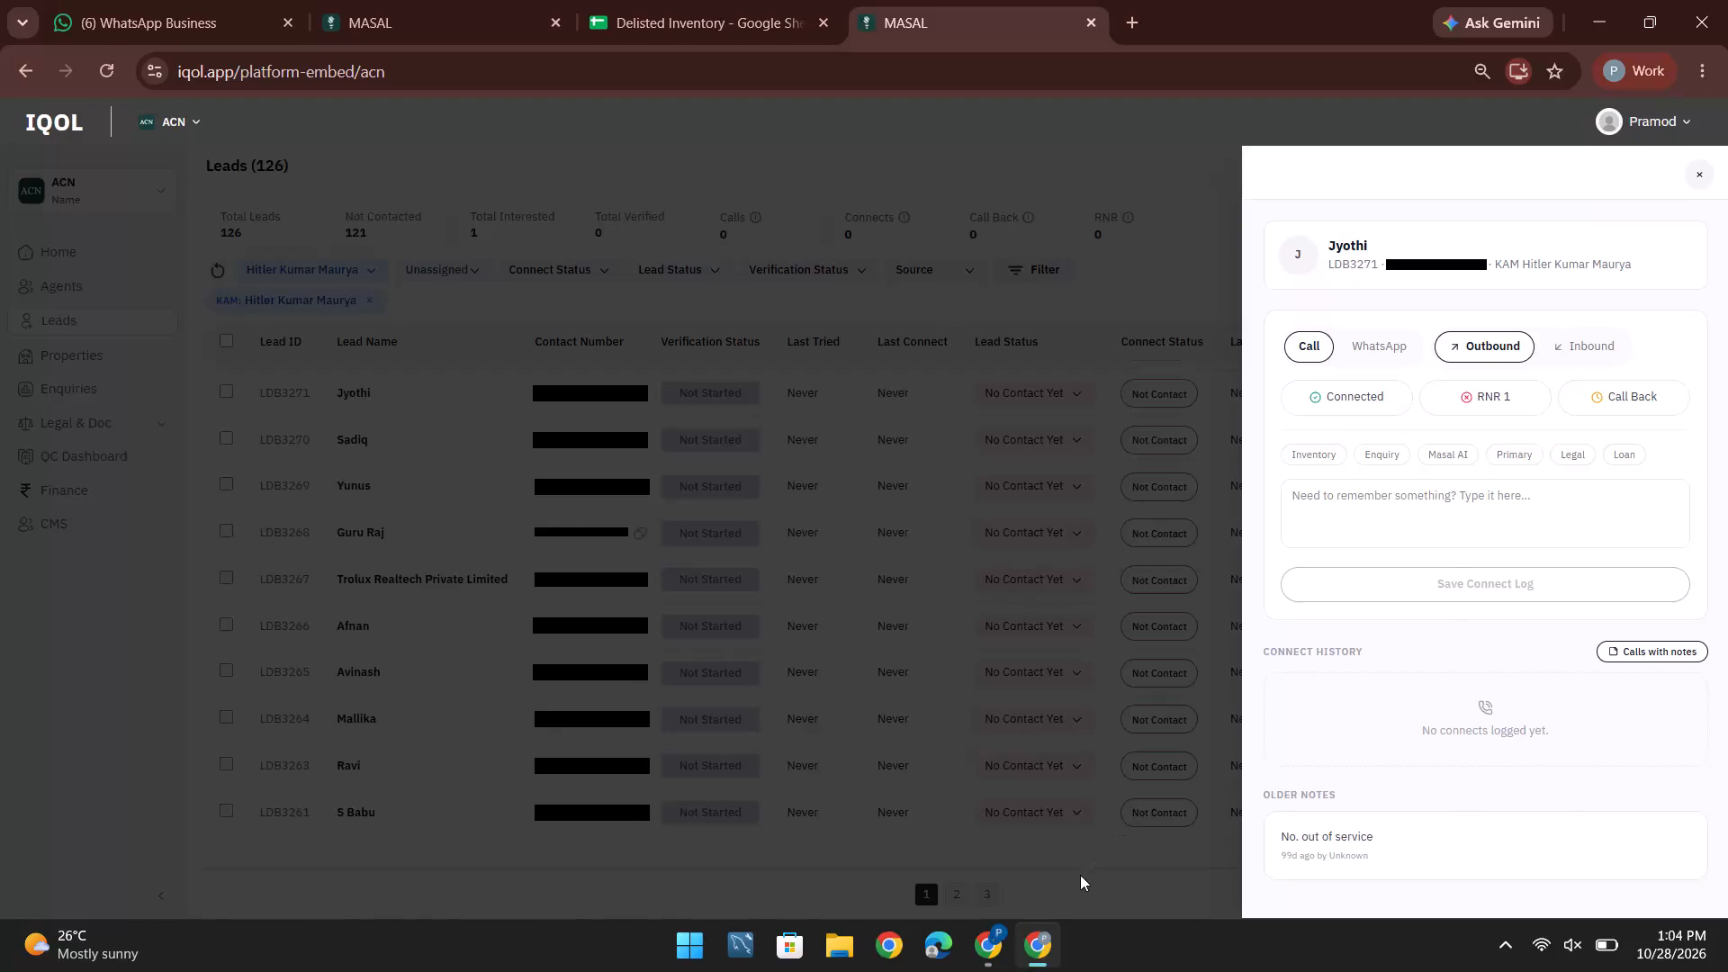
{"action": "left_click", "coordinate": [1080, 875]}
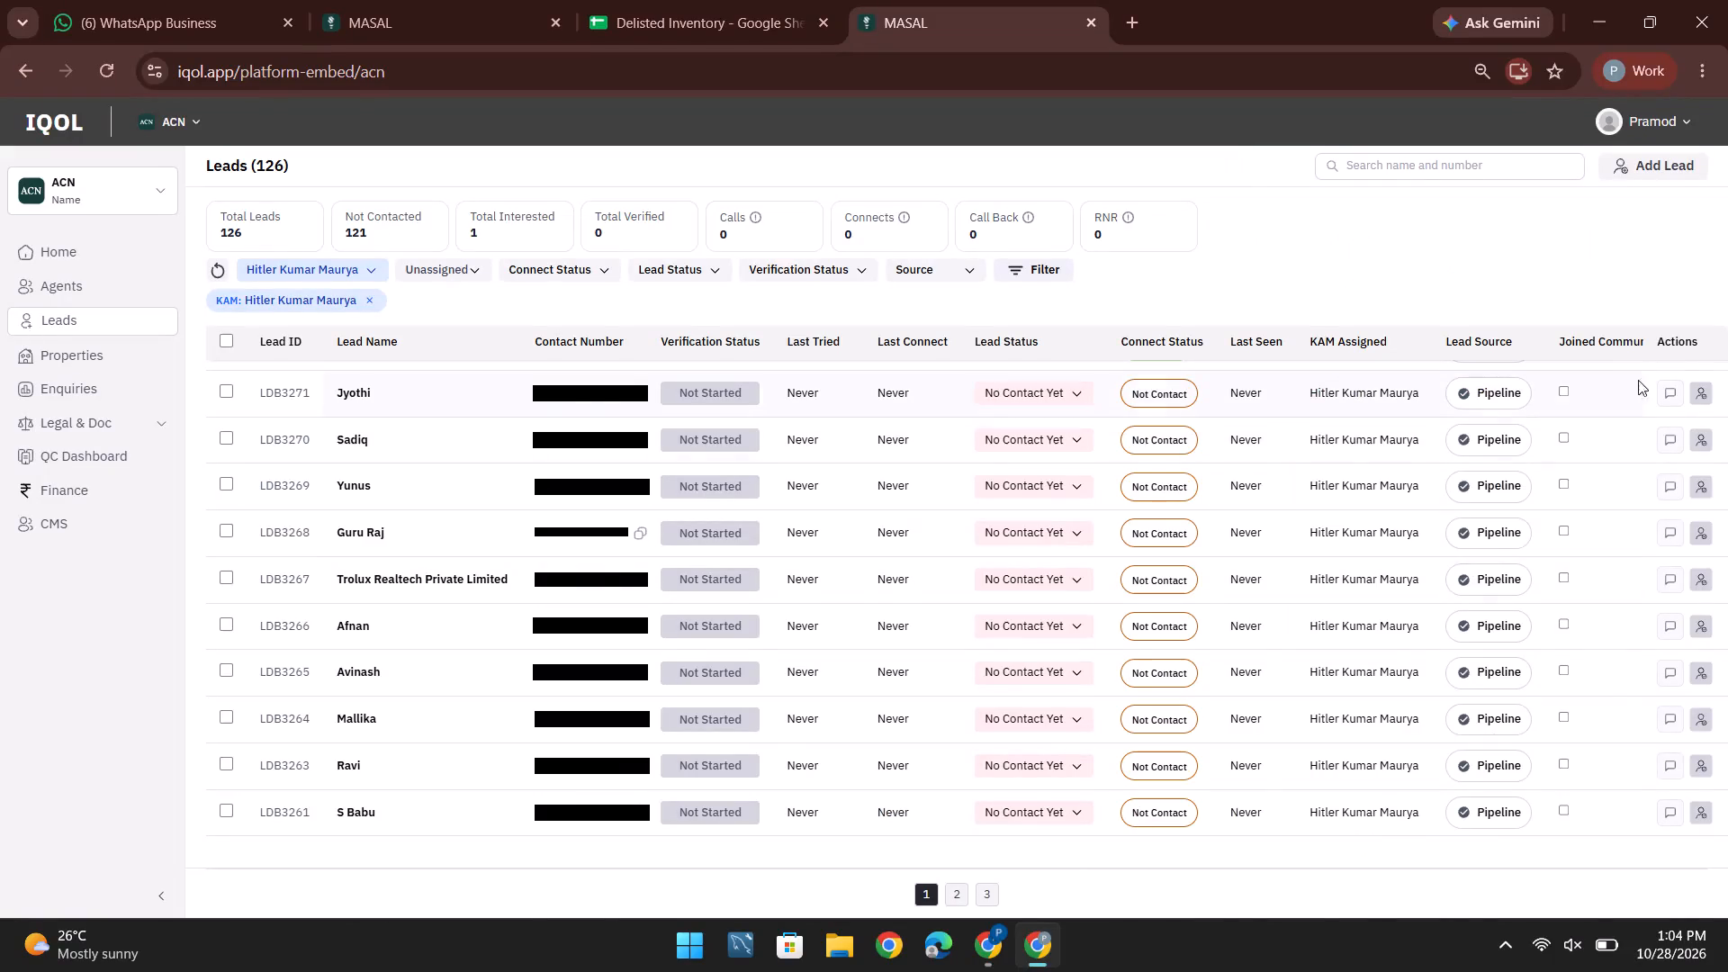
{"action": "left_click", "coordinate": [1667, 391]}
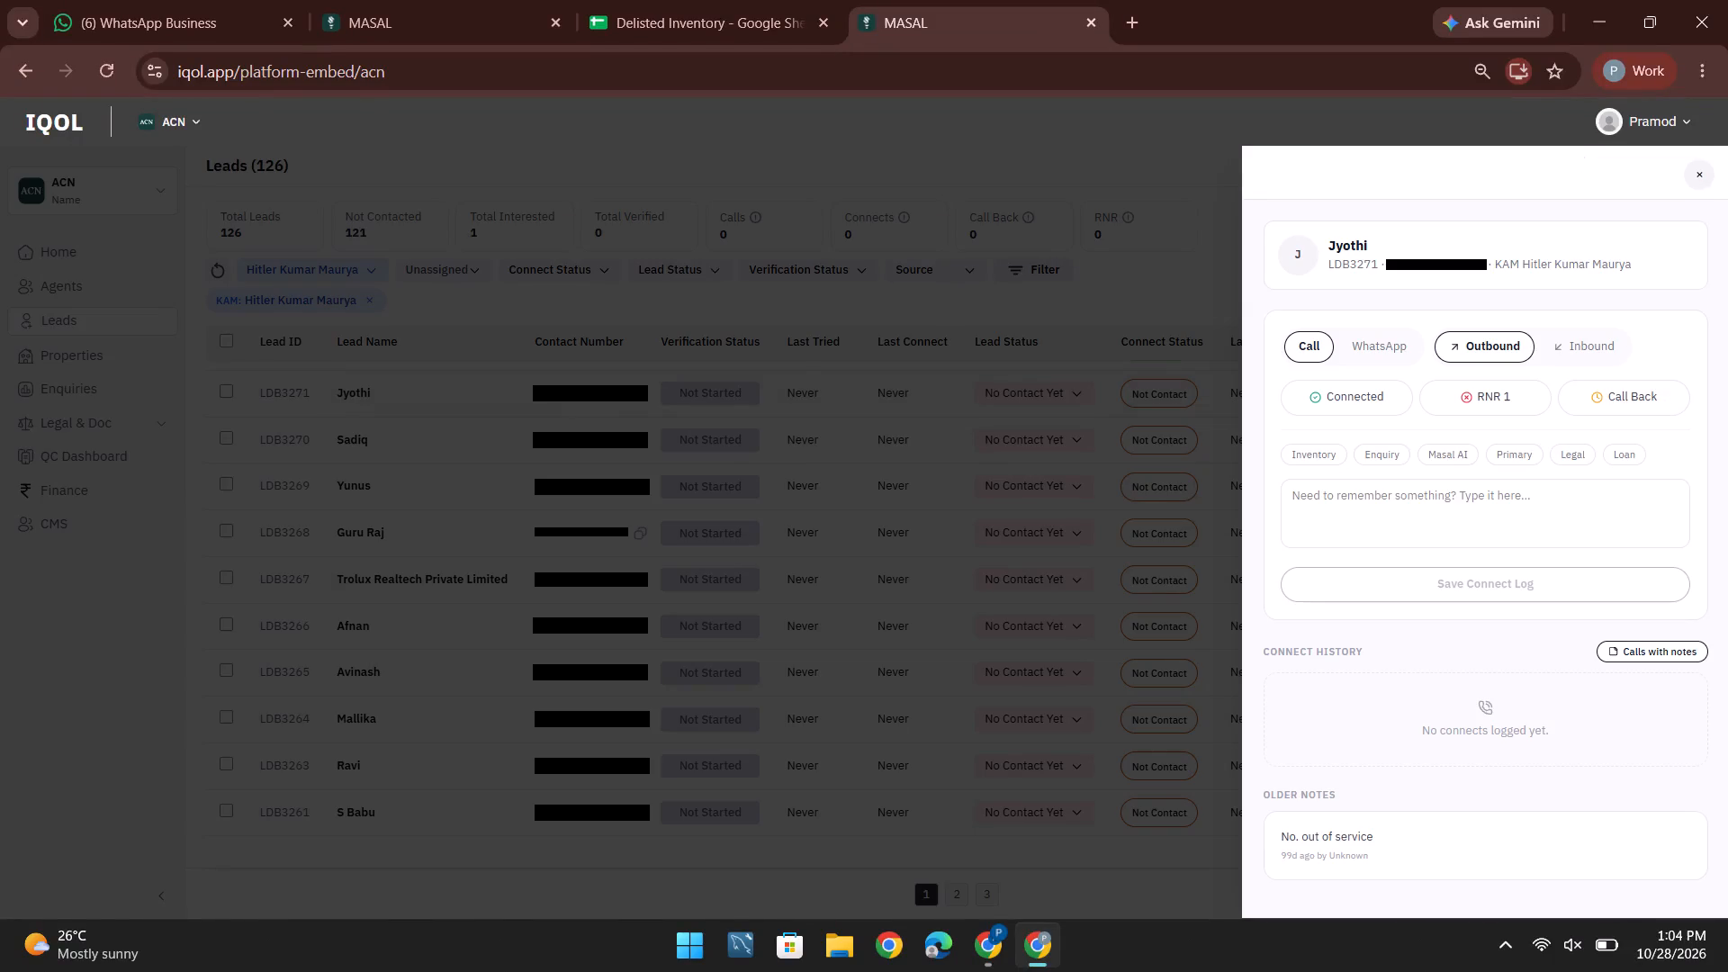
{"action": "left_click", "coordinate": [1486, 385]}
{"action": "left_click", "coordinate": [1355, 511]}
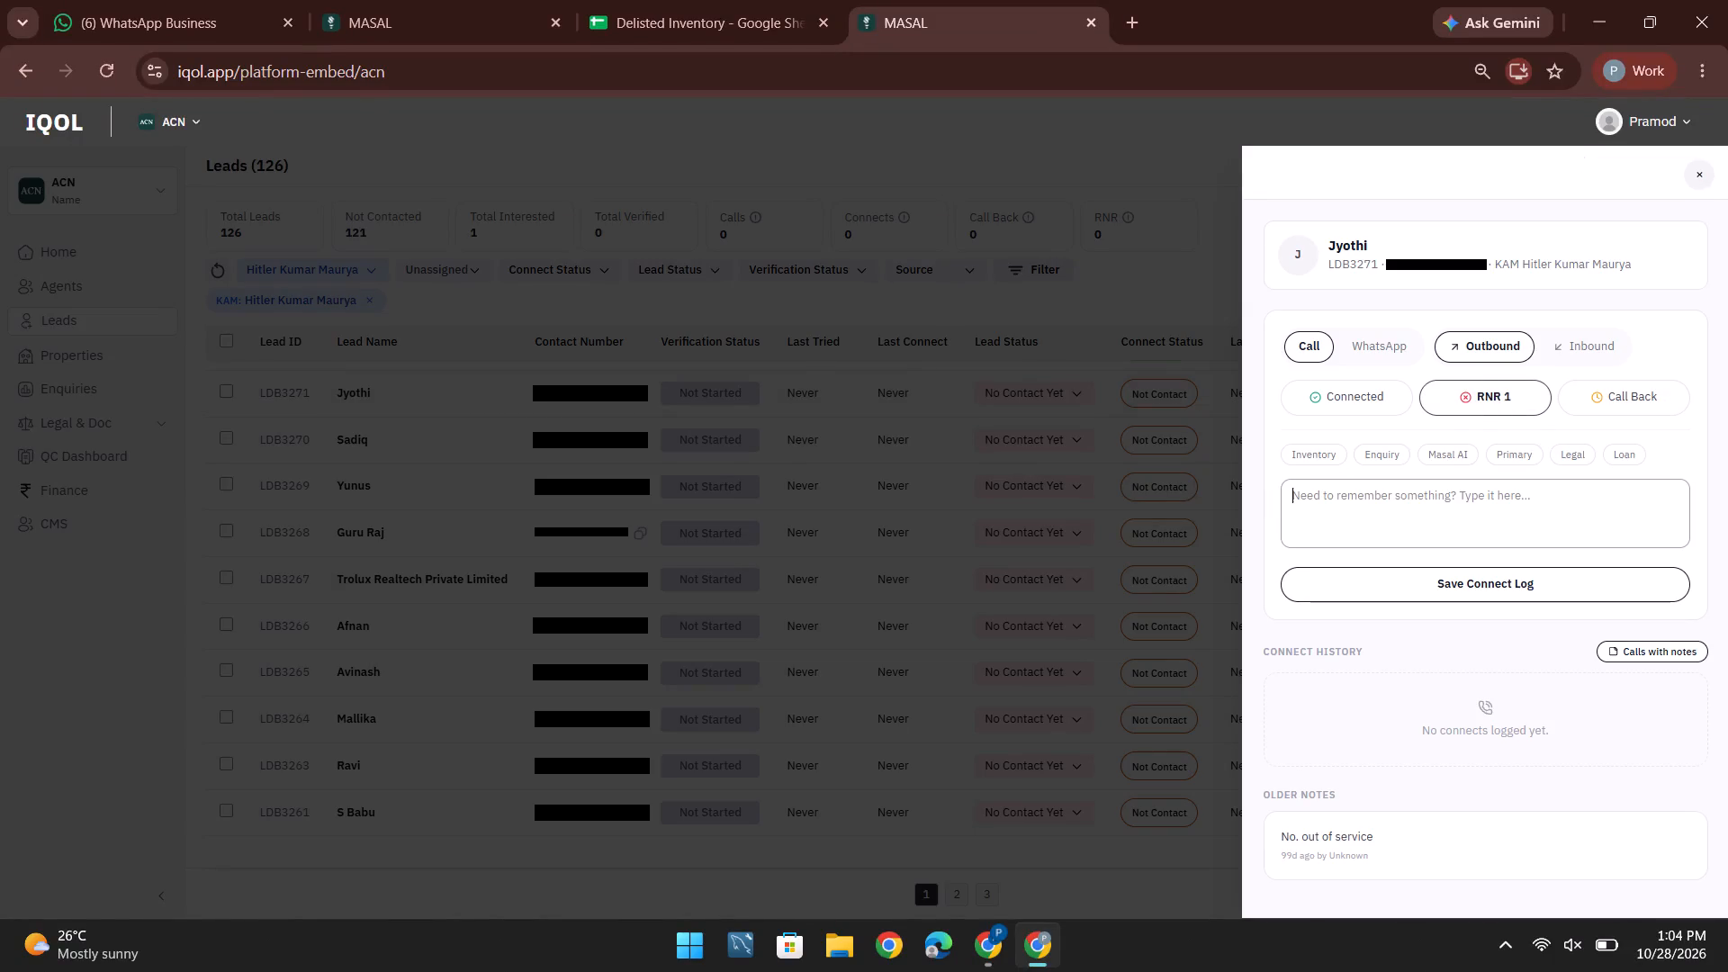
{"action": "type", "text": "rnr"}
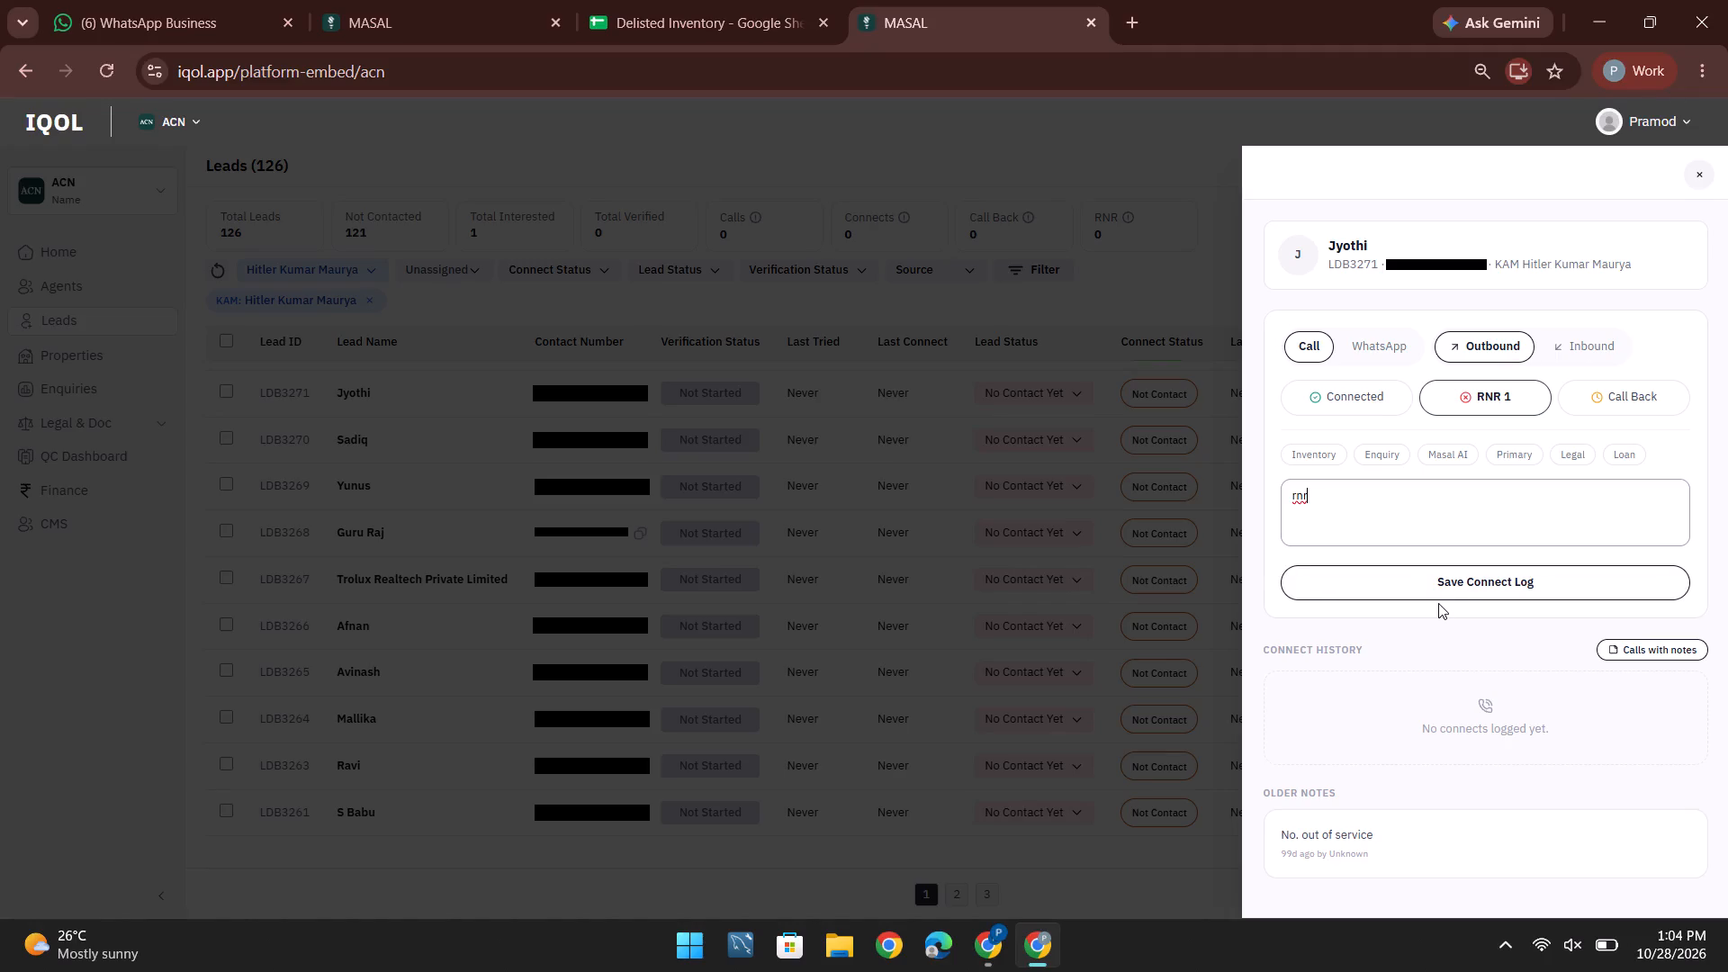
{"action": "left_click", "coordinate": [1455, 585]}
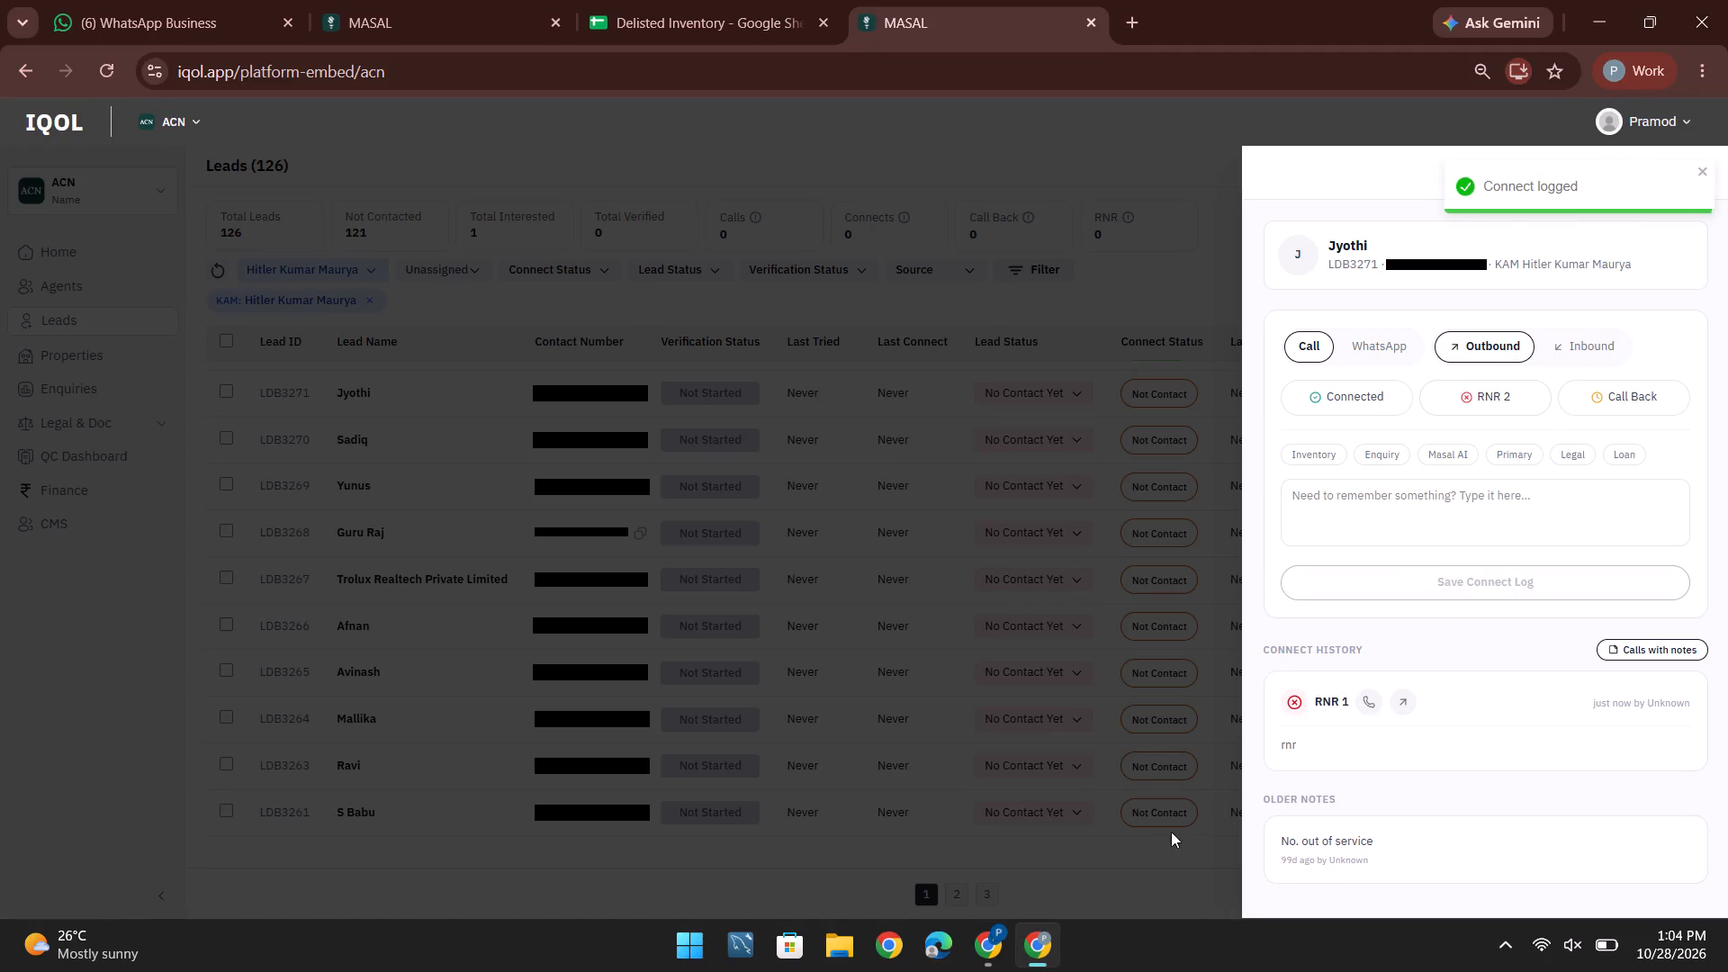
{"action": "left_click", "coordinate": [1158, 848]}
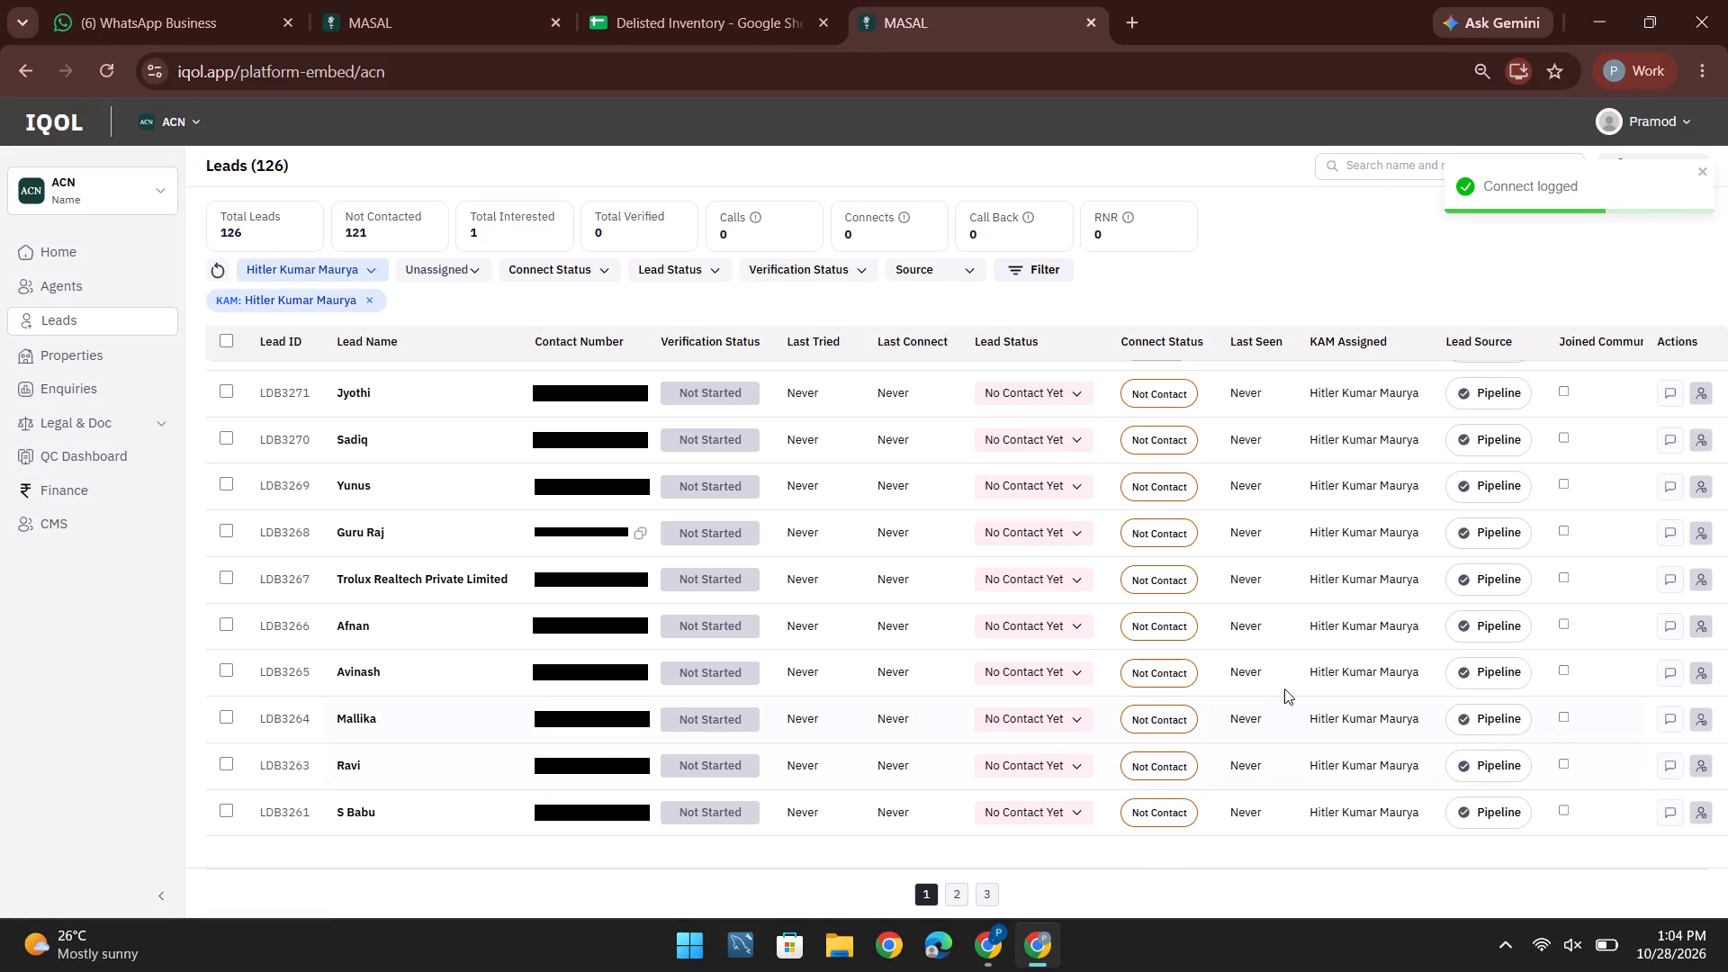
{"action": "scroll", "coordinate": [1291, 683], "scroll_direction": "down", "scroll_amount": 2}
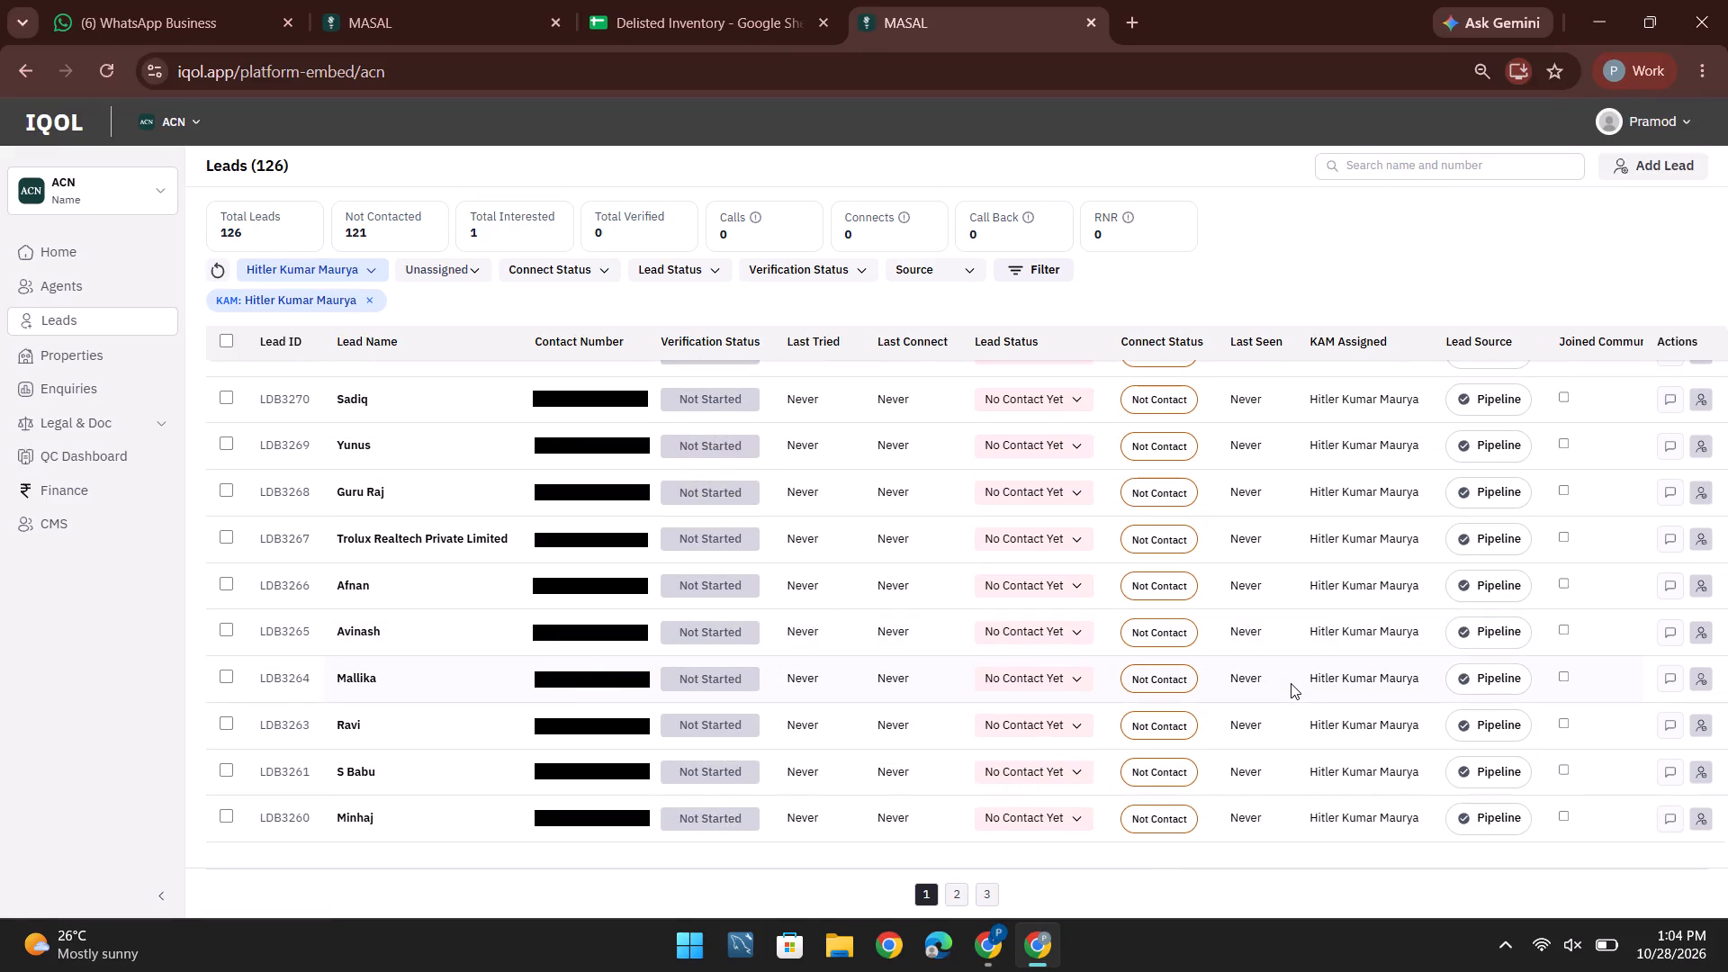
{"action": "left_click", "coordinate": [1665, 398]}
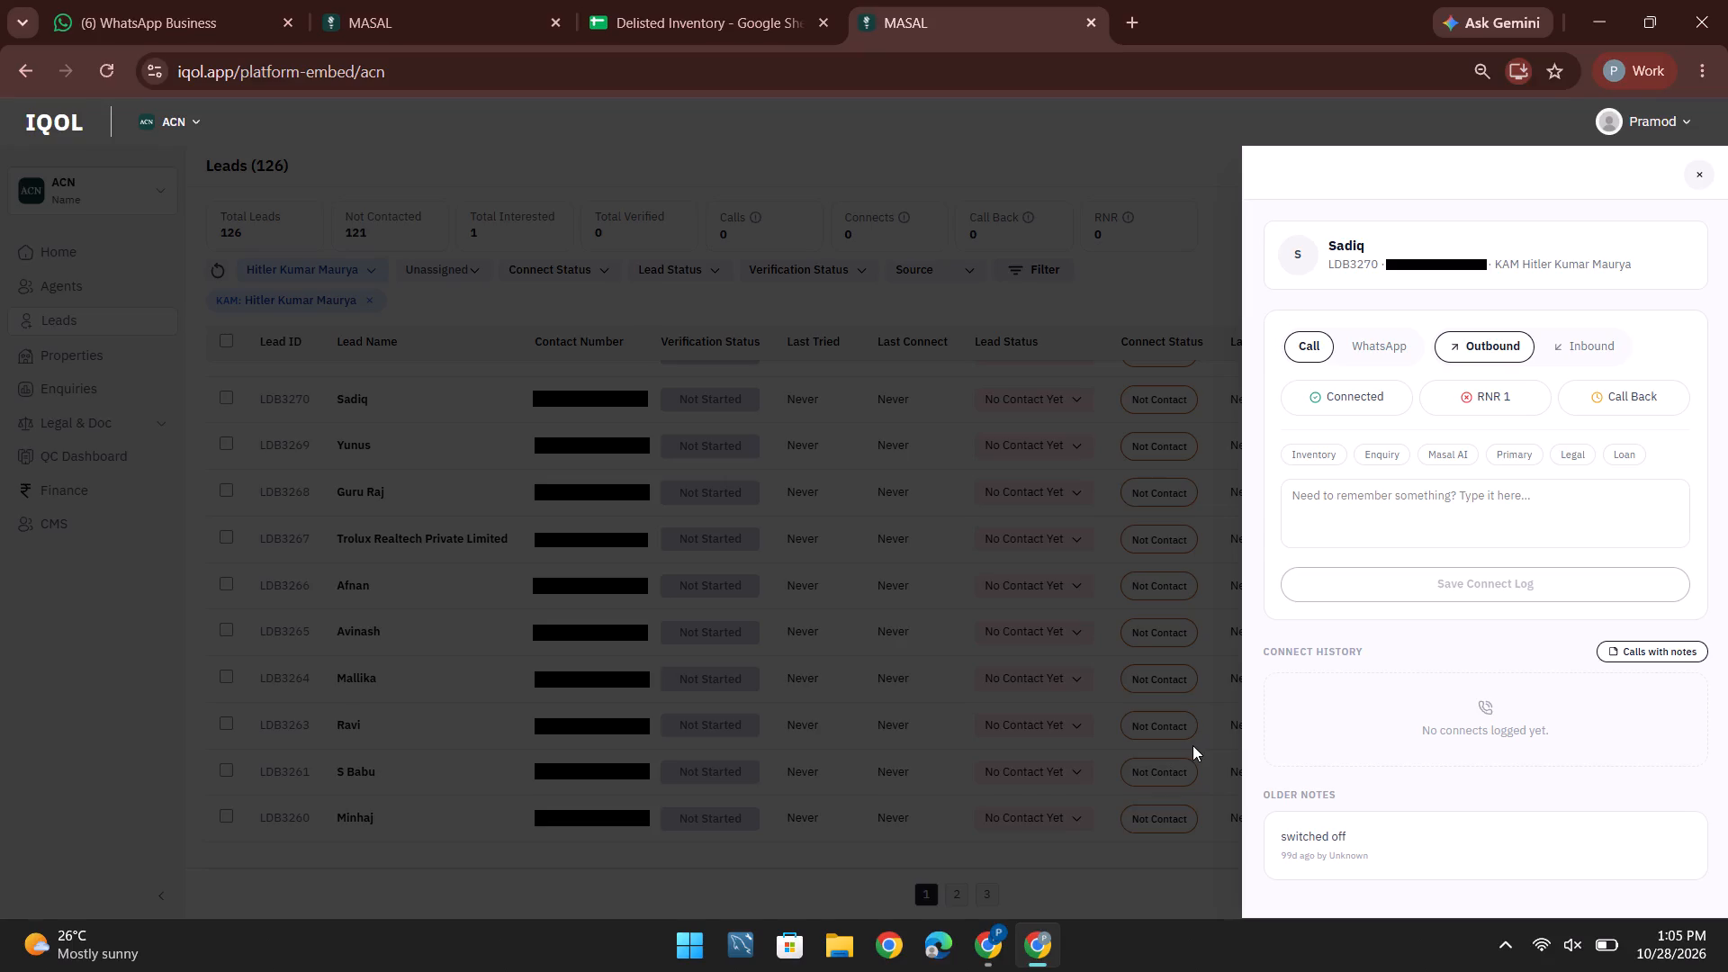
{"action": "left_click", "coordinate": [1096, 872]}
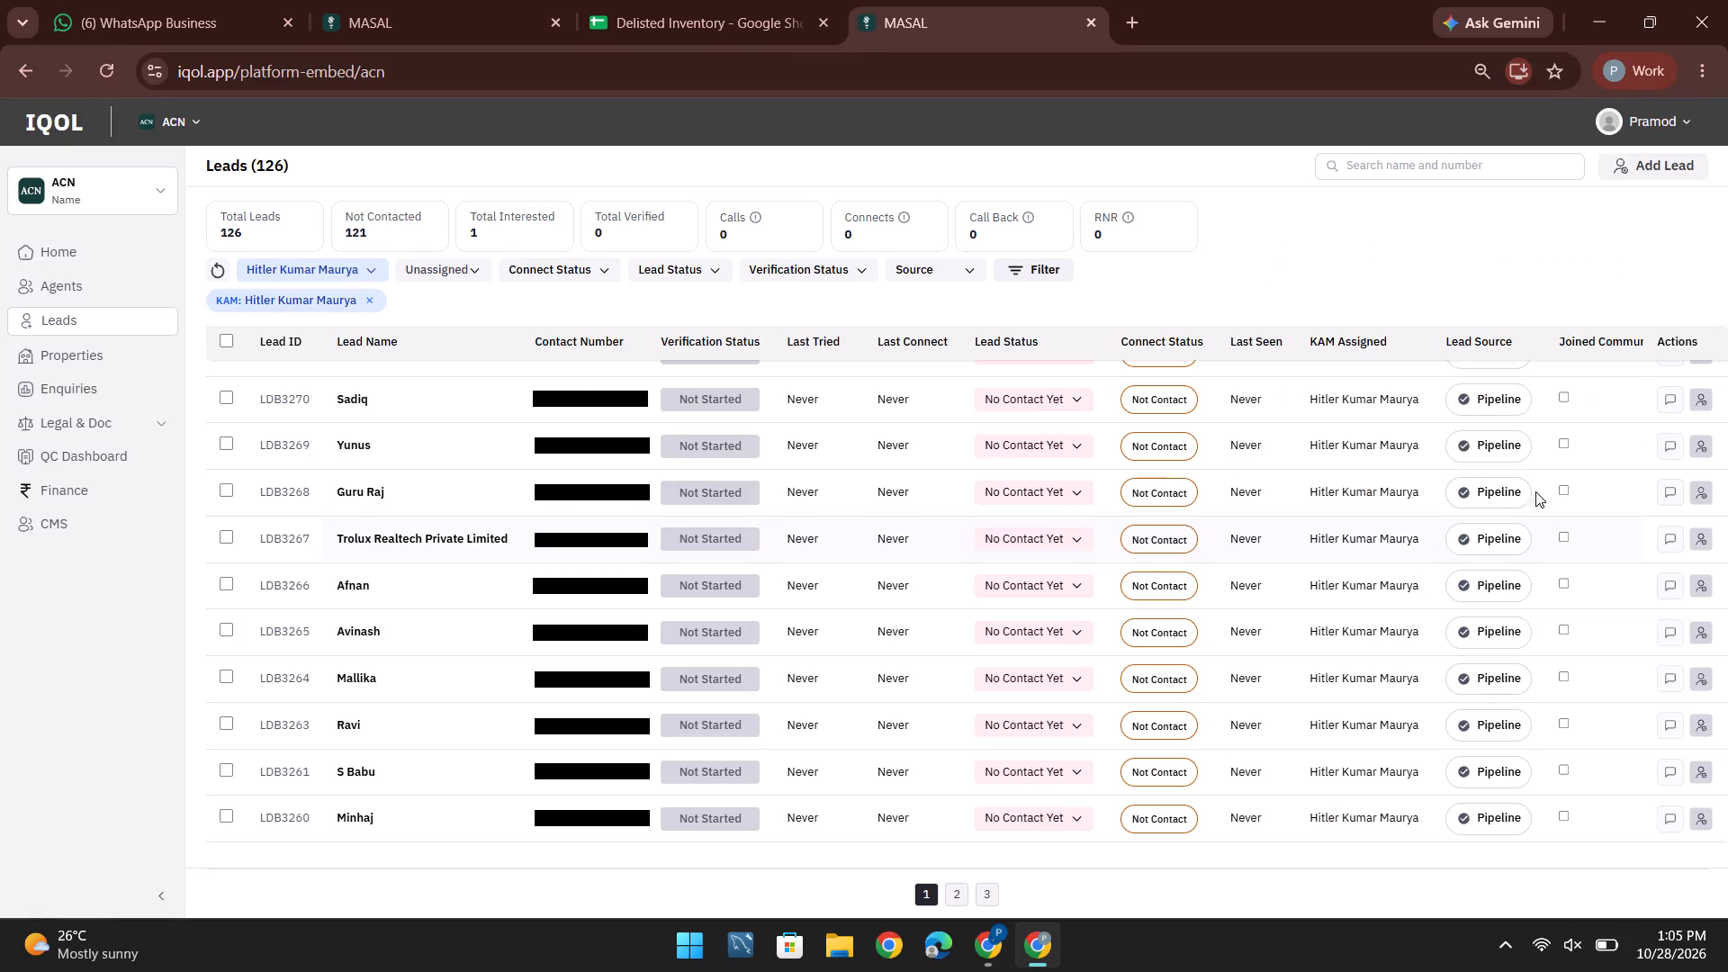
{"action": "left_click", "coordinate": [1668, 400]}
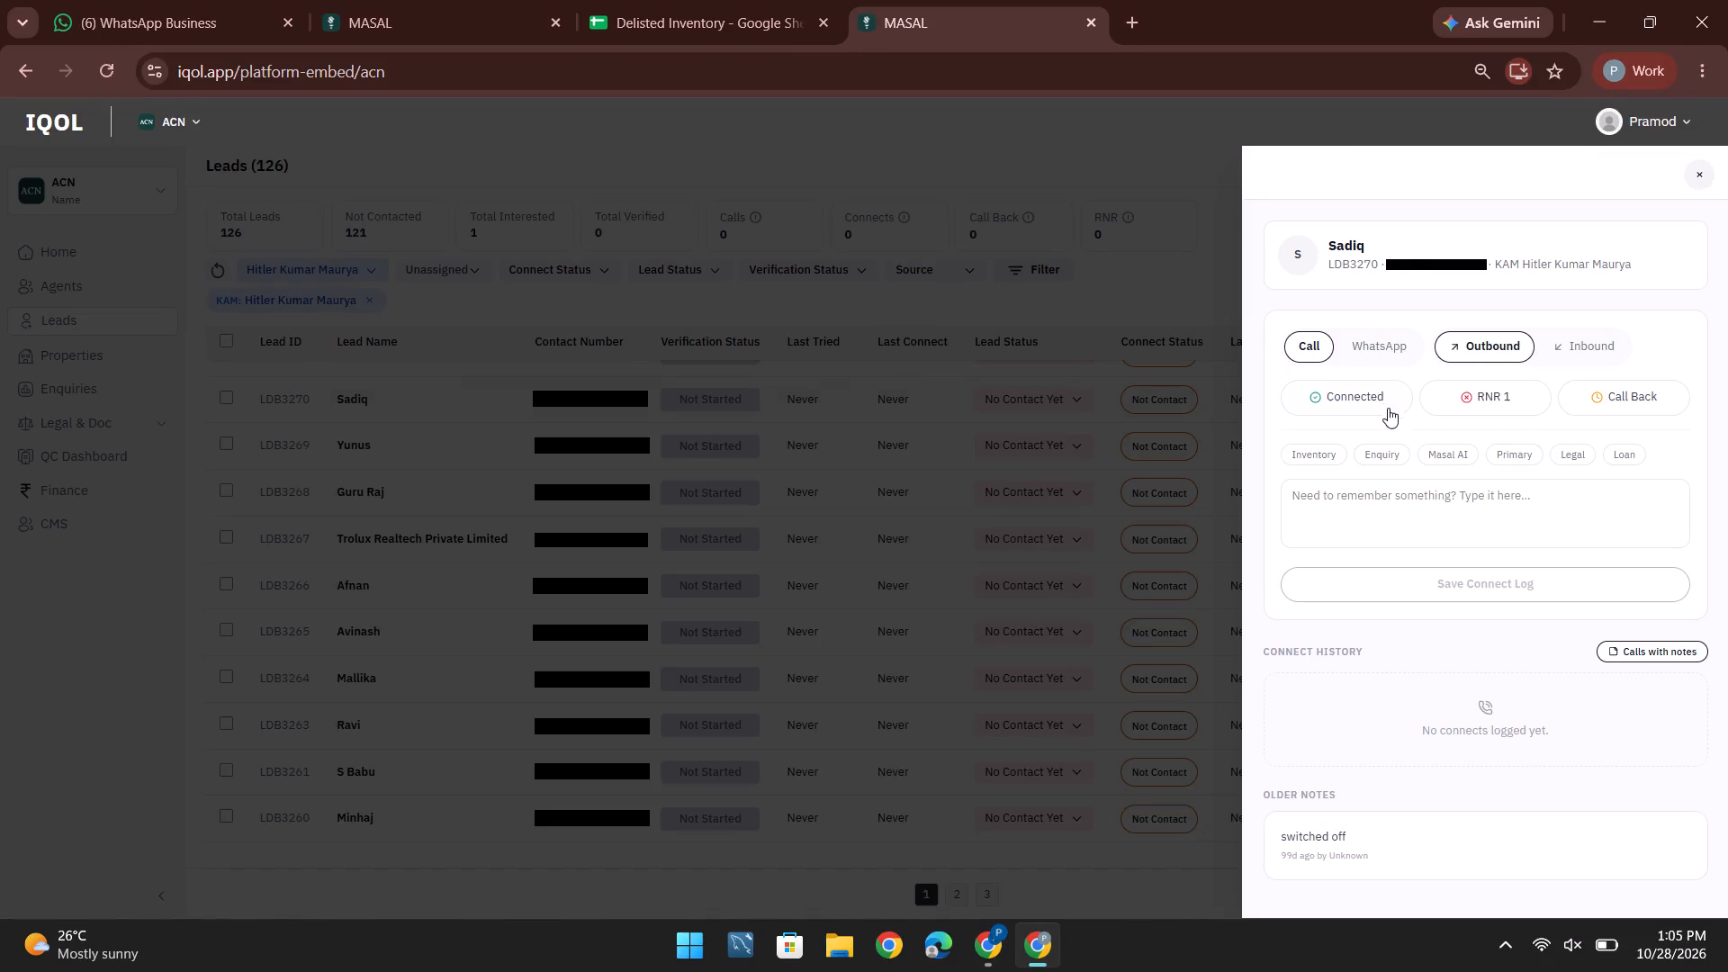
{"action": "left_click", "coordinate": [1474, 393]}
{"action": "left_click", "coordinate": [1324, 520]}
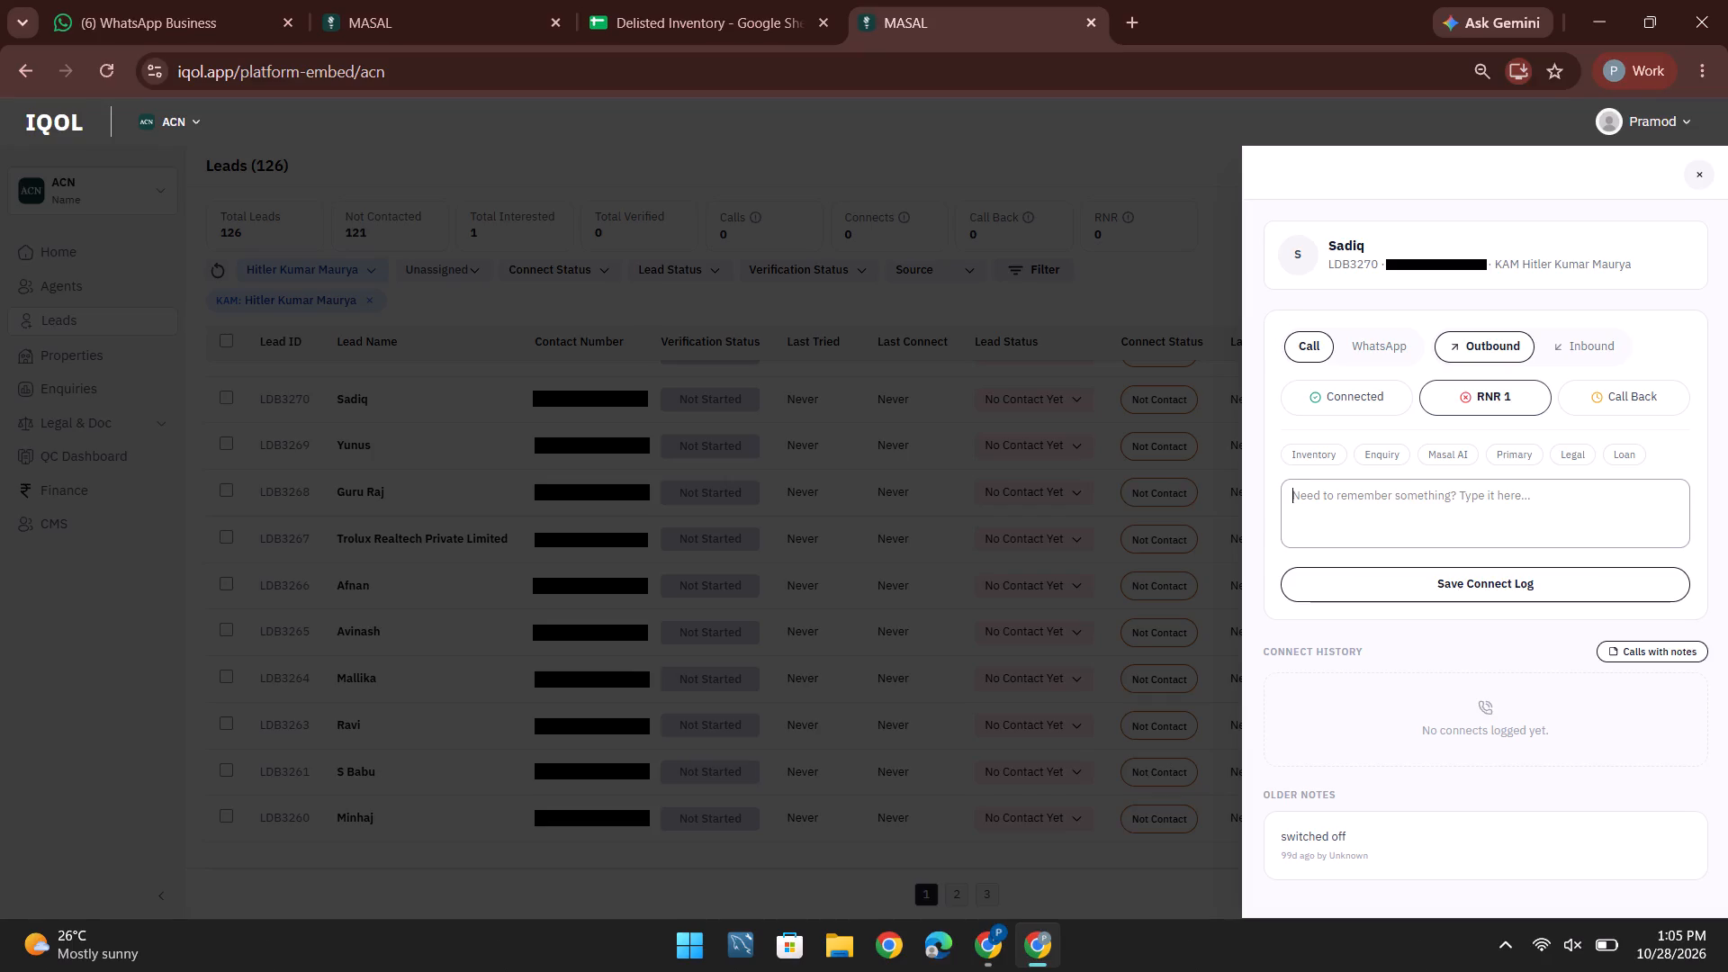
{"action": "type", "text": "incoming inv"}
{"action": "key", "text": "a"}
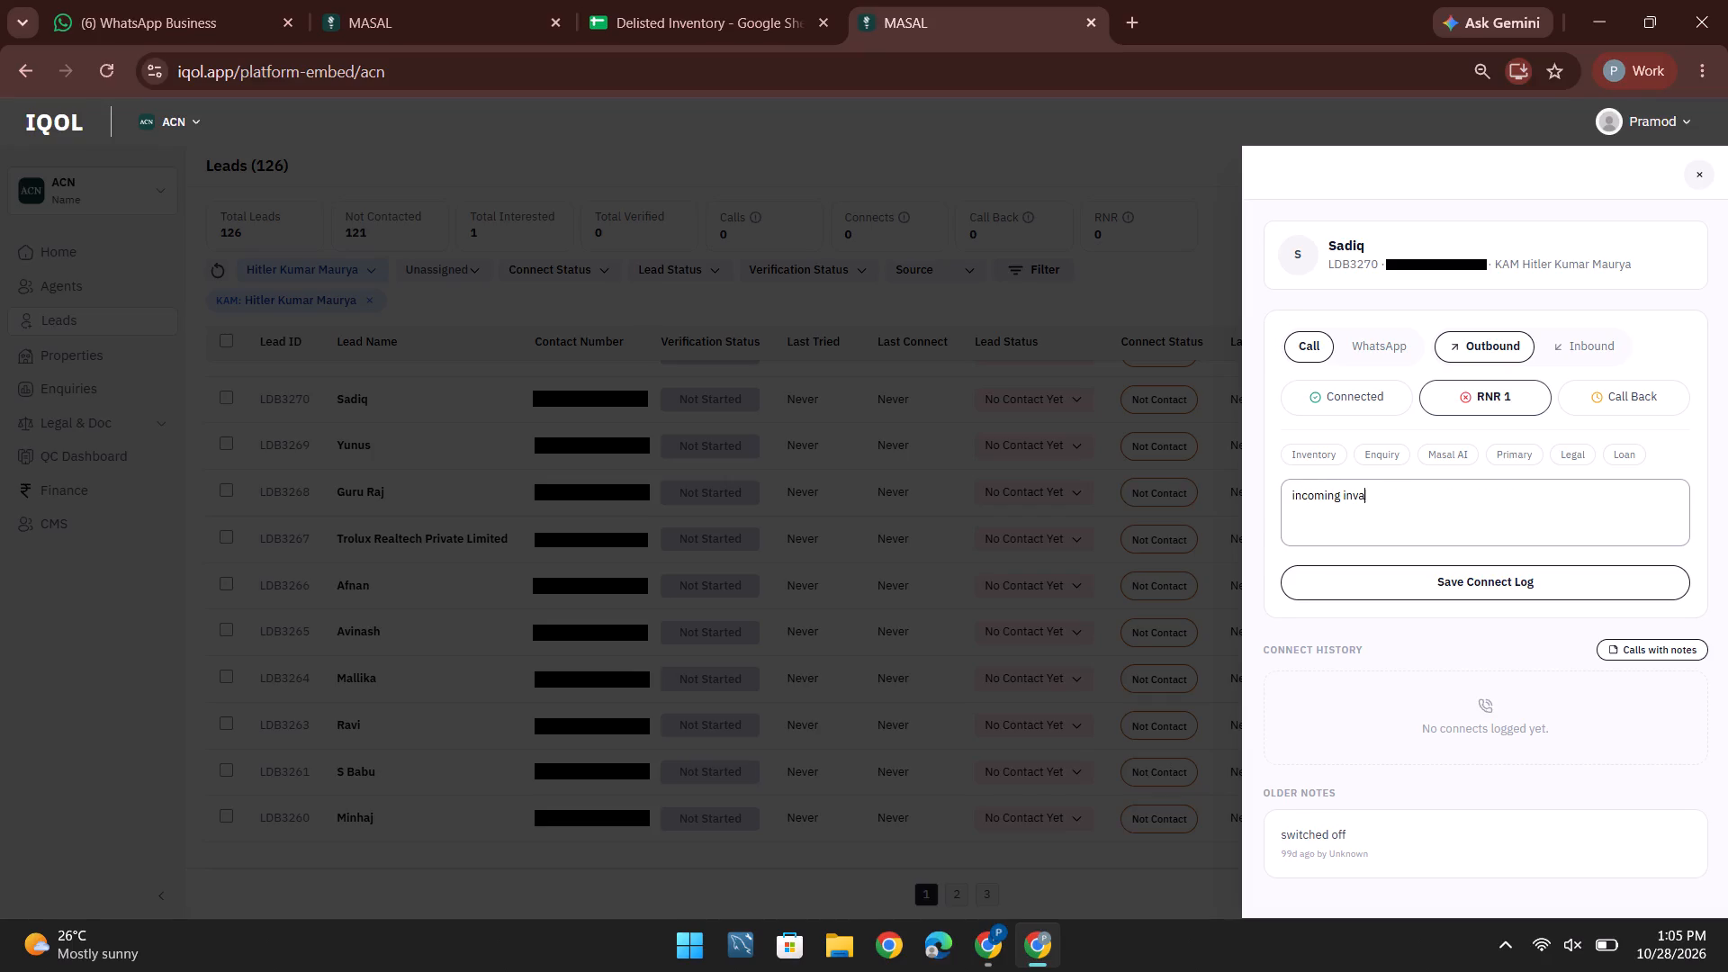
{"action": "type", "text": "lid"}
{"action": "left_click", "coordinate": [1366, 584]}
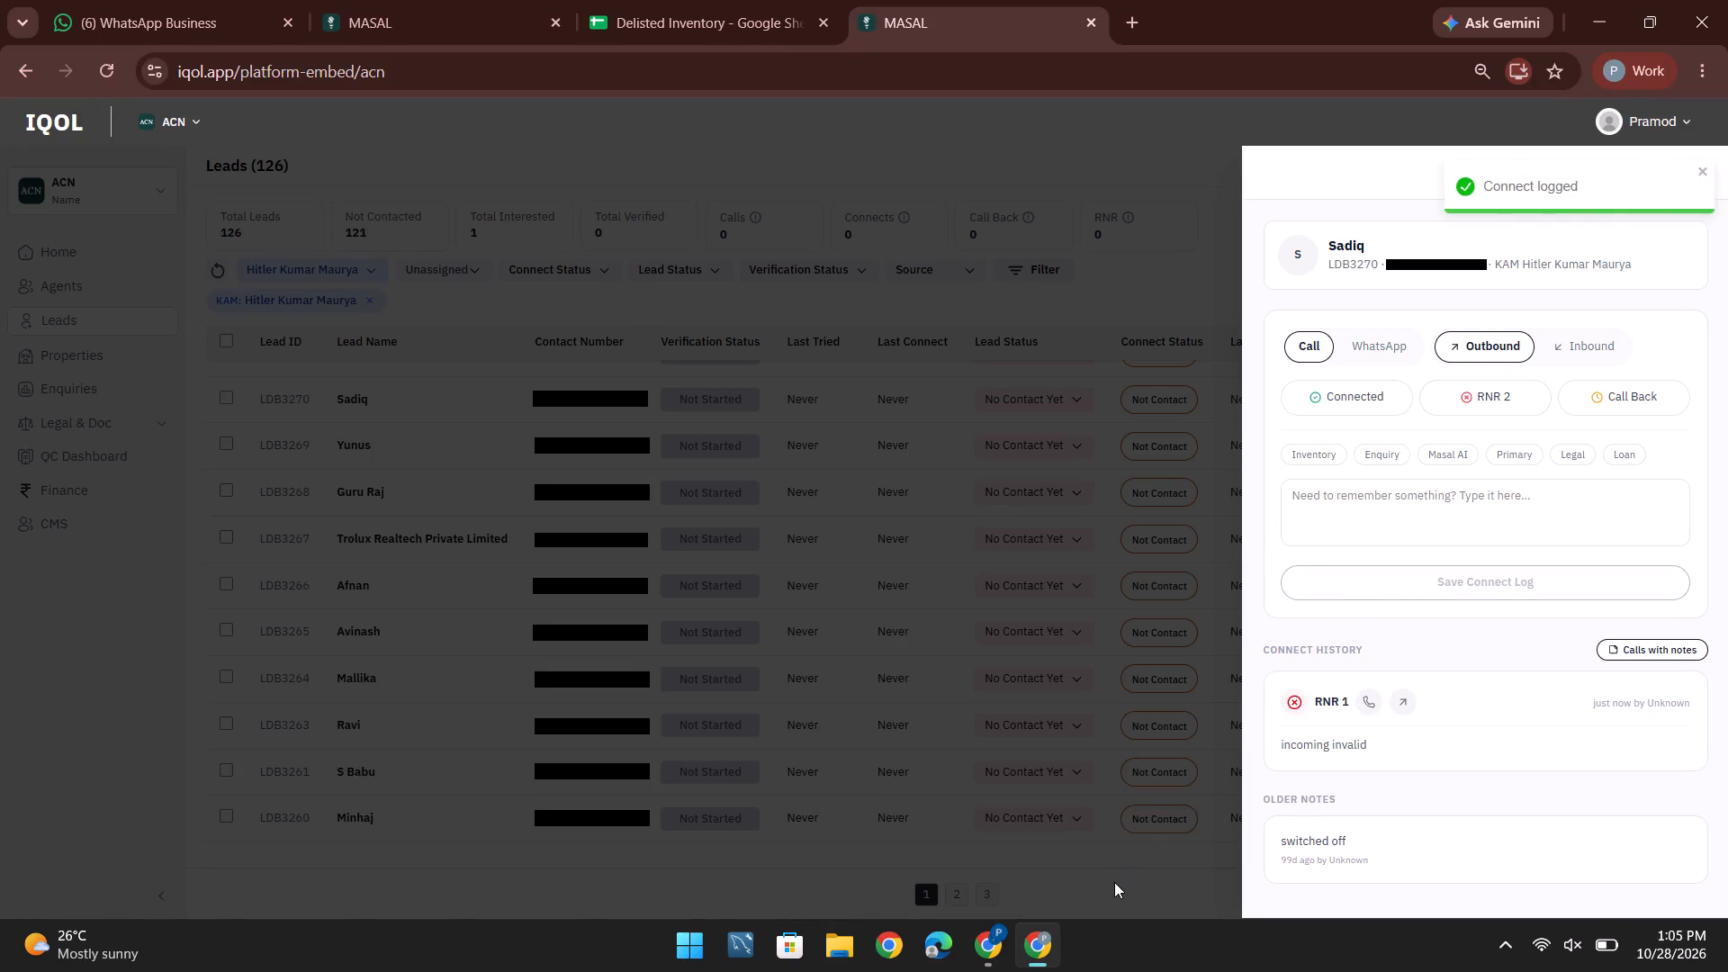
{"action": "left_click", "coordinate": [1114, 882]}
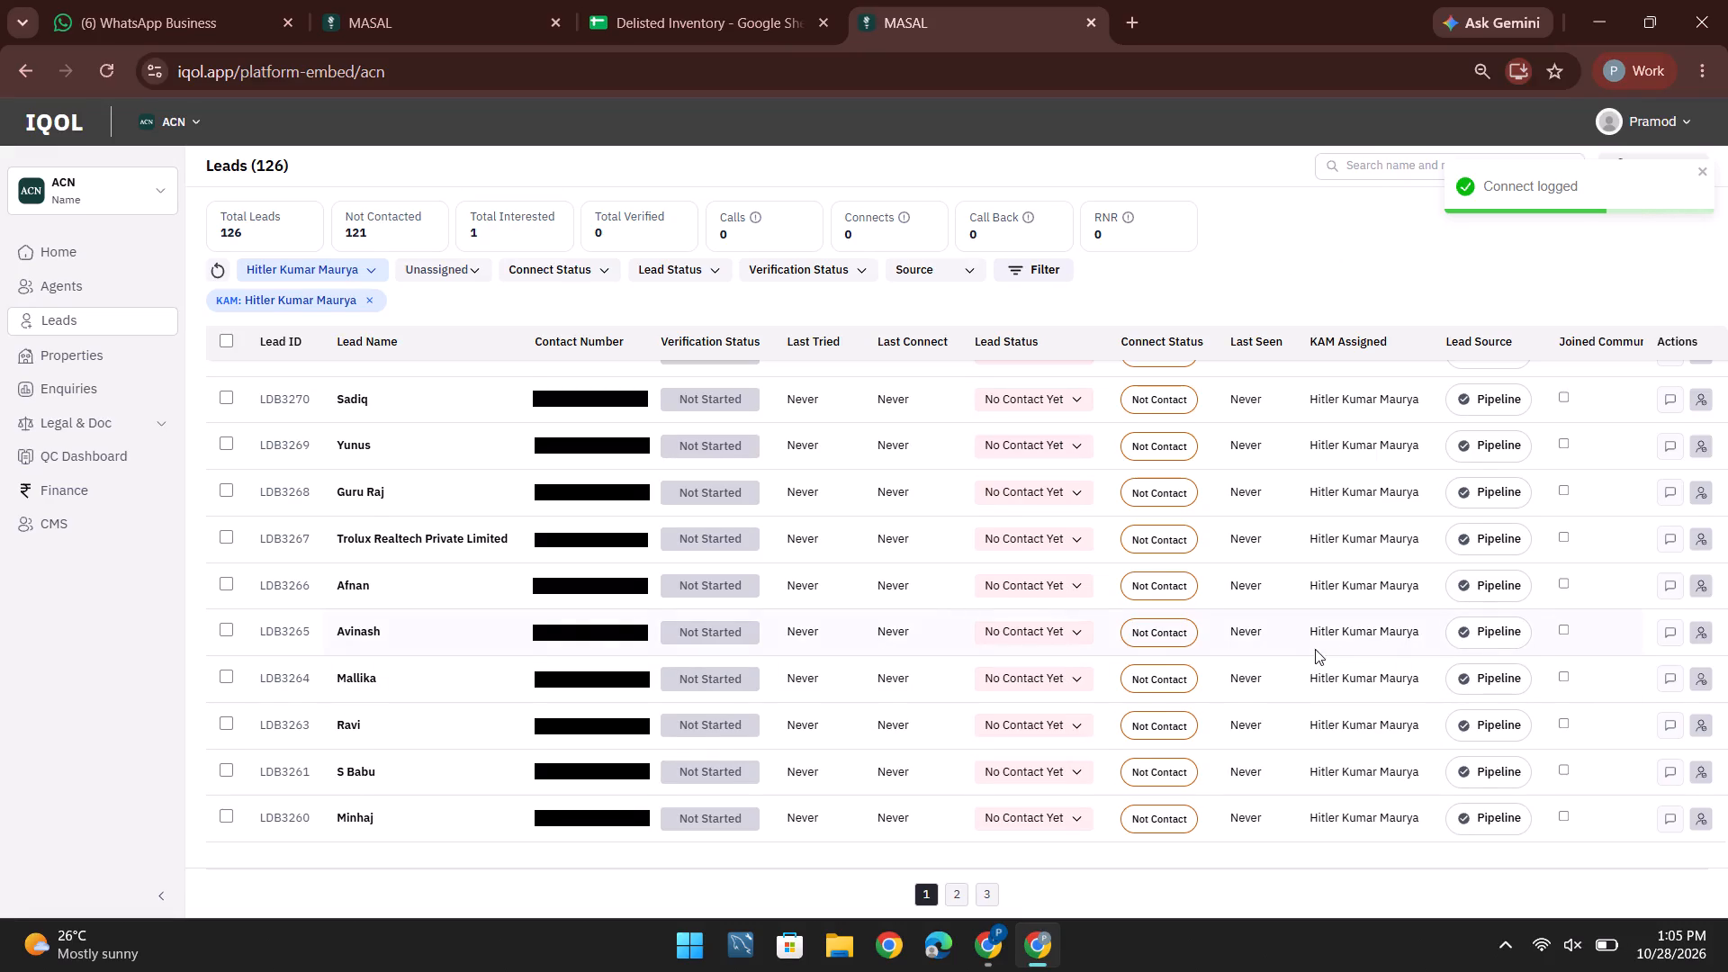
{"action": "scroll", "coordinate": [1326, 637], "scroll_direction": "down", "scroll_amount": 1}
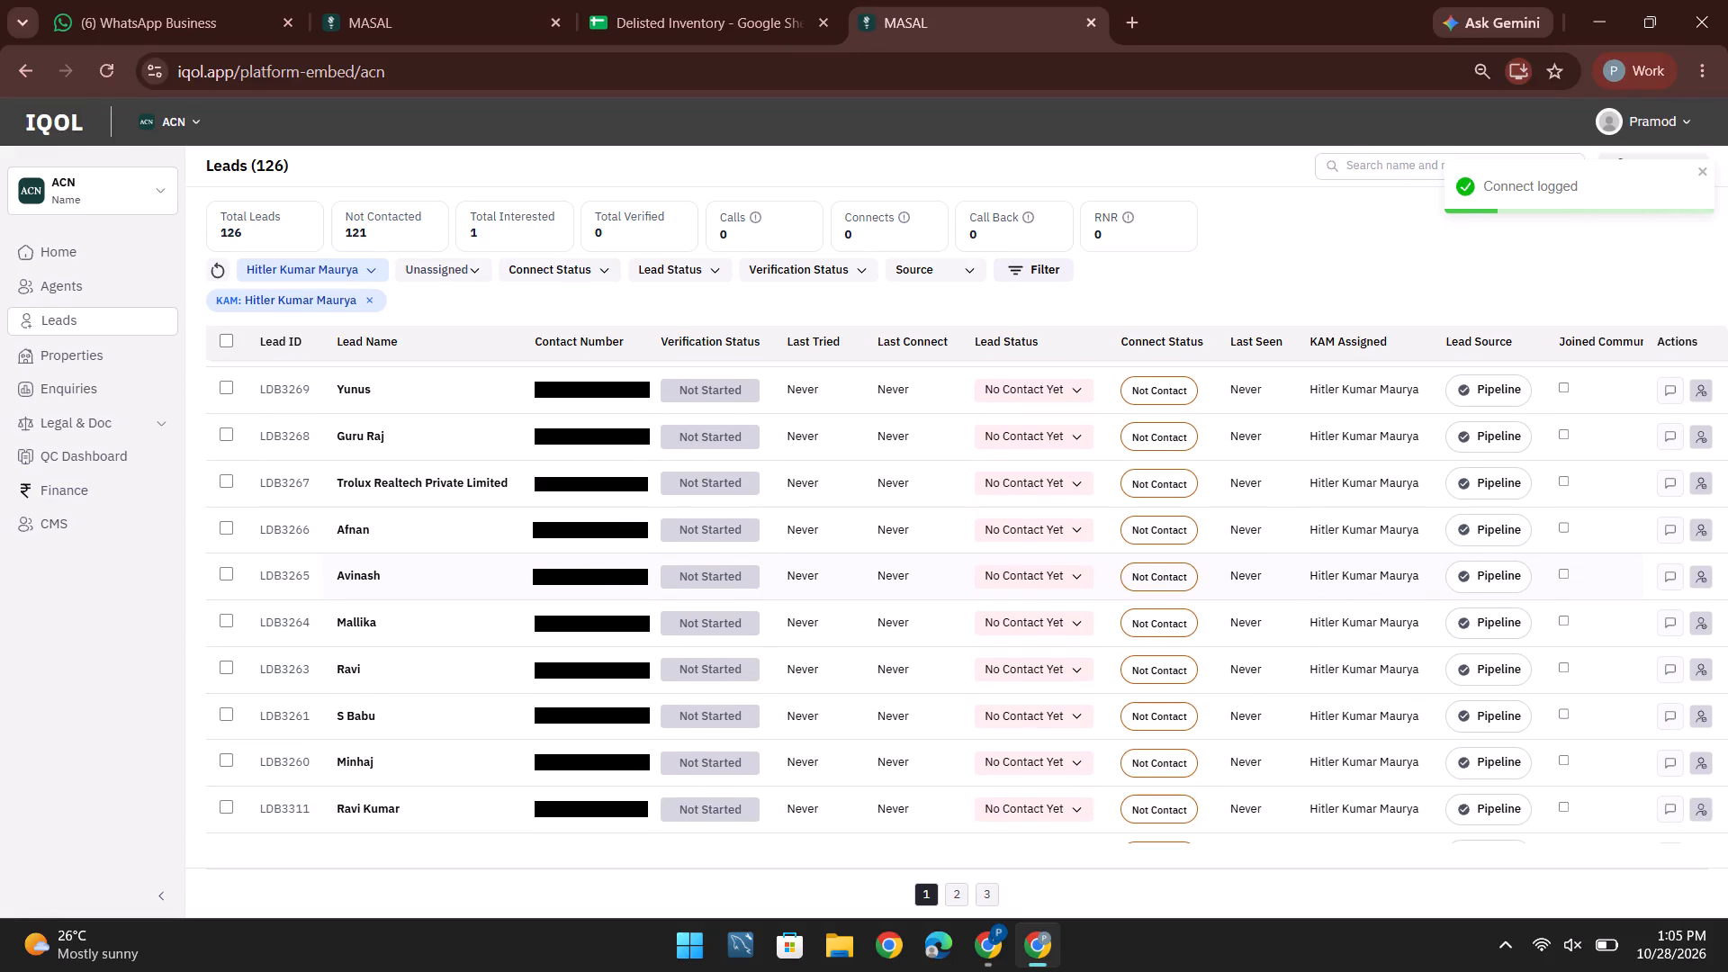
{"action": "left_click", "coordinate": [1667, 398]}
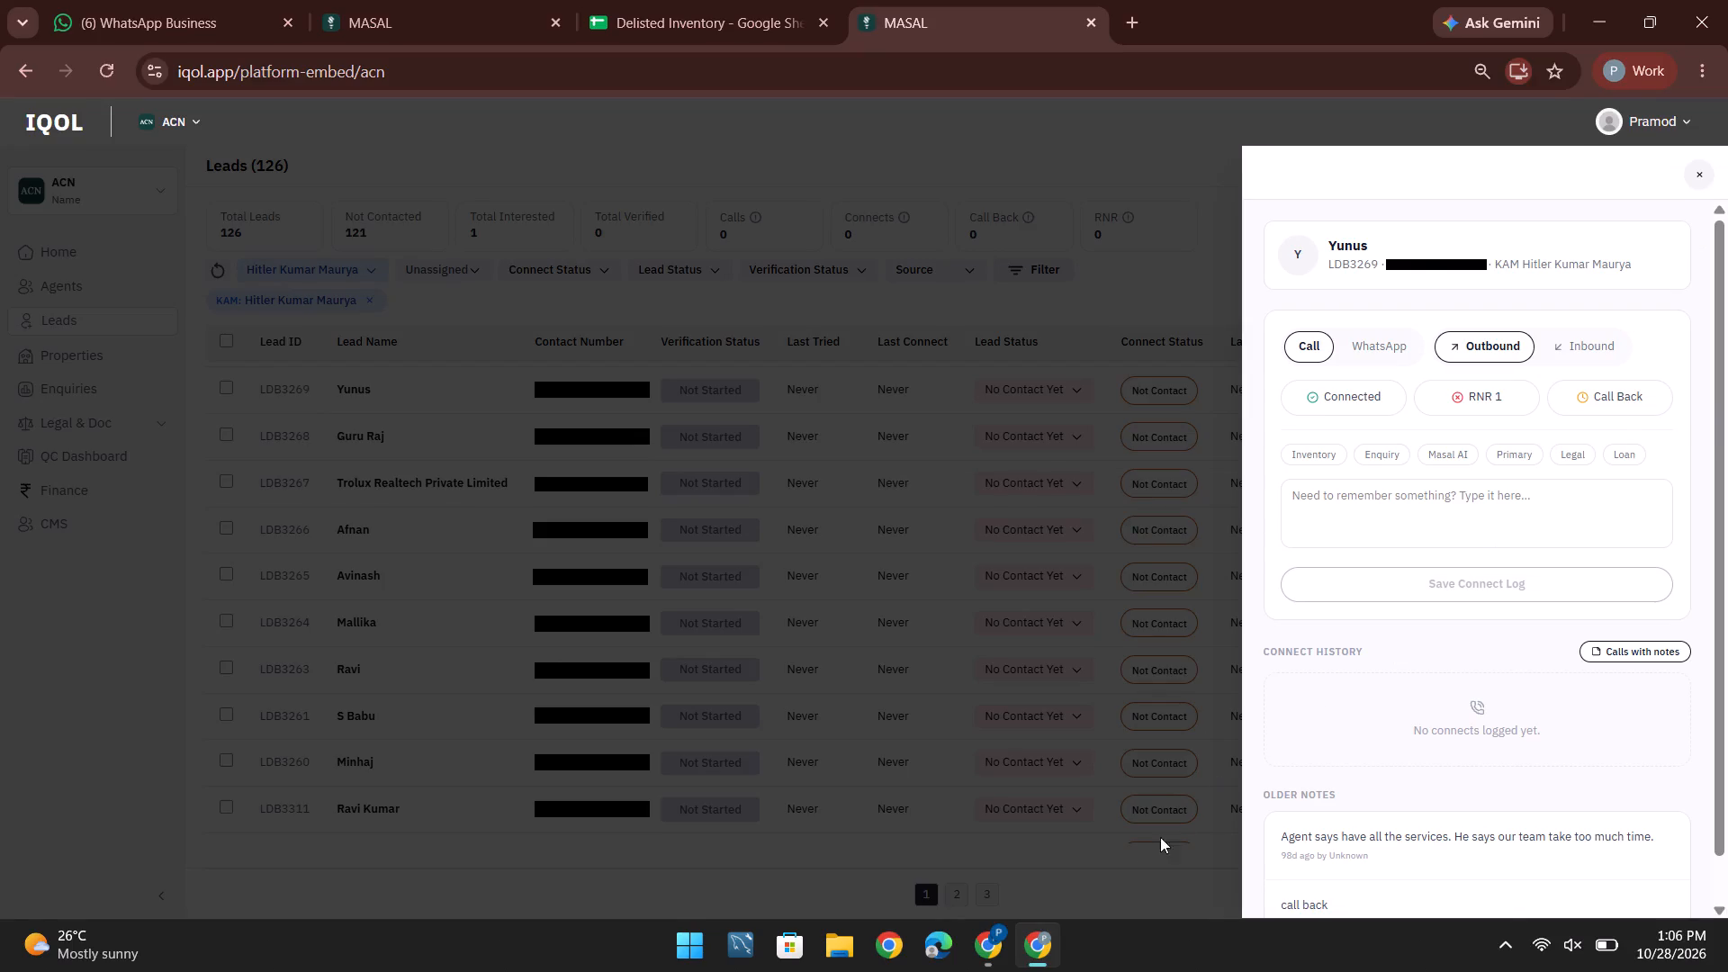
{"action": "left_click", "coordinate": [1128, 876]}
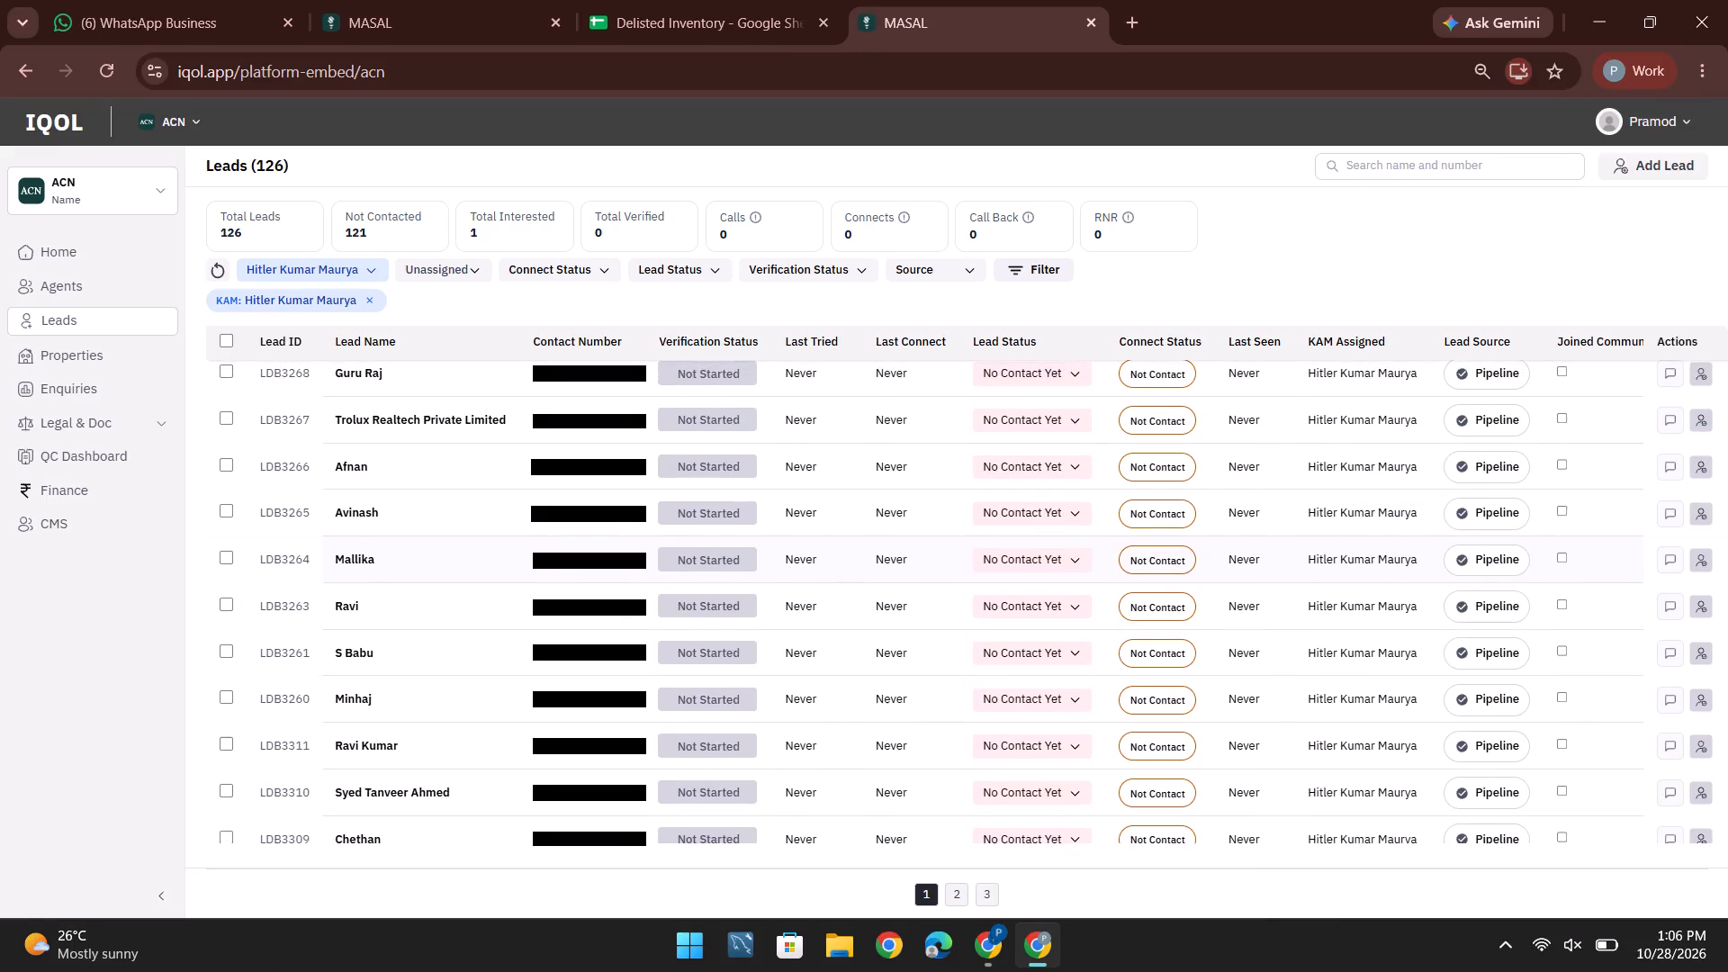
{"action": "left_click", "coordinate": [1669, 374]}
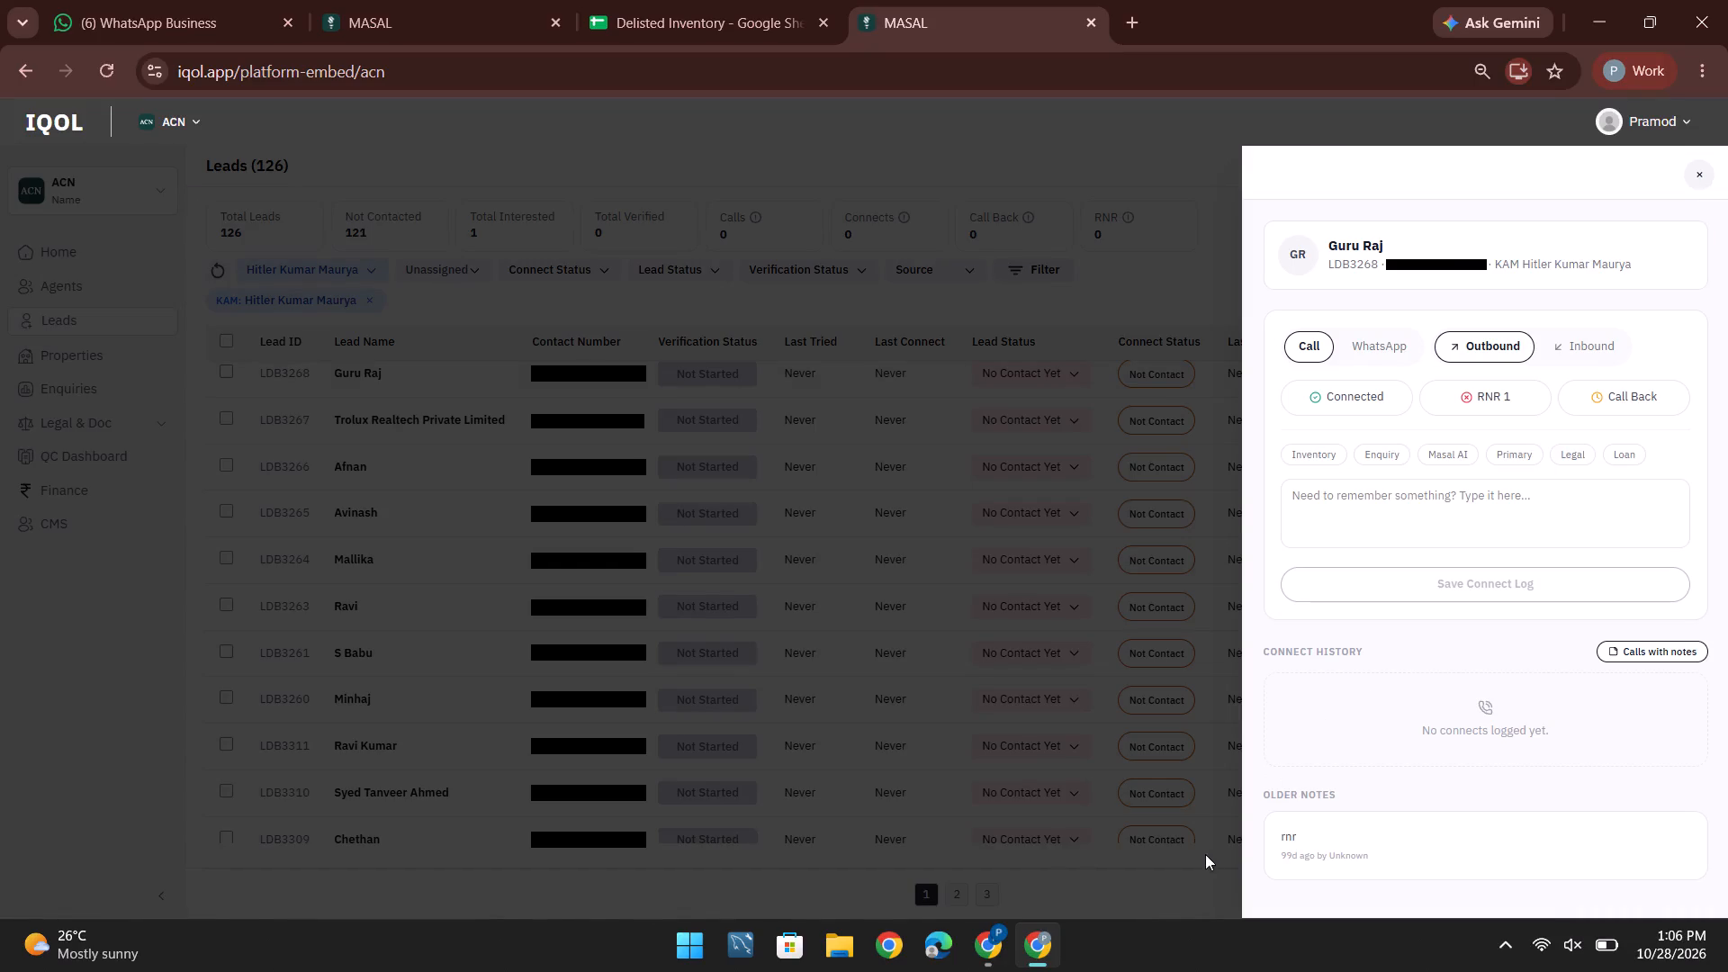
{"action": "left_click", "coordinate": [1223, 865]}
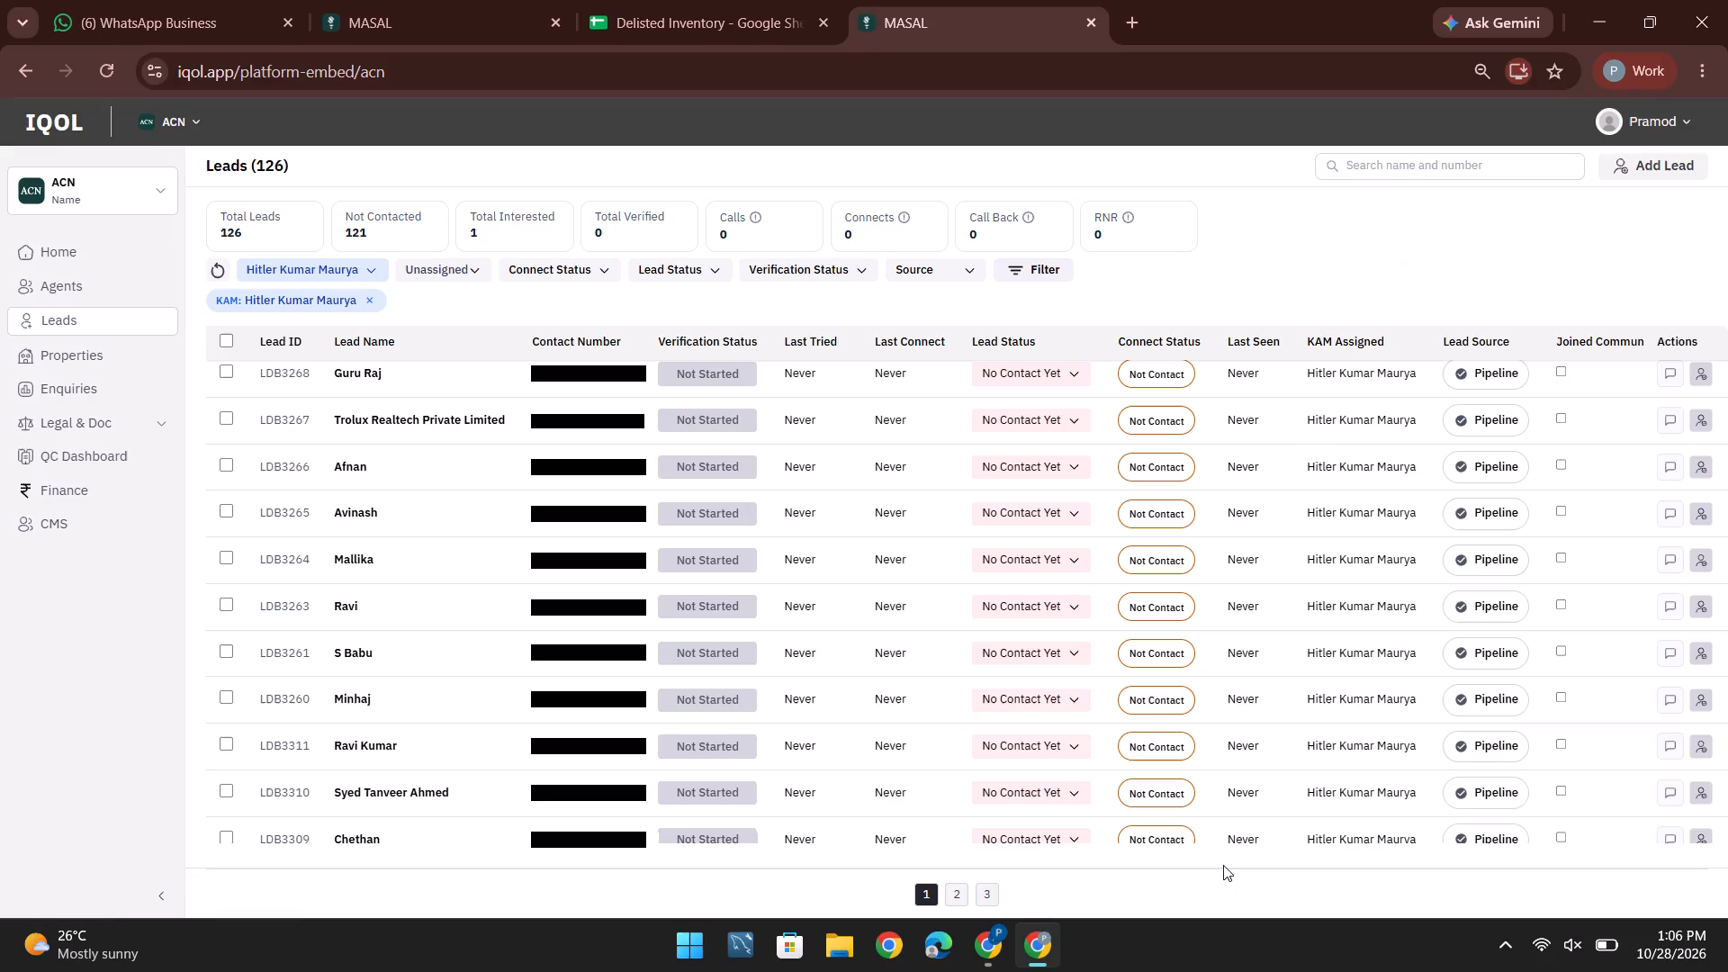
Log an outbound call as RNR 1 with the note "not reachable" for lead LDB3267, Trolux Realtech Private Limited.
{"action": "scroll", "coordinate": [1382, 671], "scroll_direction": "down", "scroll_amount": 1}
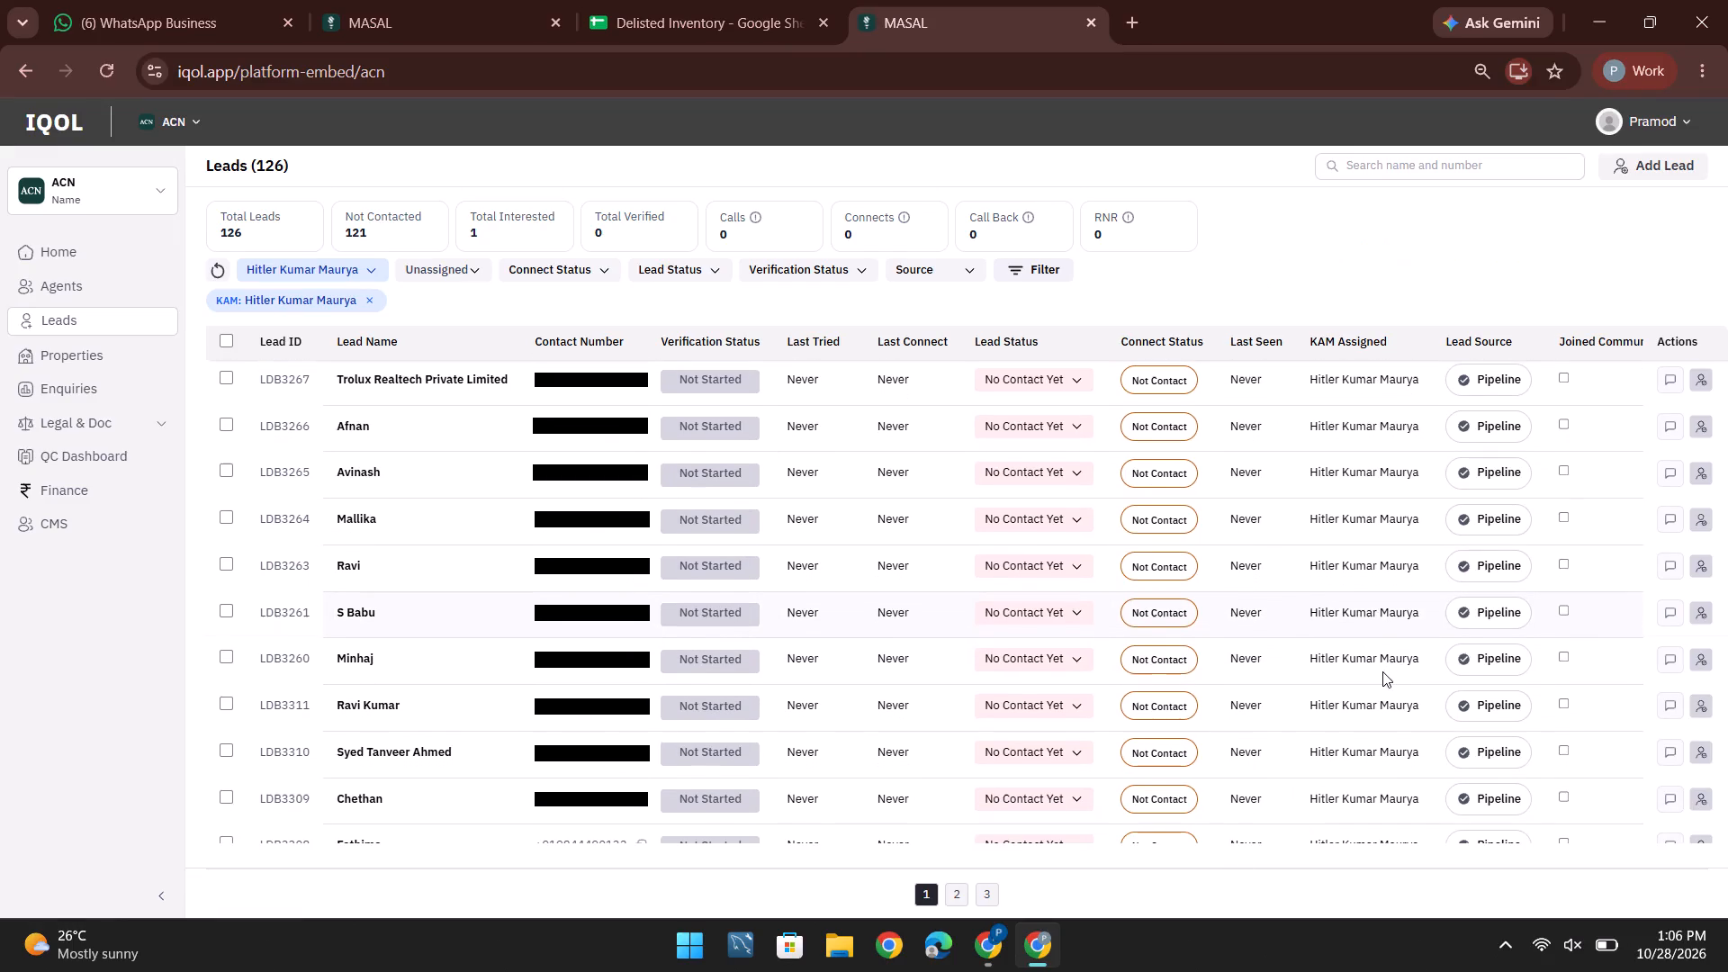
{"action": "scroll", "coordinate": [1382, 671], "scroll_direction": "down", "scroll_amount": 1}
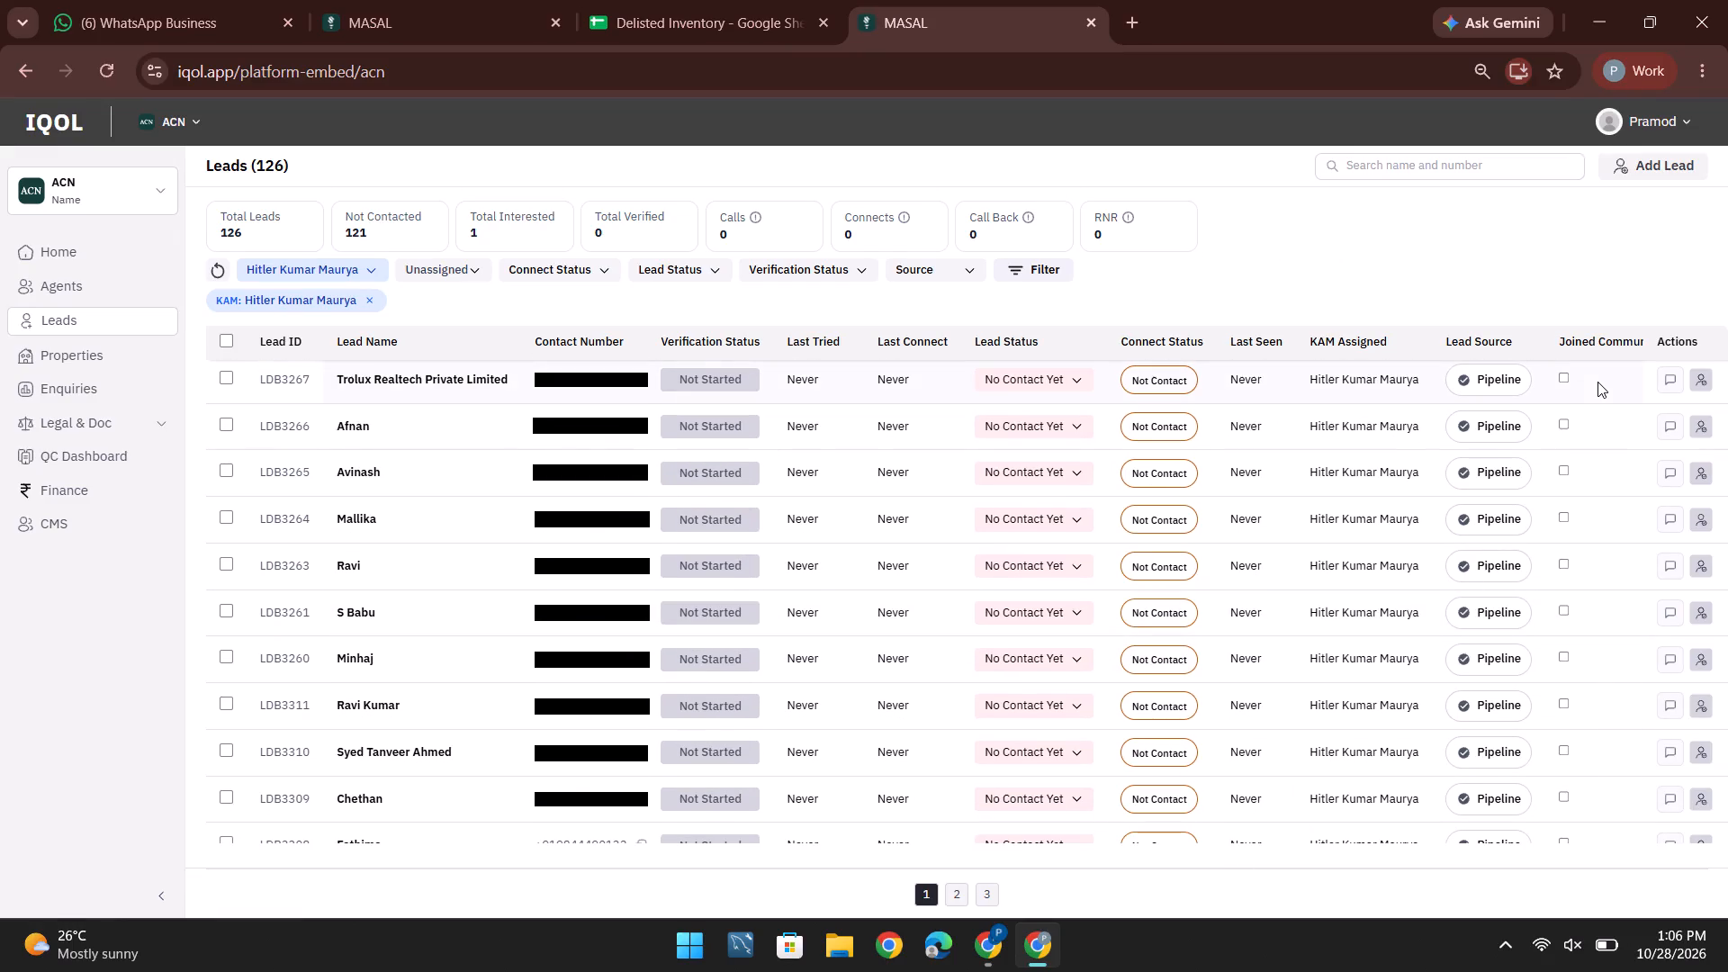
{"action": "left_click", "coordinate": [1660, 377]}
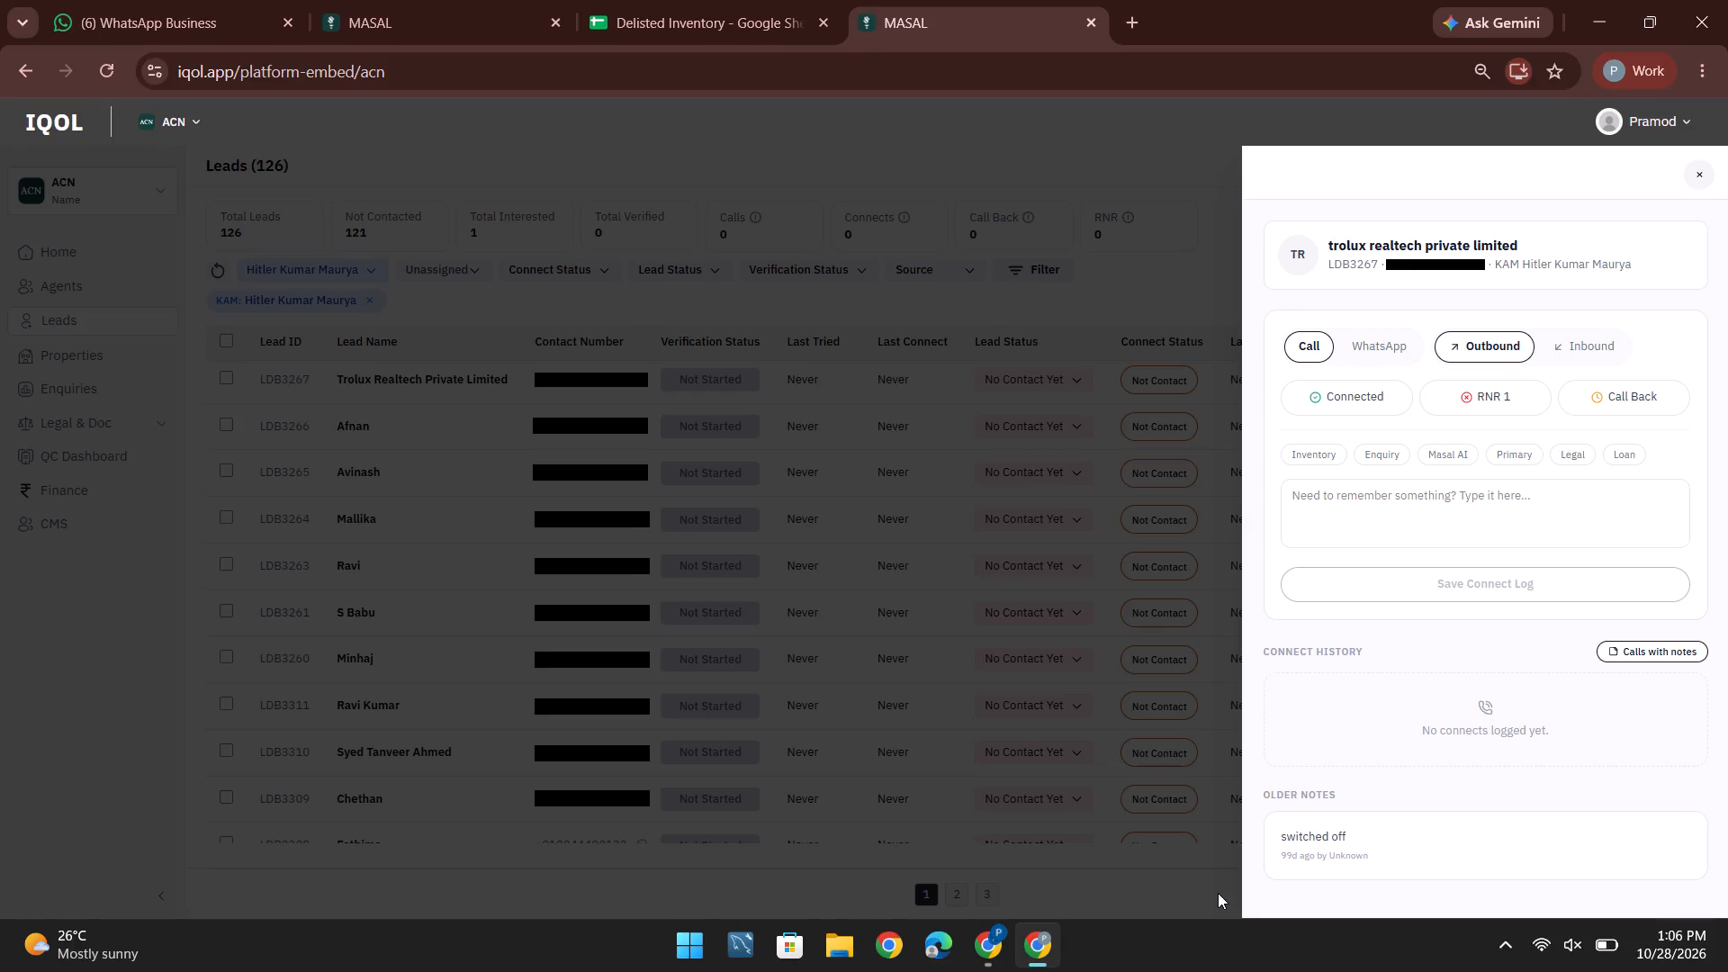
{"action": "left_click", "coordinate": [1705, 184]}
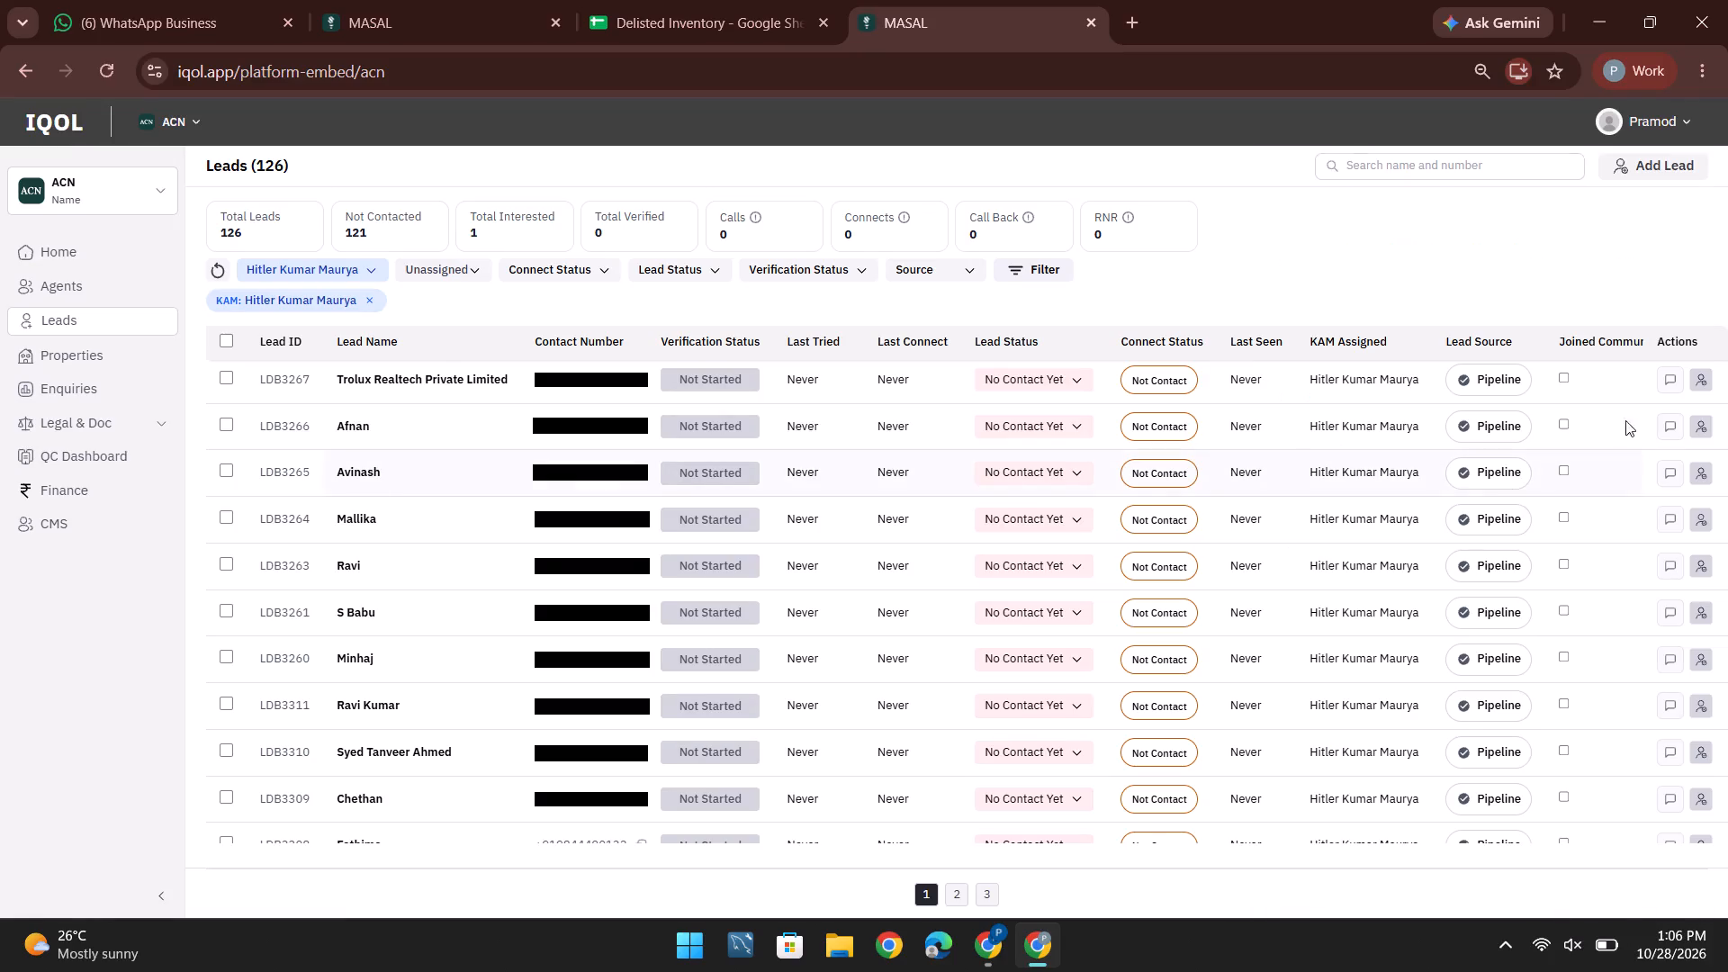
{"action": "left_click", "coordinate": [1666, 388]}
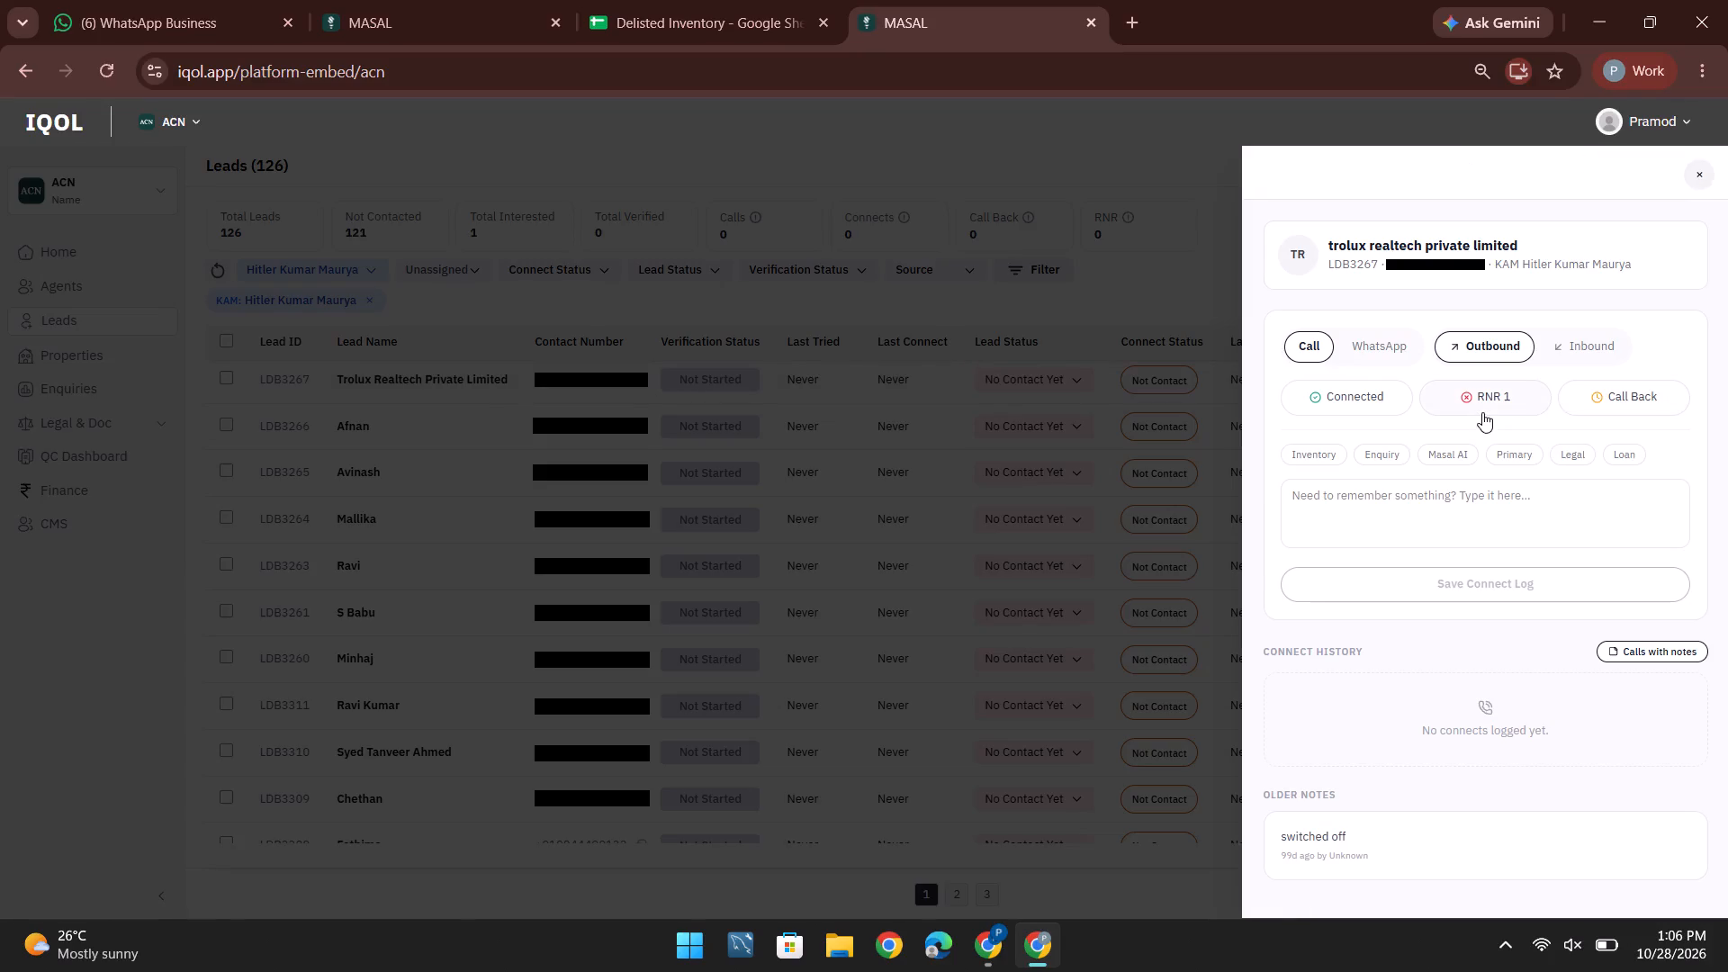
{"action": "left_click", "coordinate": [1482, 412]}
{"action": "left_click", "coordinate": [1395, 503]}
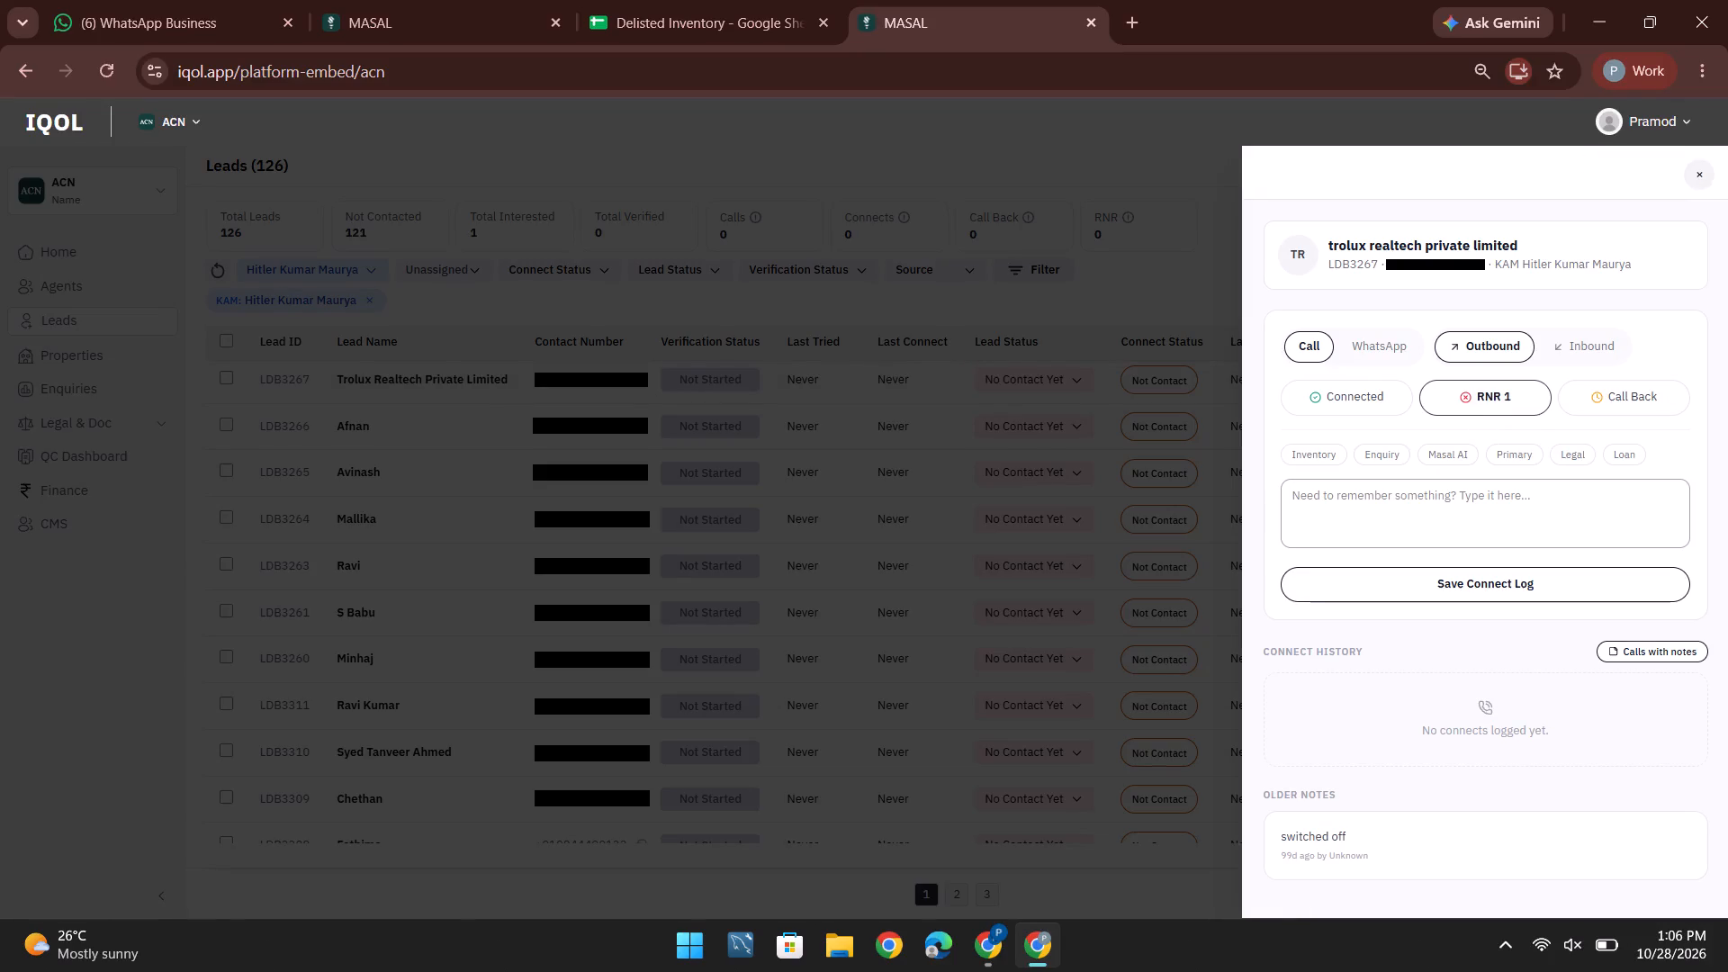
{"action": "type", "text": "not"}
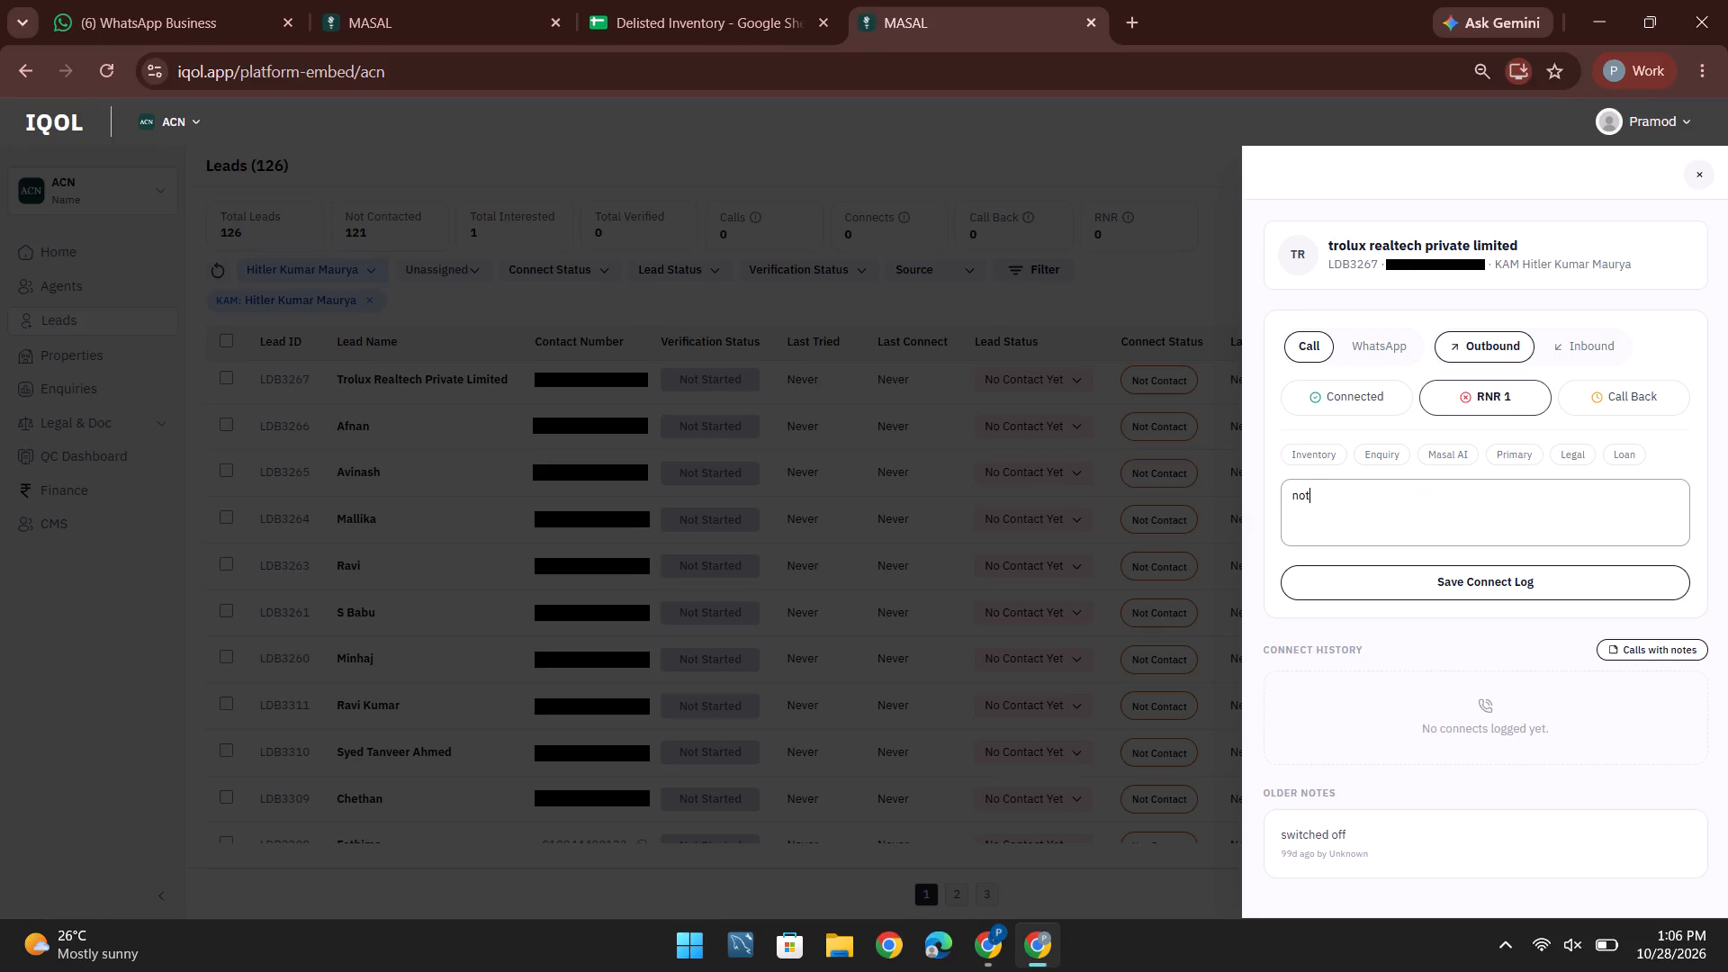
{"action": "key", "text": "space"}
{"action": "type", "text": "reacha"}
{"action": "key", "text": "b"}
{"action": "type", "text": "le"}
{"action": "left_click", "coordinate": [1502, 569]}
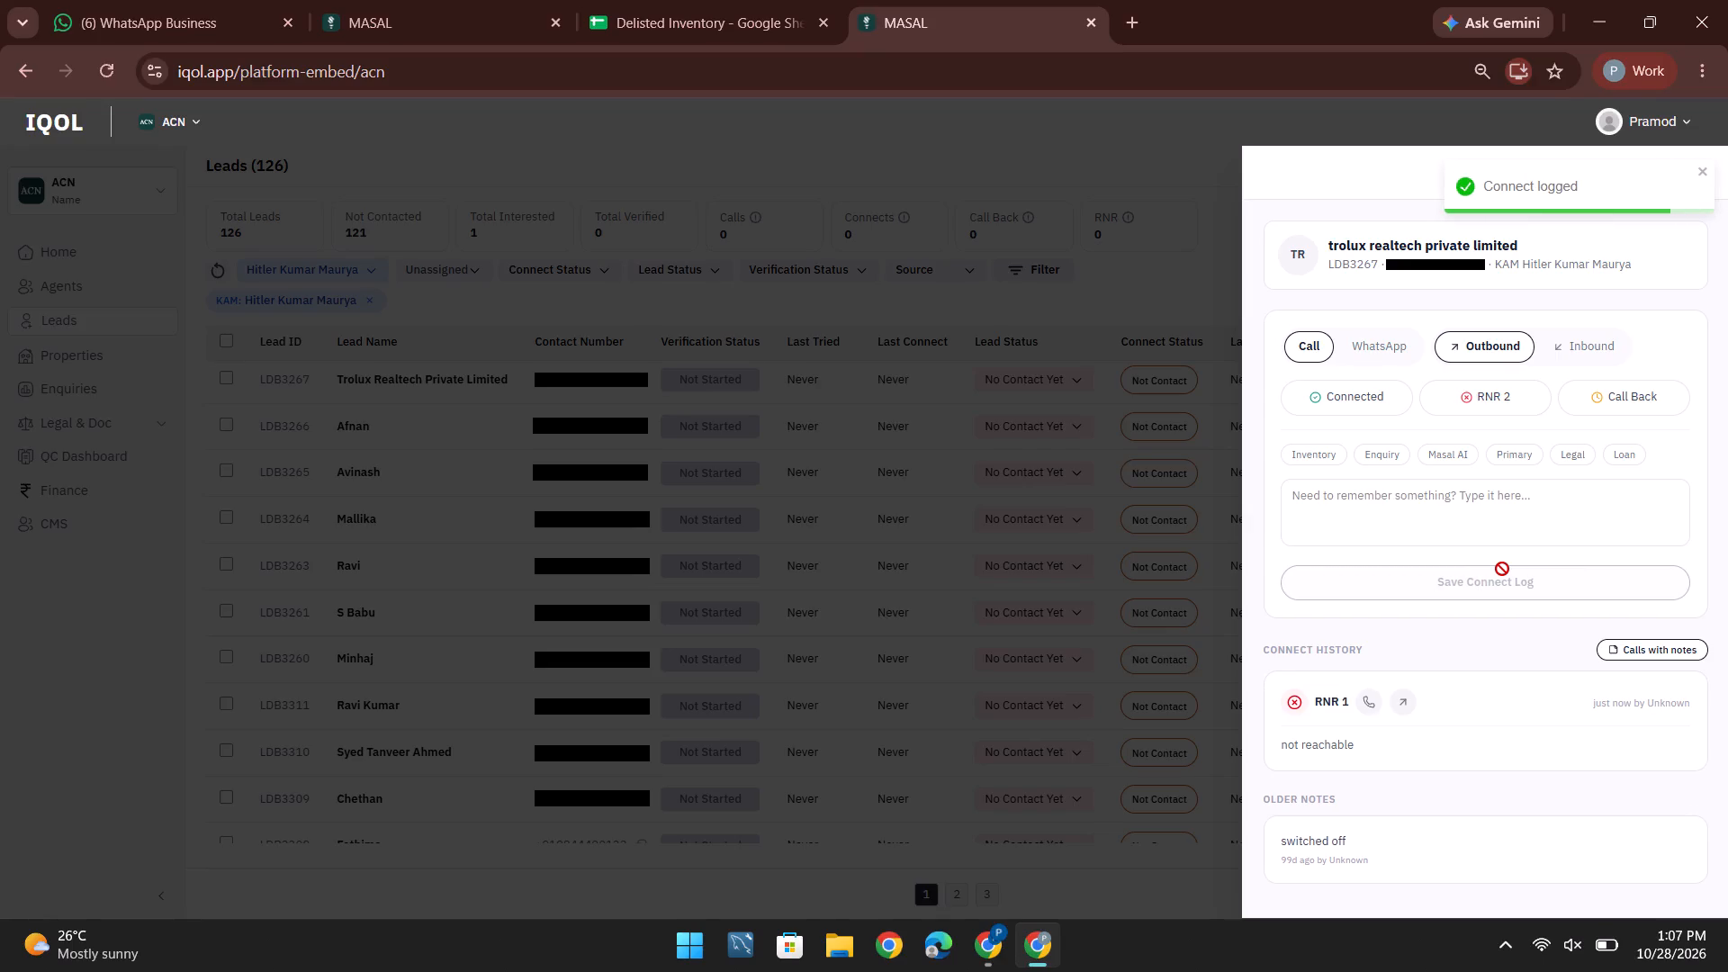
{"action": "left_click", "coordinate": [1502, 569]}
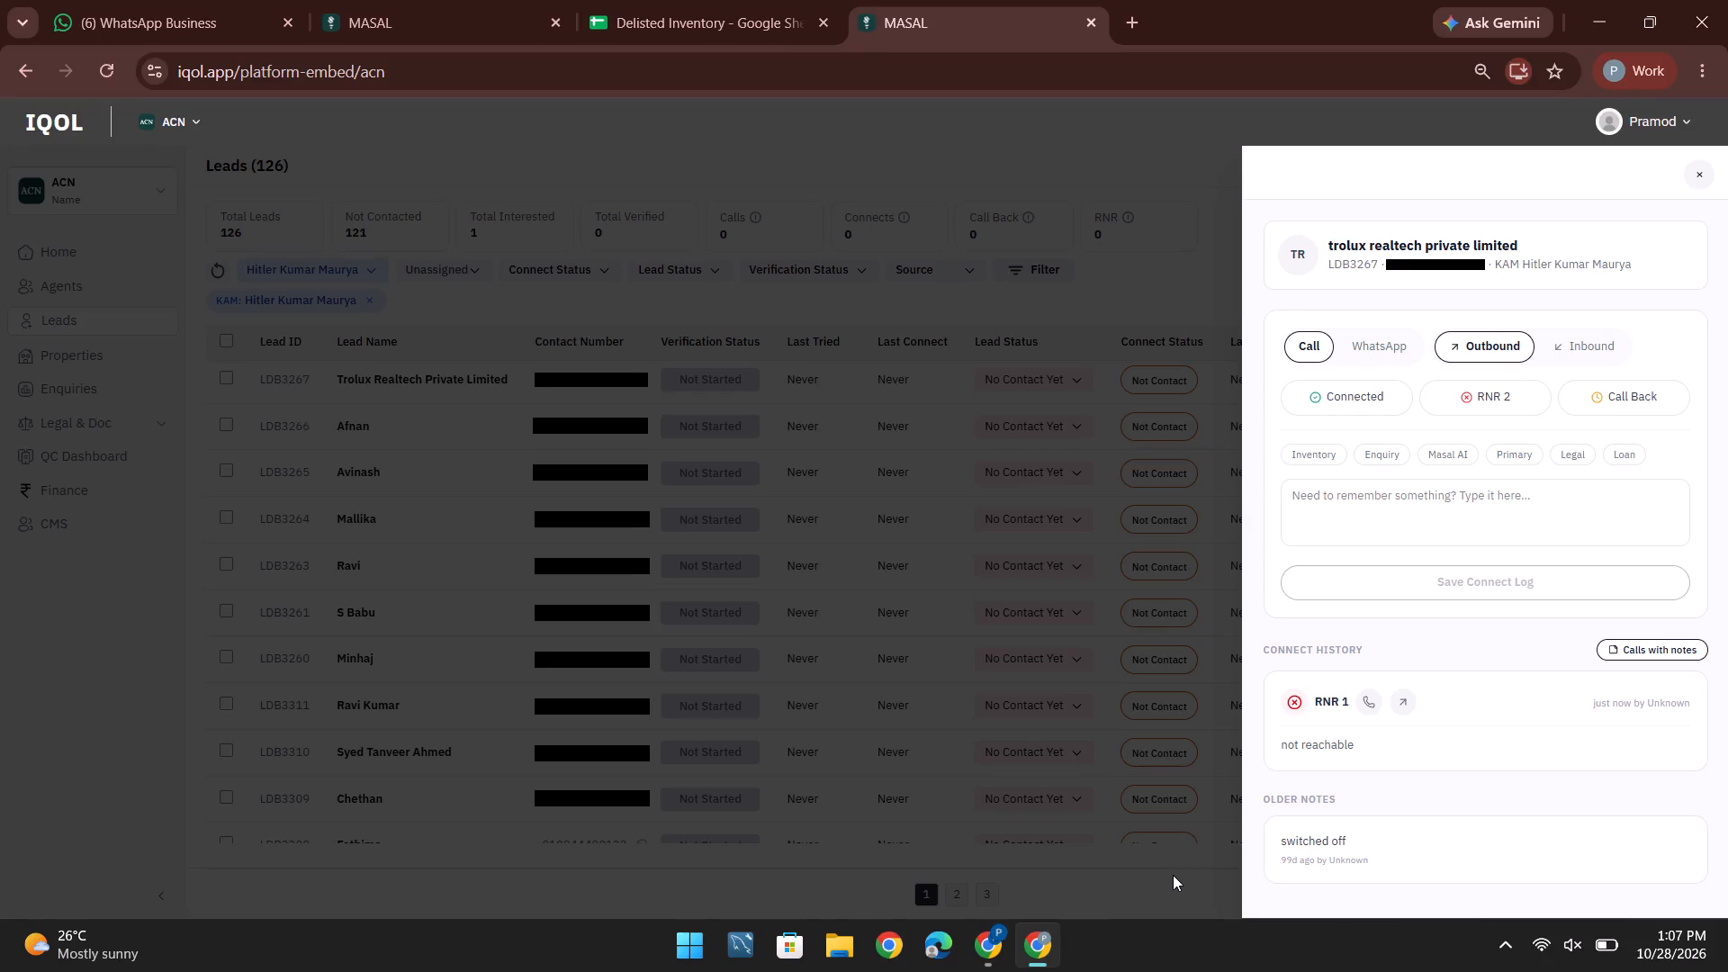
{"action": "left_click", "coordinate": [1173, 875]}
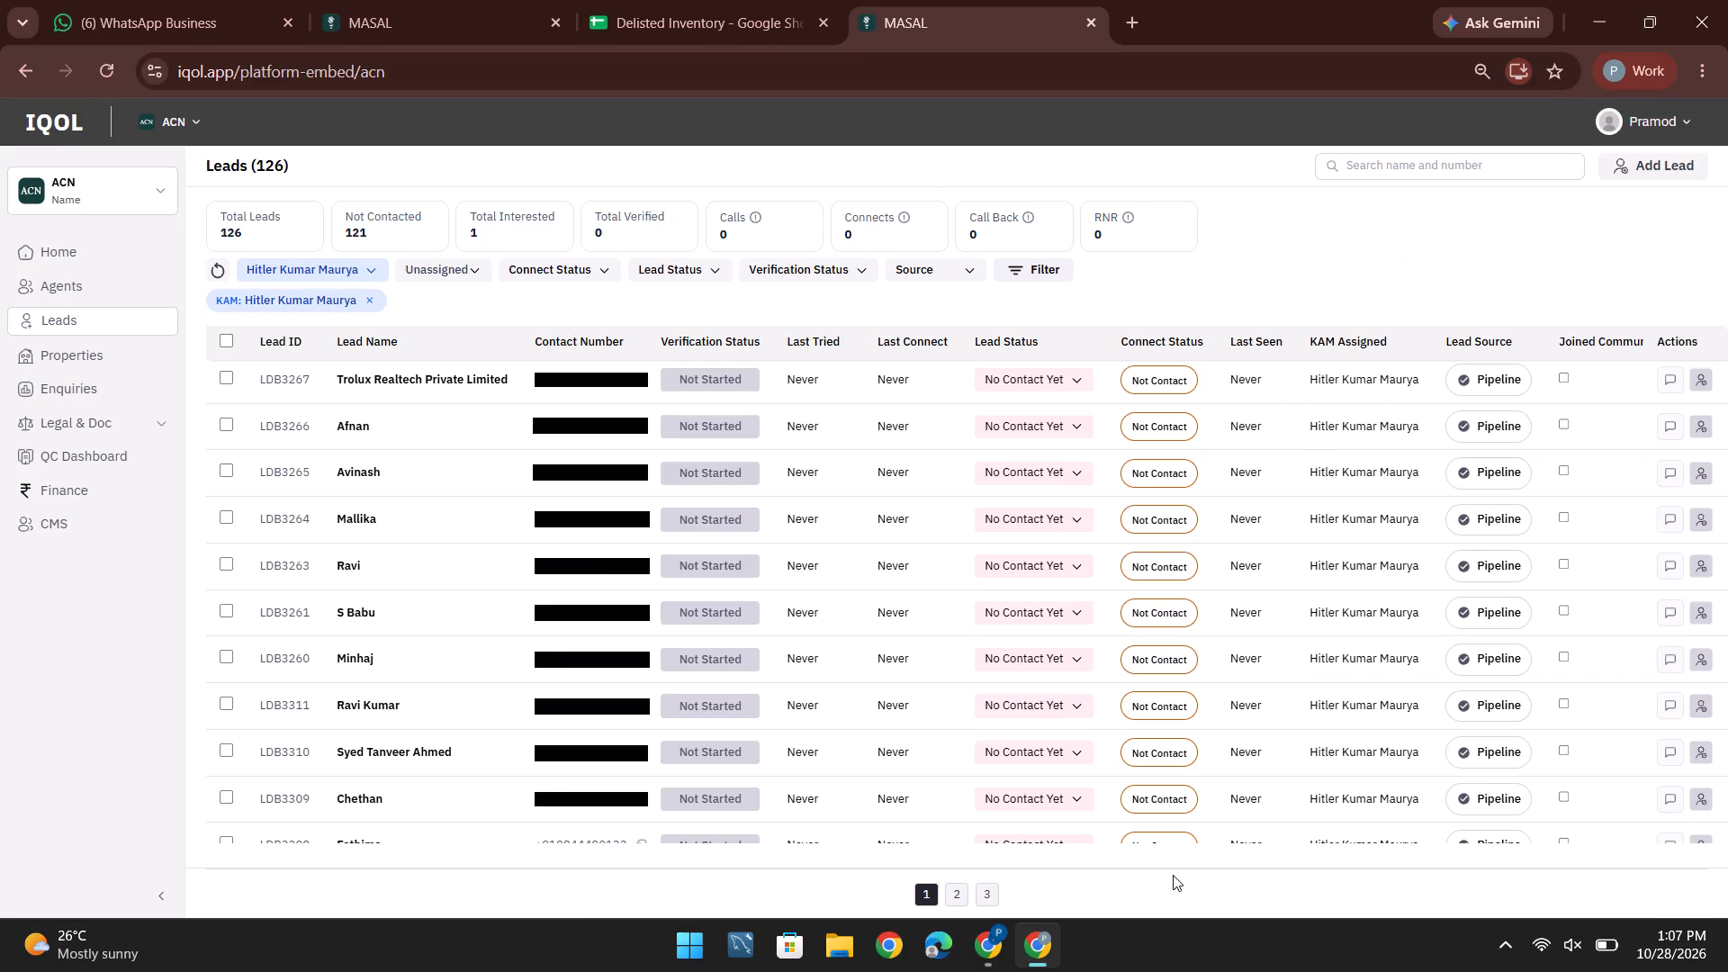
{"action": "scroll", "coordinate": [1428, 715], "scroll_direction": "right", "scroll_amount": 1}
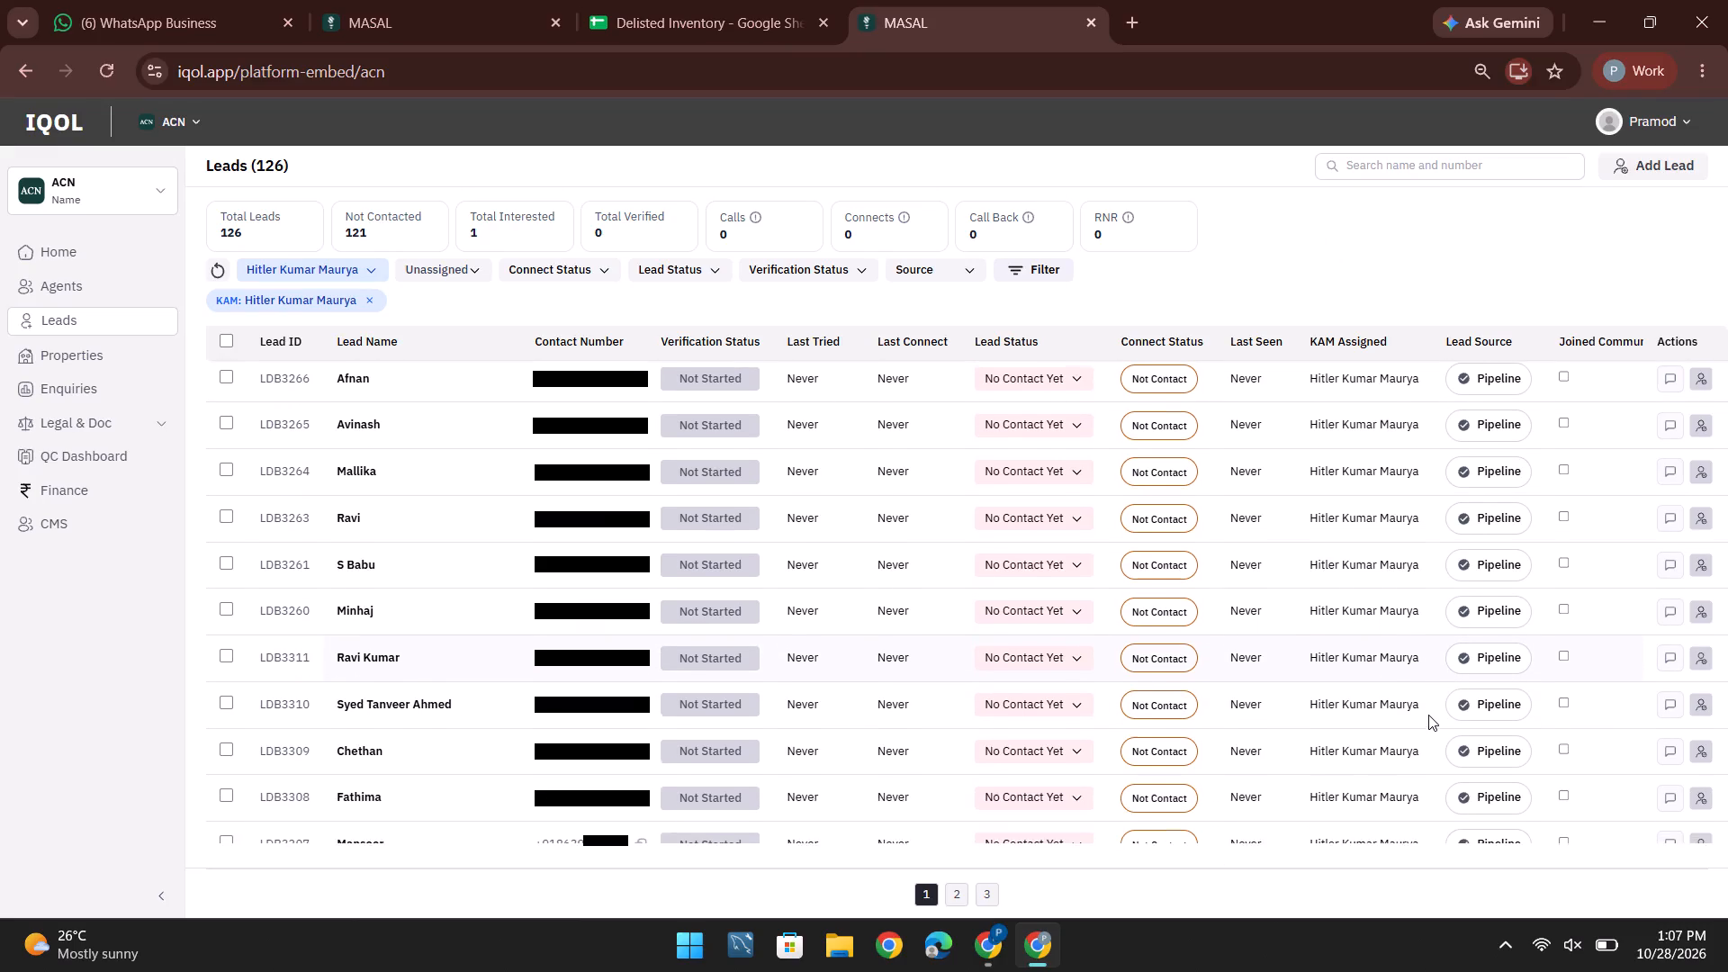
{"action": "scroll", "coordinate": [1428, 715], "scroll_direction": "right", "scroll_amount": 1}
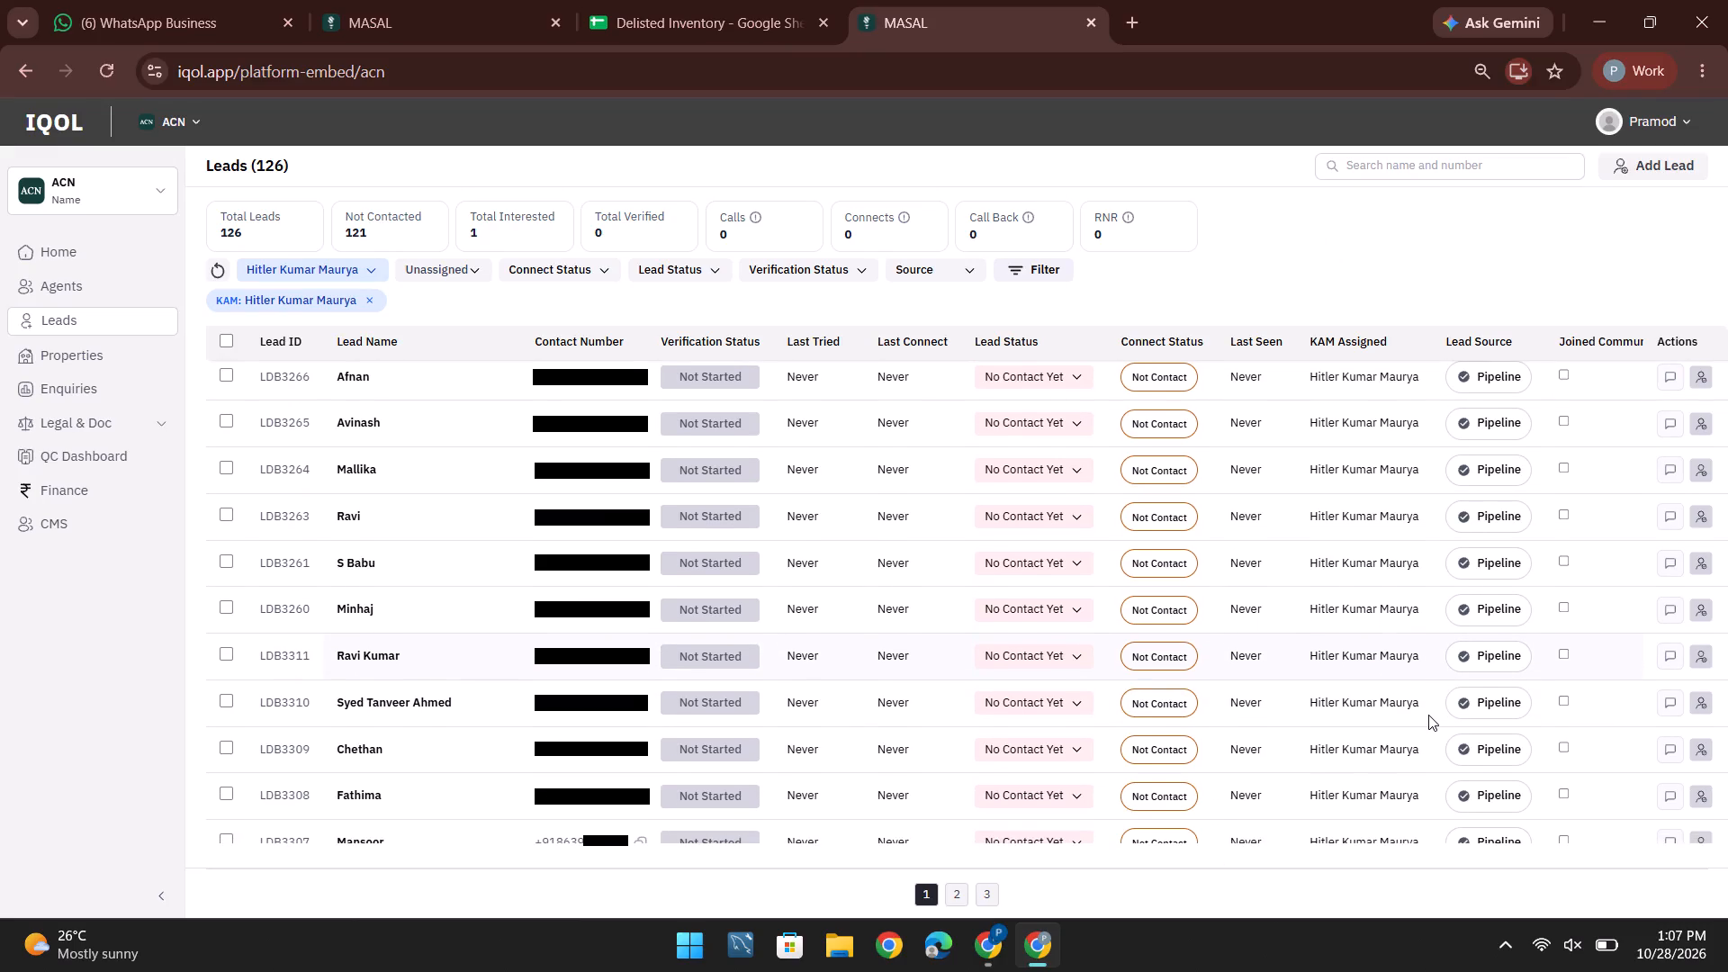
{"action": "left_click", "coordinate": [1673, 382]}
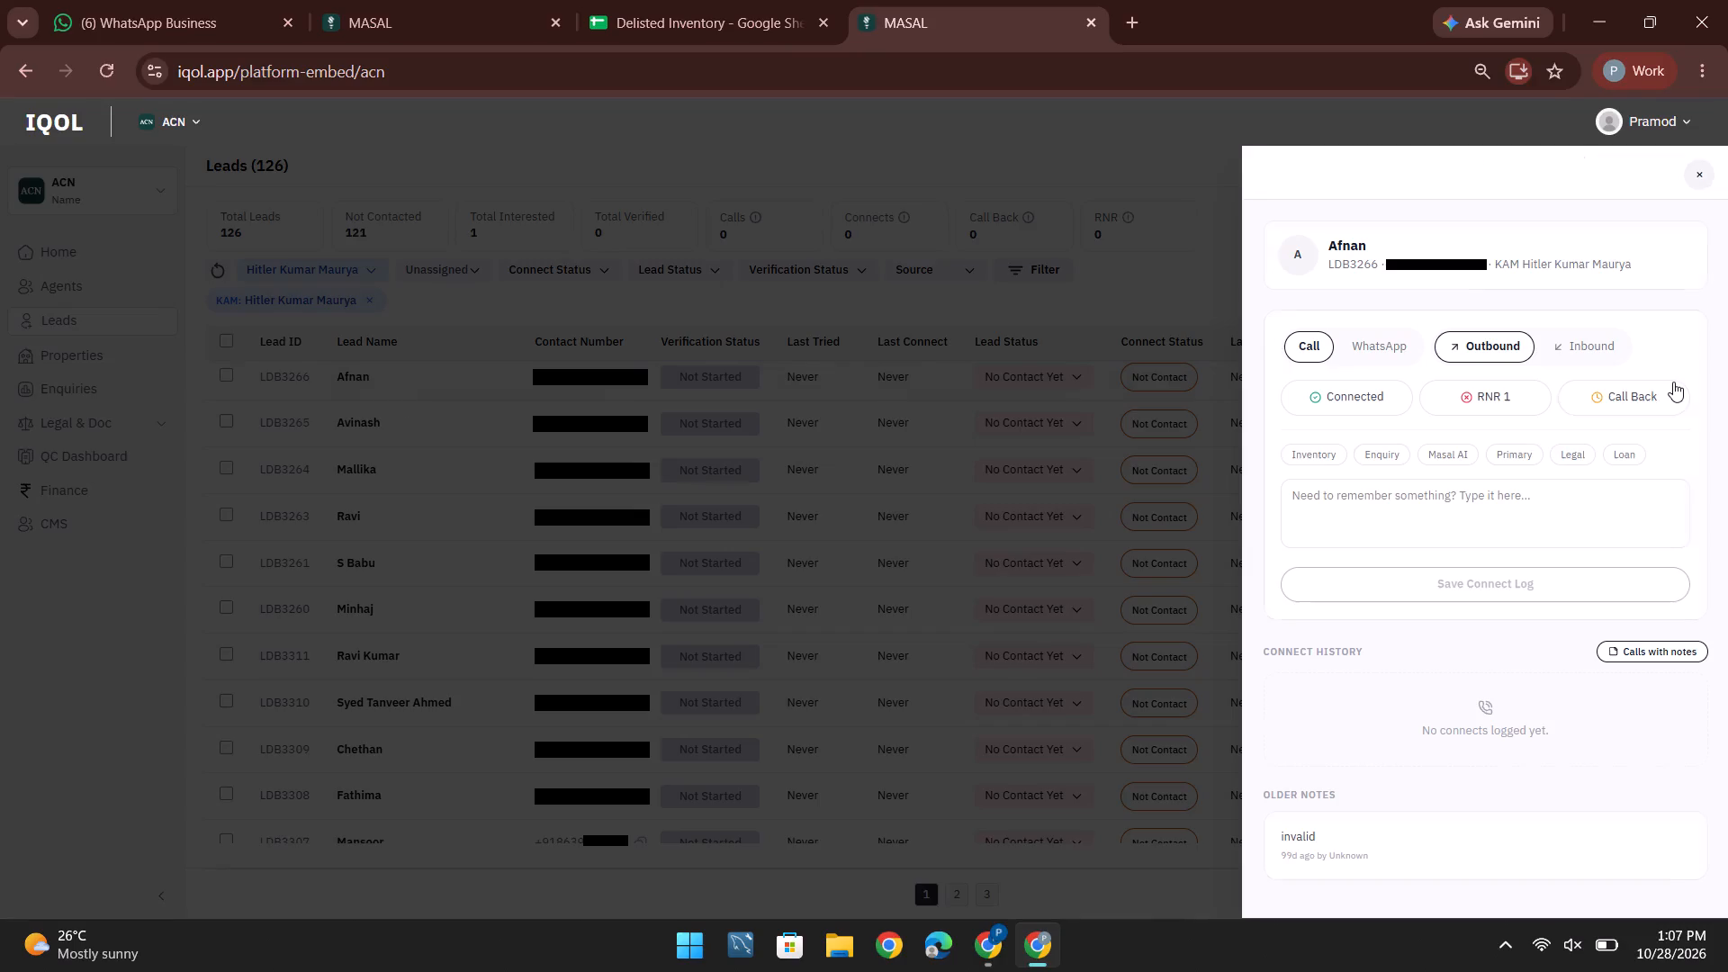
{"action": "left_click", "coordinate": [1142, 889]}
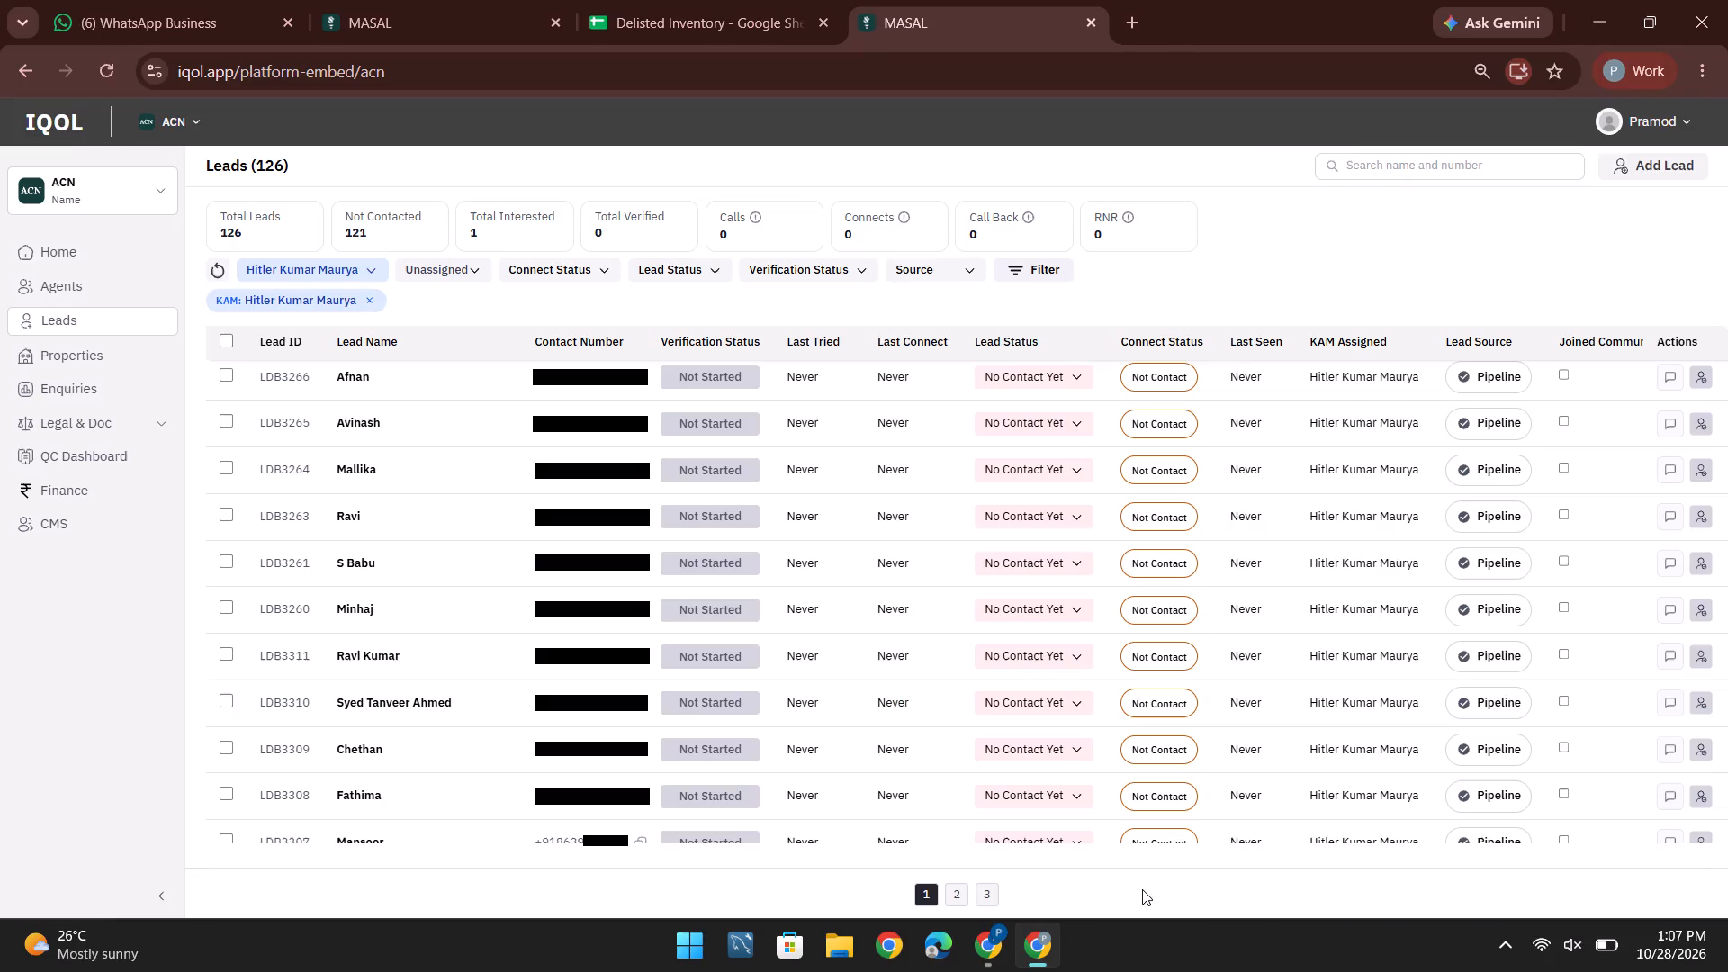
{"action": "left_click", "coordinate": [1667, 377]}
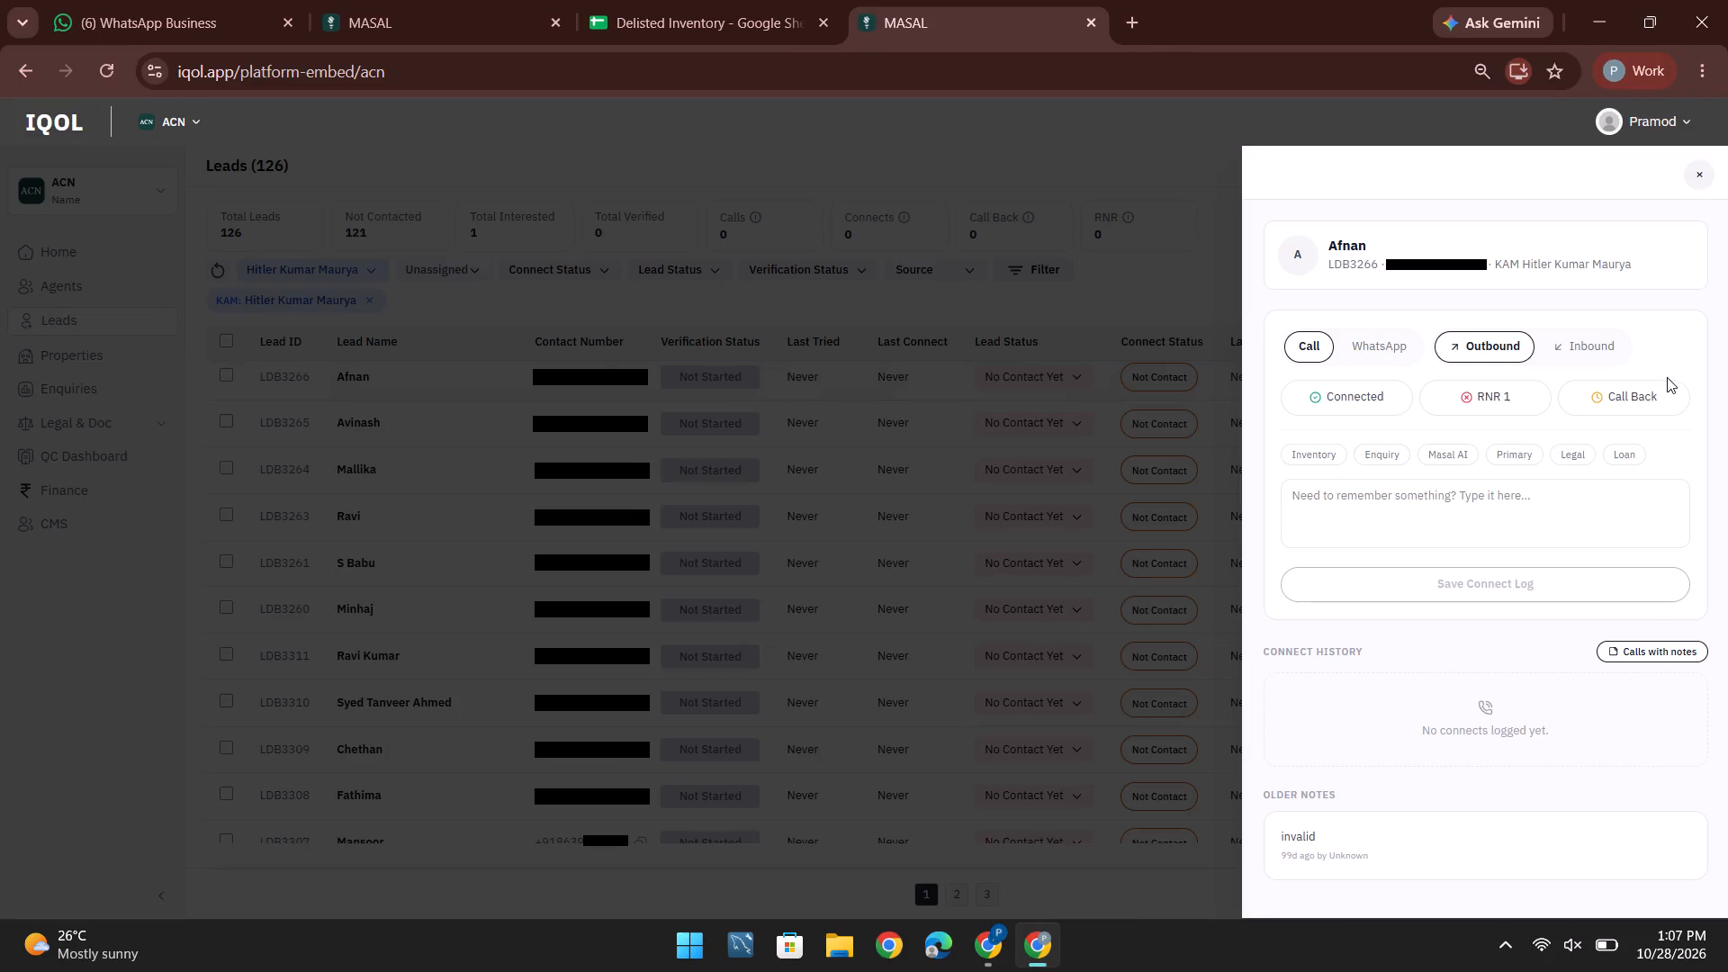
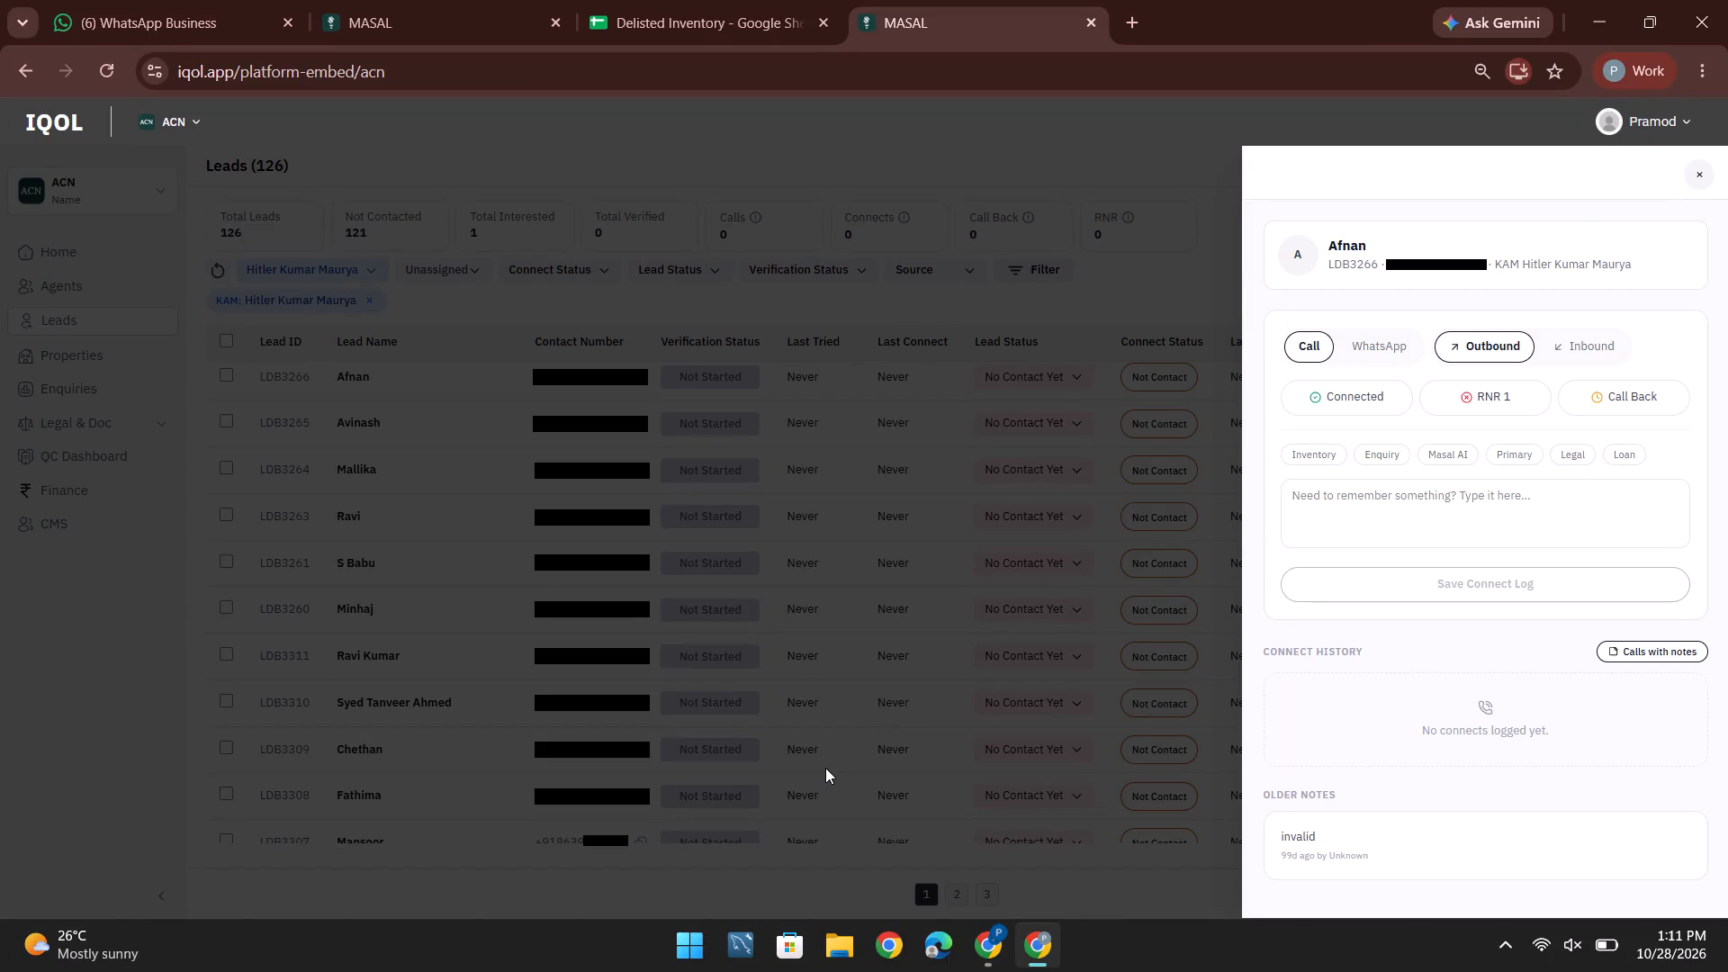
{"action": "left_click", "coordinate": [1512, 403]}
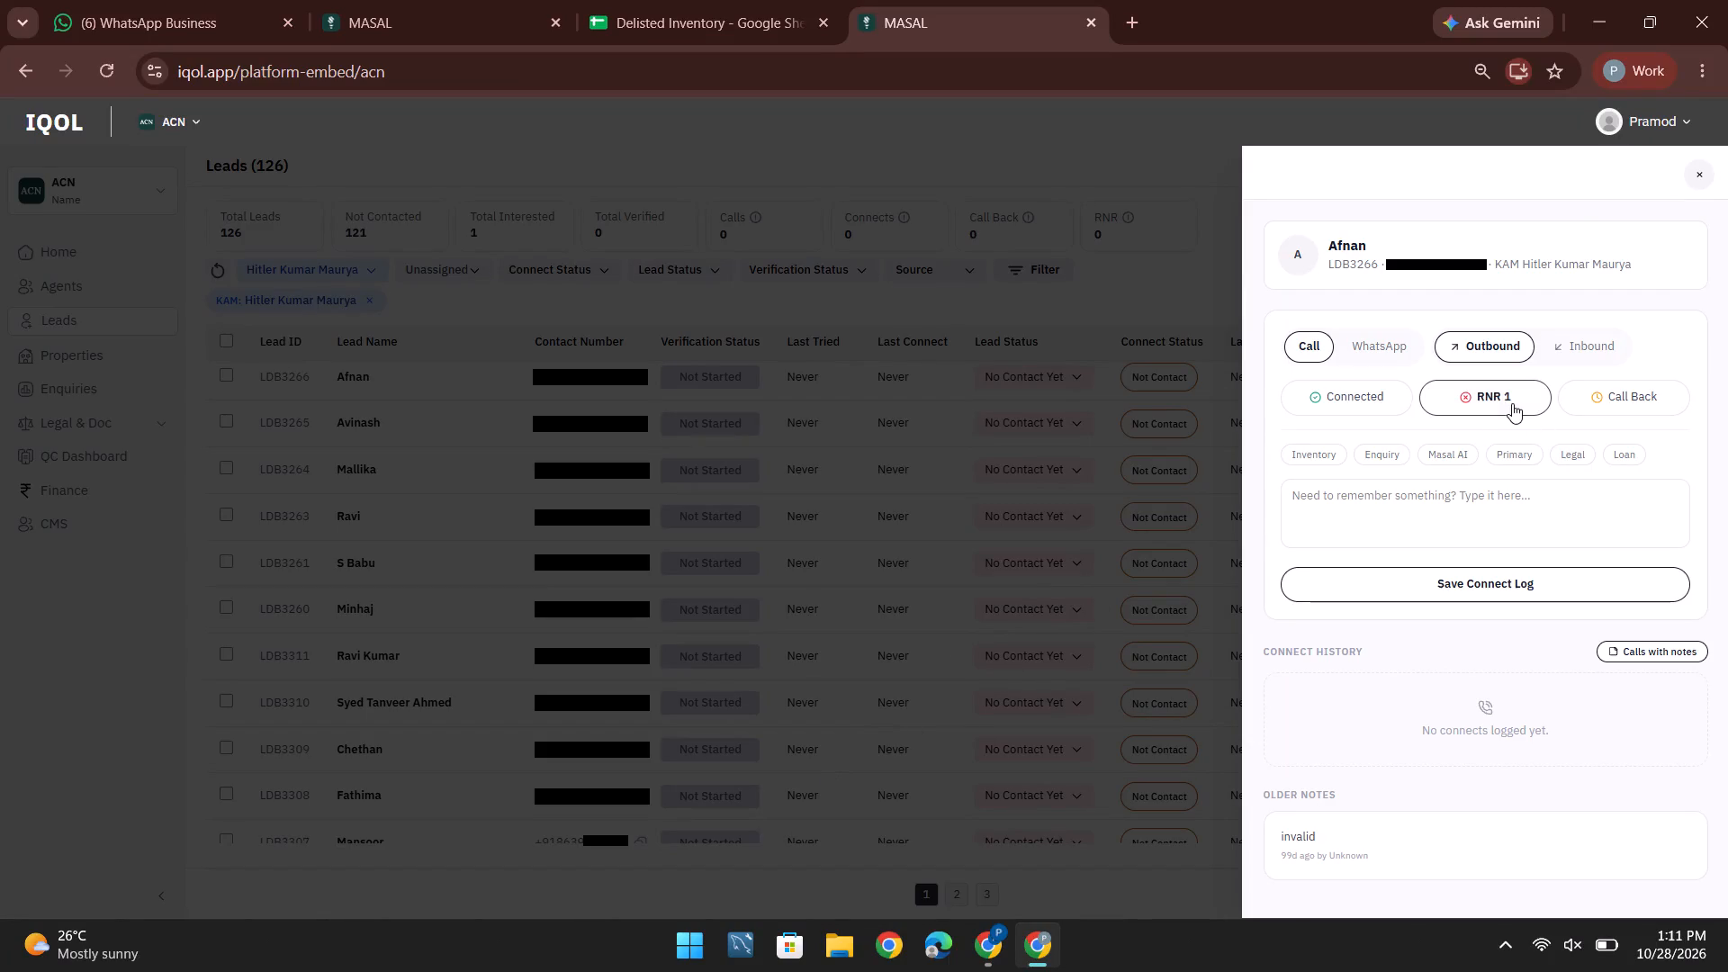
{"action": "left_click", "coordinate": [1415, 506]}
{"action": "type", "text": "number does not exists"}
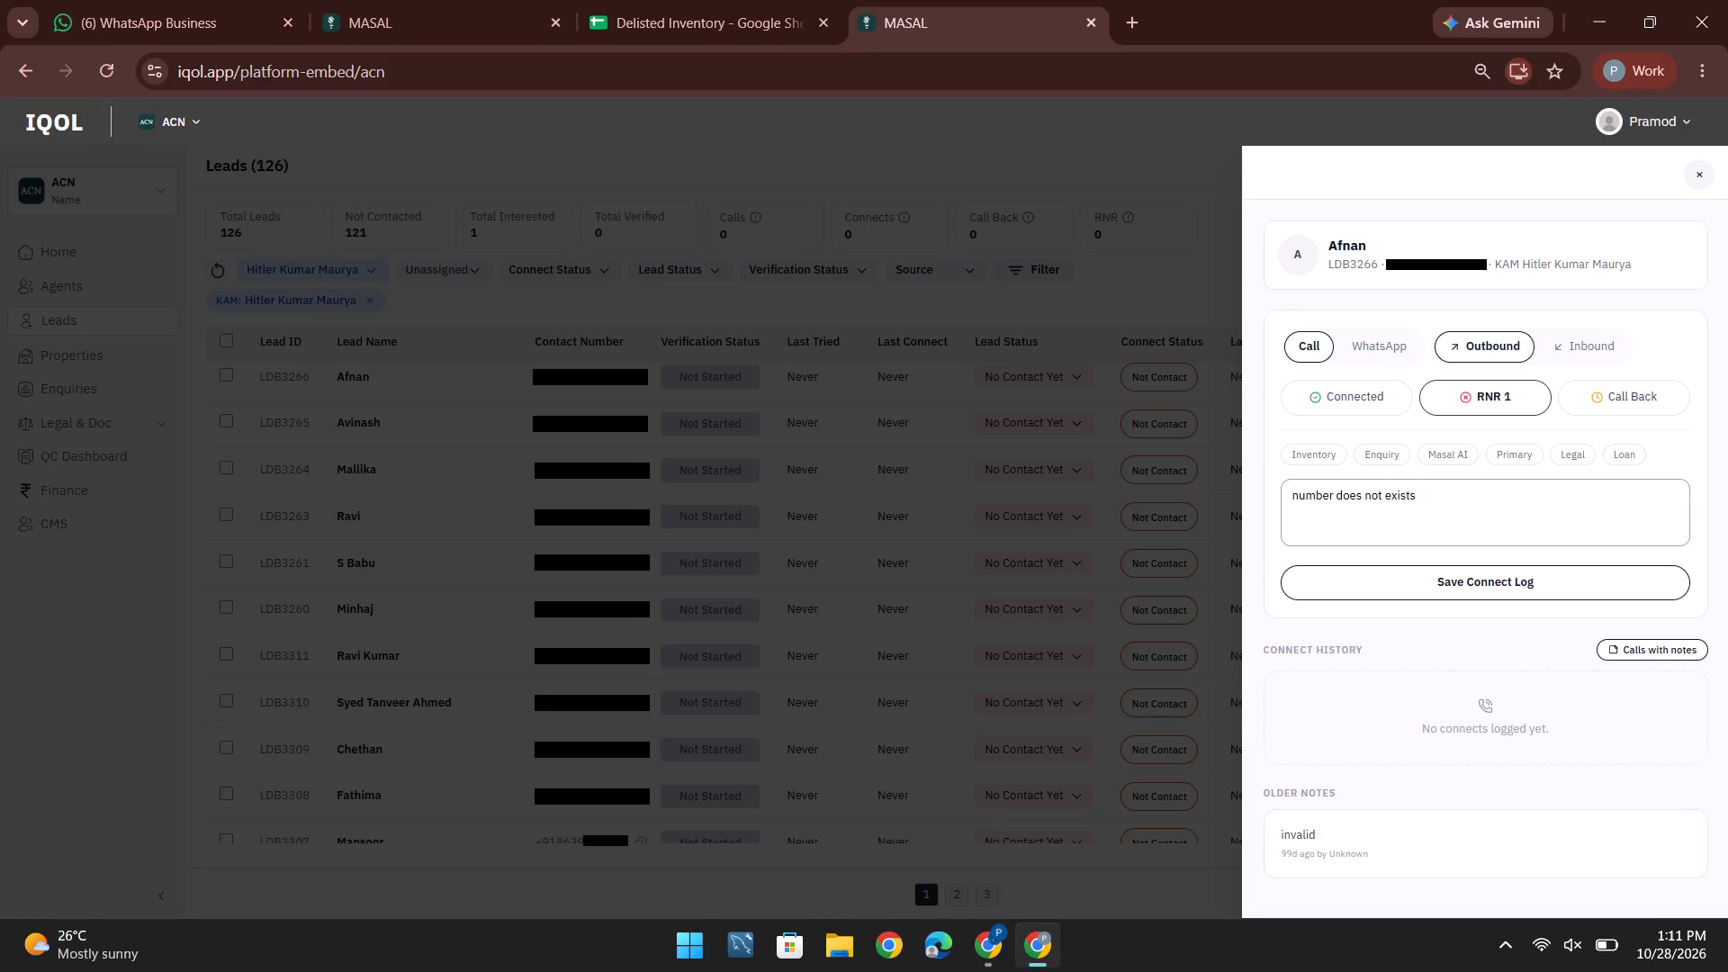
{"action": "left_click", "coordinate": [1473, 585]}
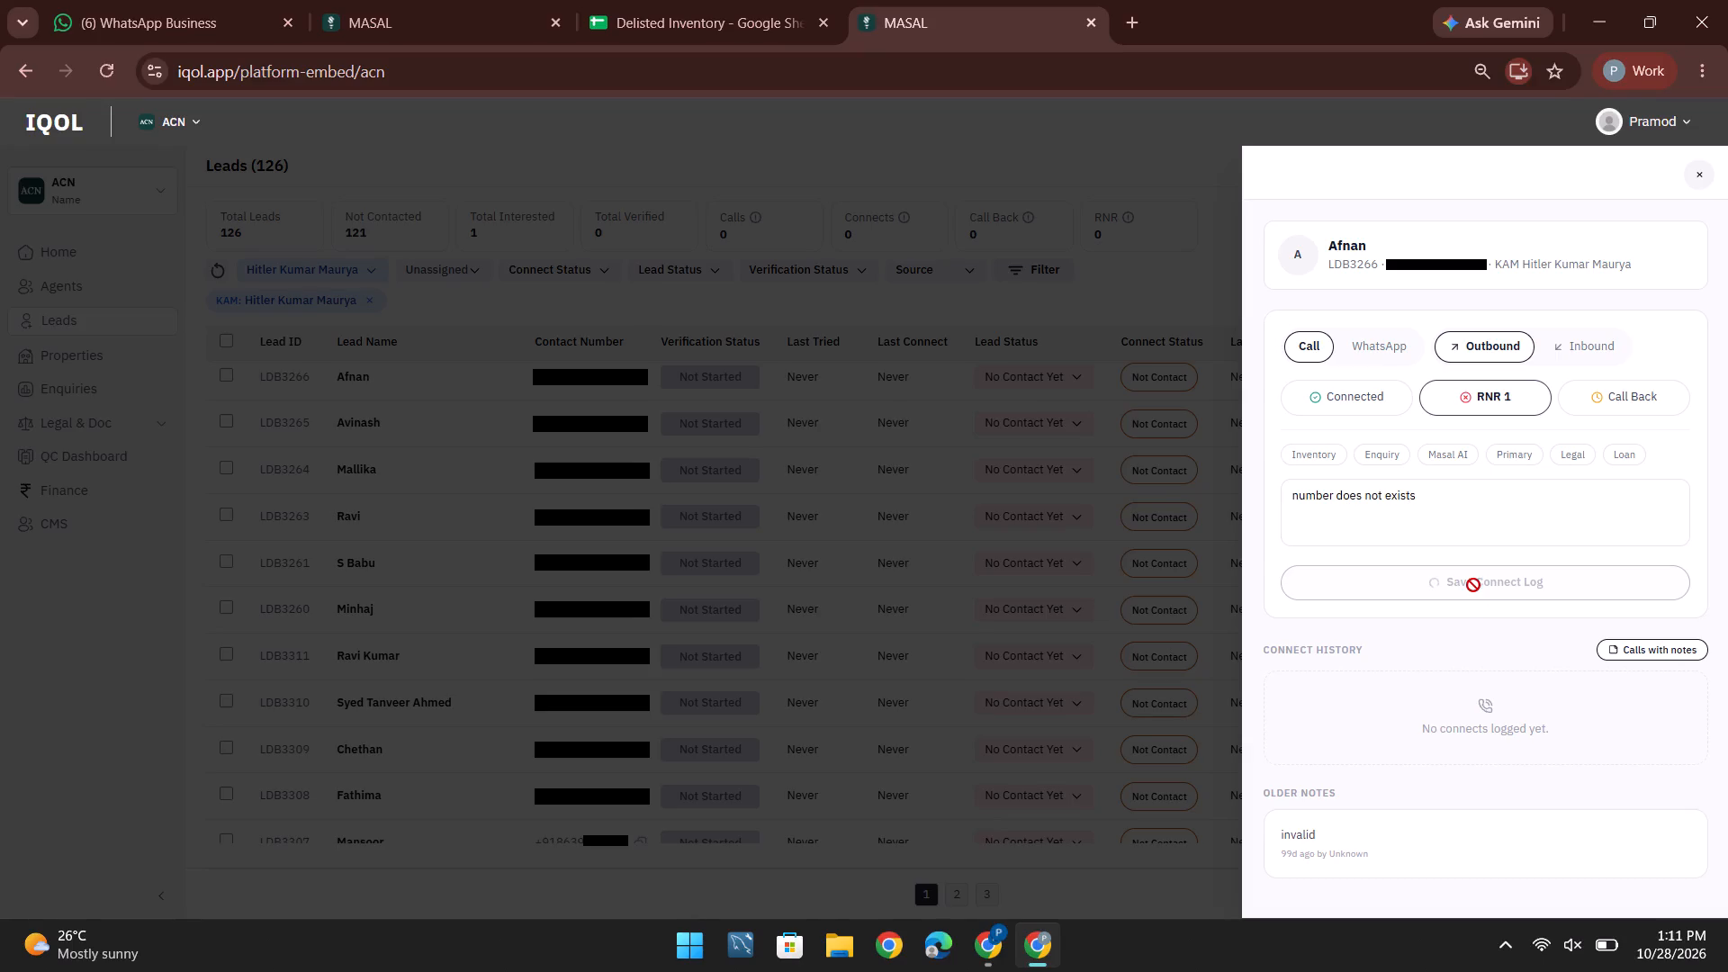
{"action": "left_click", "coordinate": [1176, 883]}
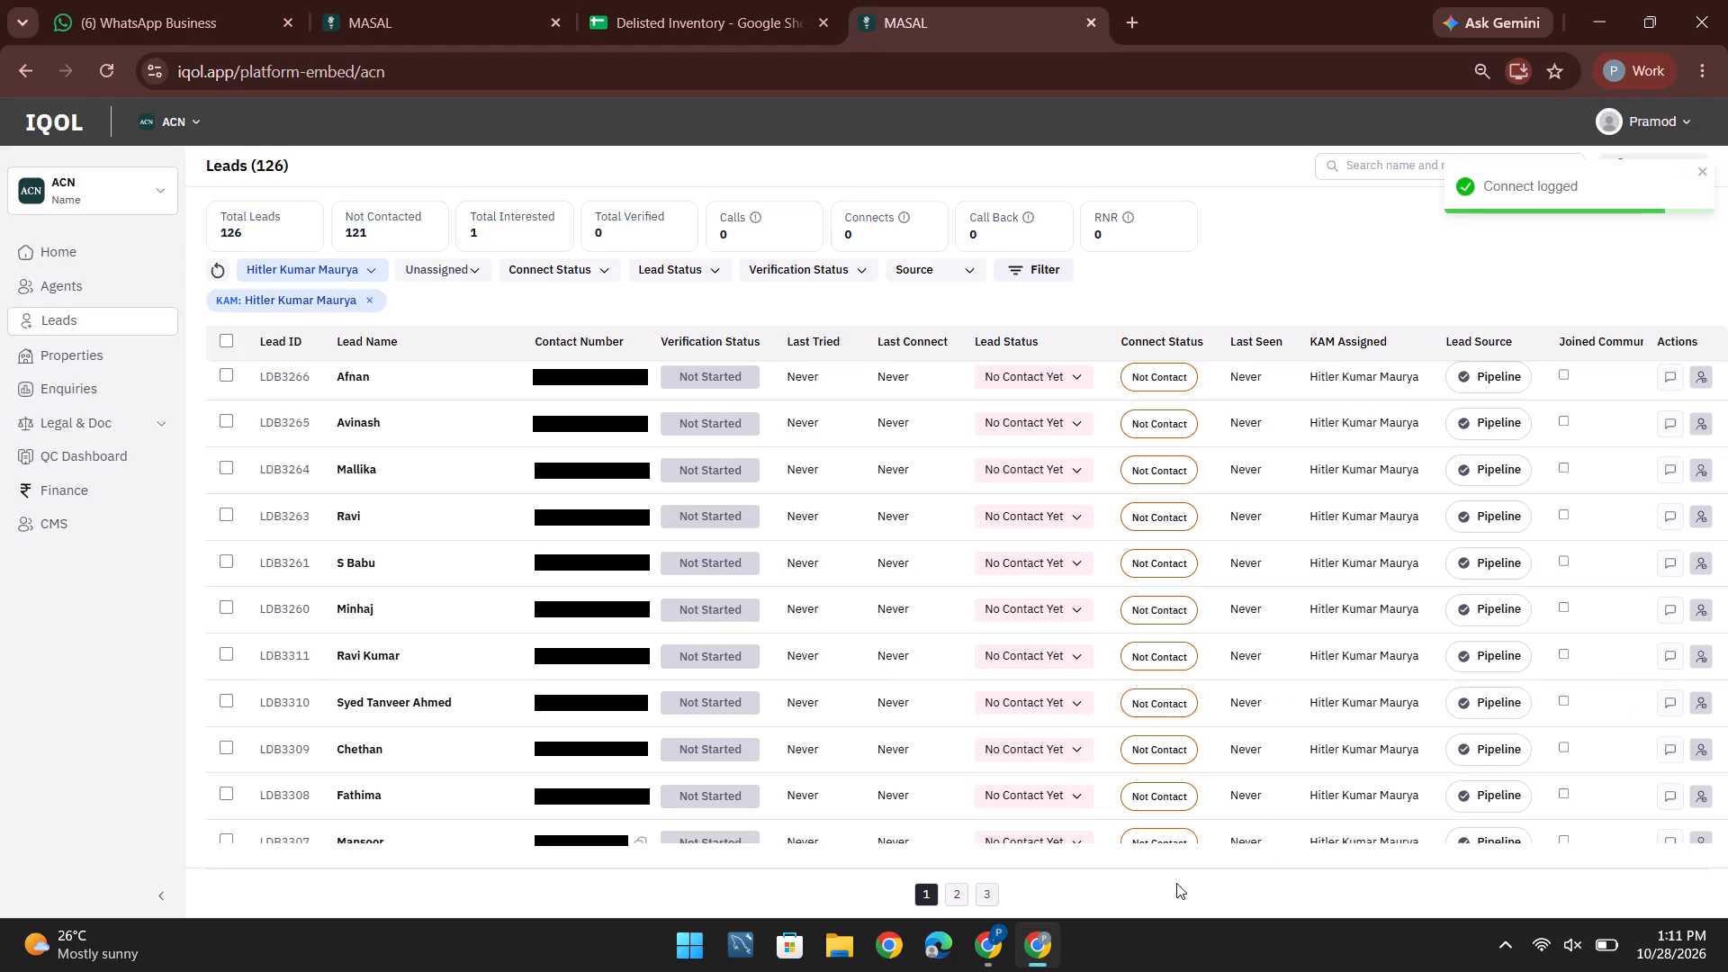
{"action": "scroll", "coordinate": [1300, 735], "scroll_direction": "down", "scroll_amount": 1}
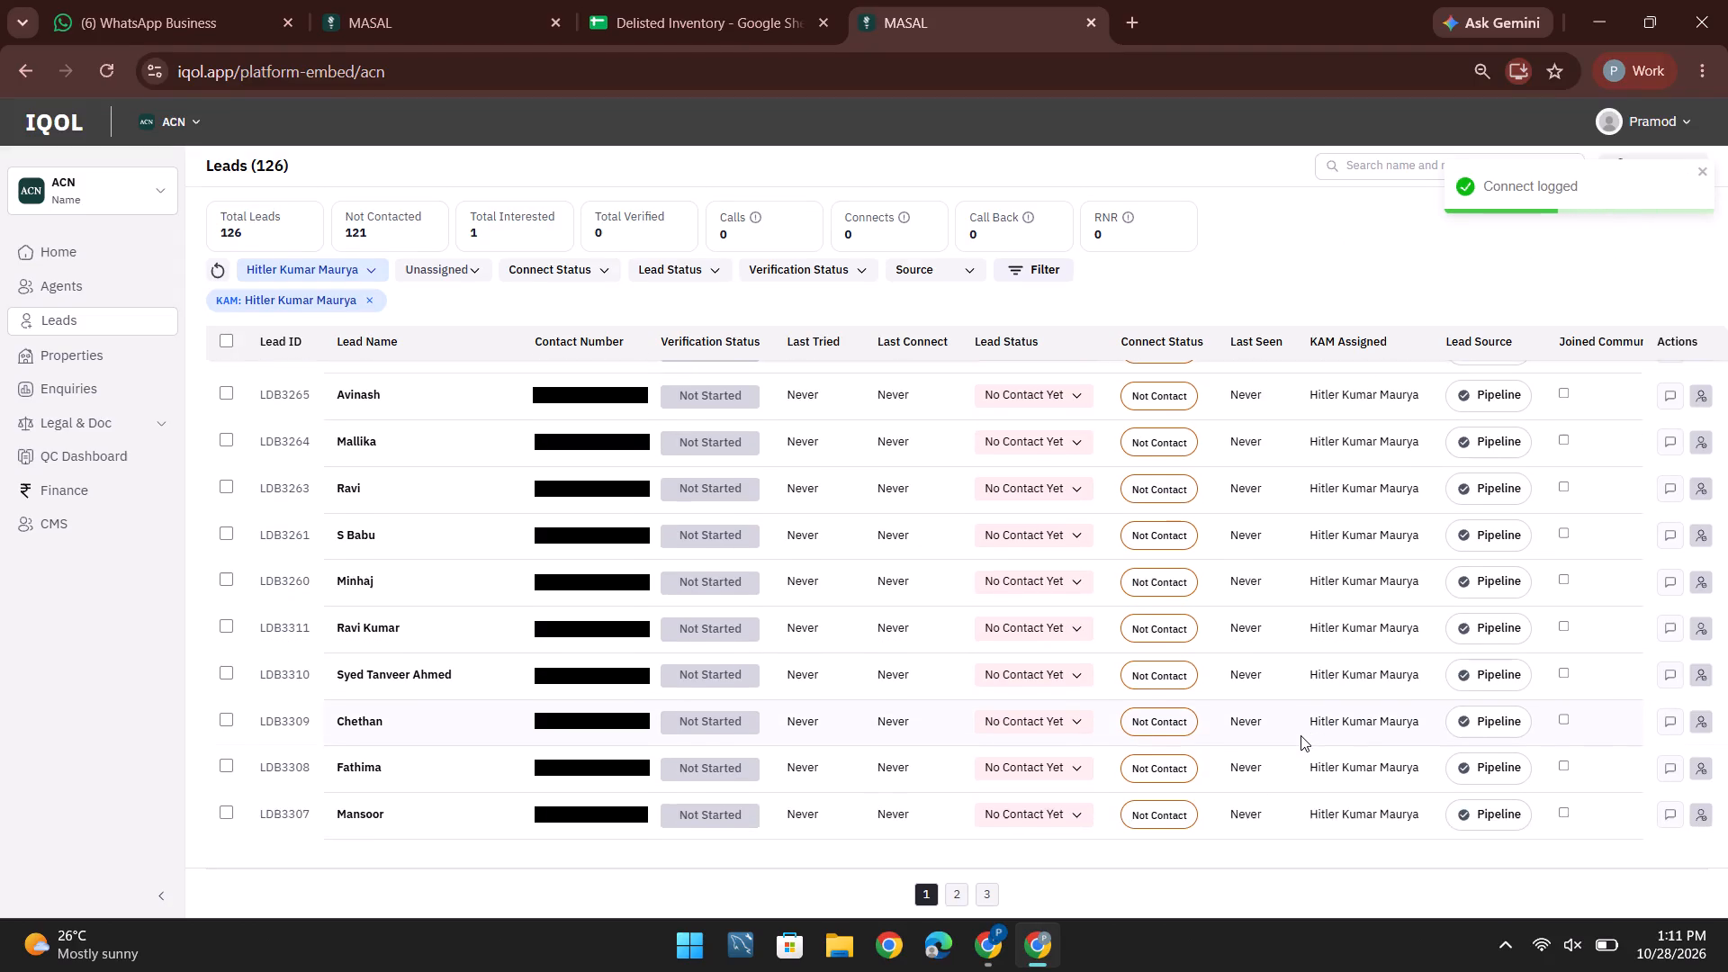
{"action": "scroll", "coordinate": [1300, 735], "scroll_direction": "down", "scroll_amount": 1}
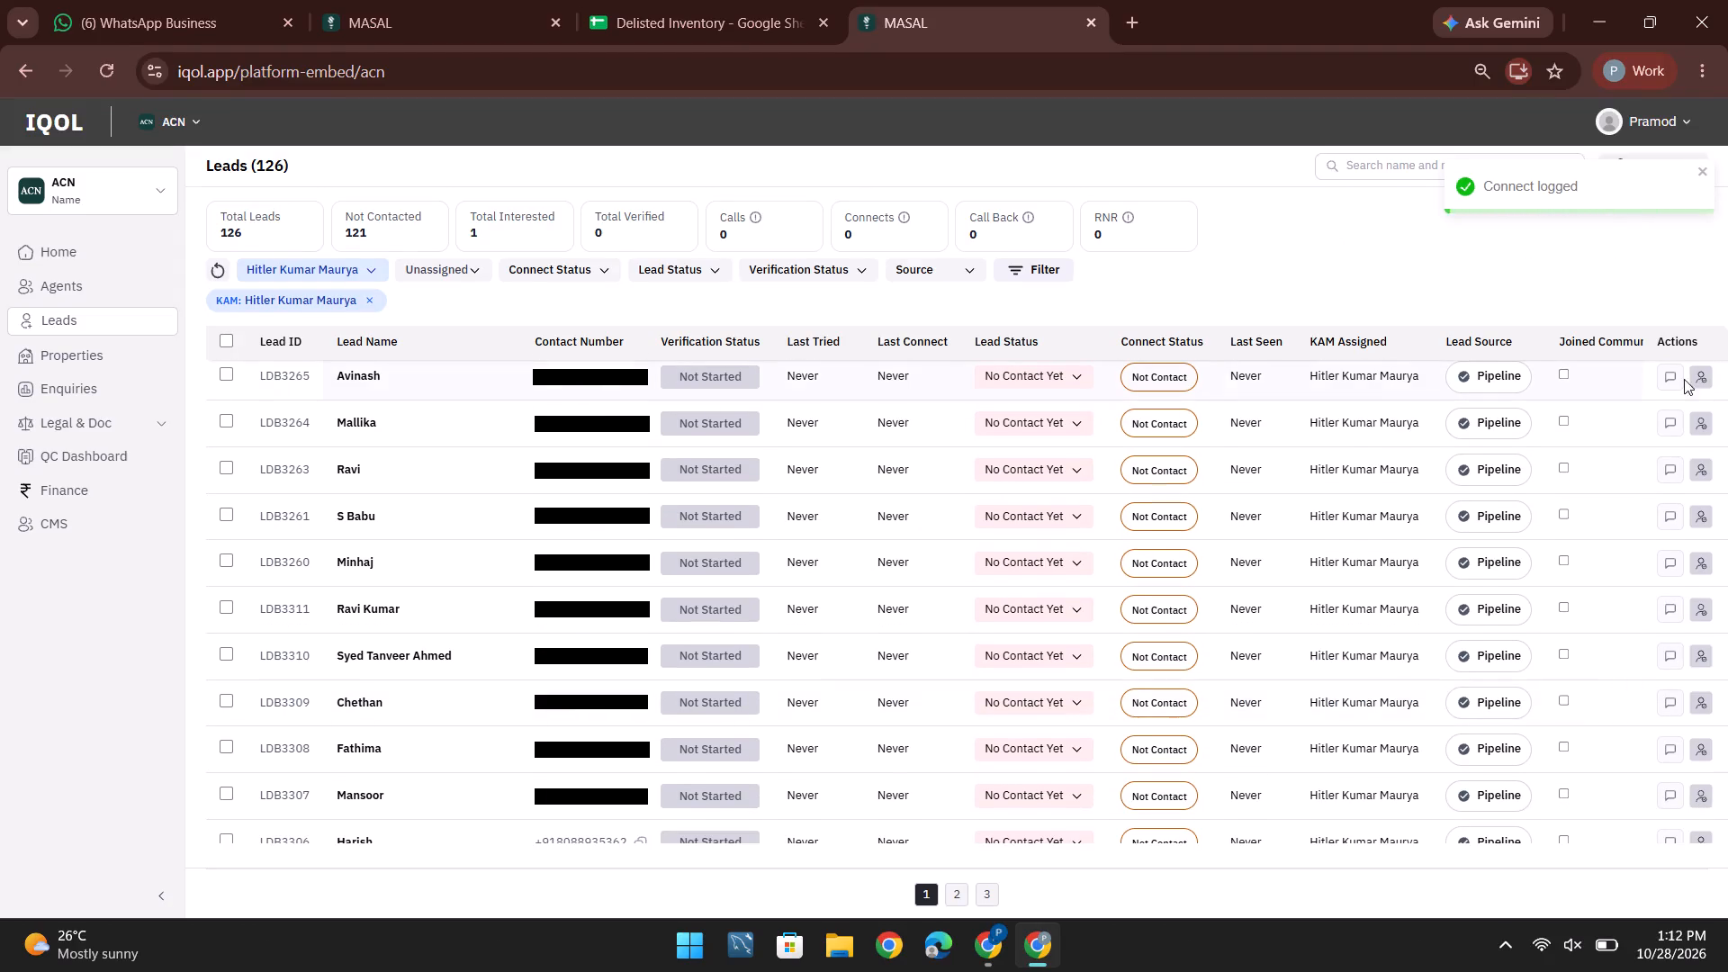
{"action": "left_click", "coordinate": [1666, 384]}
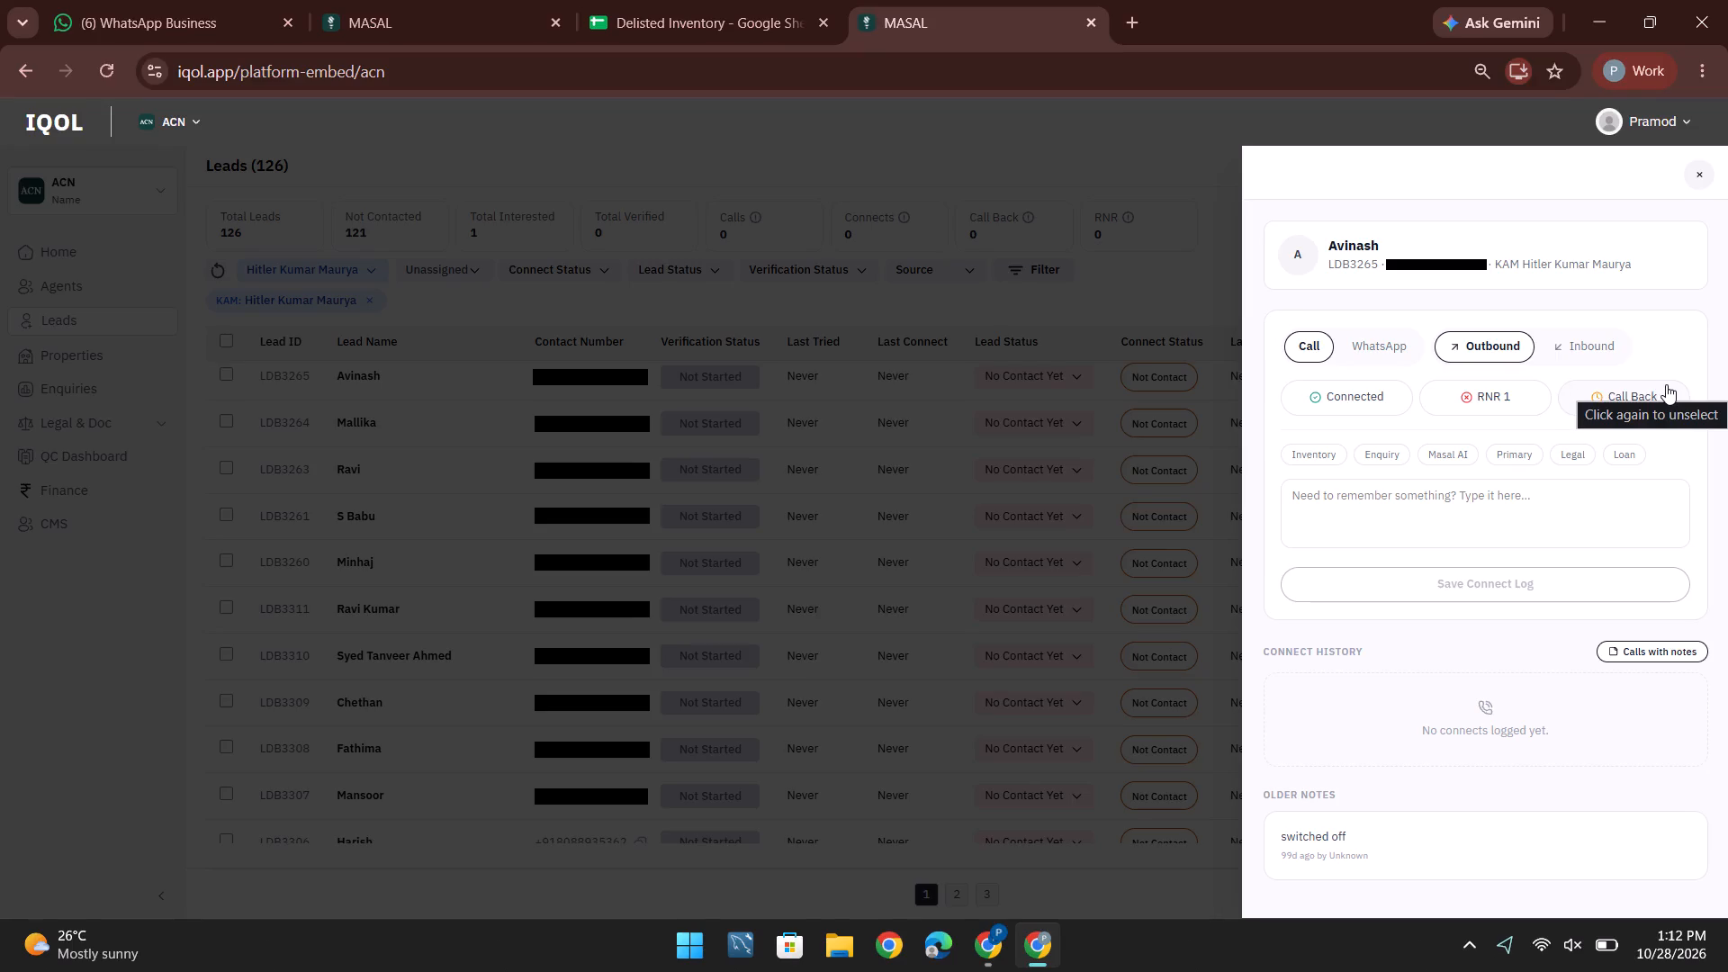
{"action": "left_click", "coordinate": [1526, 400]}
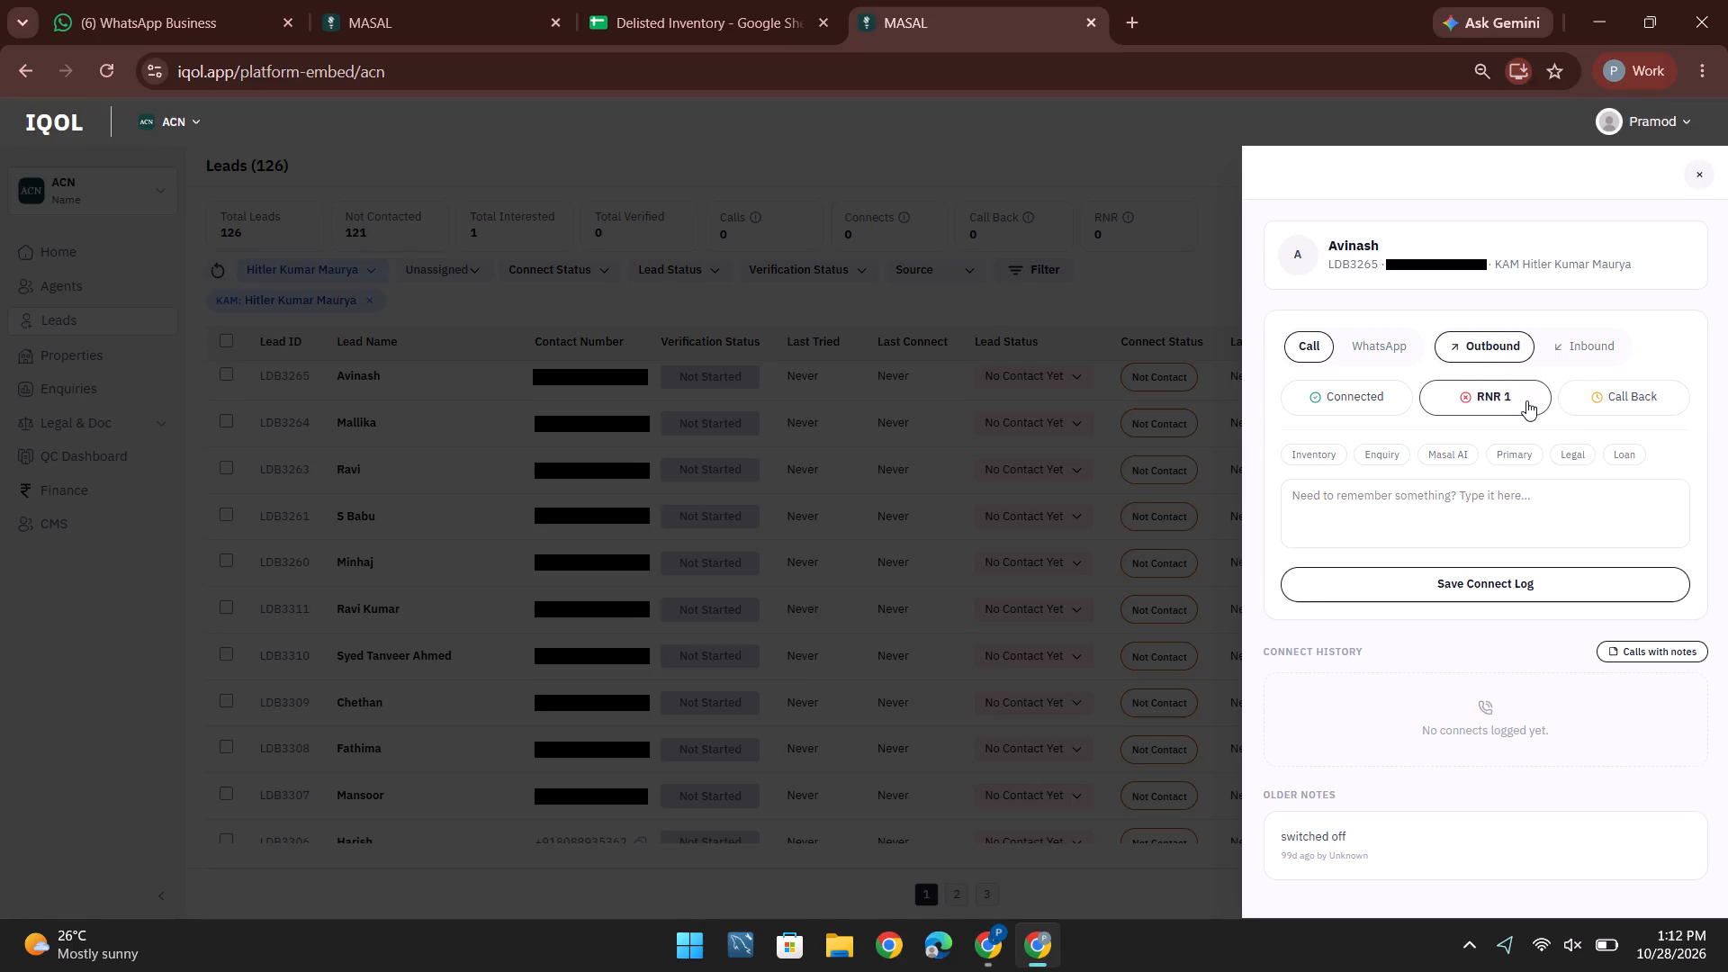
{"action": "left_click", "coordinate": [1377, 535]}
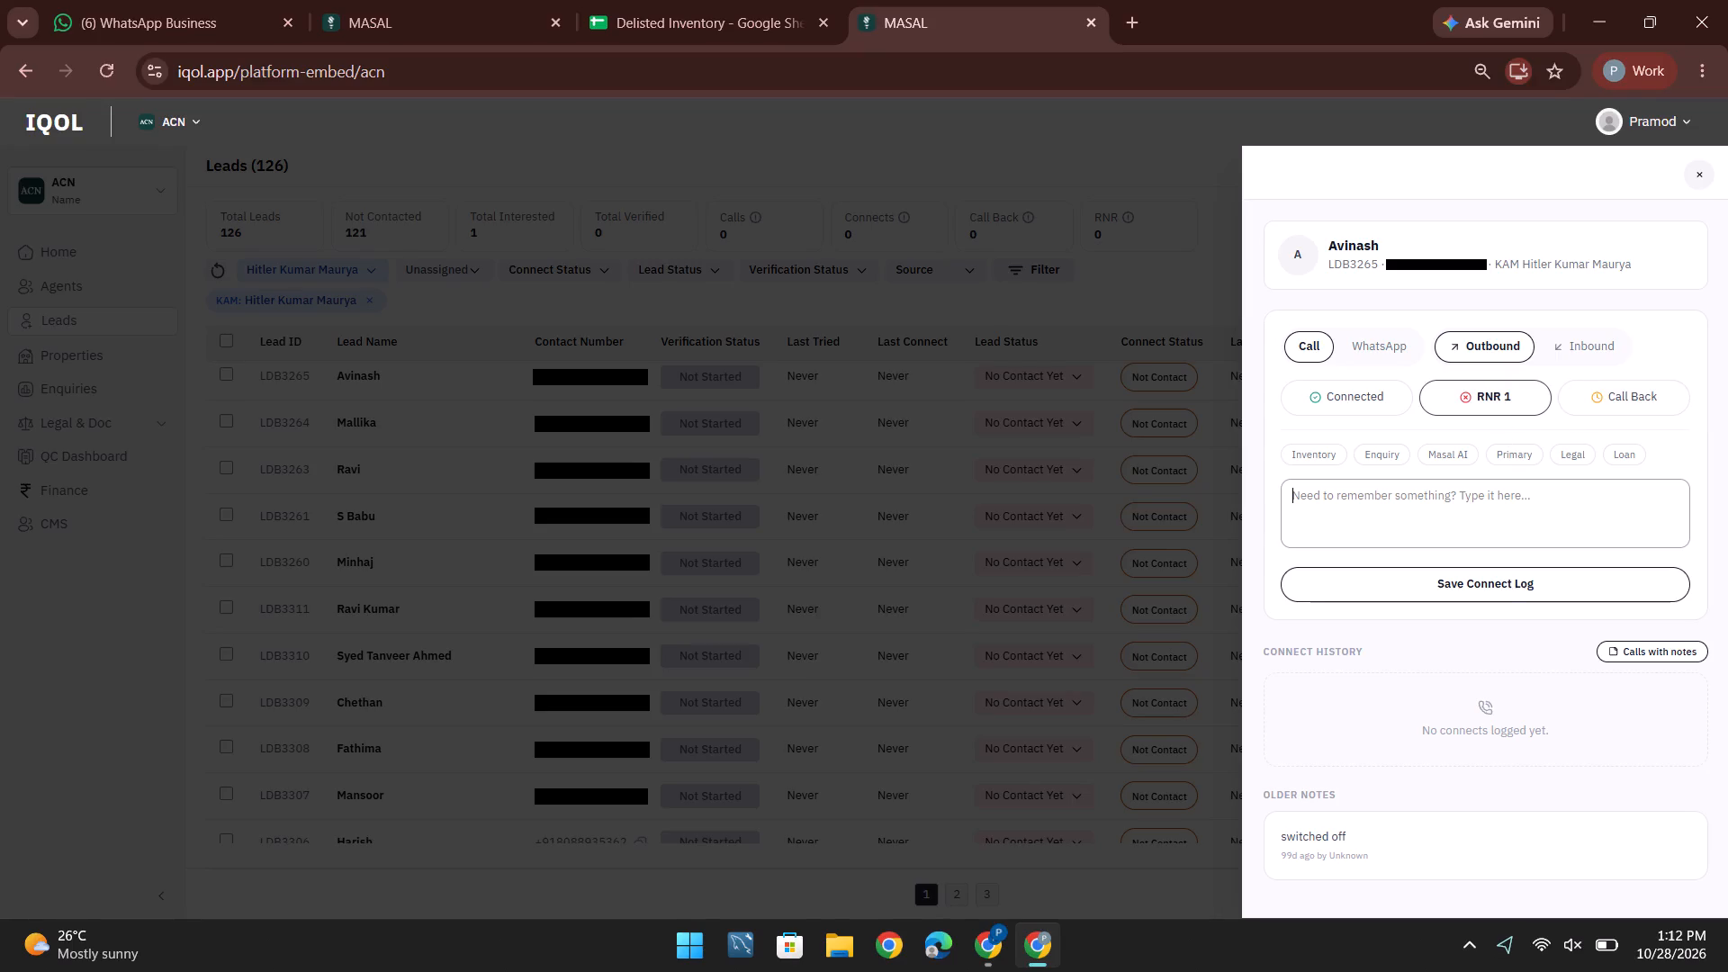
{"action": "type", "text": "switched off"}
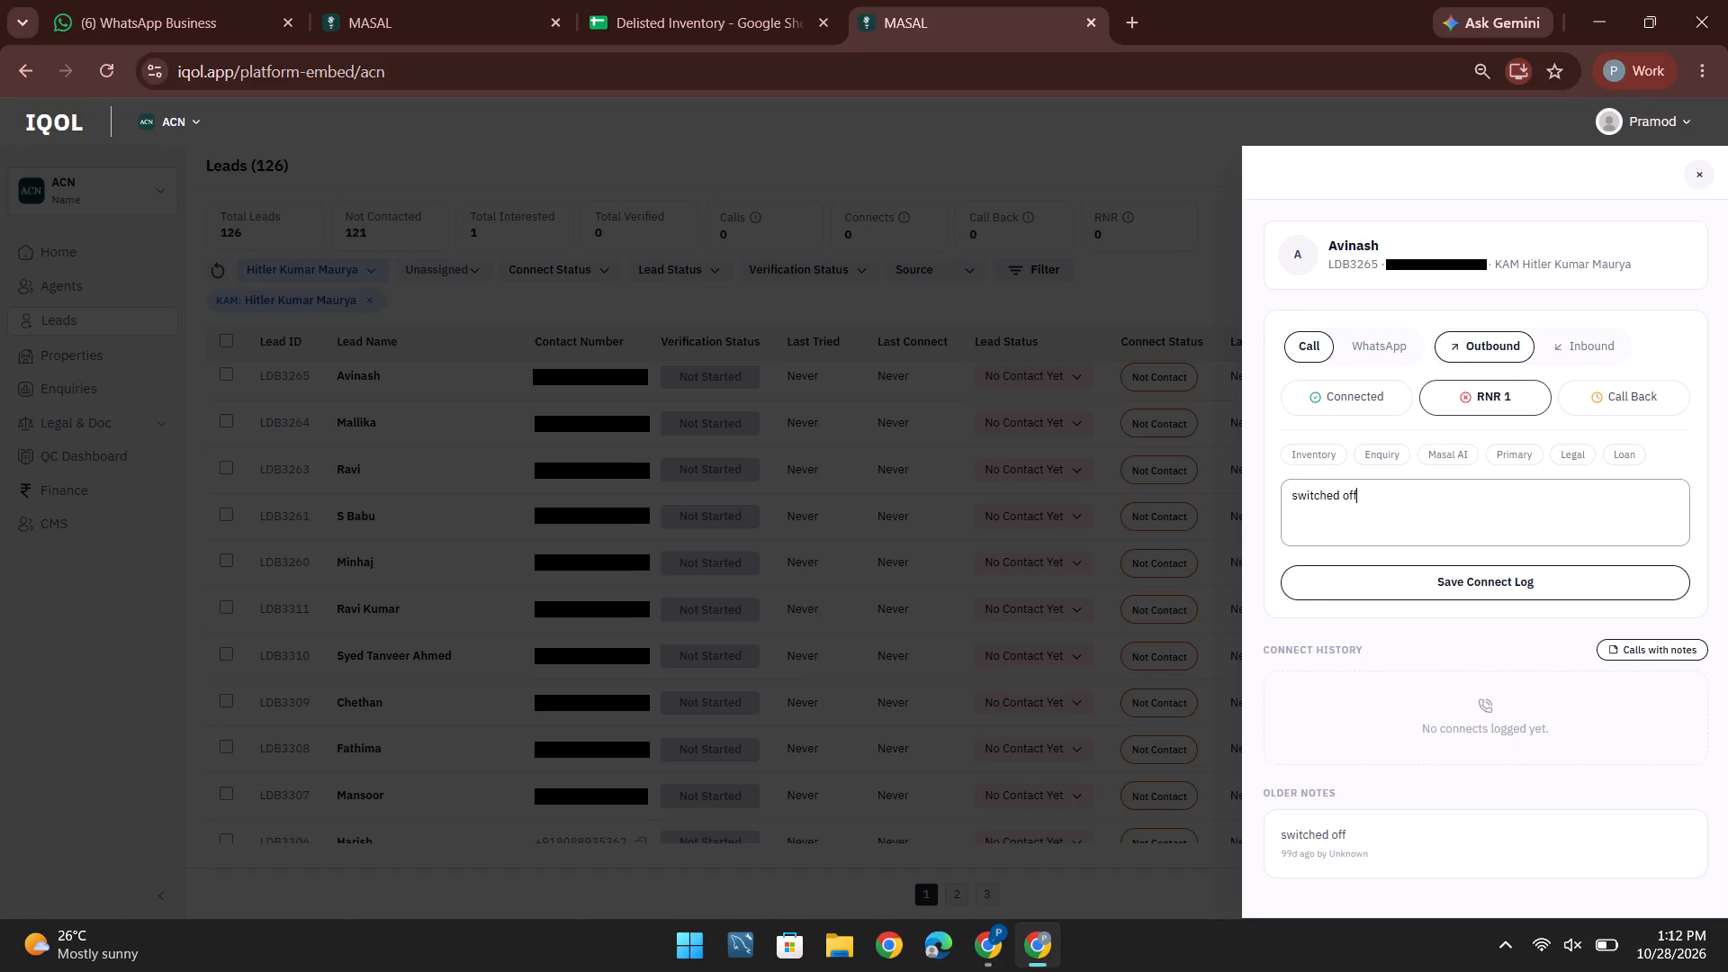
{"action": "left_click", "coordinate": [1472, 567]}
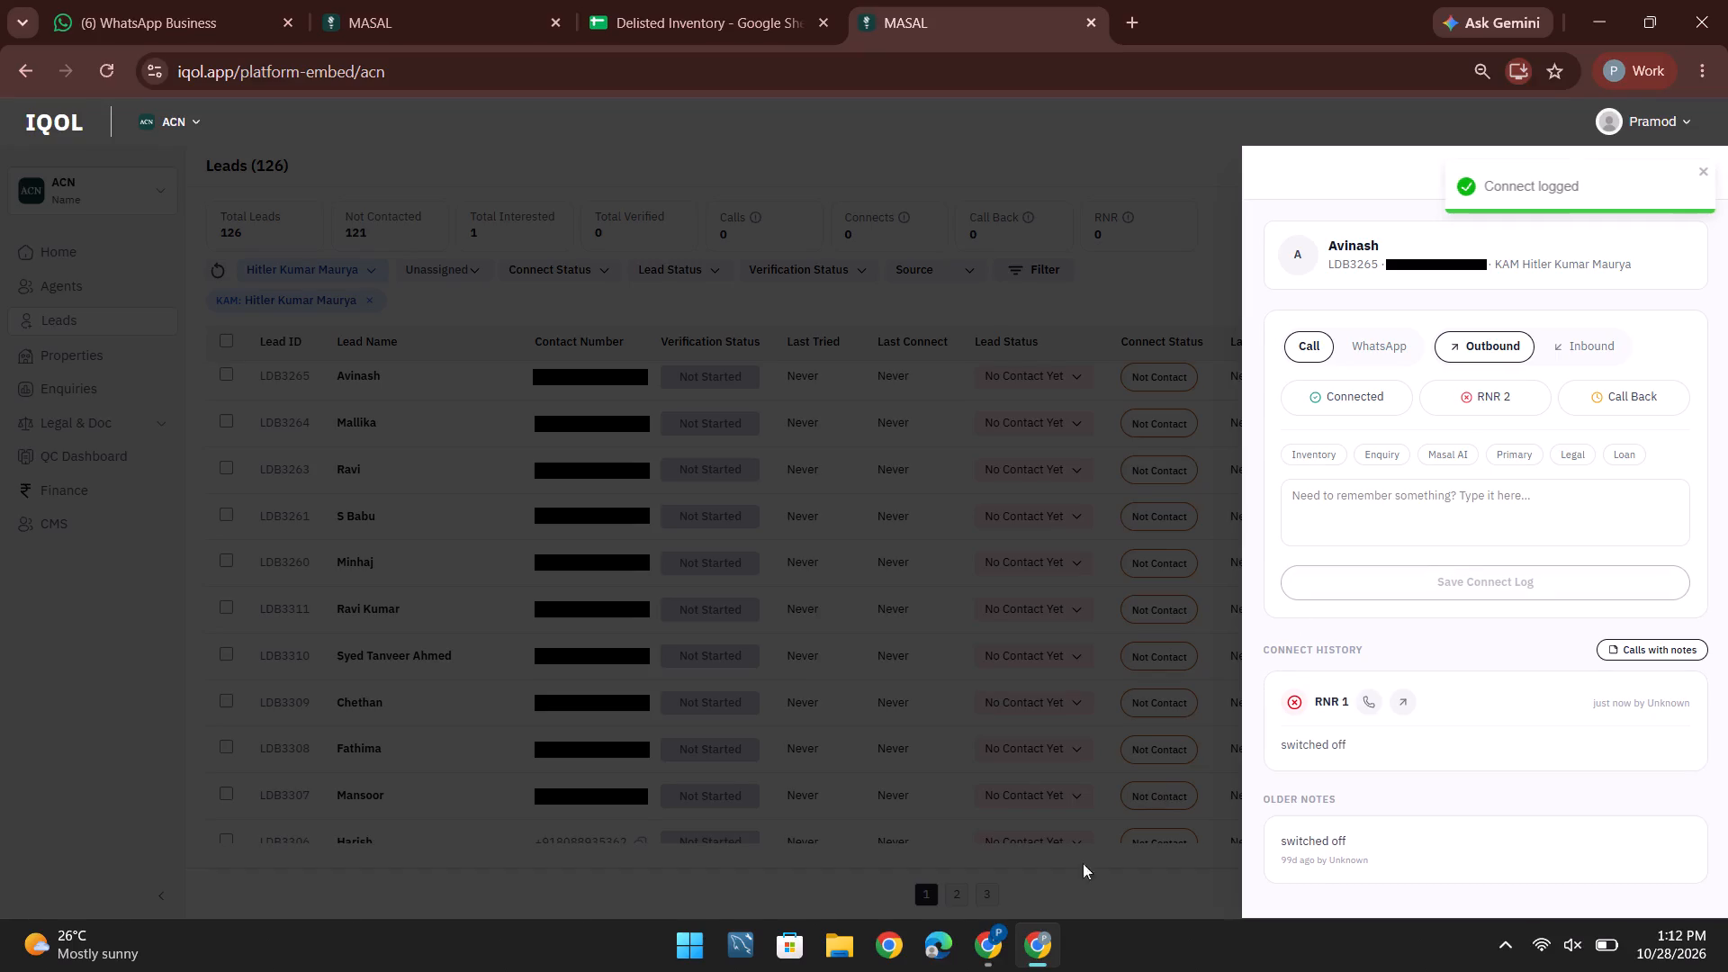
{"action": "left_click", "coordinate": [1060, 883]}
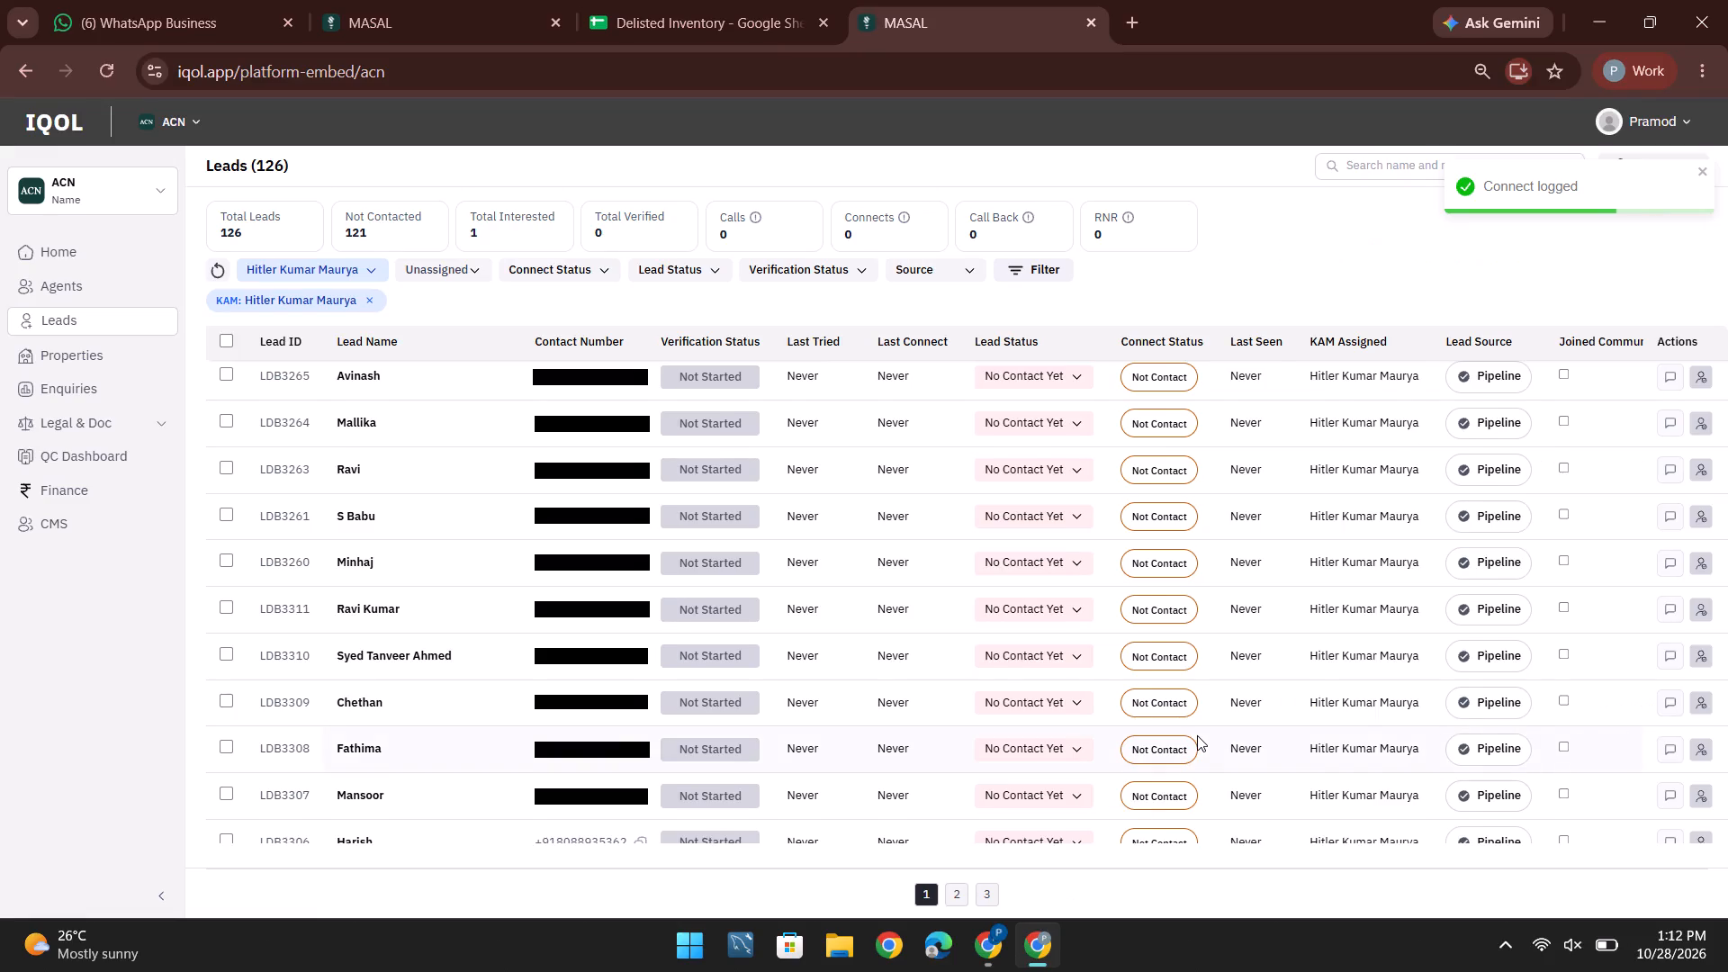
{"action": "scroll", "coordinate": [1197, 735], "scroll_direction": "down", "scroll_amount": 1}
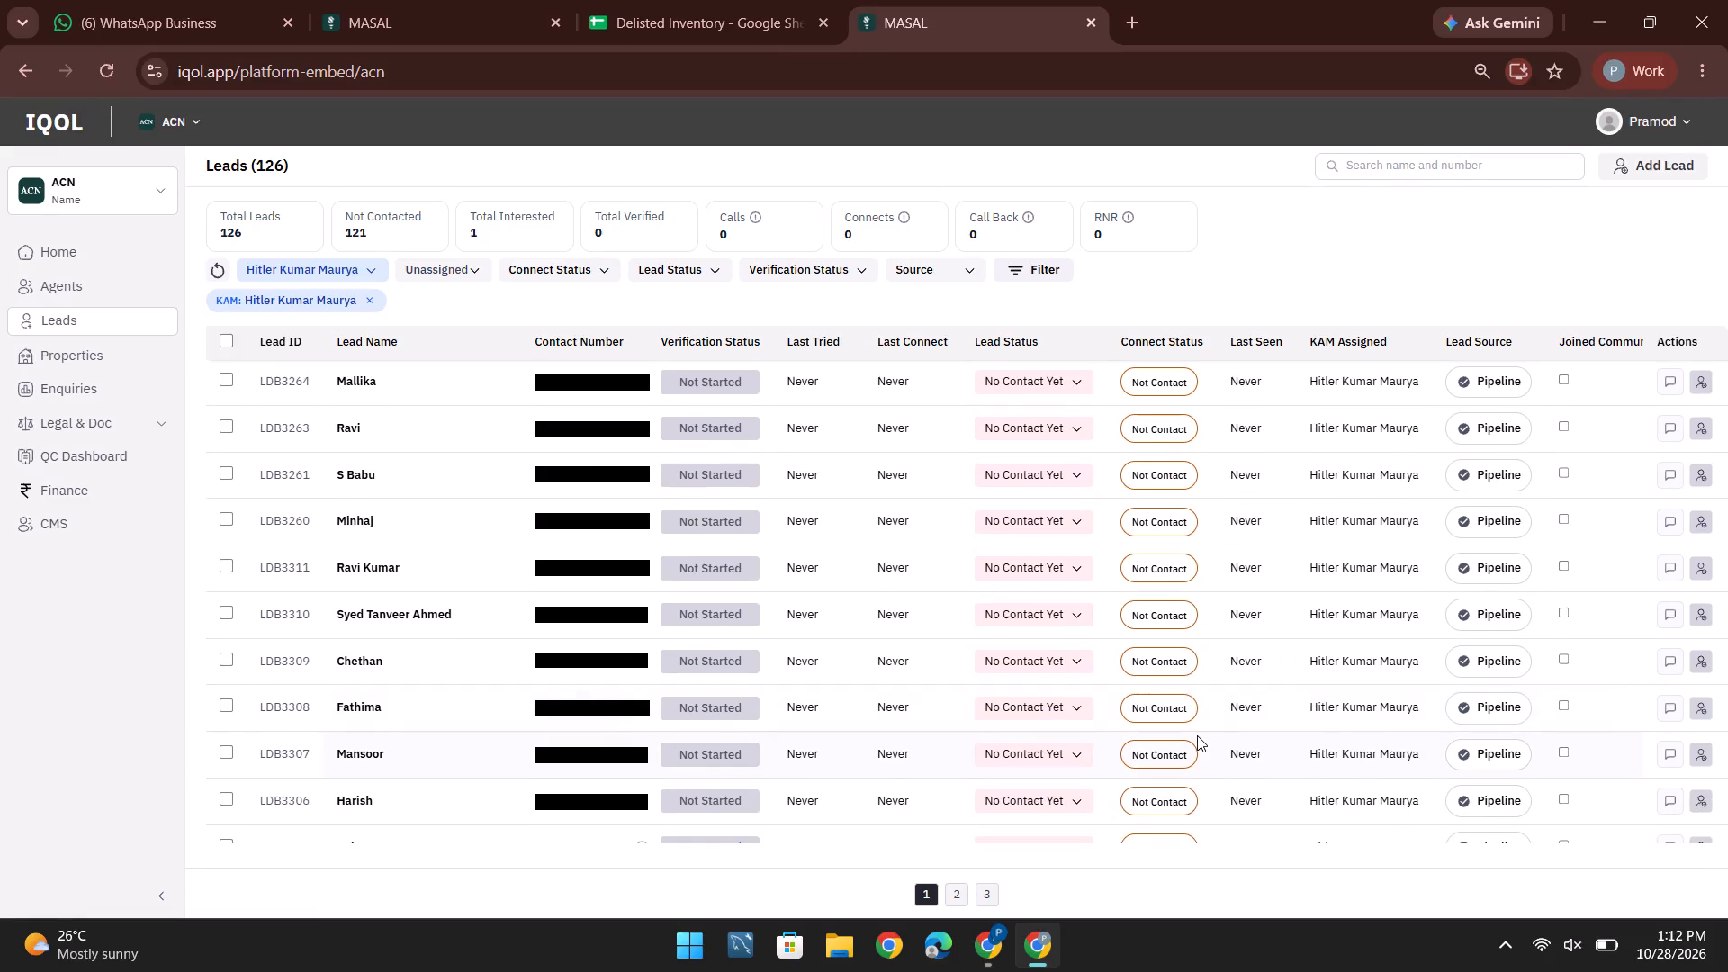
{"action": "left_click", "coordinate": [1667, 383]}
{"action": "left_click", "coordinate": [1191, 884]}
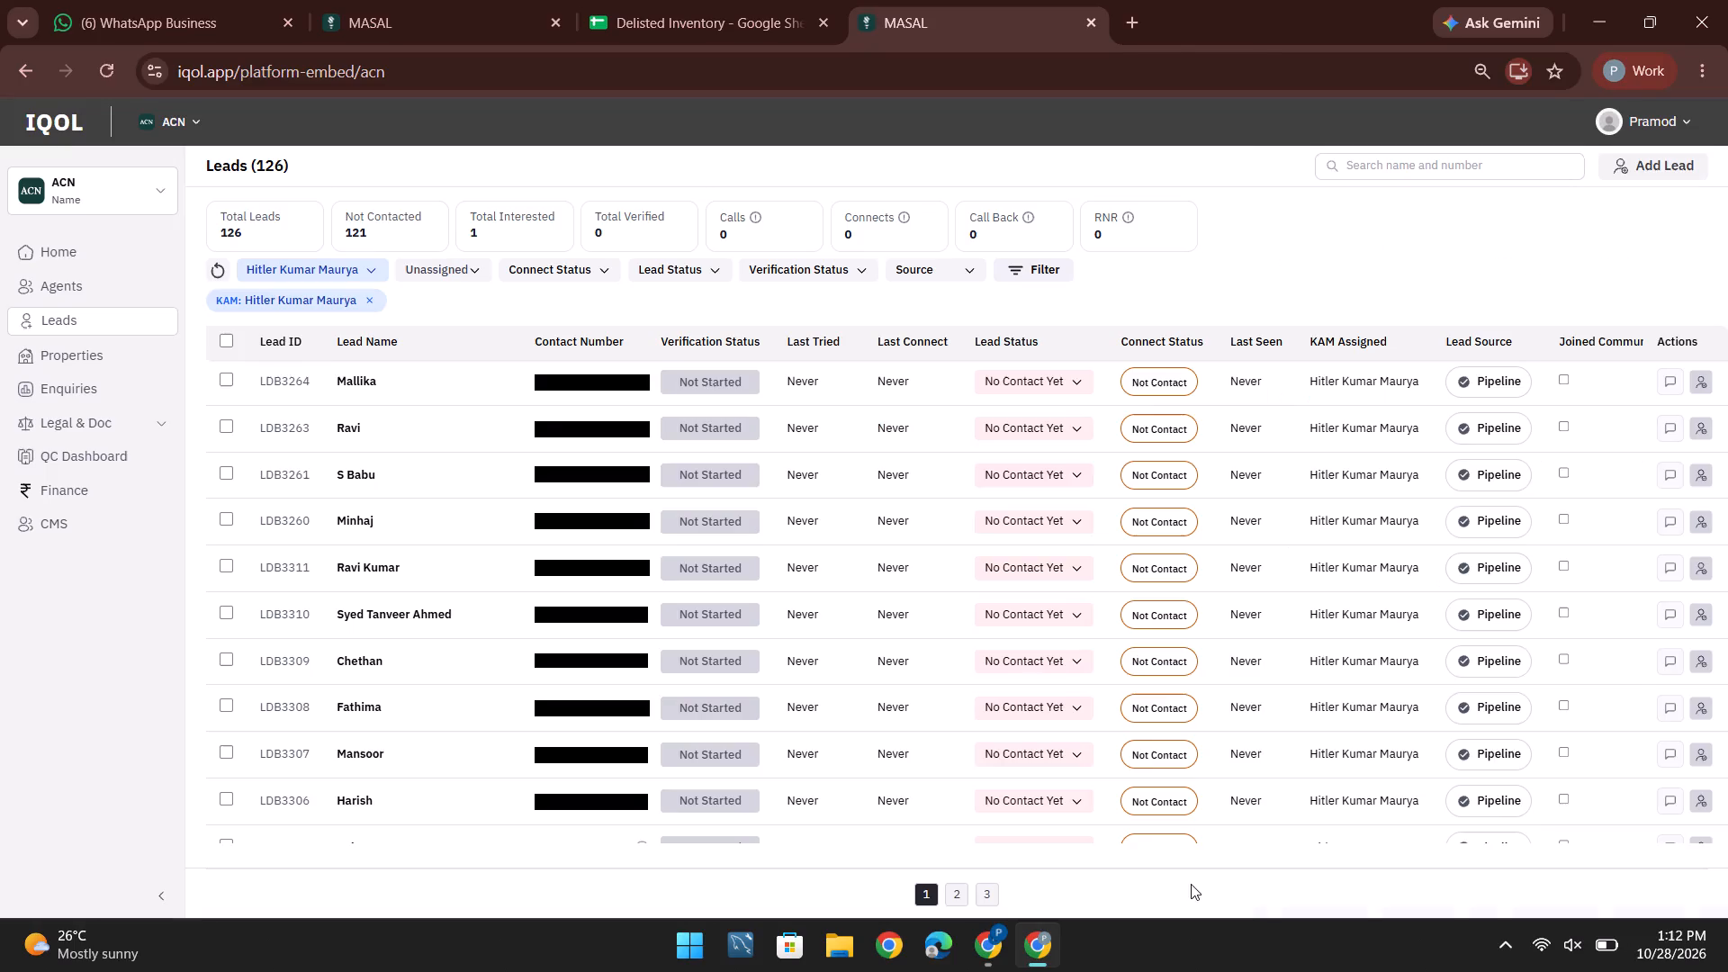
{"action": "scroll", "coordinate": [1358, 671], "scroll_direction": "right", "scroll_amount": 1}
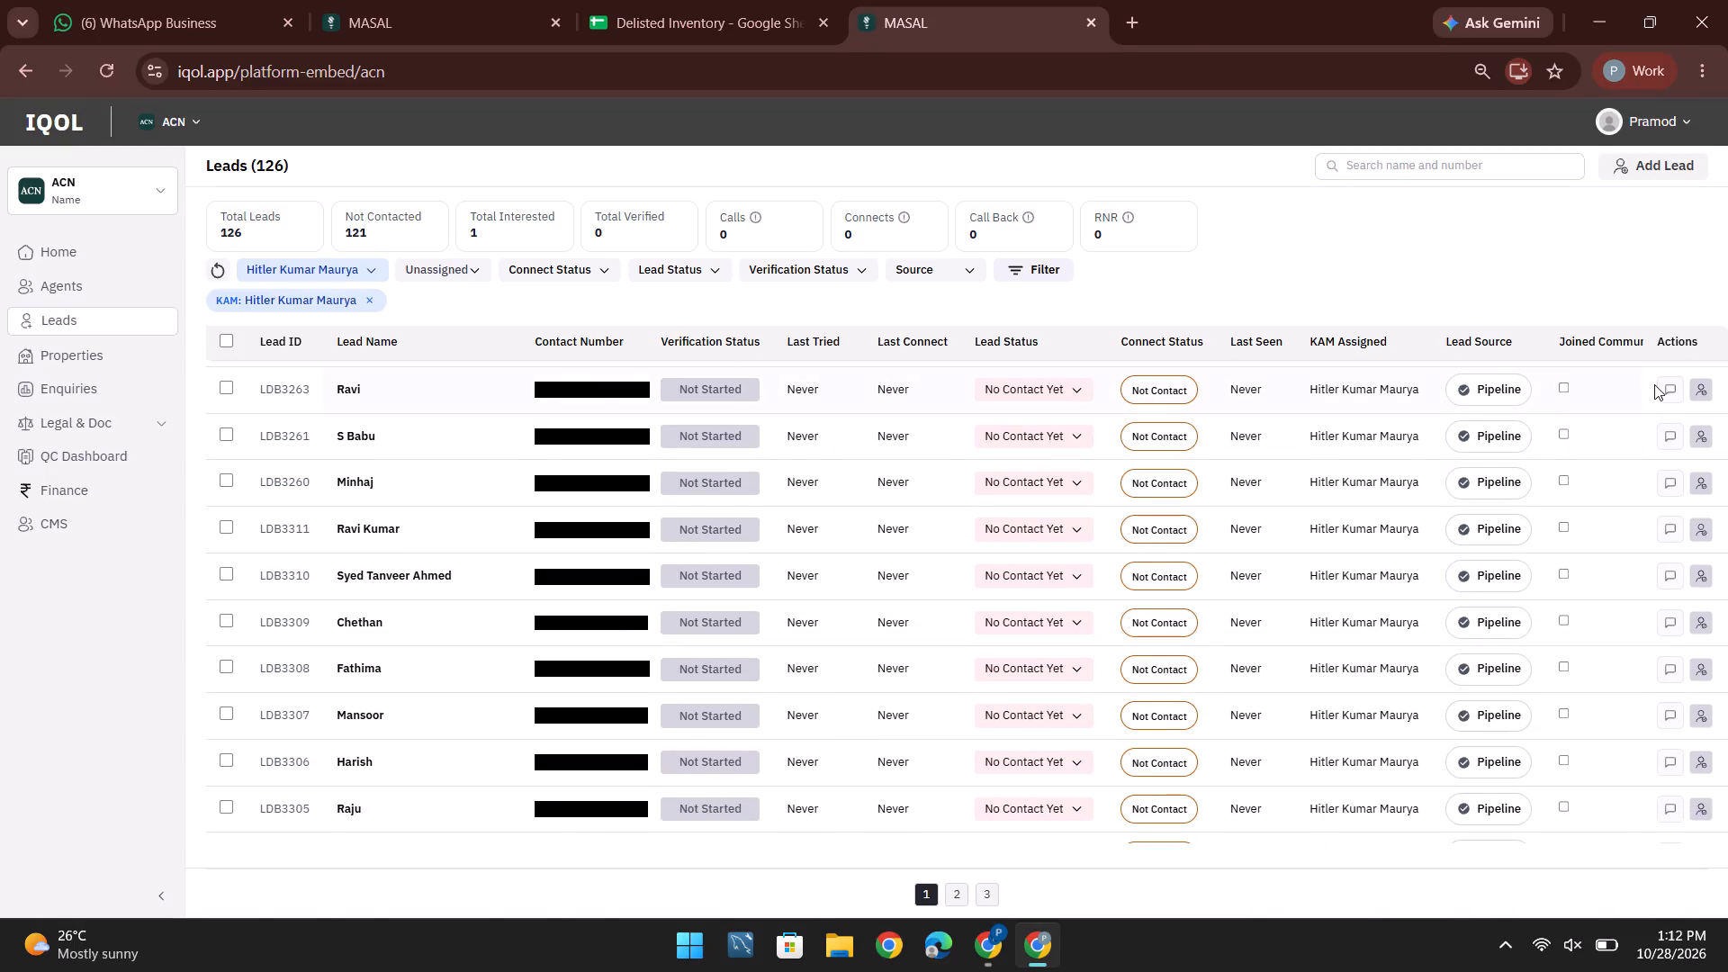
{"action": "left_click", "coordinate": [1666, 385]}
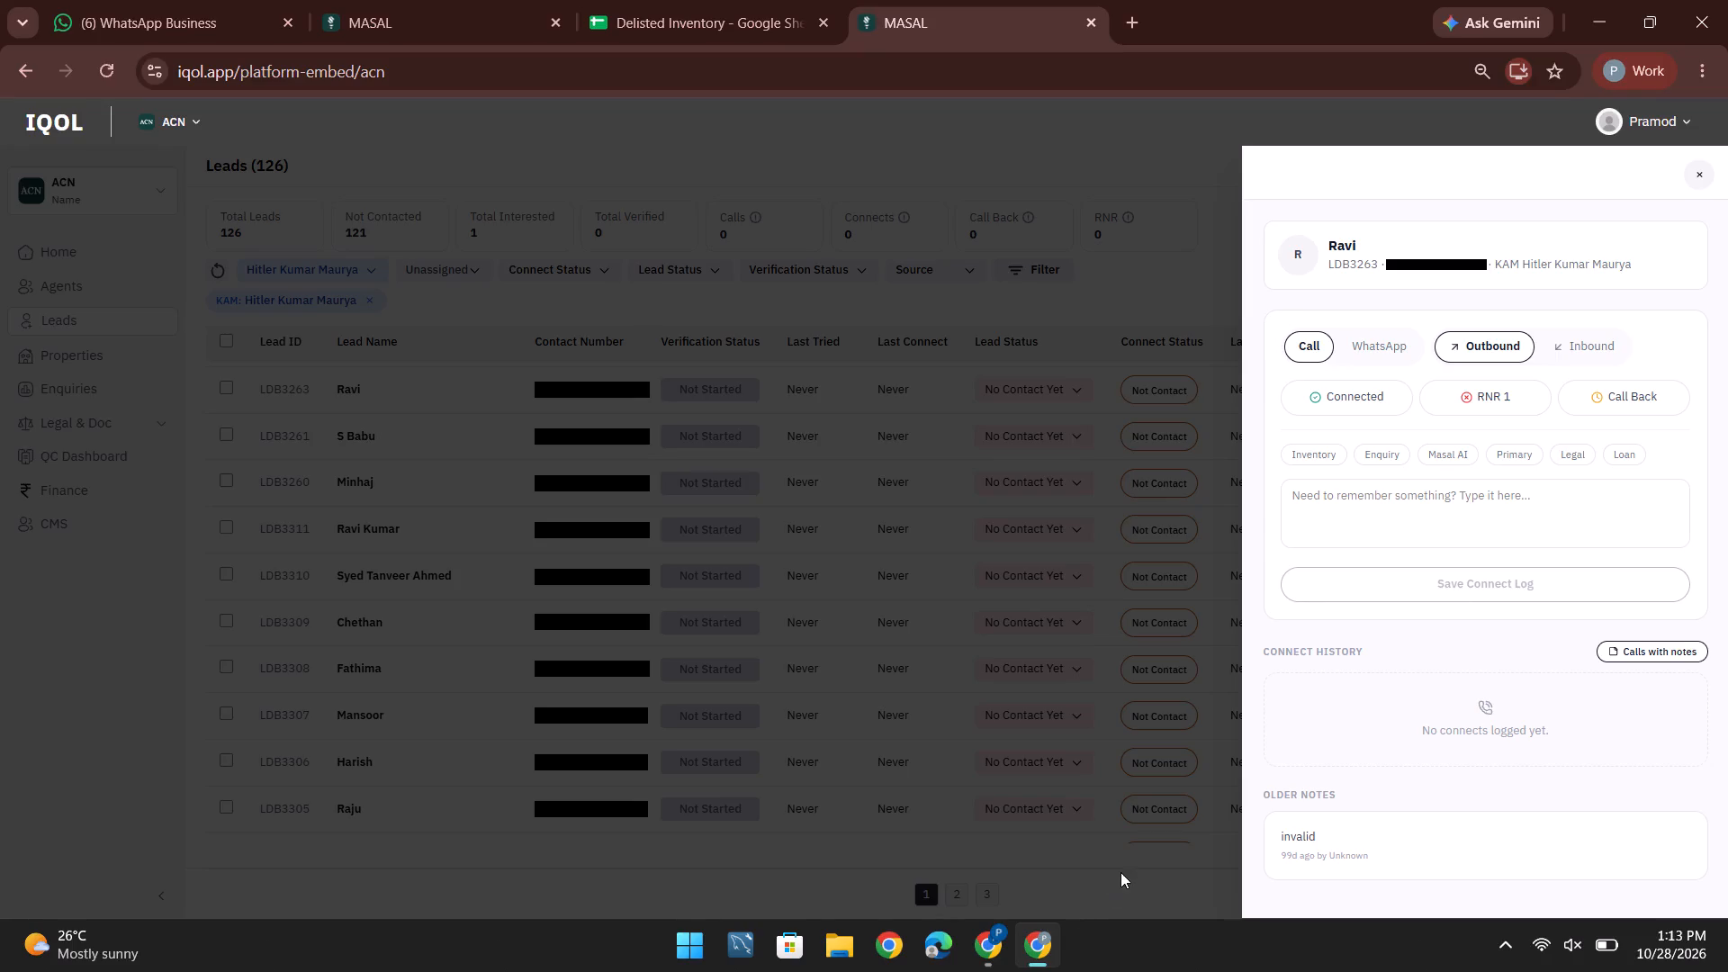
{"action": "left_click", "coordinate": [1120, 872]}
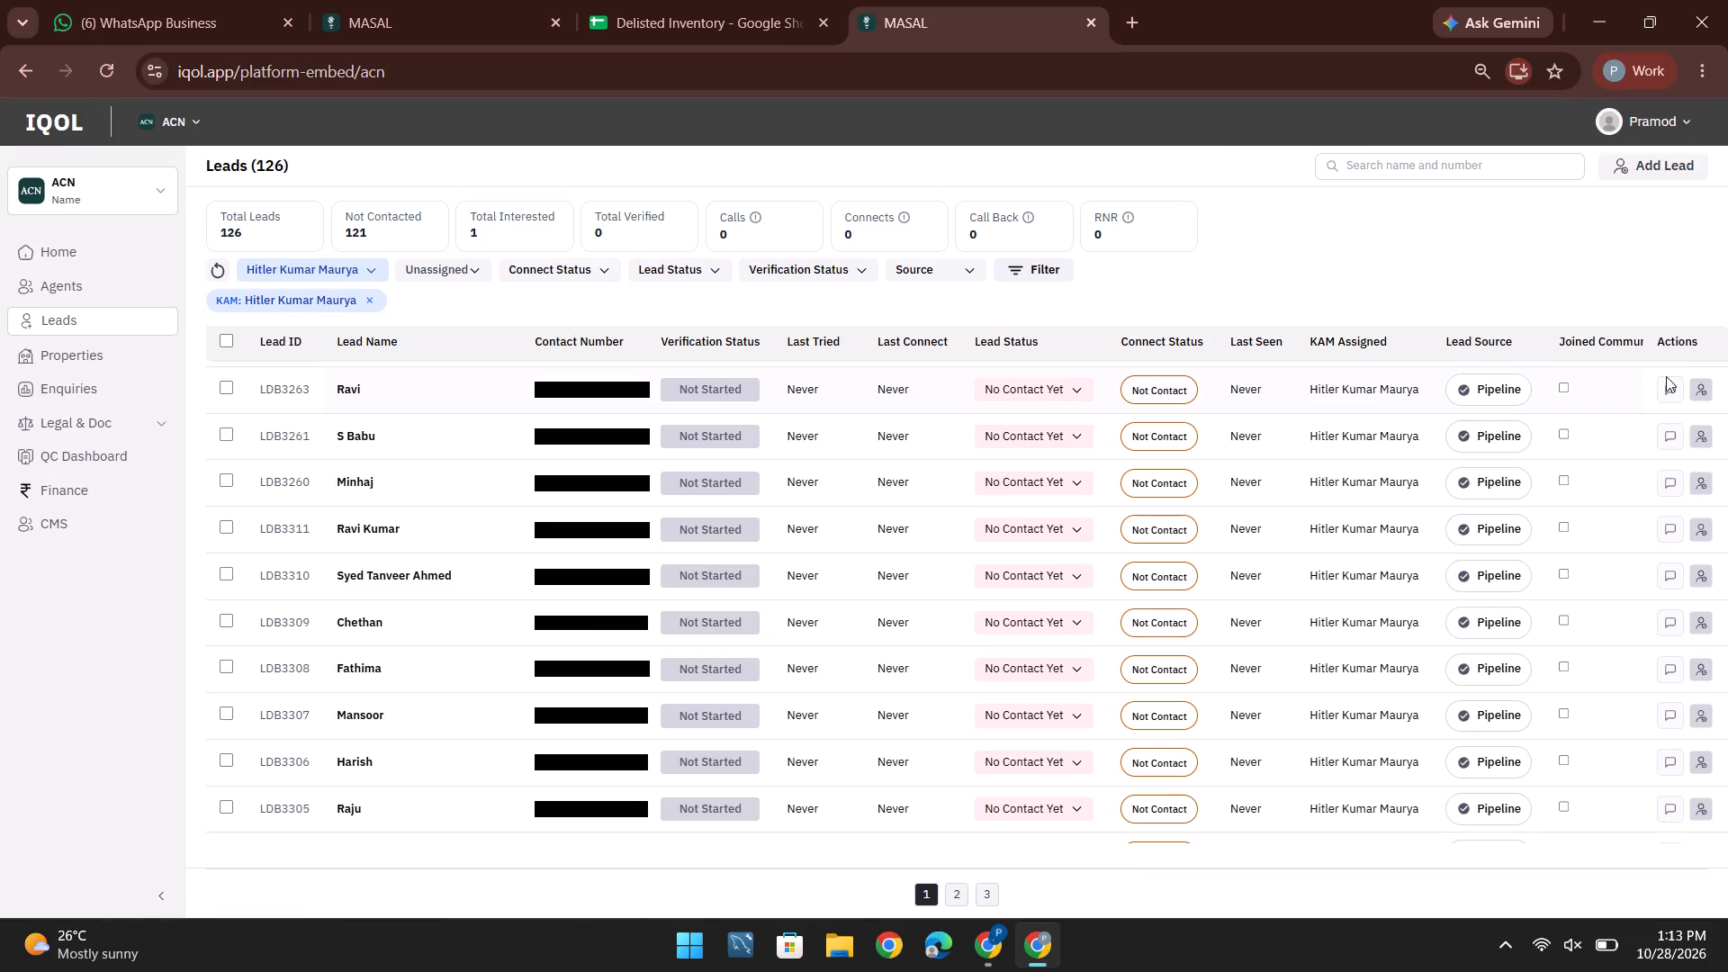
{"action": "left_click", "coordinate": [1665, 378]}
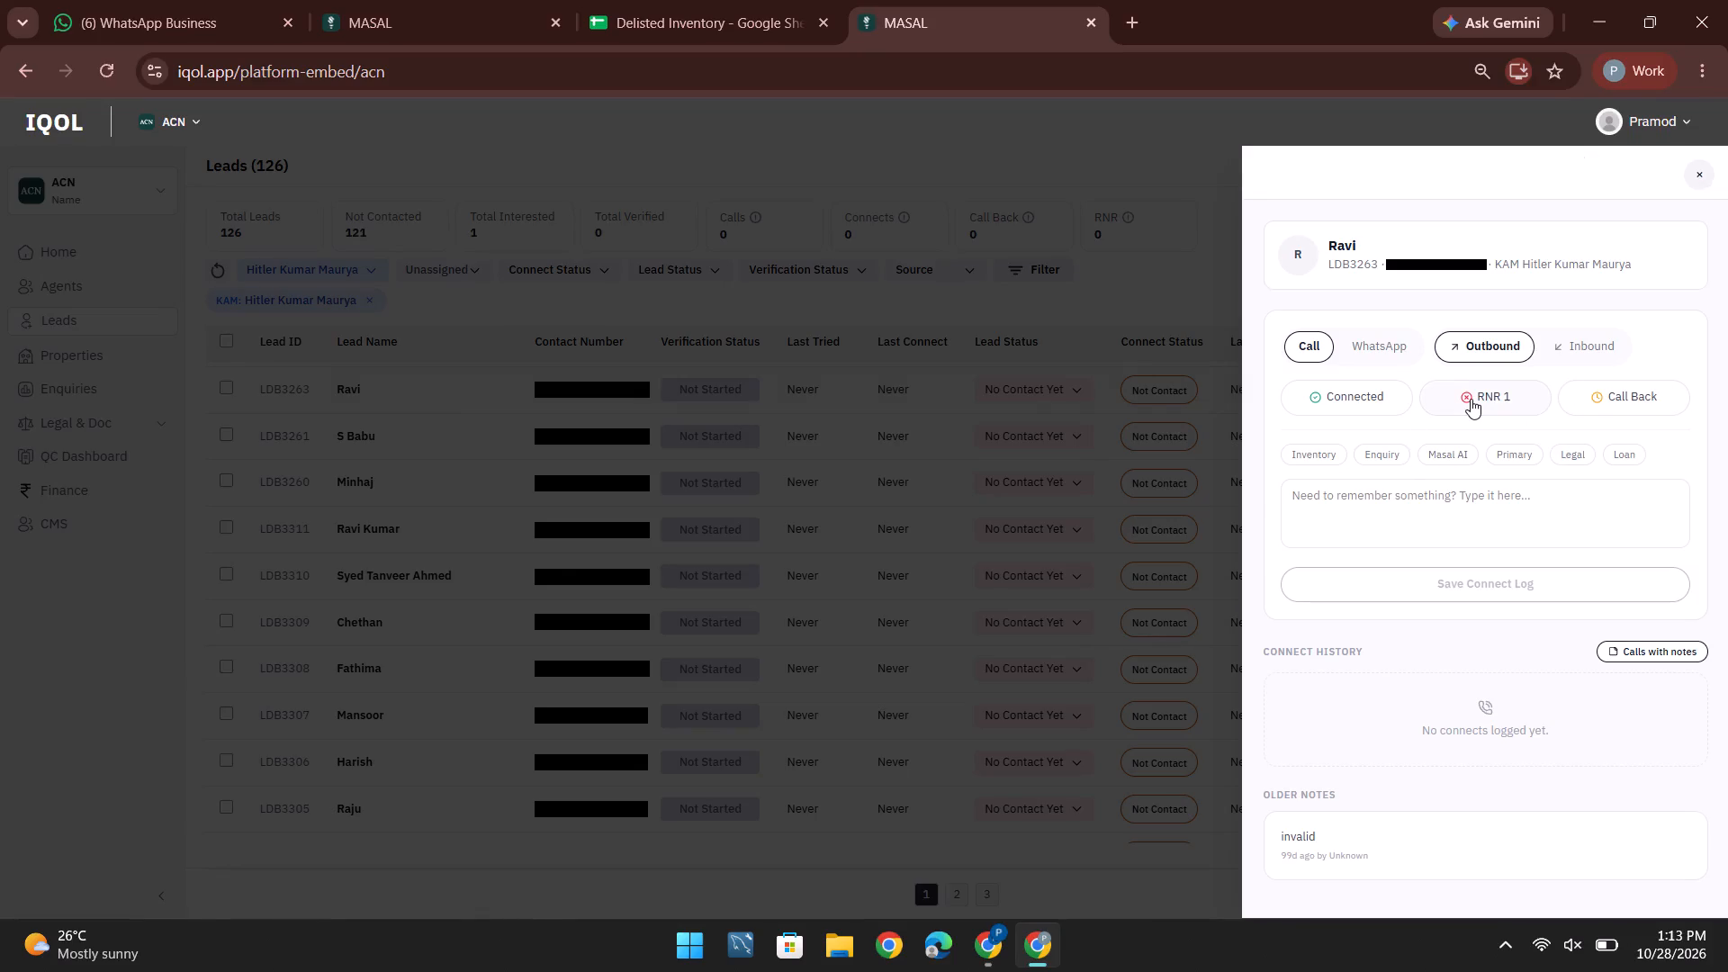
{"action": "left_click", "coordinate": [1471, 399]}
{"action": "left_click", "coordinate": [1387, 516]}
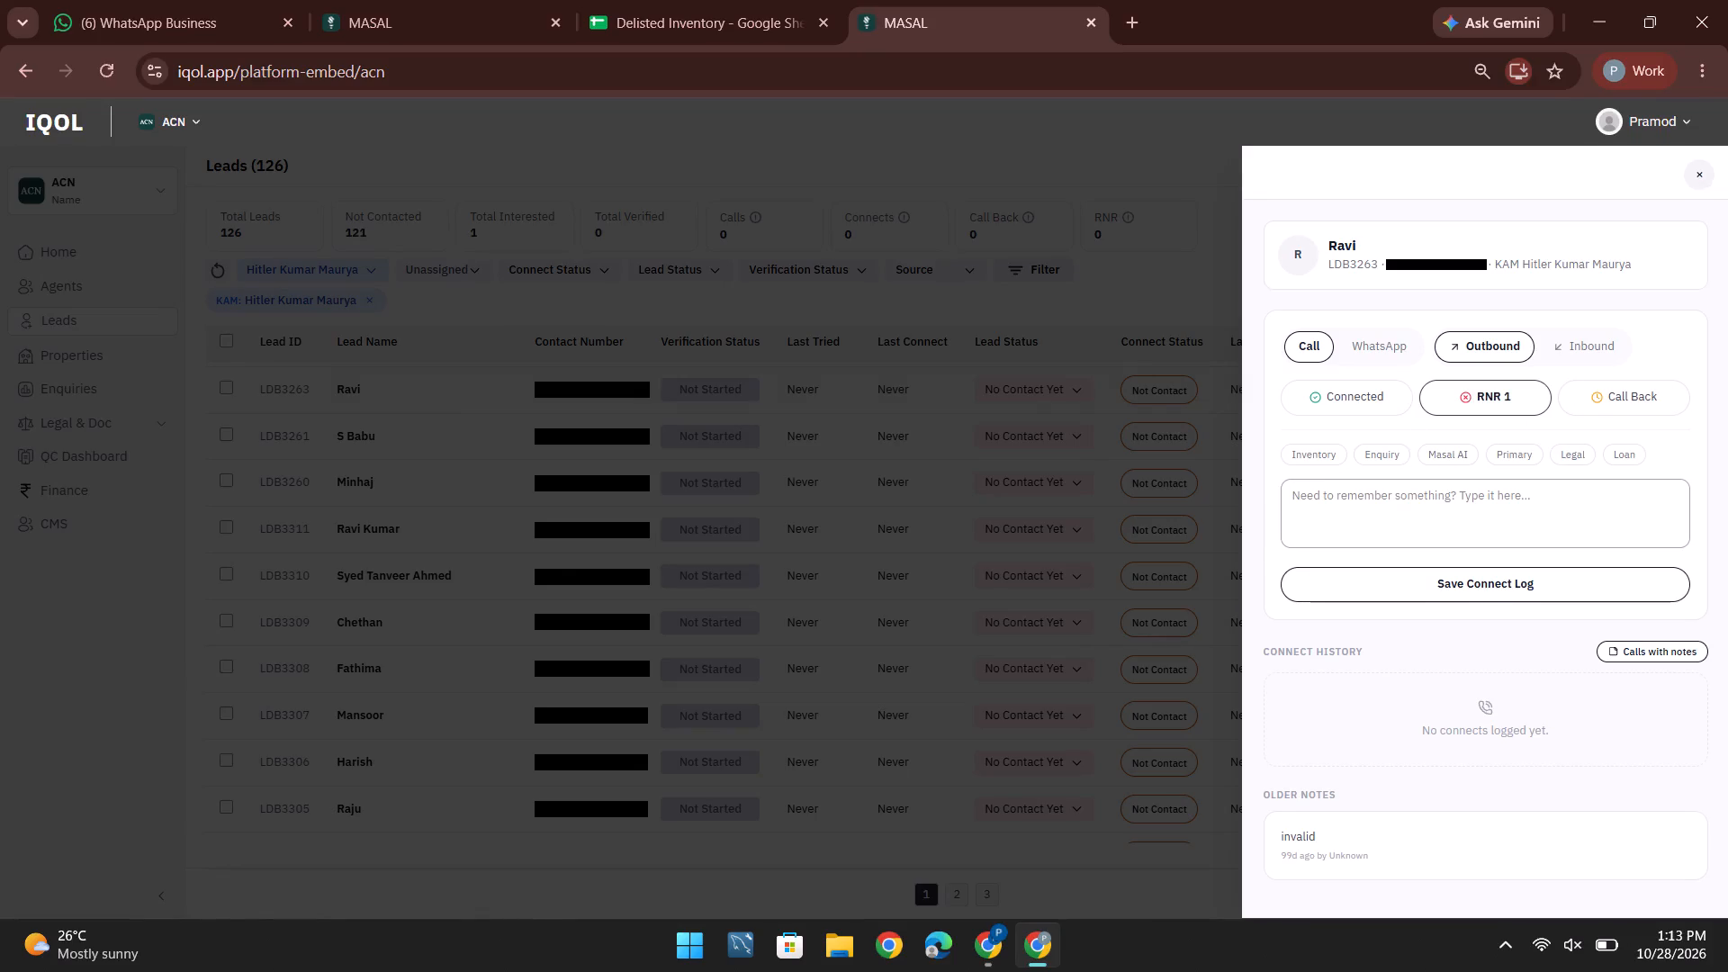
{"action": "type", "text": "number does not ex"}
{"action": "type", "text": "ists"}
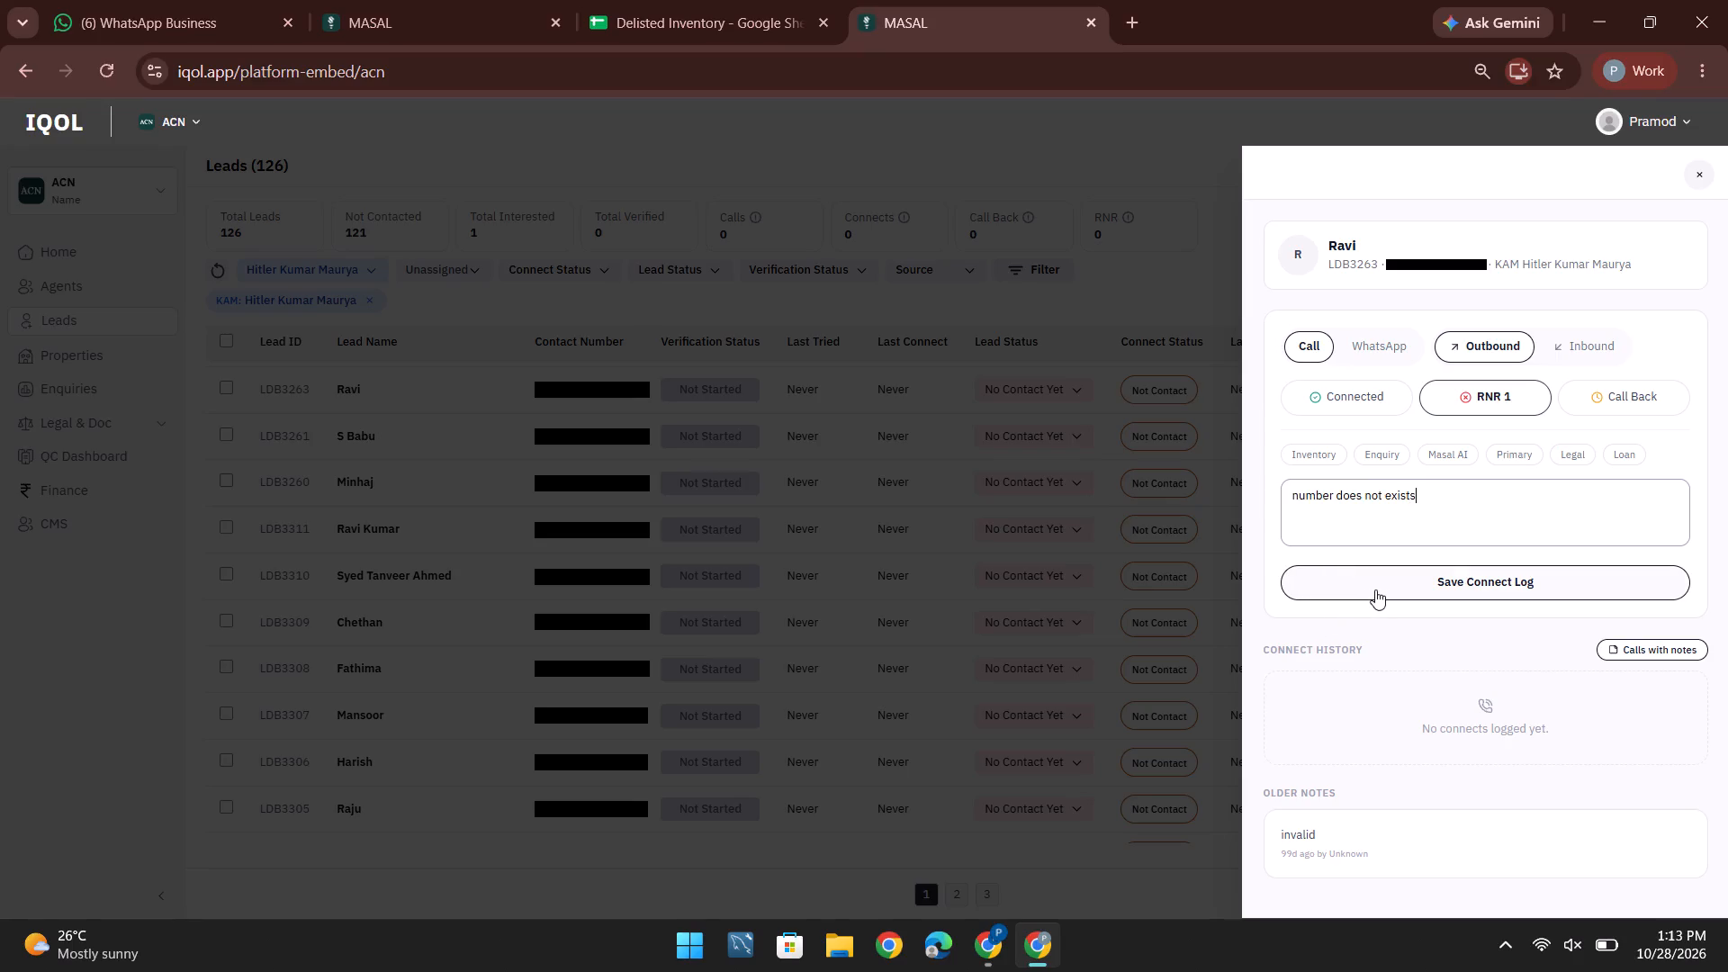
{"action": "left_click", "coordinate": [1543, 577]}
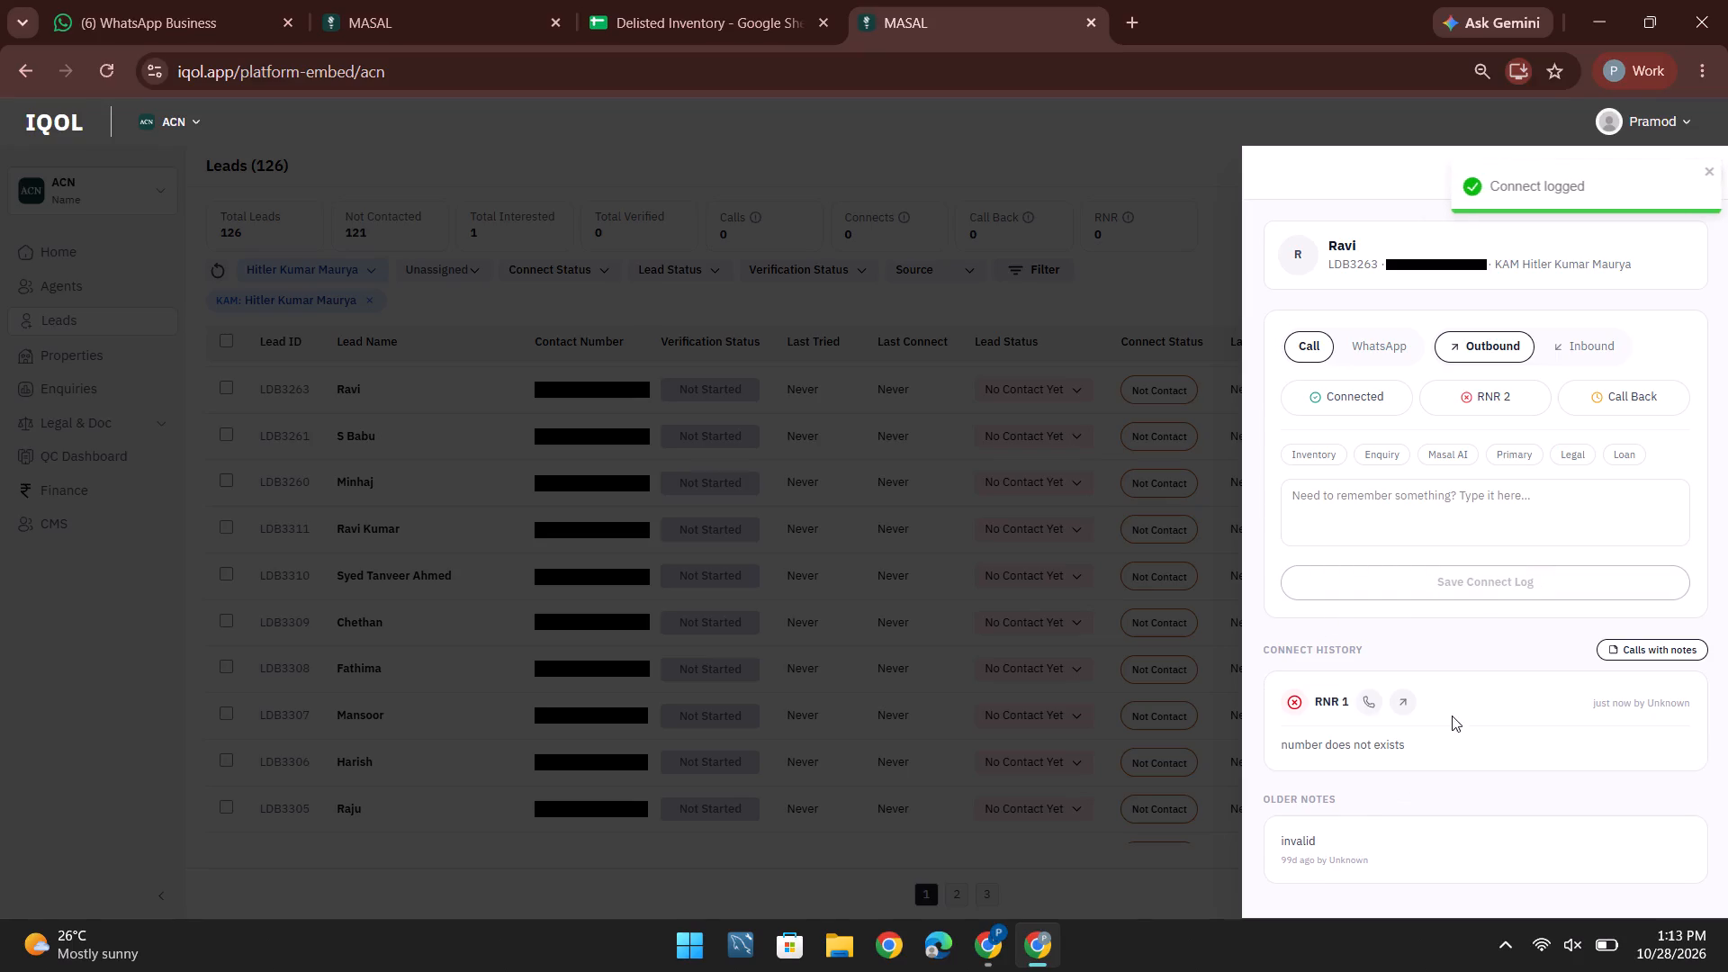
{"action": "left_click", "coordinate": [1131, 882]}
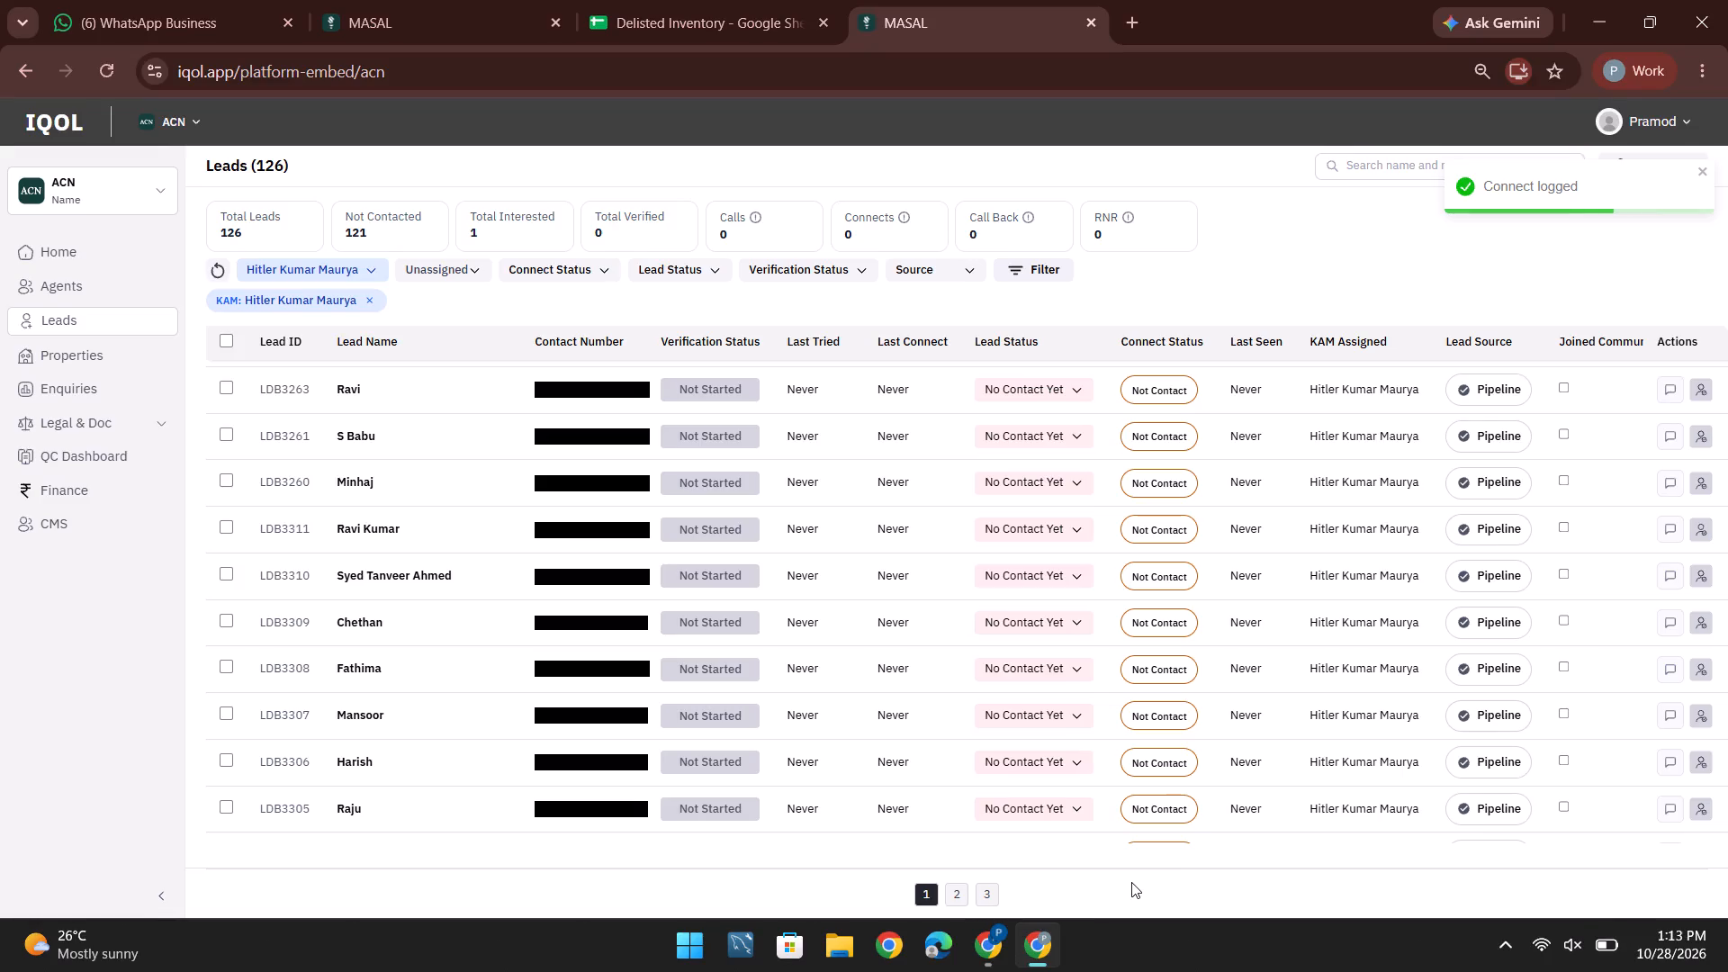
{"action": "scroll", "coordinate": [1383, 716], "scroll_direction": "right", "scroll_amount": 1}
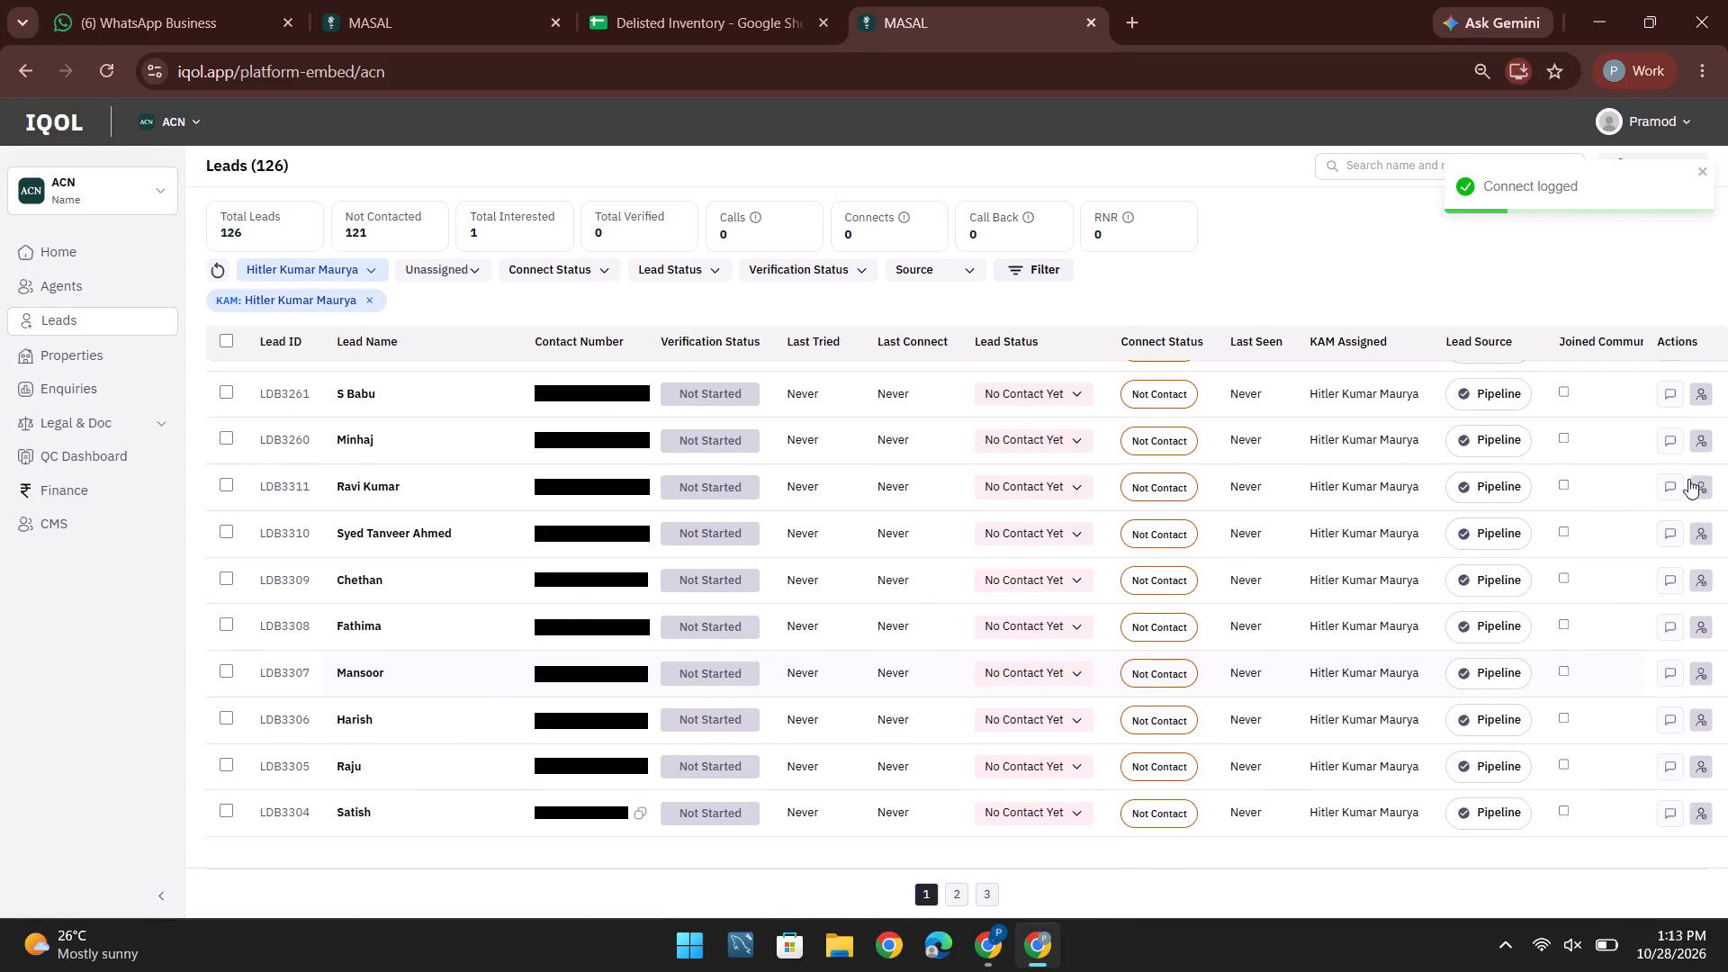
{"action": "left_click", "coordinate": [1674, 407]}
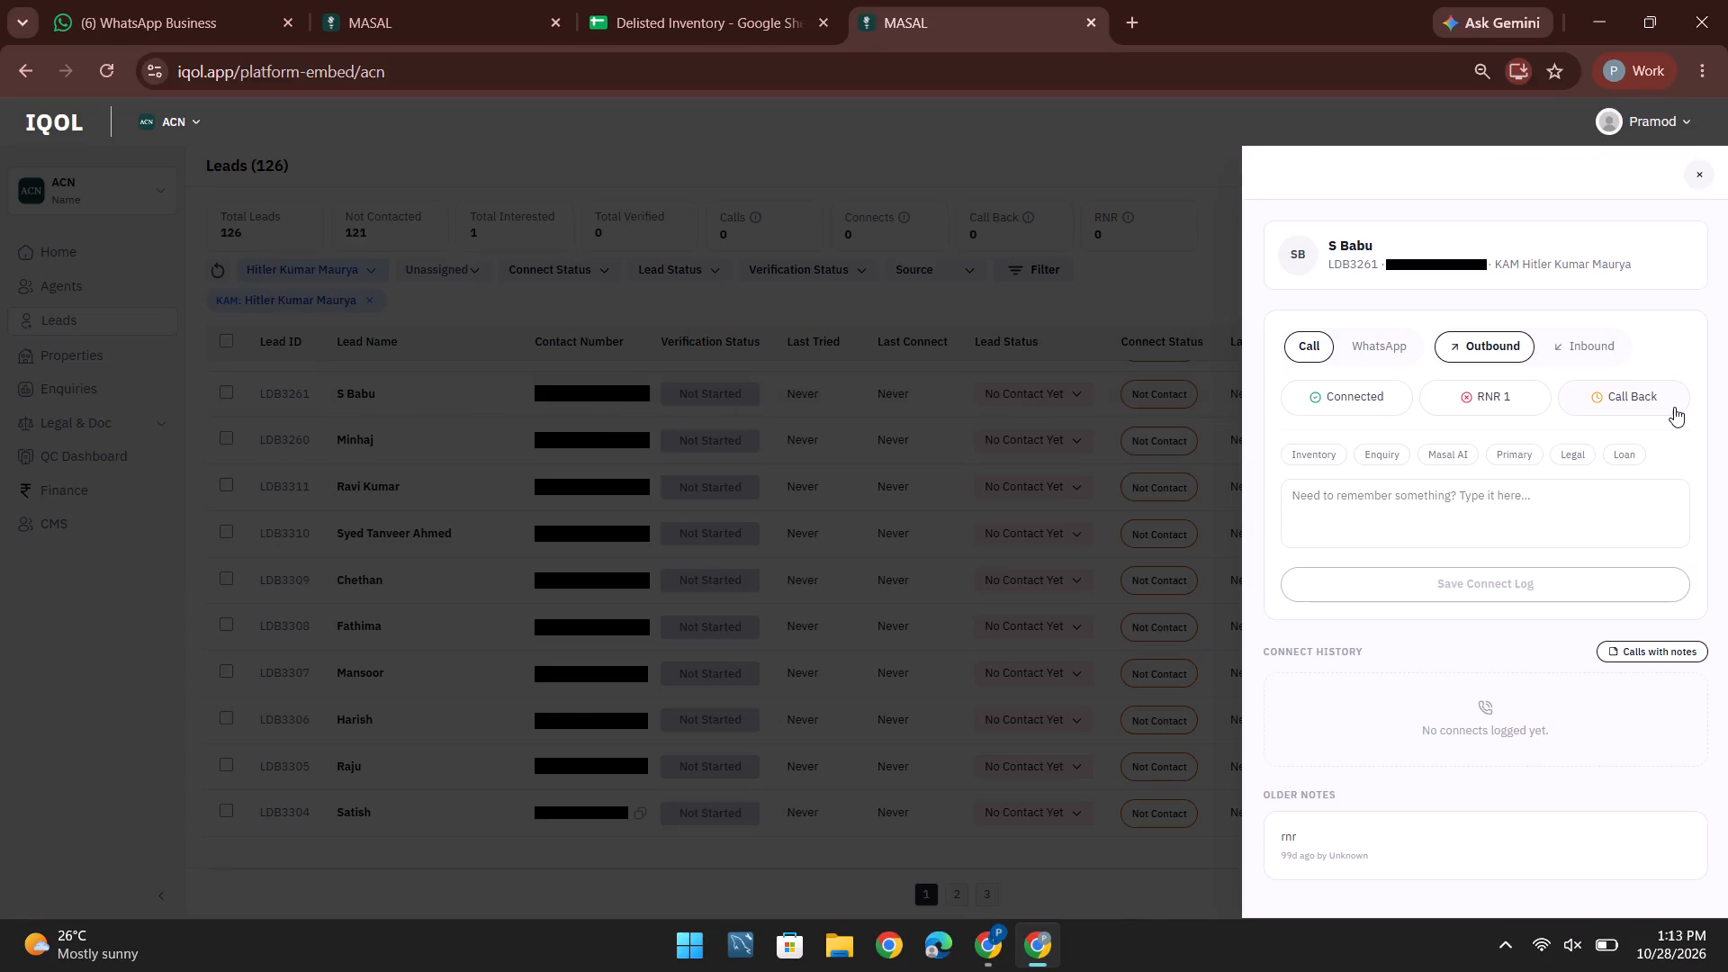